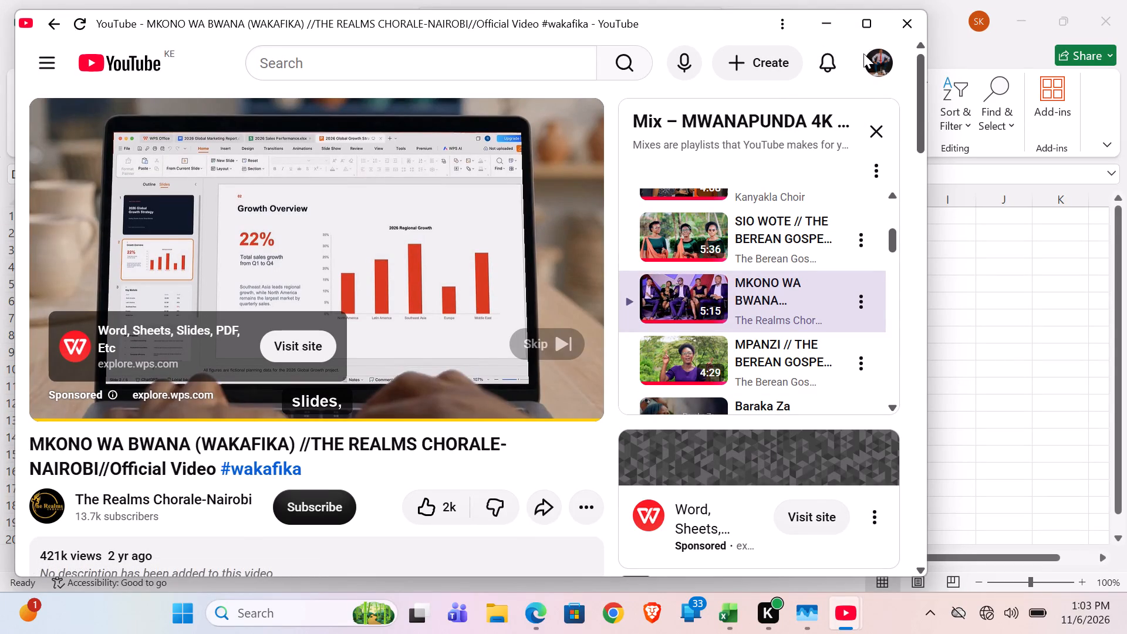
Close the YouTube video window to get back to the Excel workbook behind it.
left_click(909, 15)
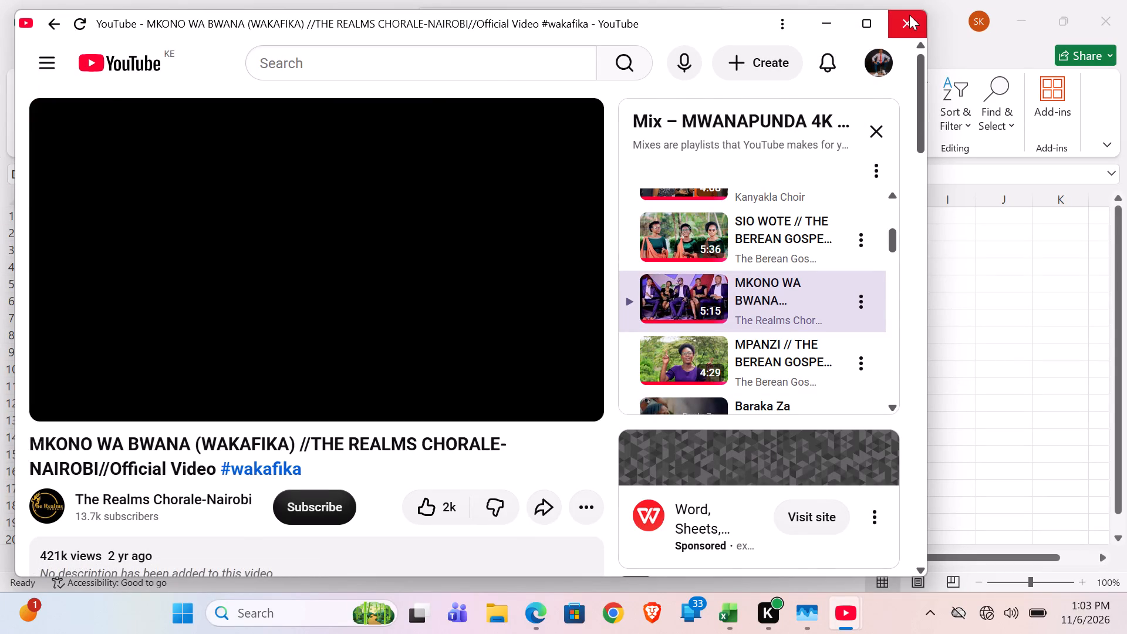
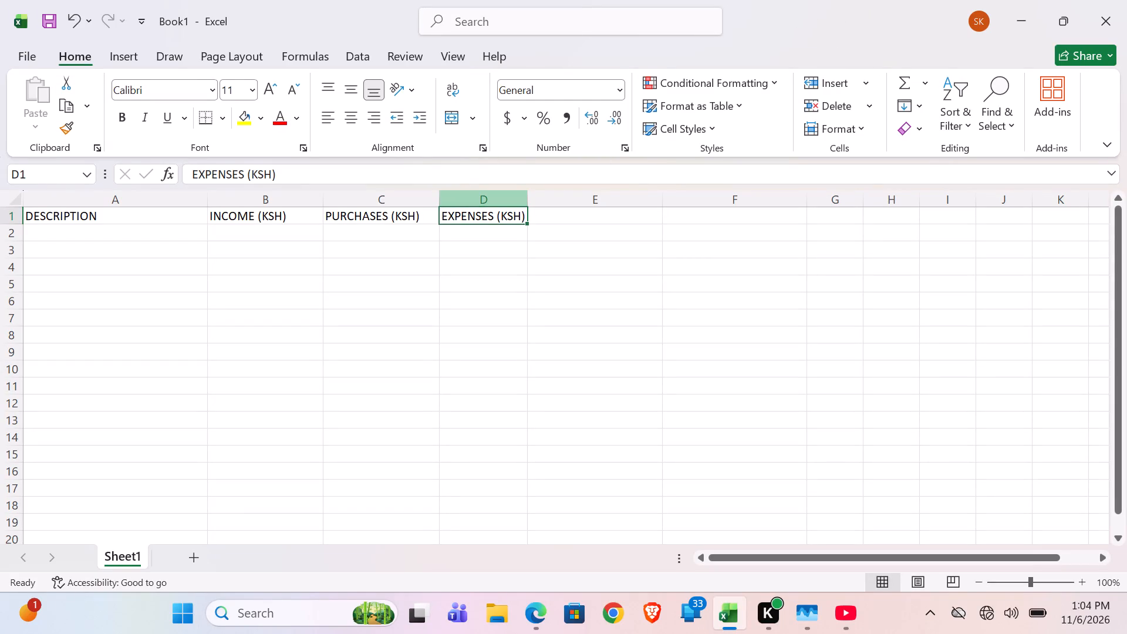
Undo the last width change of column F.
left_click(65, 15)
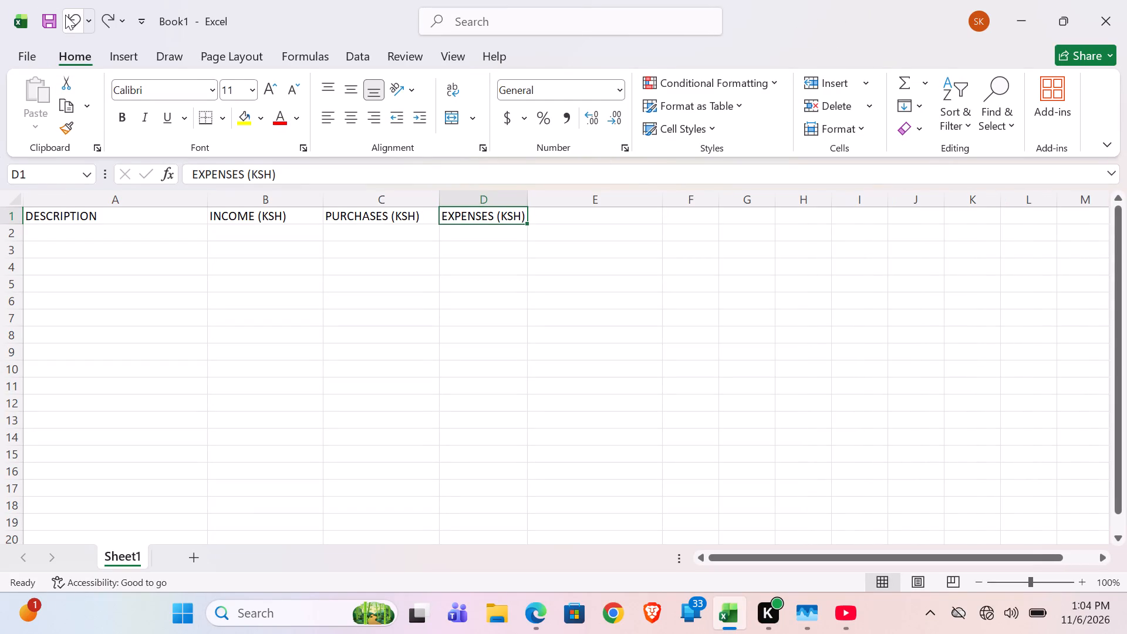
Clear the DESCRIPTION heading from cell A1.
left_click(123, 214)
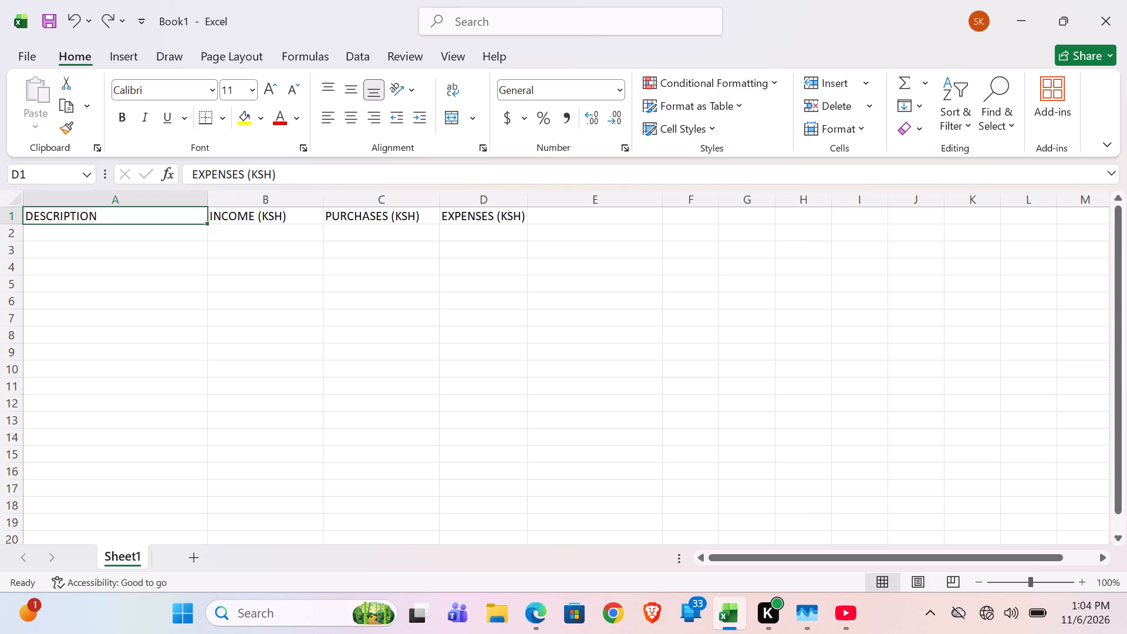
key("BackSpace")
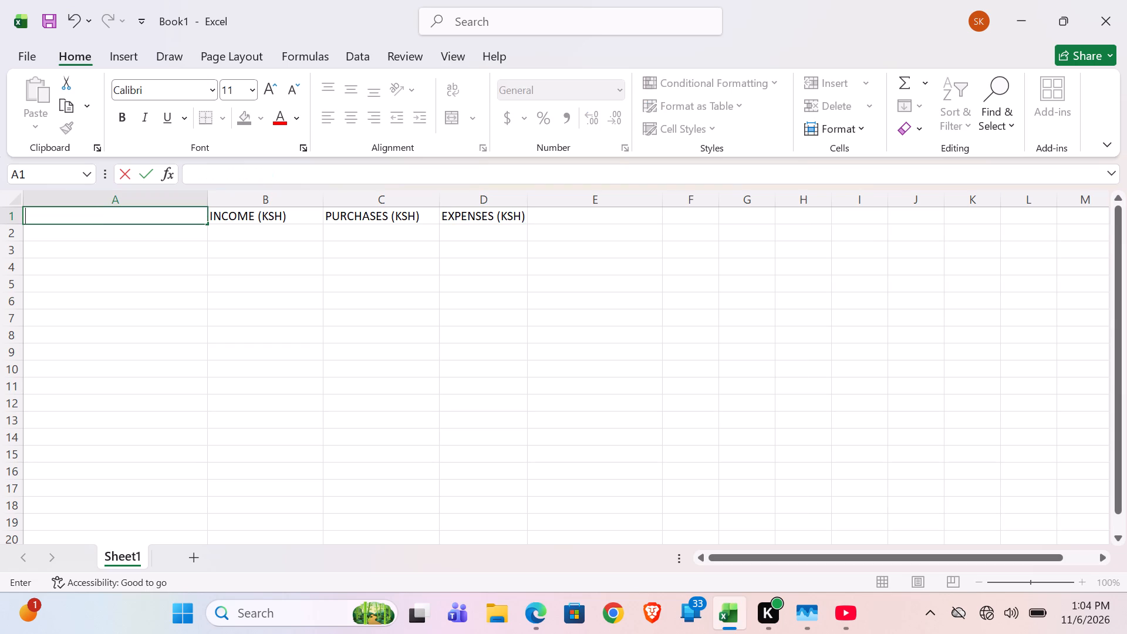
Copy the INCOME (KSH) heading from B1 into A1 and clear the original in B1.
left_click(291, 215)
left_click_drag(291, 215, 264, 217)
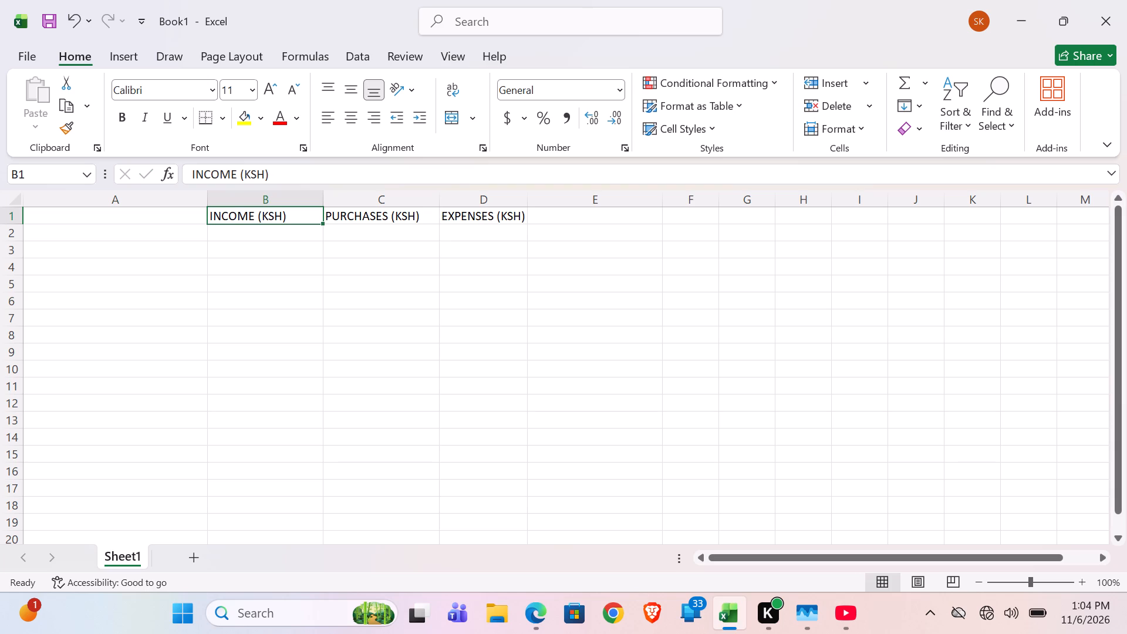
left_click_drag(264, 217, 224, 217)
key("ctrl+c")
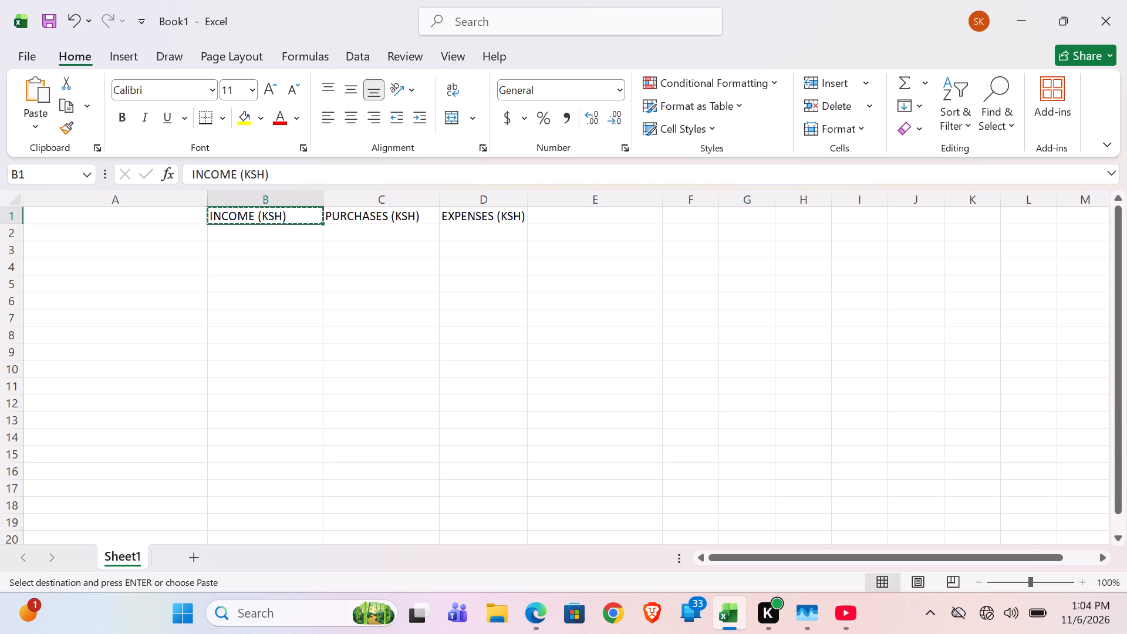
left_click(97, 220)
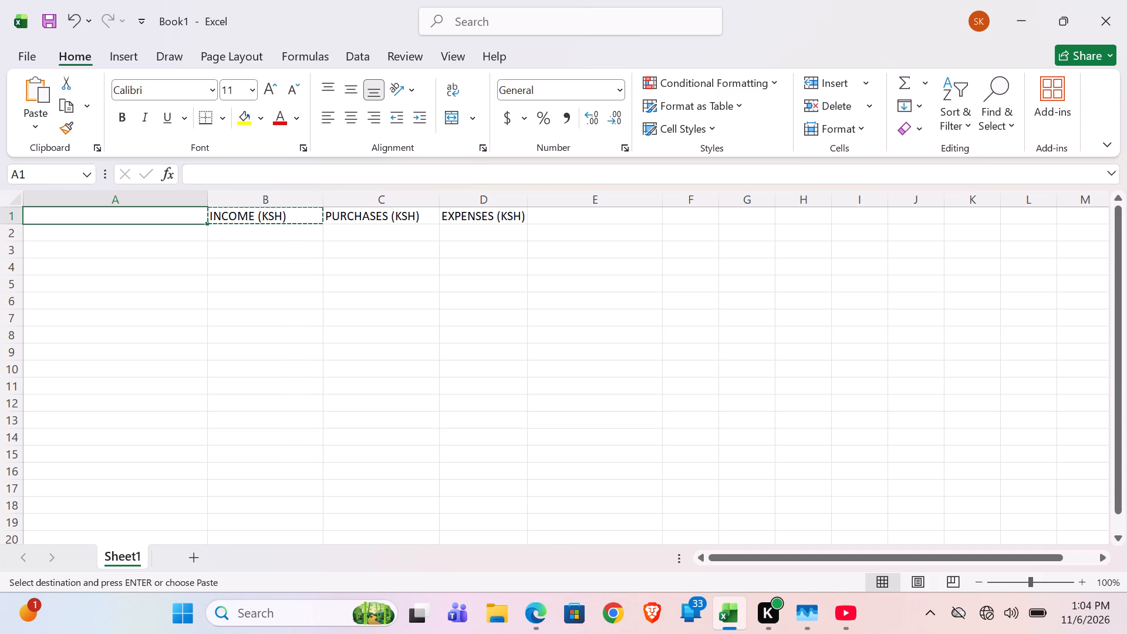
key("ctrl+v")
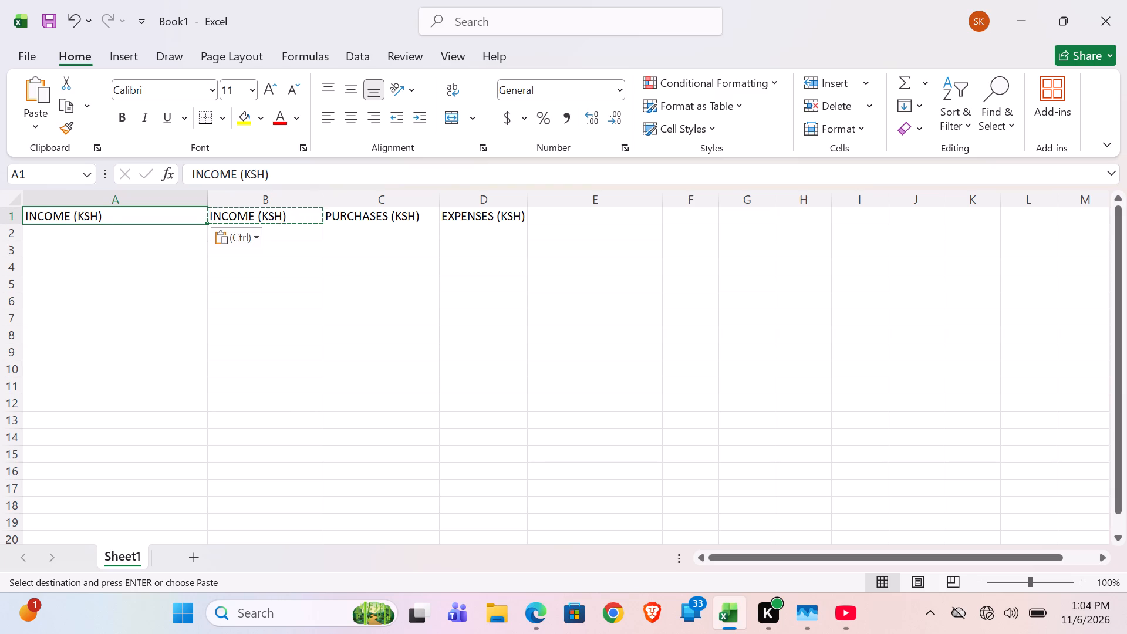
left_click(275, 222)
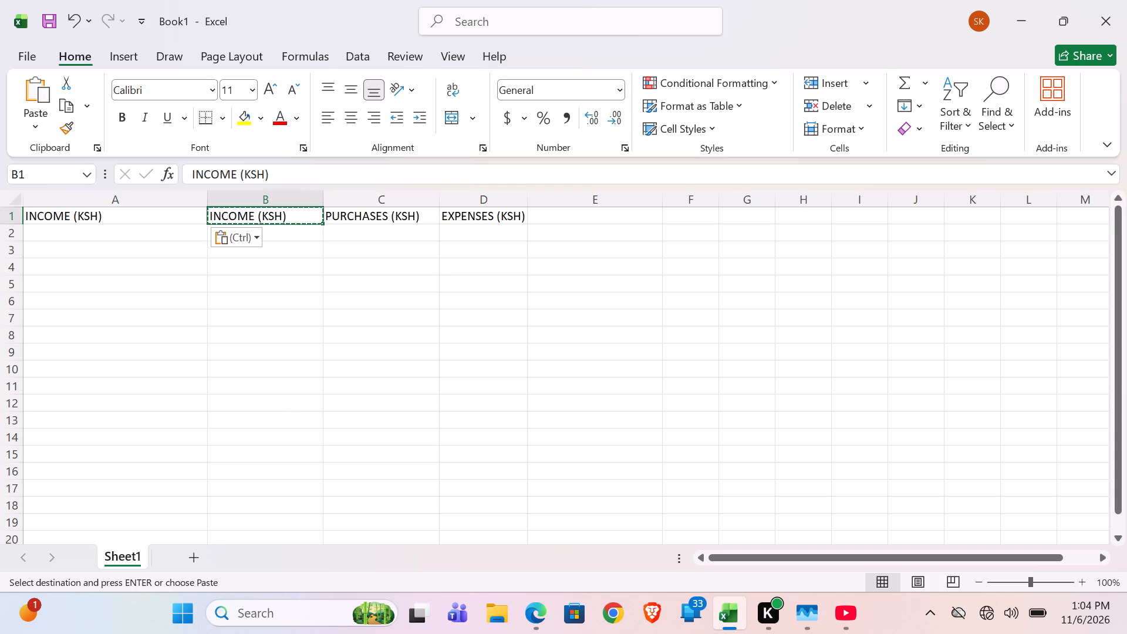
key("BackSpace")
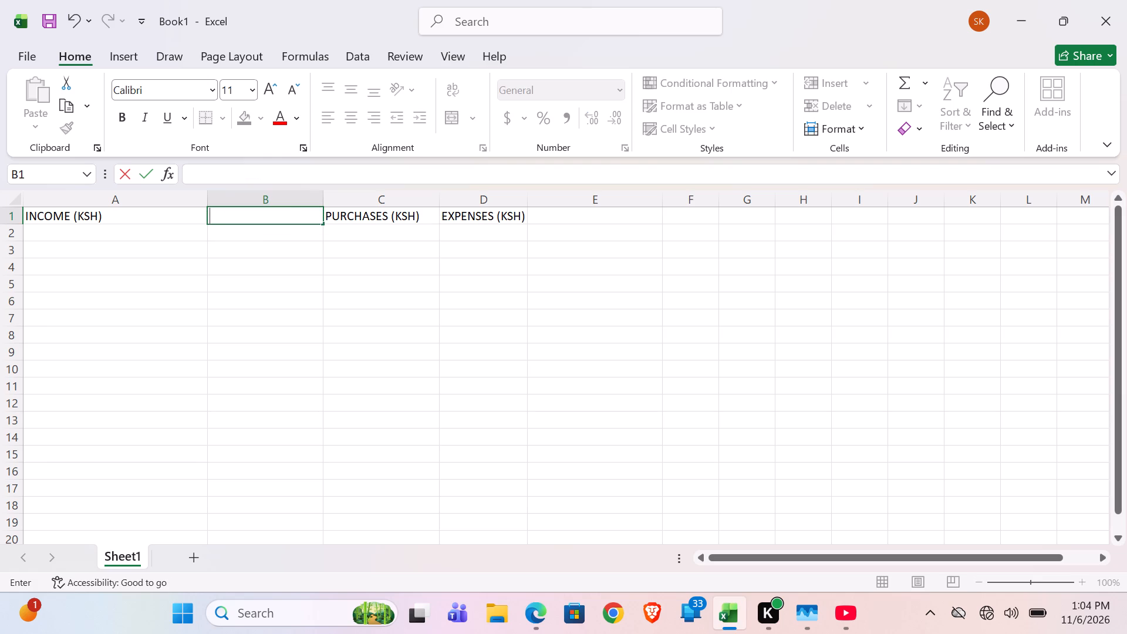
Copy the PURCHASES (KSH) heading from C1 into B1.
left_click(392, 215)
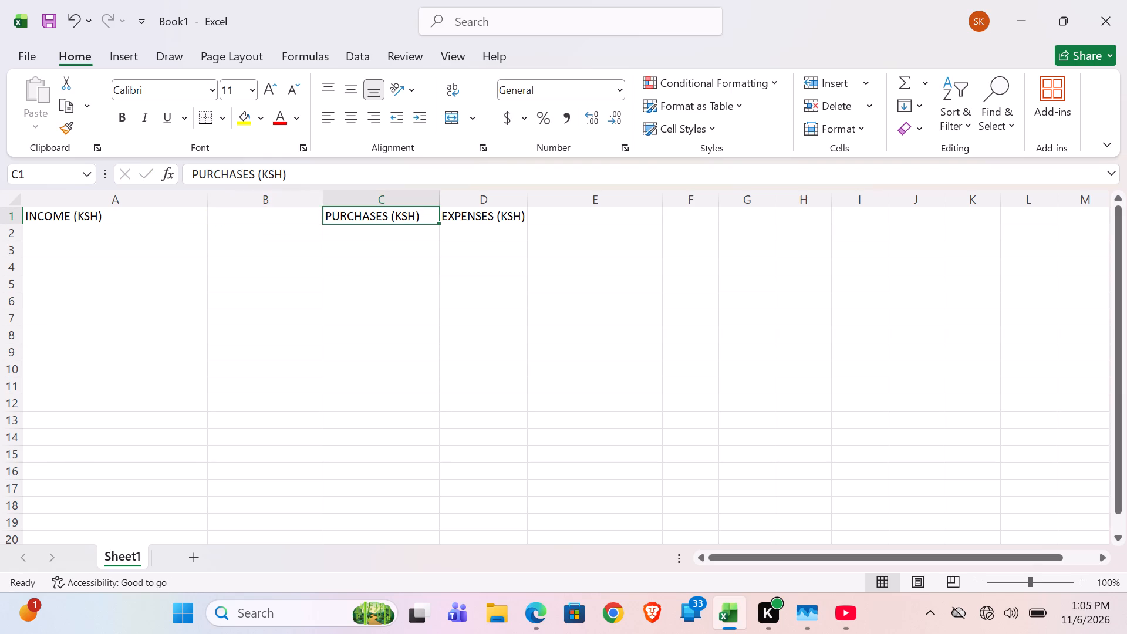
key("ctrl+c")
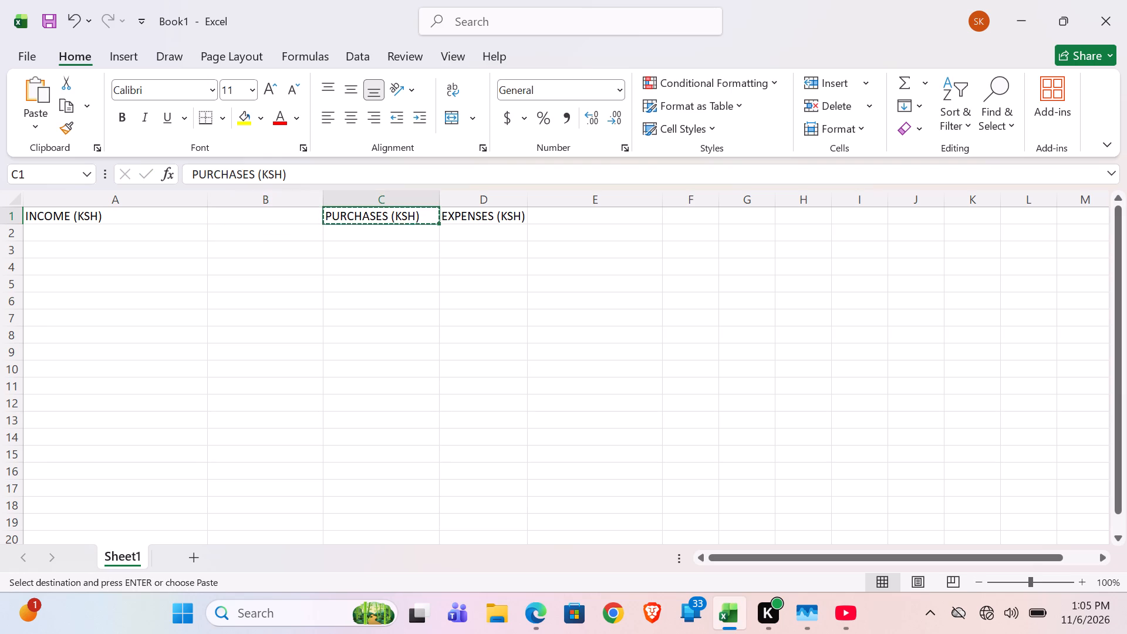
left_click(281, 218)
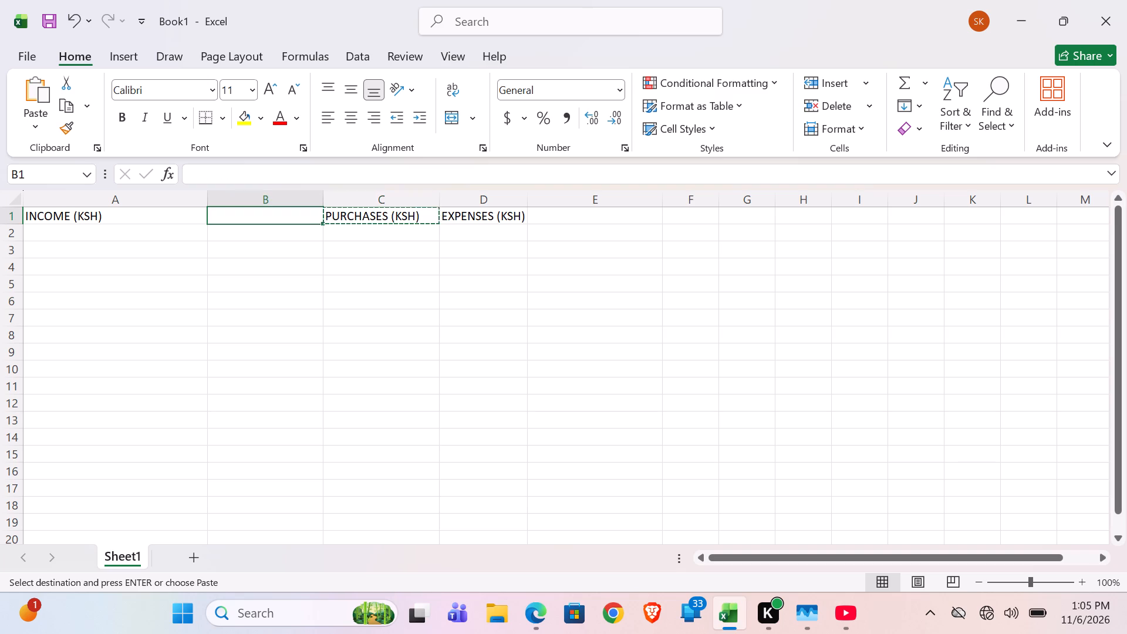
key("ctrl+v")
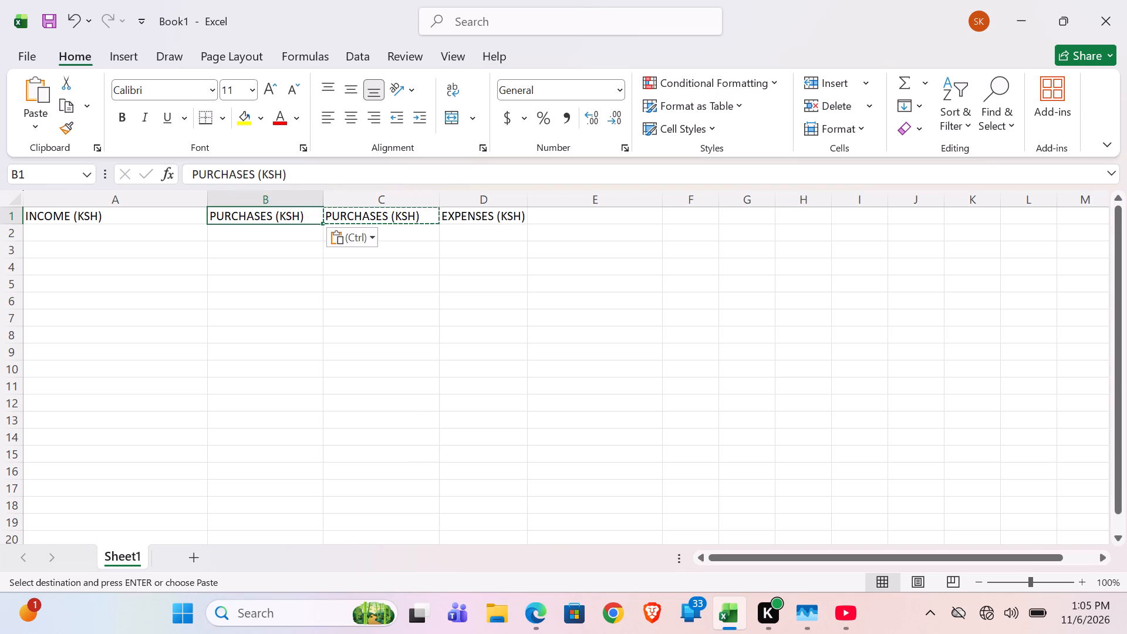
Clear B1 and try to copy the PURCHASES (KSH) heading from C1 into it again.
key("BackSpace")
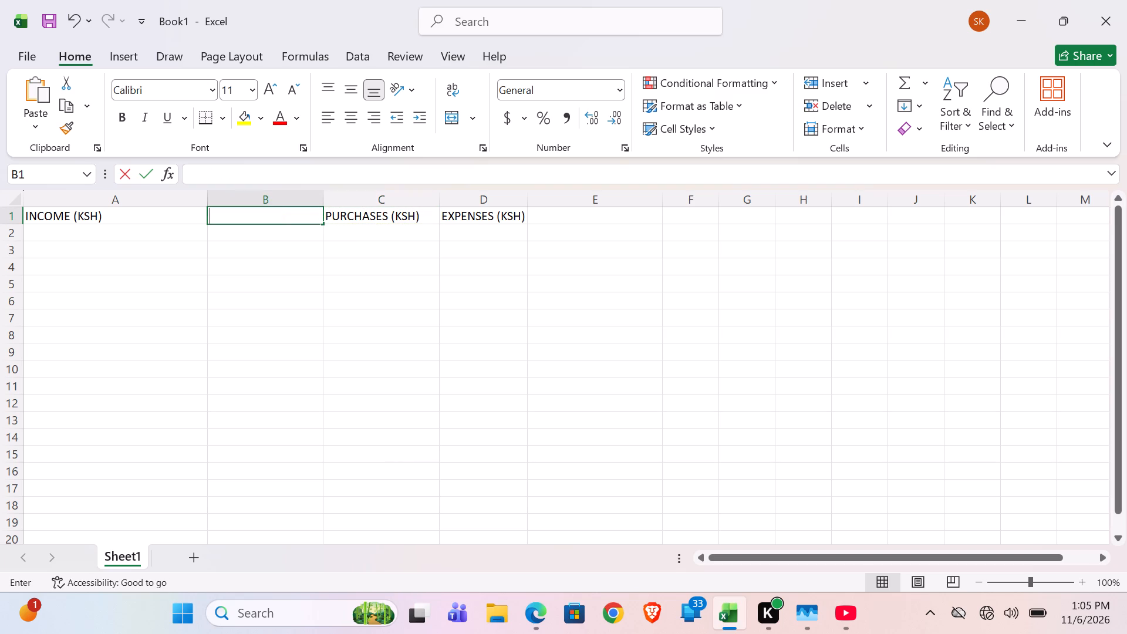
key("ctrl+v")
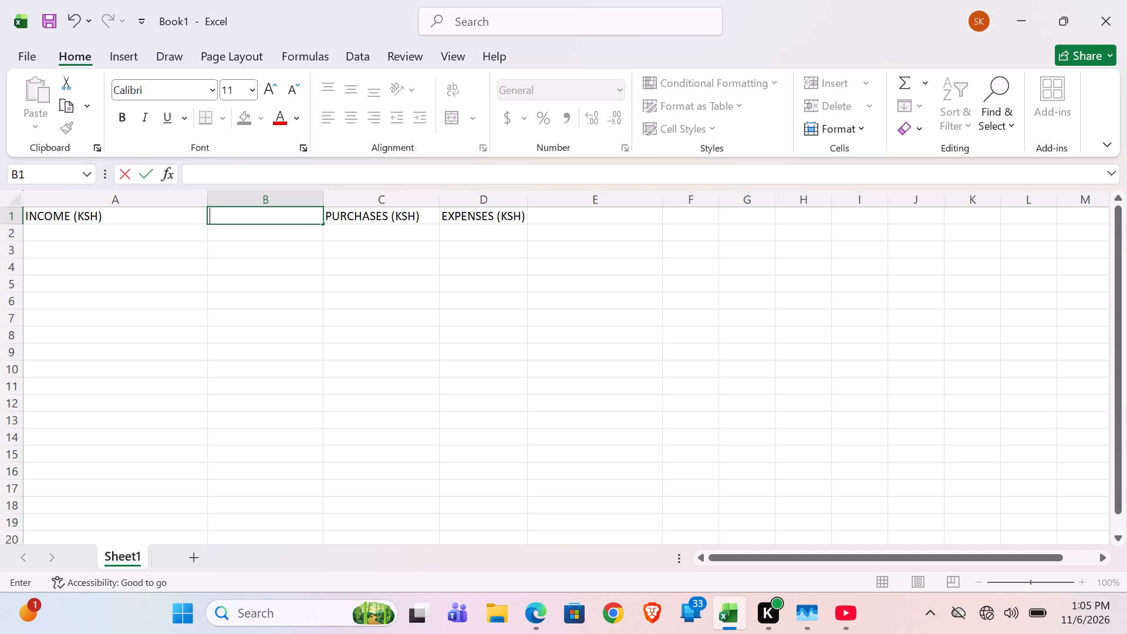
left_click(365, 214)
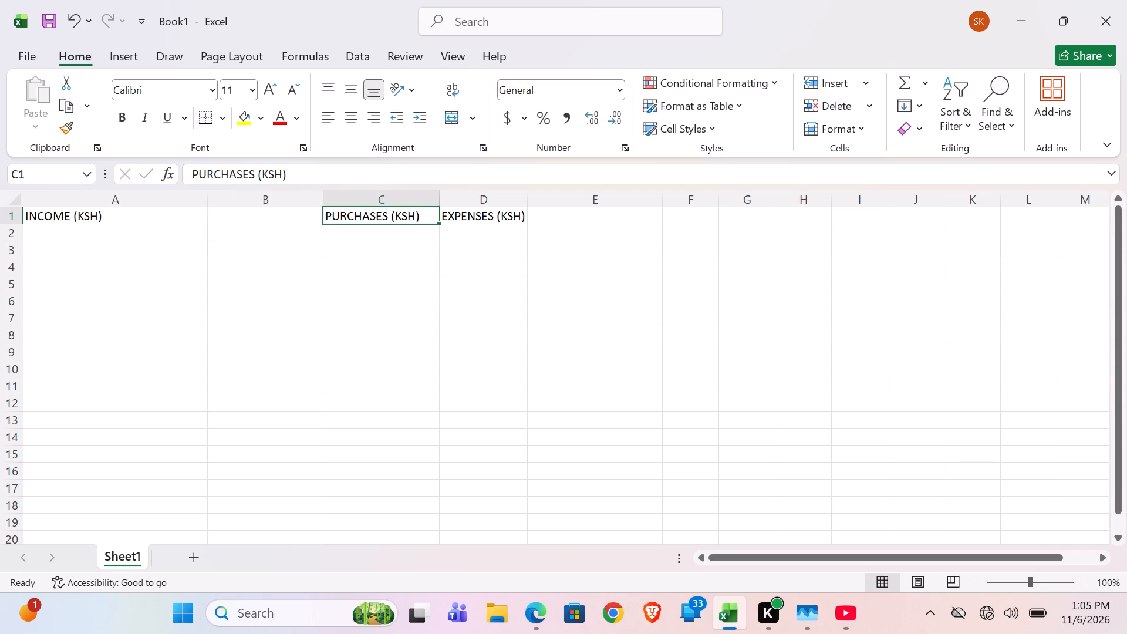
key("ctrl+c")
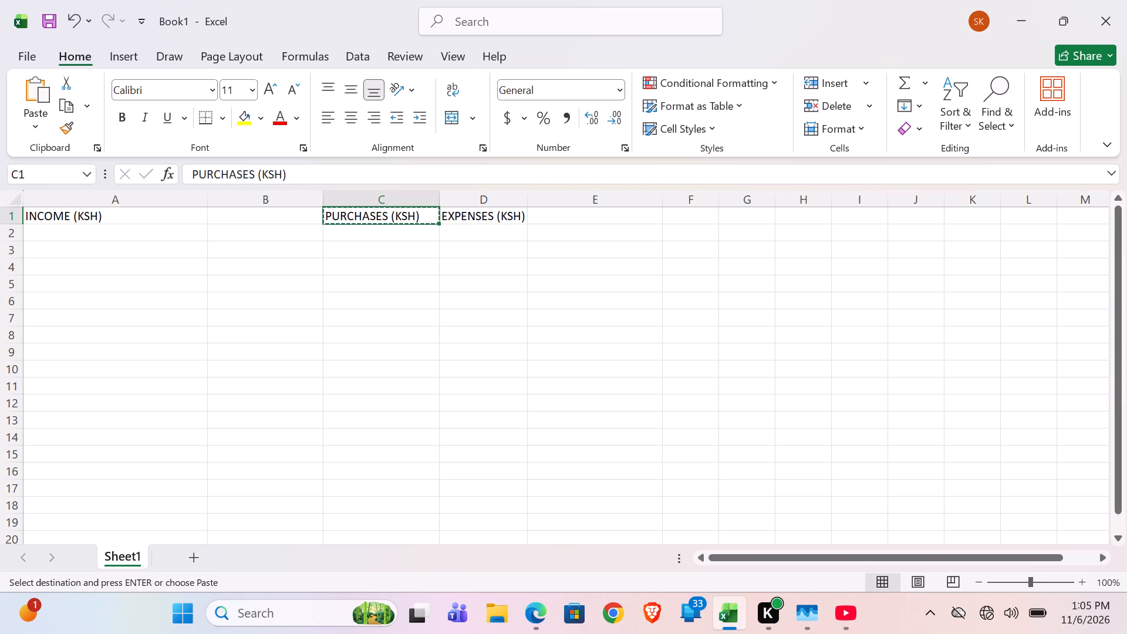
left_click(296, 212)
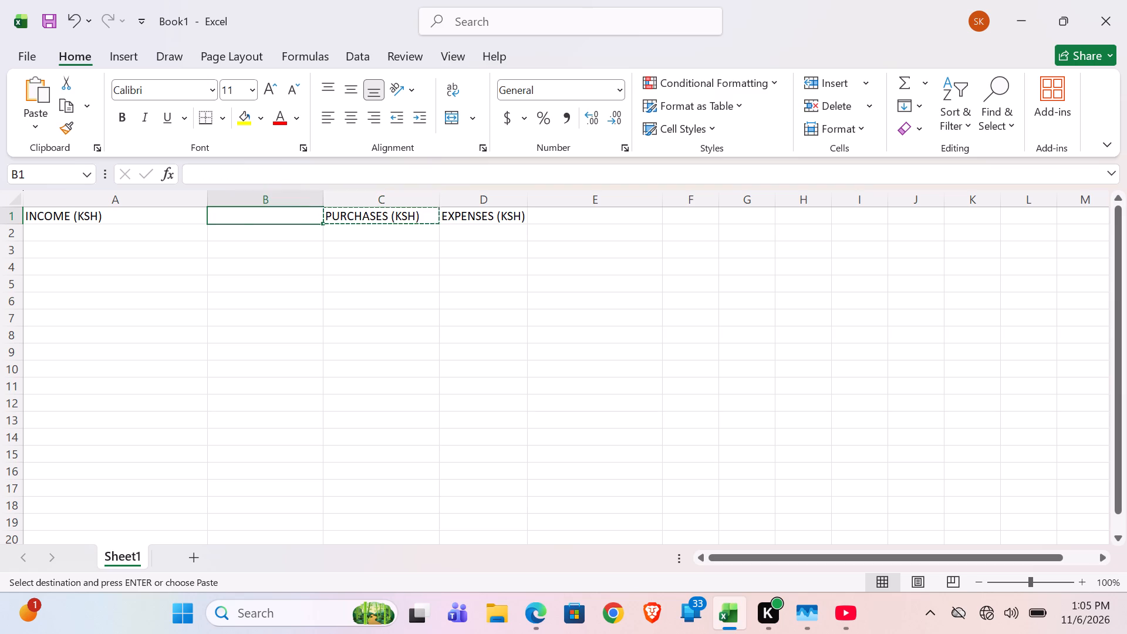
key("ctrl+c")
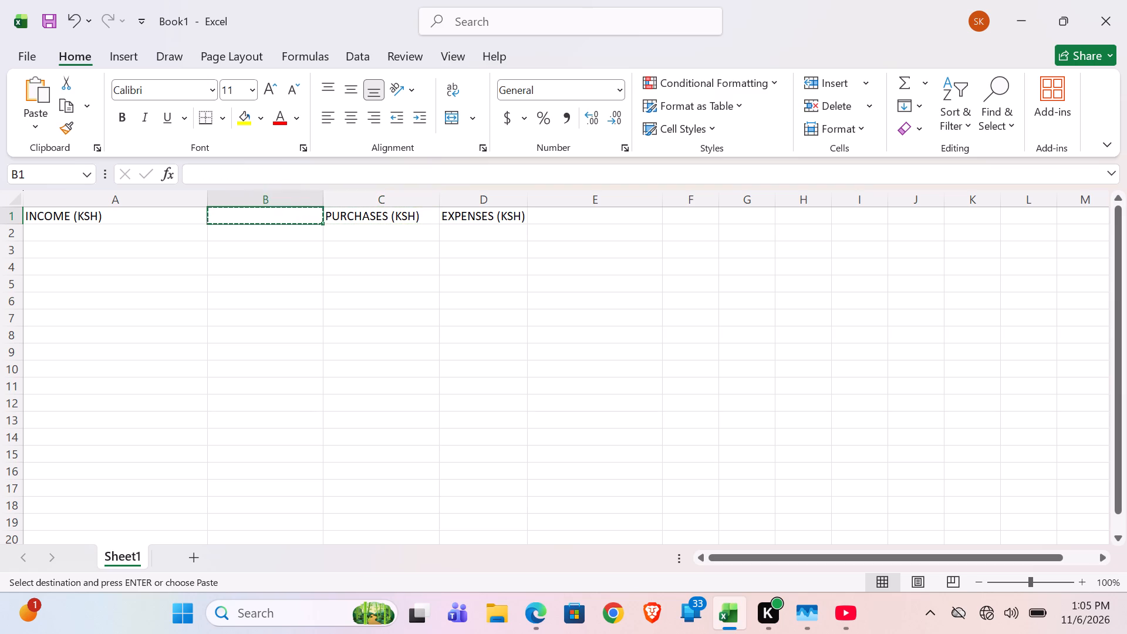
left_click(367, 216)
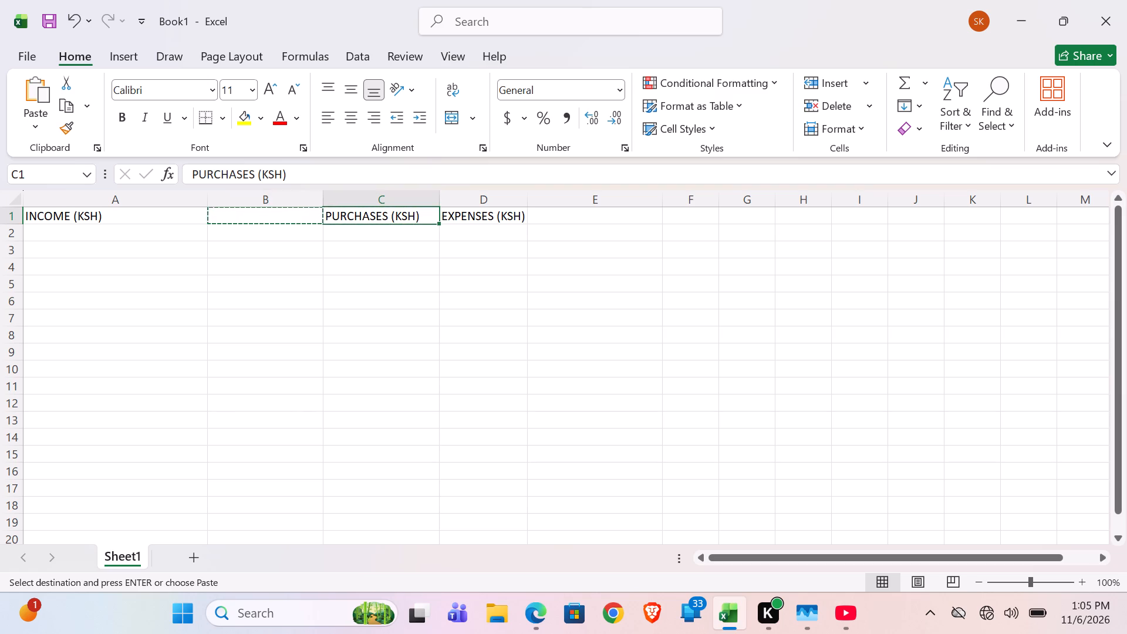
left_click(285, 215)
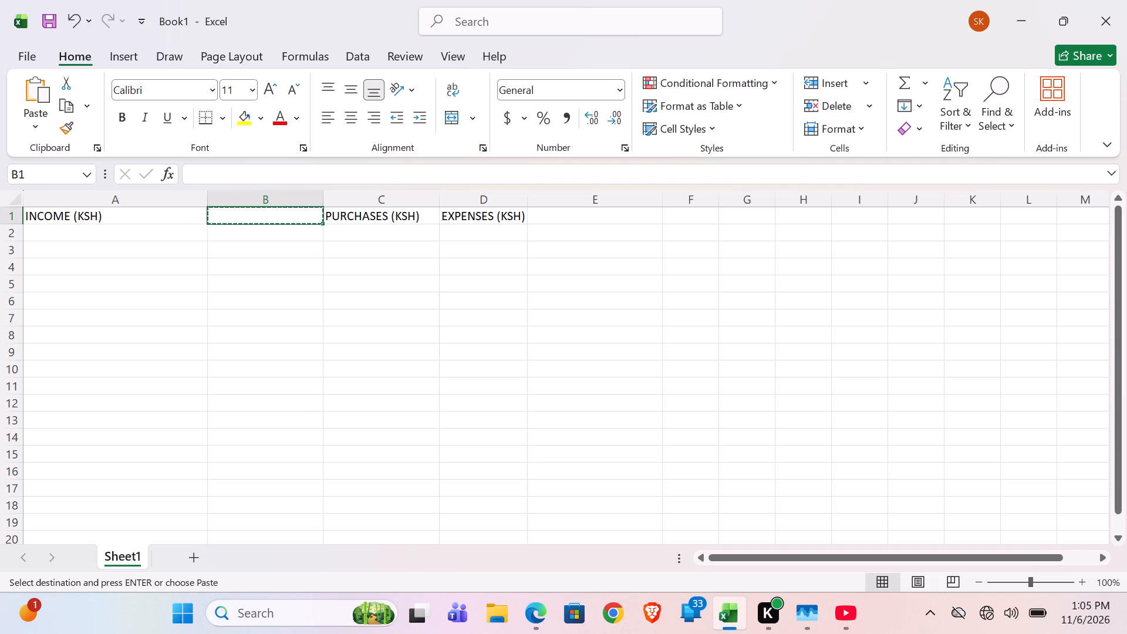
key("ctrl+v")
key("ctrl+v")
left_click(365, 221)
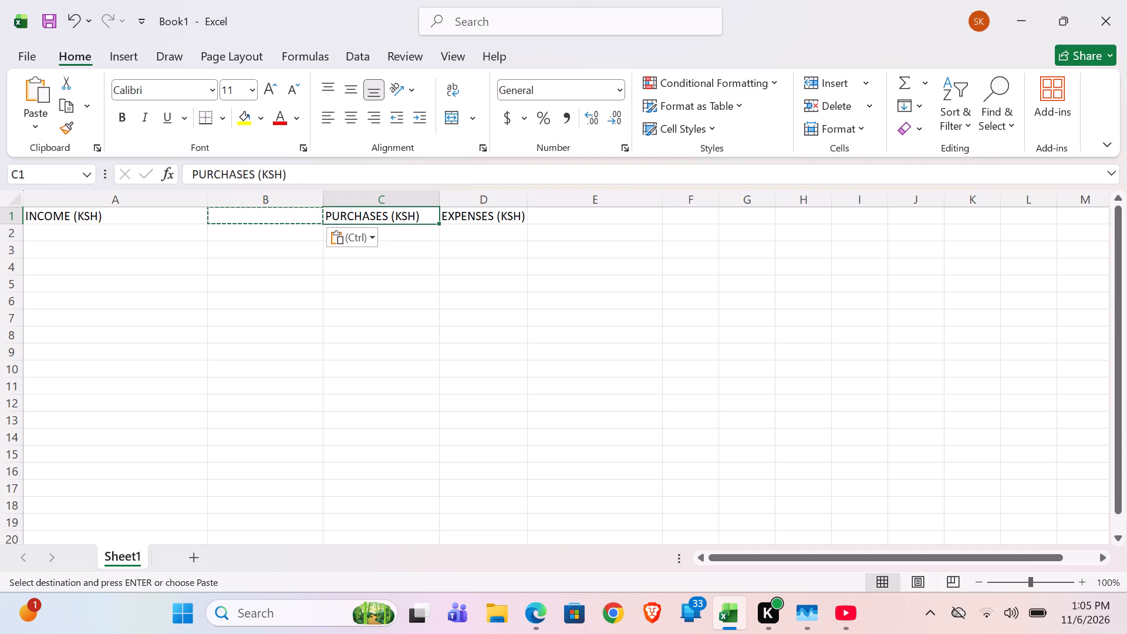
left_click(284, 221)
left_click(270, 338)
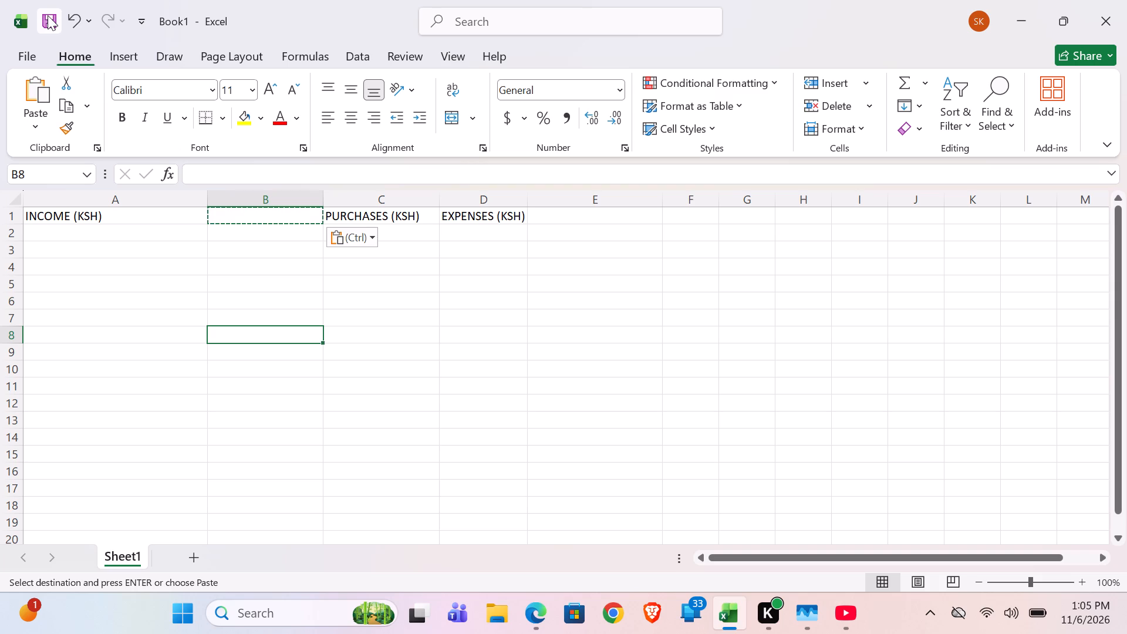
Undo the recent edits to B1 and paste the PURCHASES (KSH) heading from C1 into it.
left_click(69, 12)
left_click(69, 12)
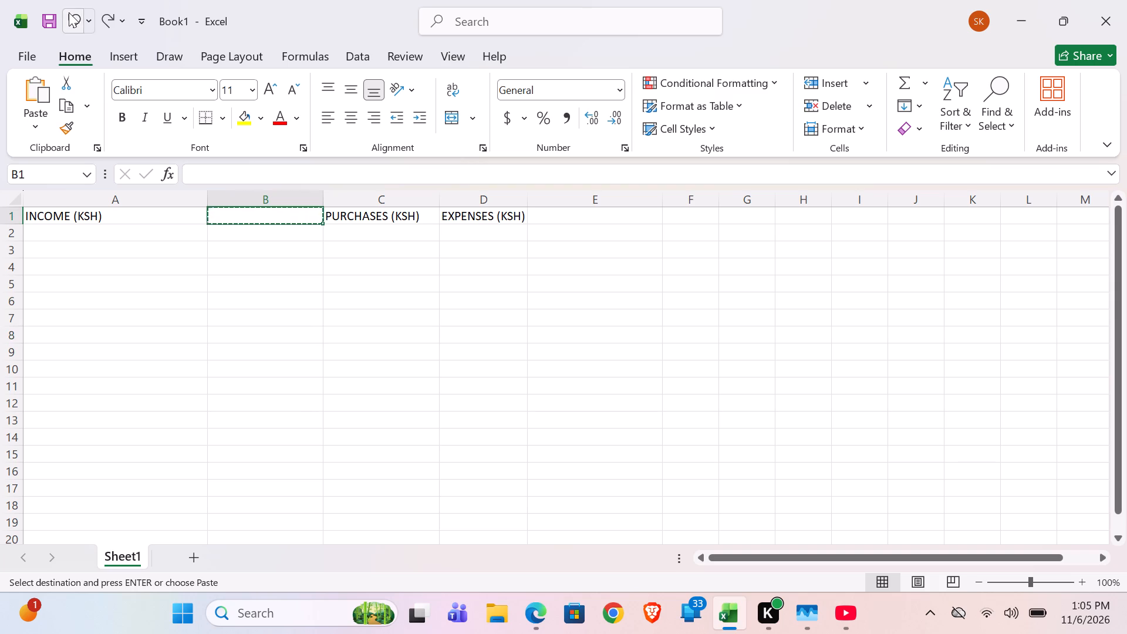
left_click(69, 12)
left_click(69, 12)
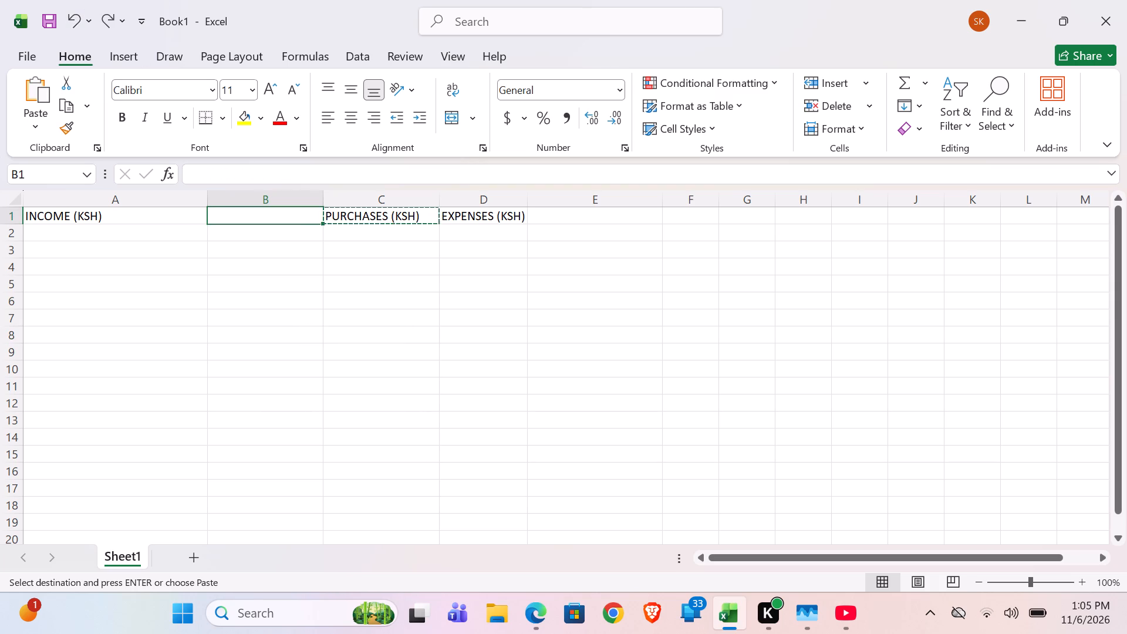
key("ctrl+v")
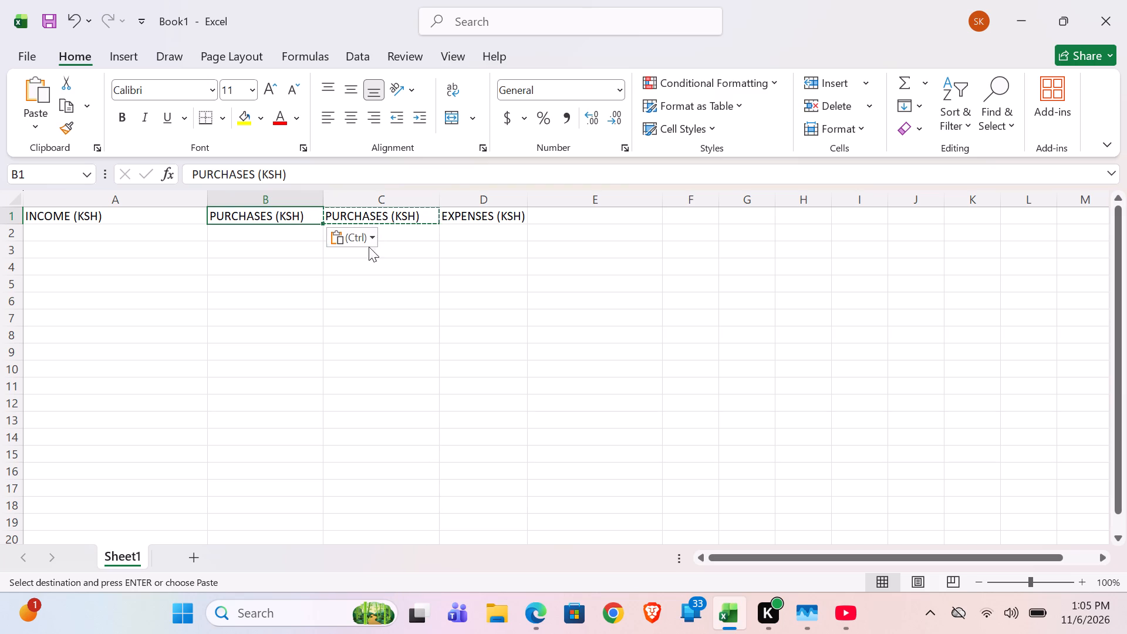
Clear the duplicate PURCHASES (KSH) heading from cell C1.
left_click(403, 215)
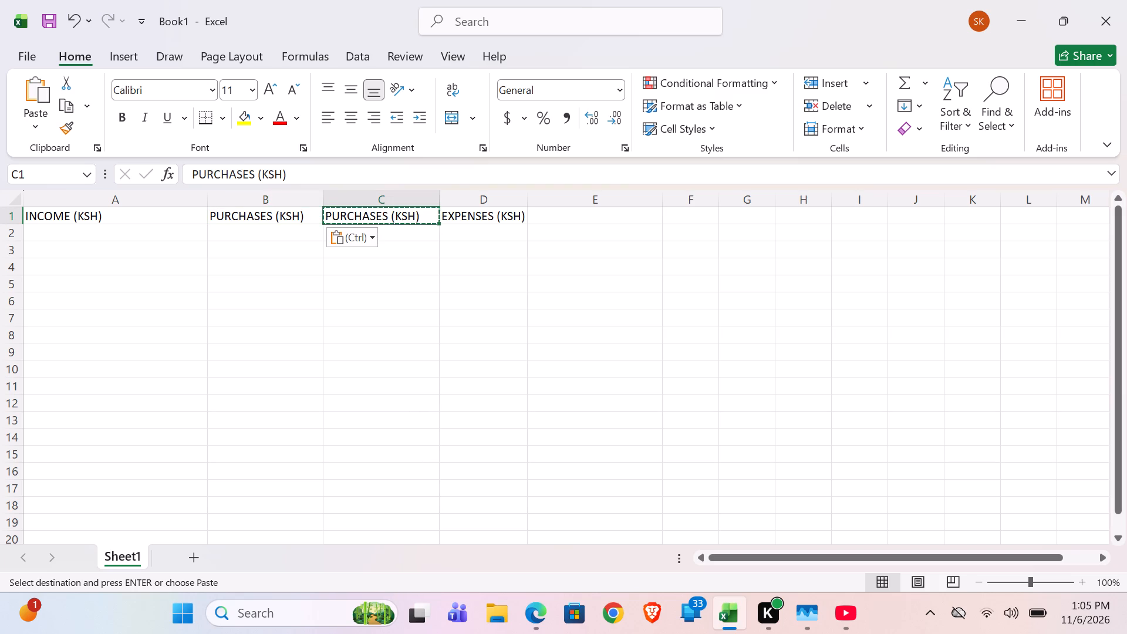
key("BackSpace")
Copy the EXPENSES (KSH) heading from D1 into C1 and clear the original in D1.
left_click(498, 222)
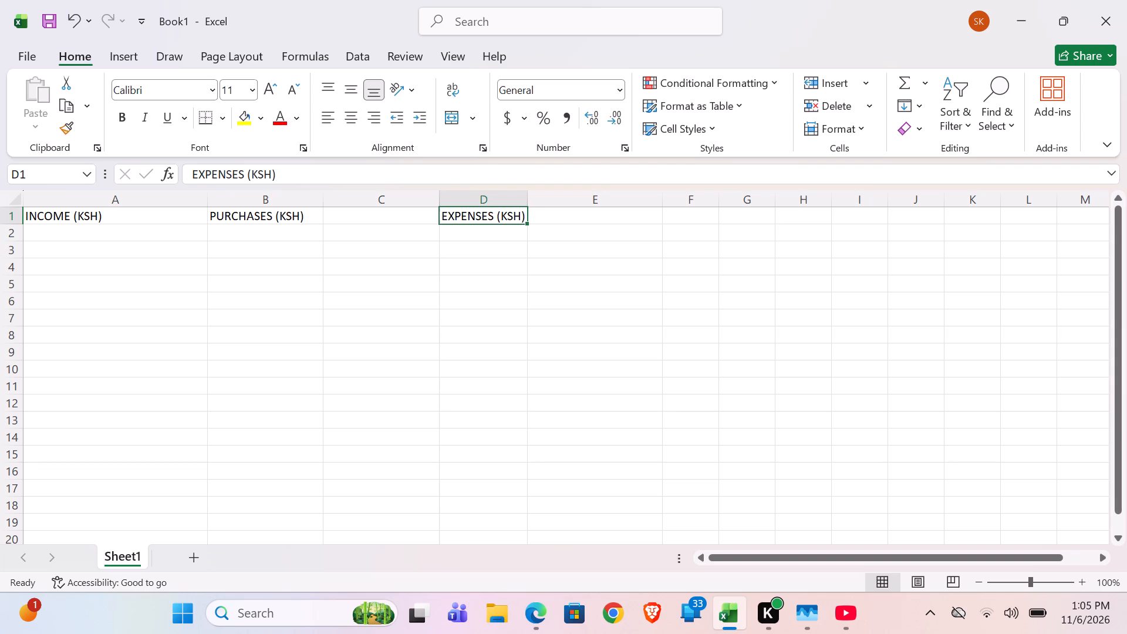
key("ctrl+v")
key("ctrl+c")
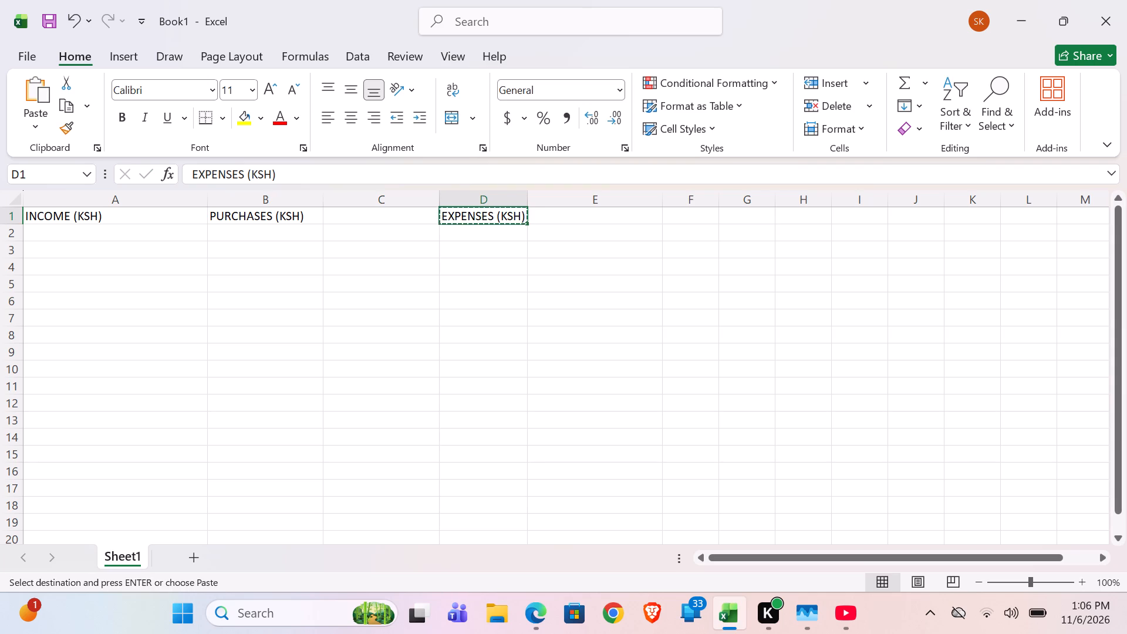
left_click(404, 215)
key("ctrl+v")
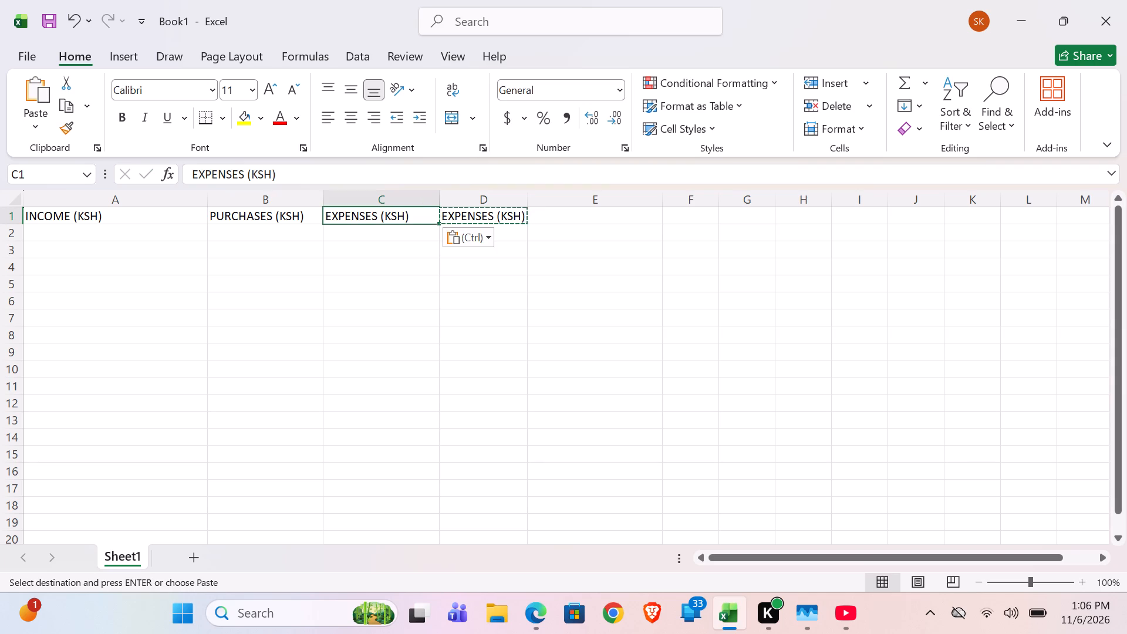
left_click(484, 220)
key("BackSpace")
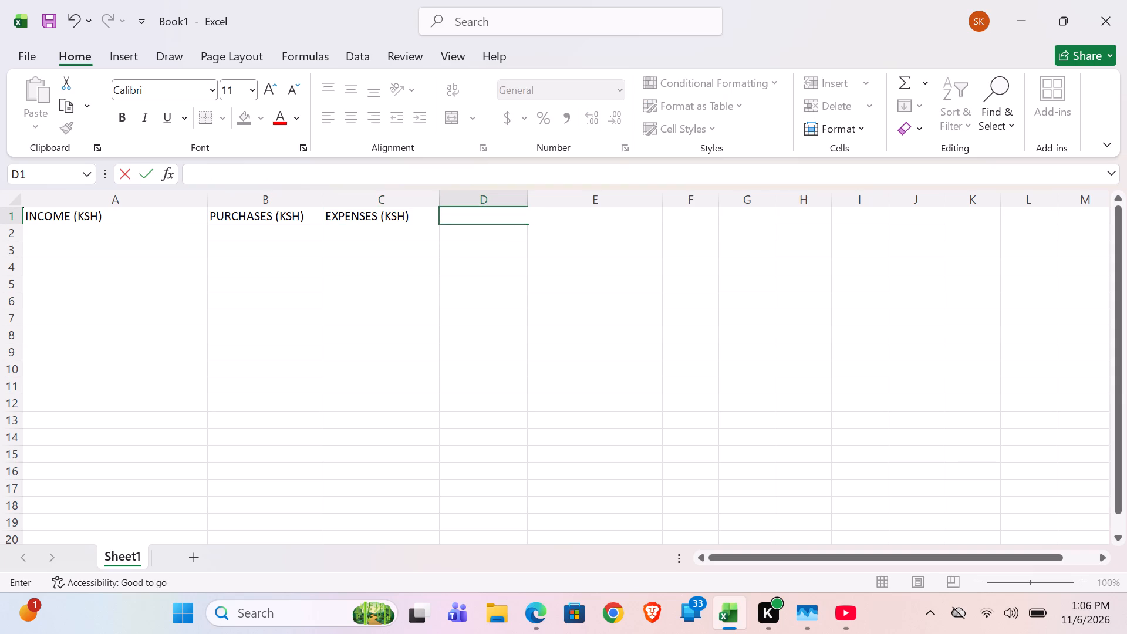
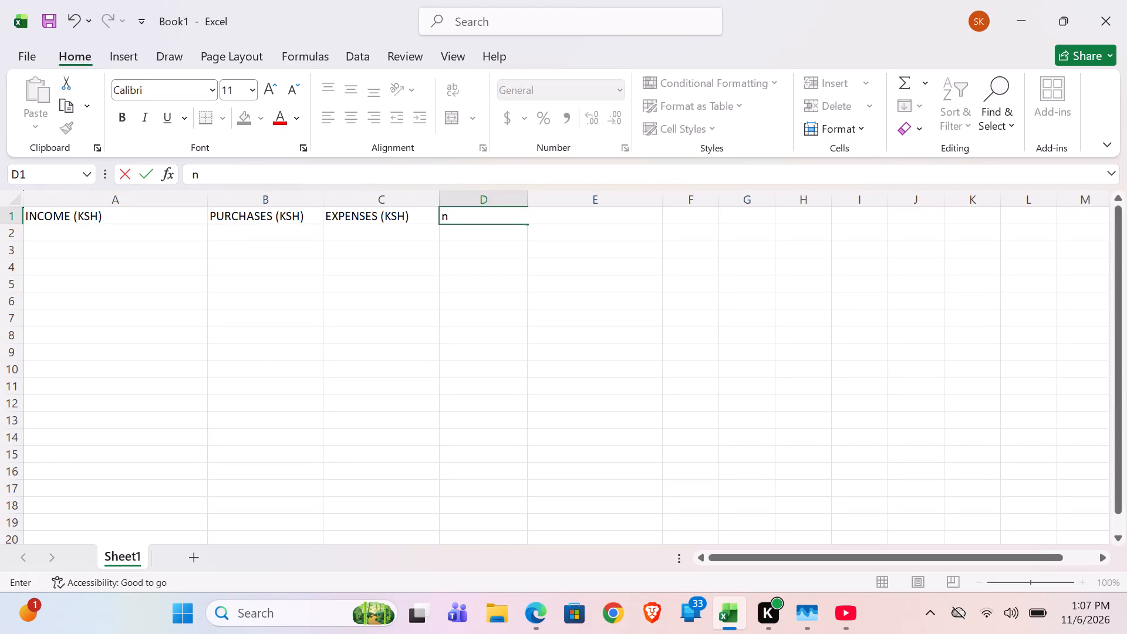
Enter the heading NET MOVEMENT(KSH) in cell D1, replacing the mistyped lowercase start.
key("BackSpace")
type("NET")
key("space")
type("MOB")
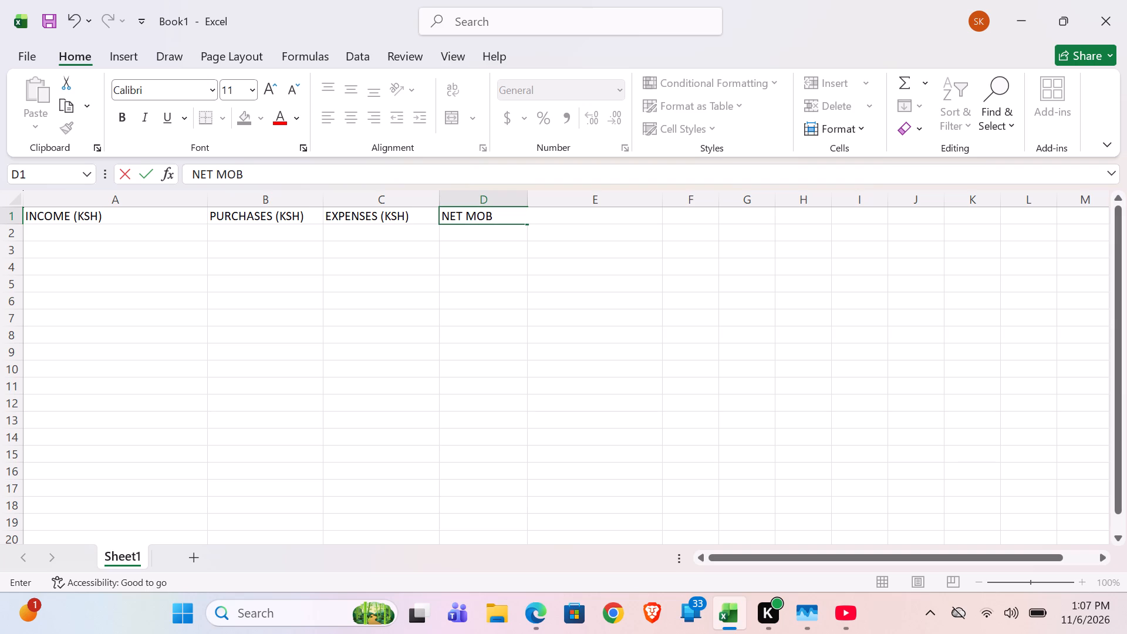
key("BackSpace")
type("VEMENT")
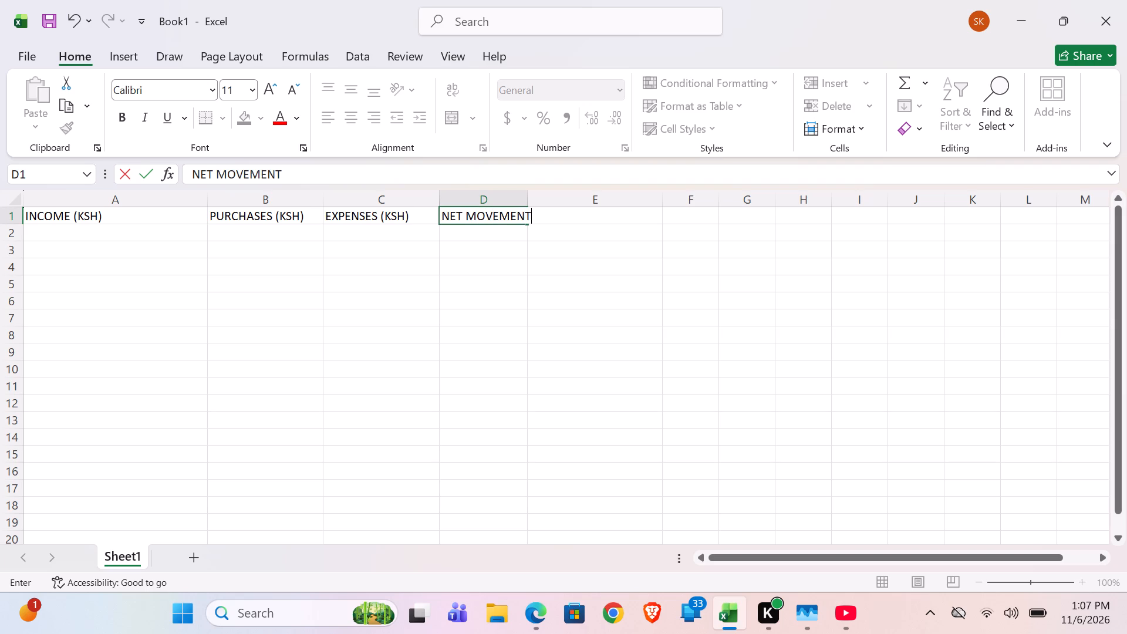
key("shift+parenleft")
key("k")
type("SH")
key("shift+parenright")
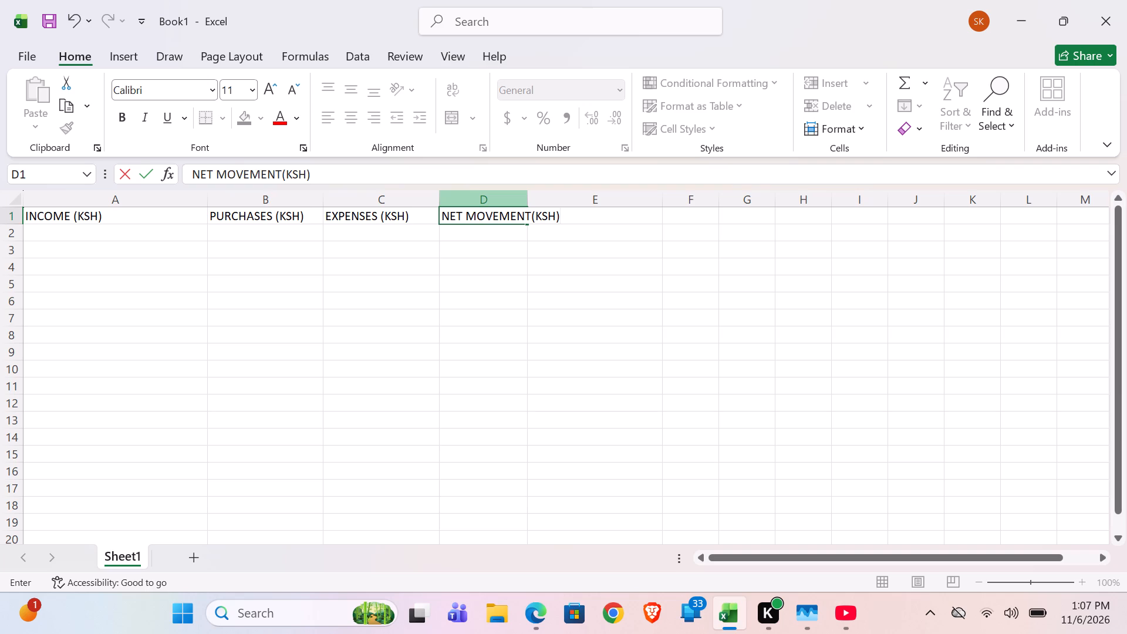
left_click(596, 215)
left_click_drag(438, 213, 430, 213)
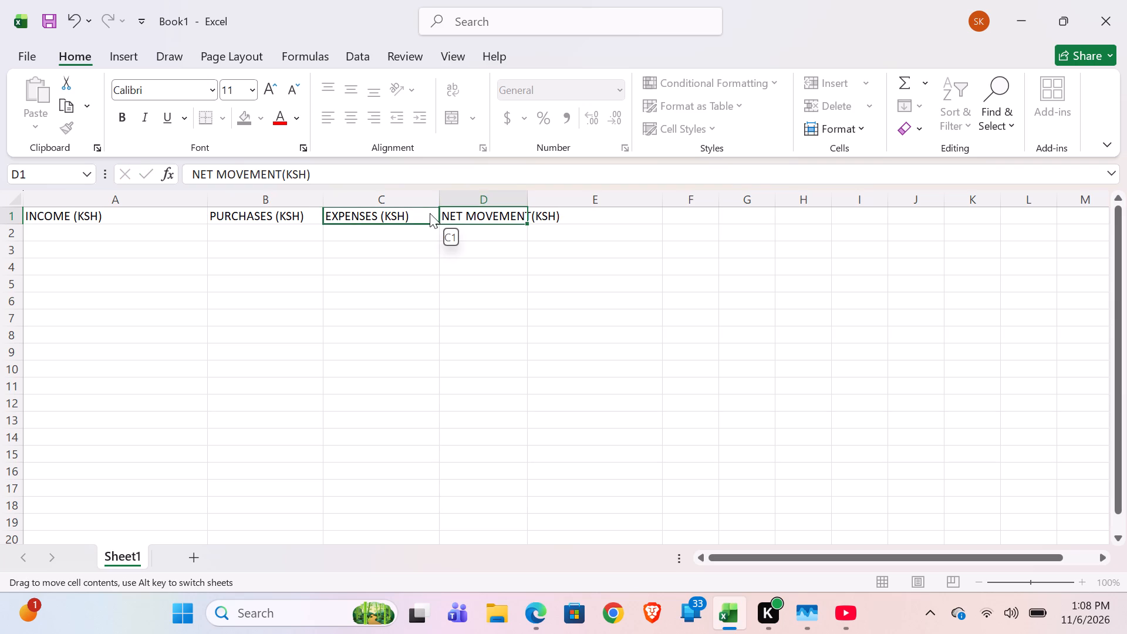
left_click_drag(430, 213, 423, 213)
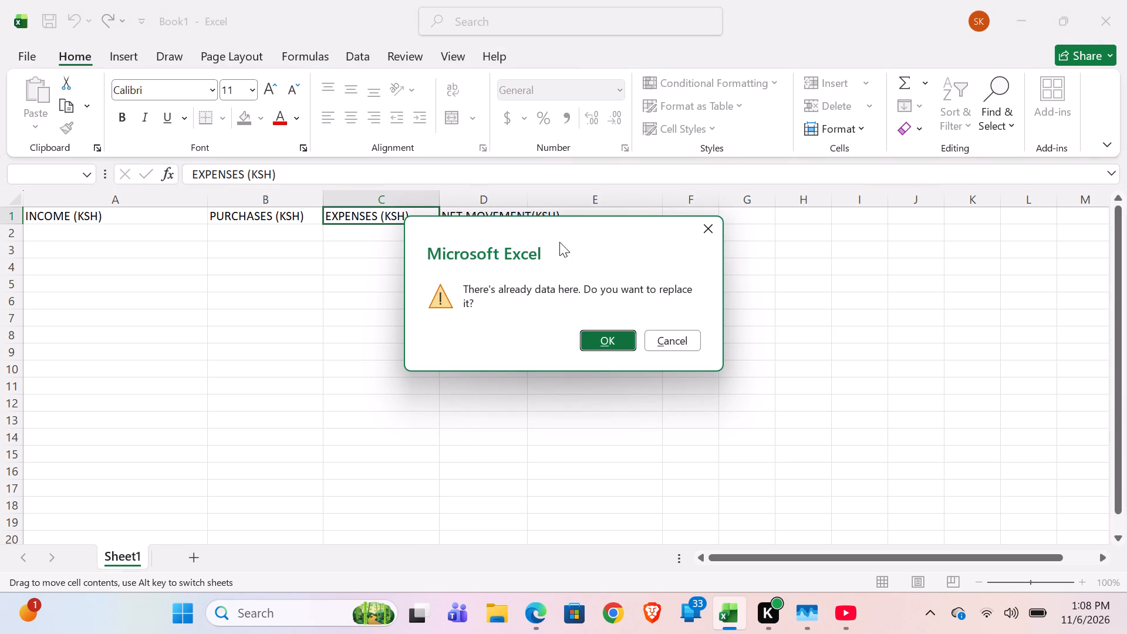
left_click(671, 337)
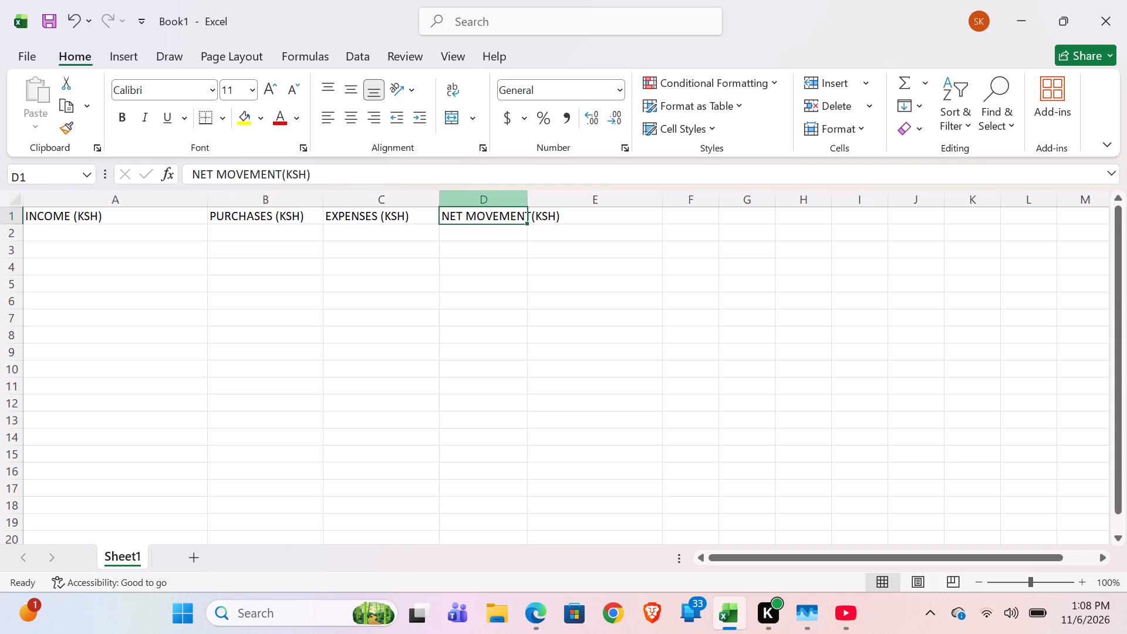
Widen column D just enough to fit its NET MOVEMENT(KSH) heading.
left_click_drag(533, 205, 569, 205)
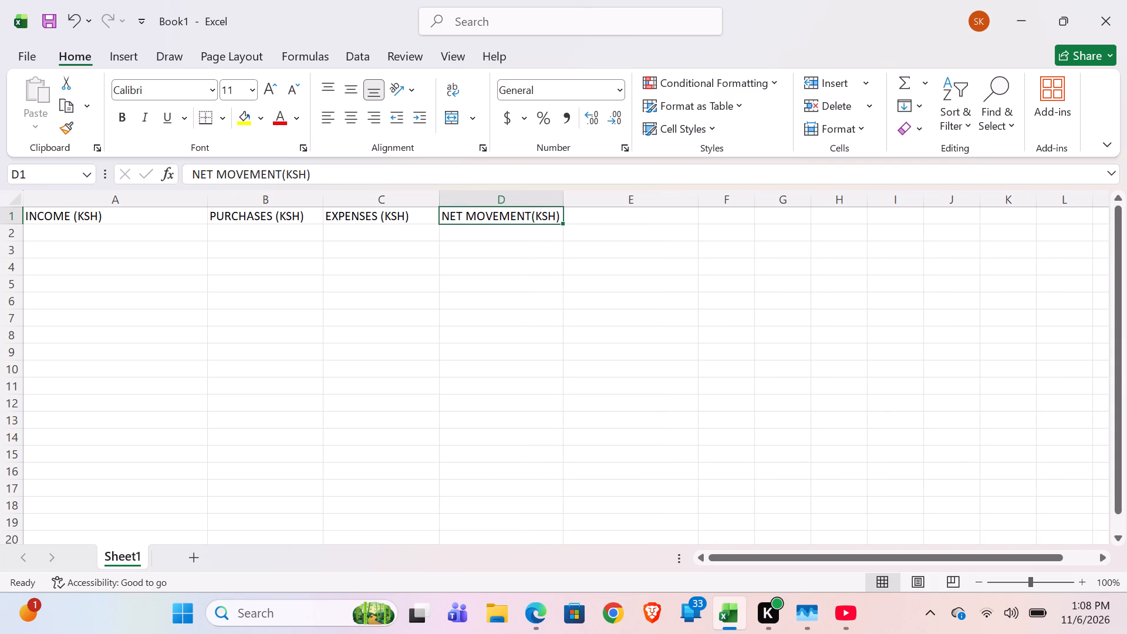
Enter the heading PAYMENT METHOD in cell E1.
left_click(610, 218)
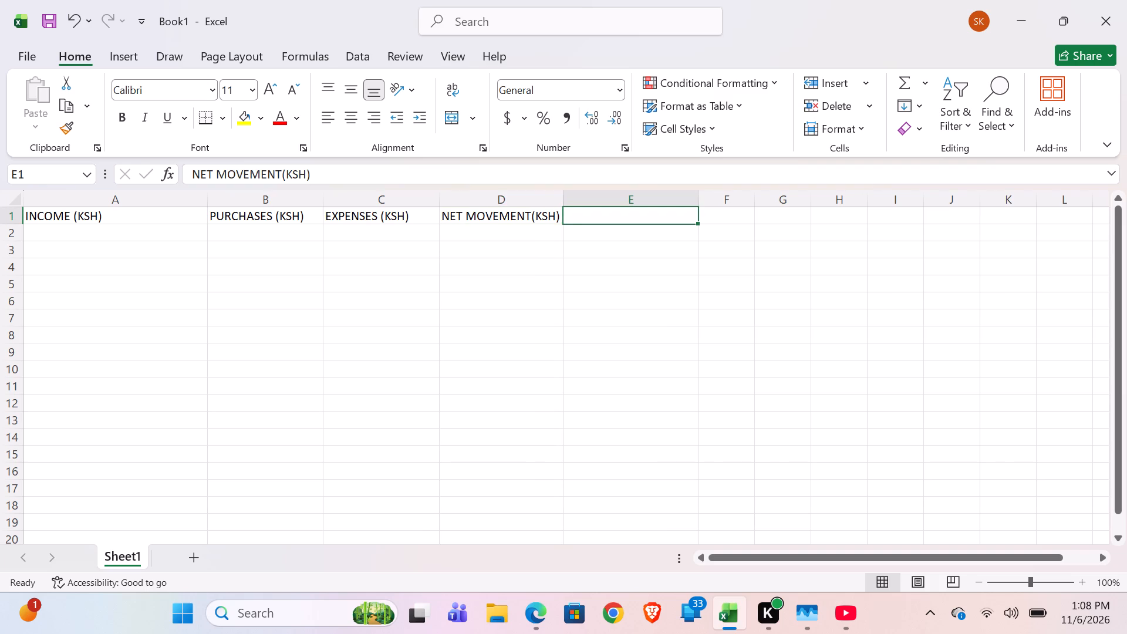
key("p")
type("AYMENT METHOD")
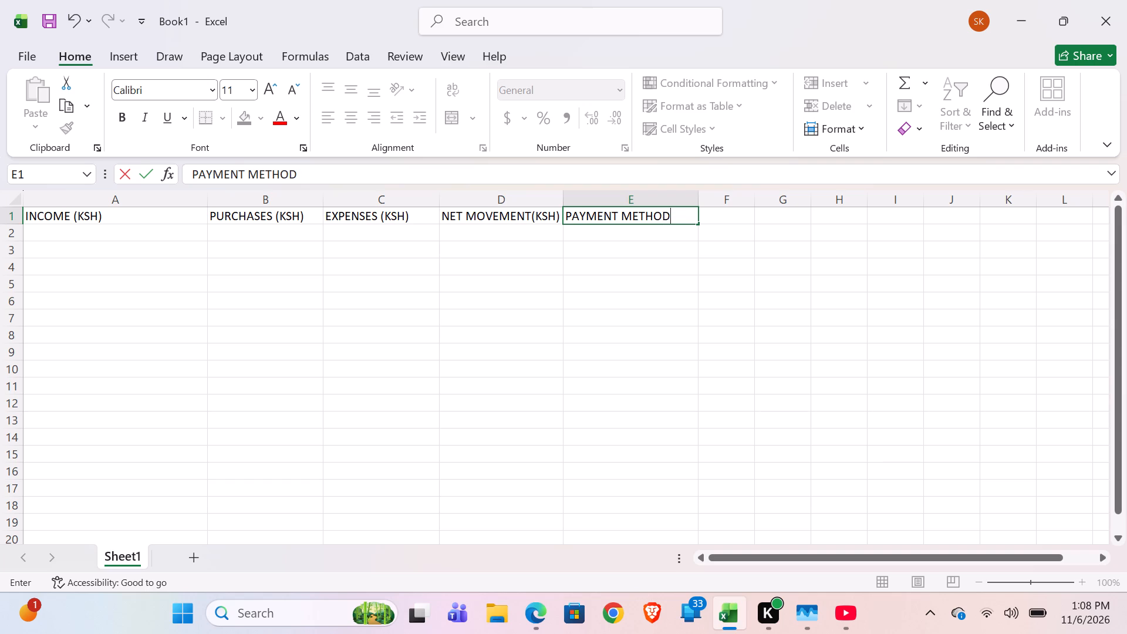
Widen column F to about 17 and enter the heading DEPARTMENT in cell F1.
left_click(733, 221)
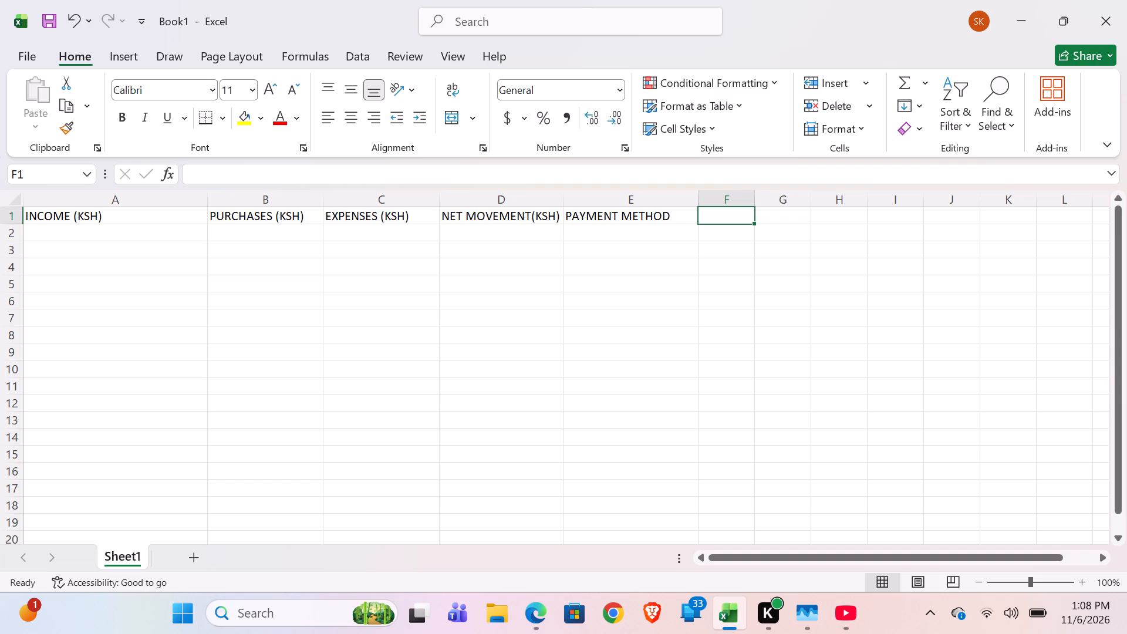
left_click_drag(754, 201, 810, 195)
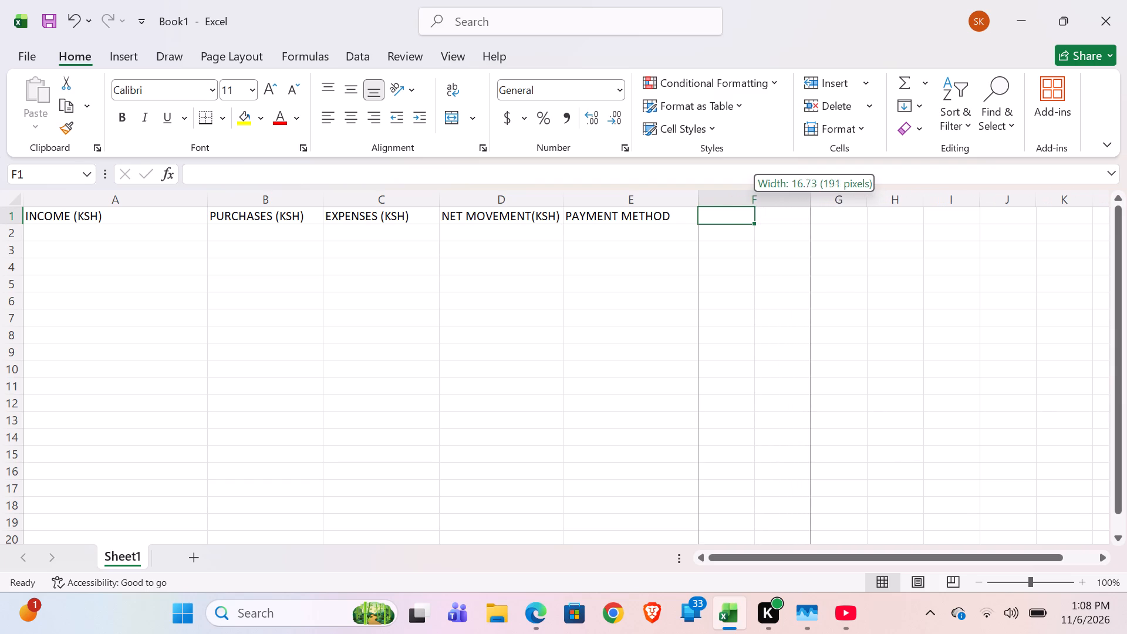
left_click_drag(810, 195, 811, 195)
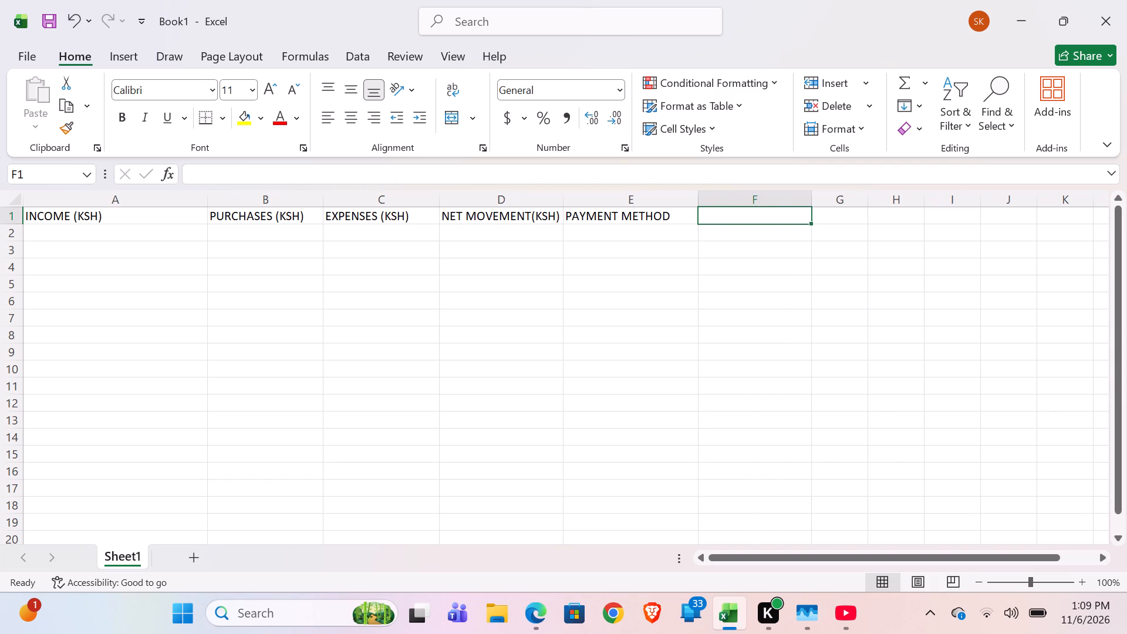
type("DEP")
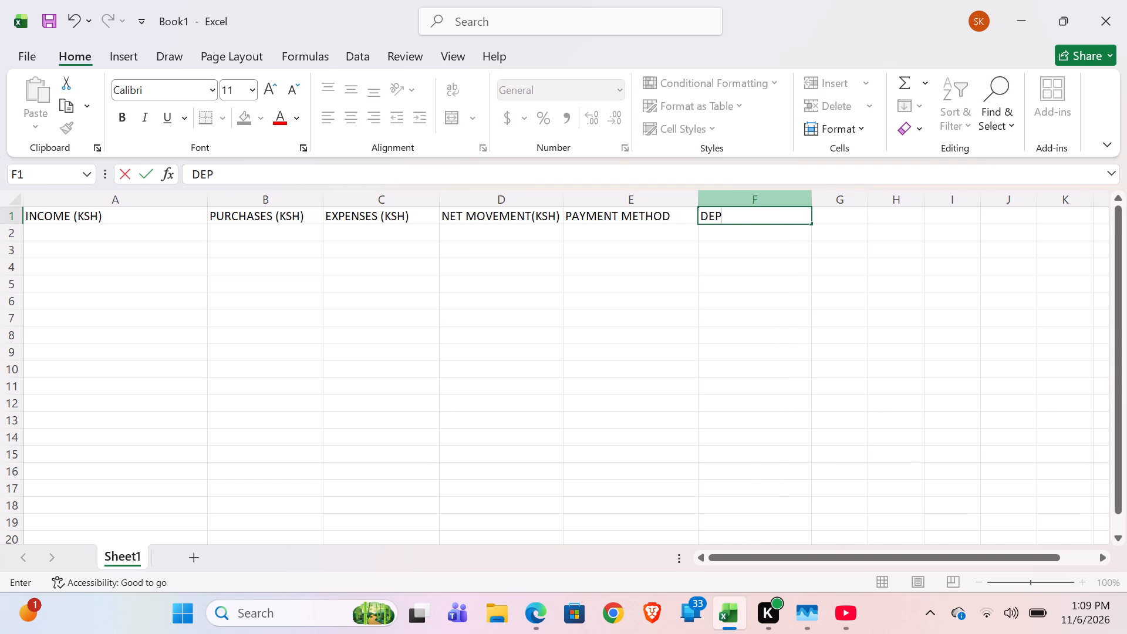
type("ARTMENT")
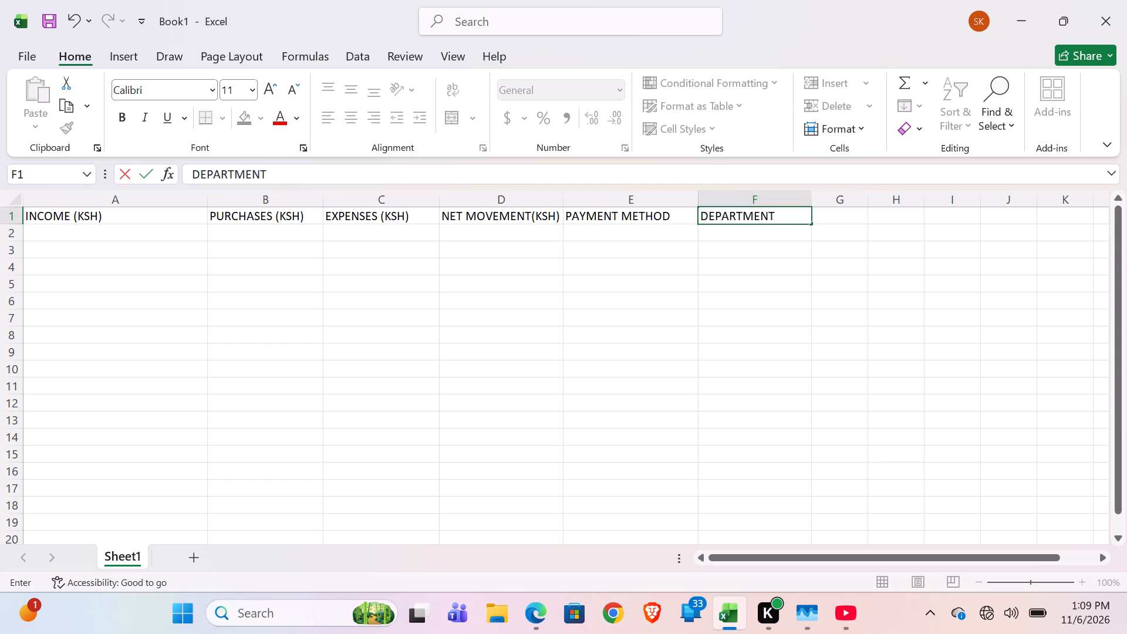
Widen column G to roughly the width of column E and enter the heading TRANSACTION STATUS in cell G1.
left_click(848, 221)
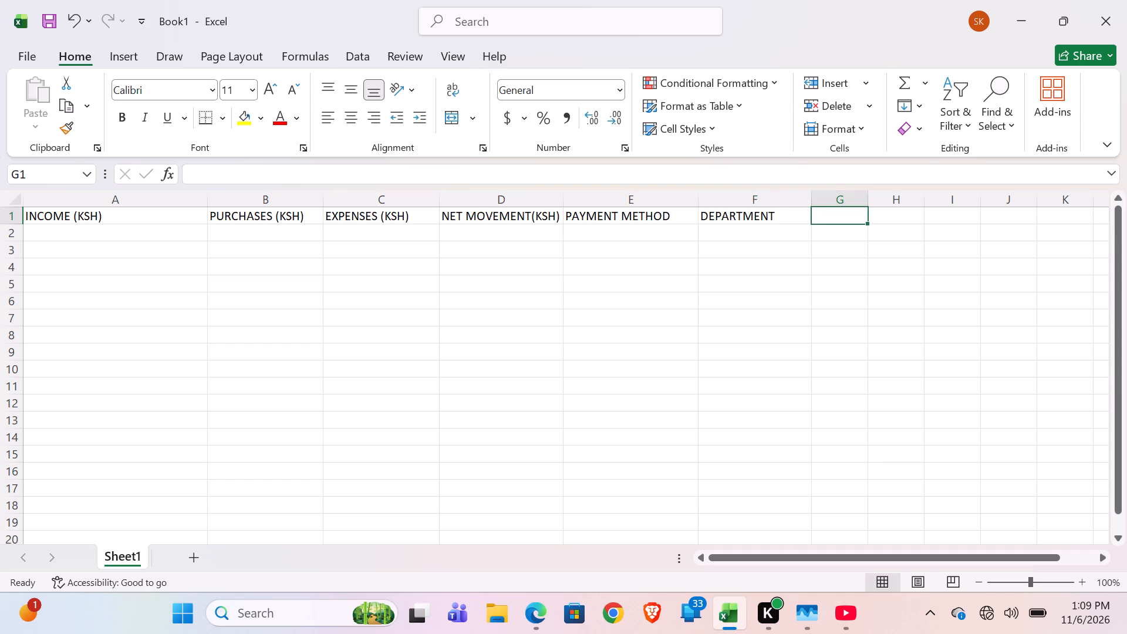
left_click_drag(867, 201, 937, 198)
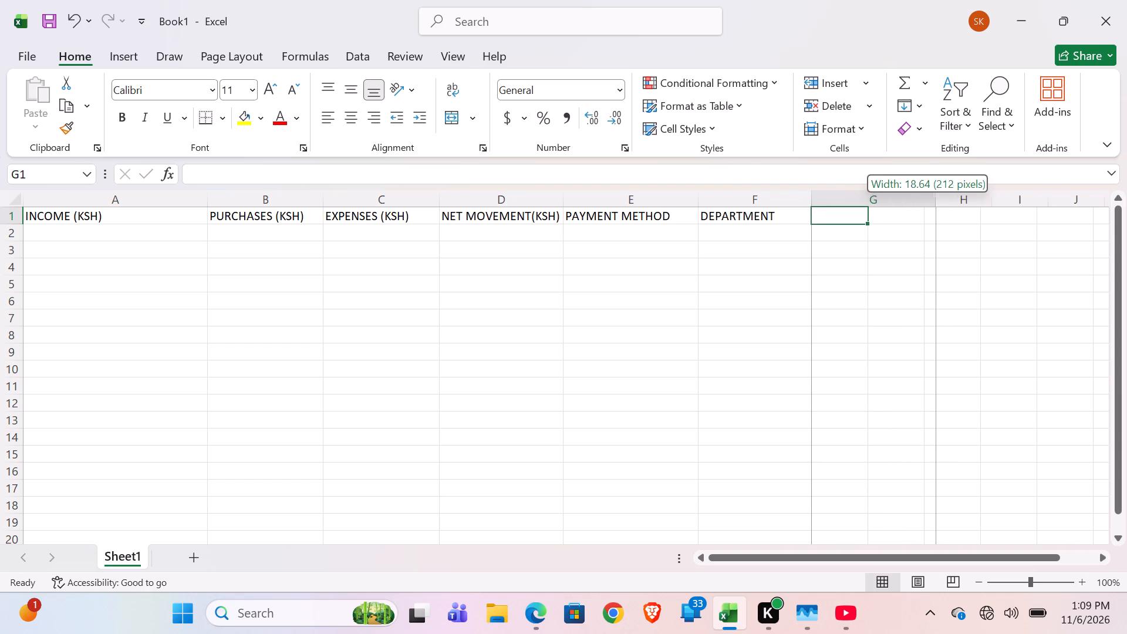
left_click_drag(937, 198, 946, 195)
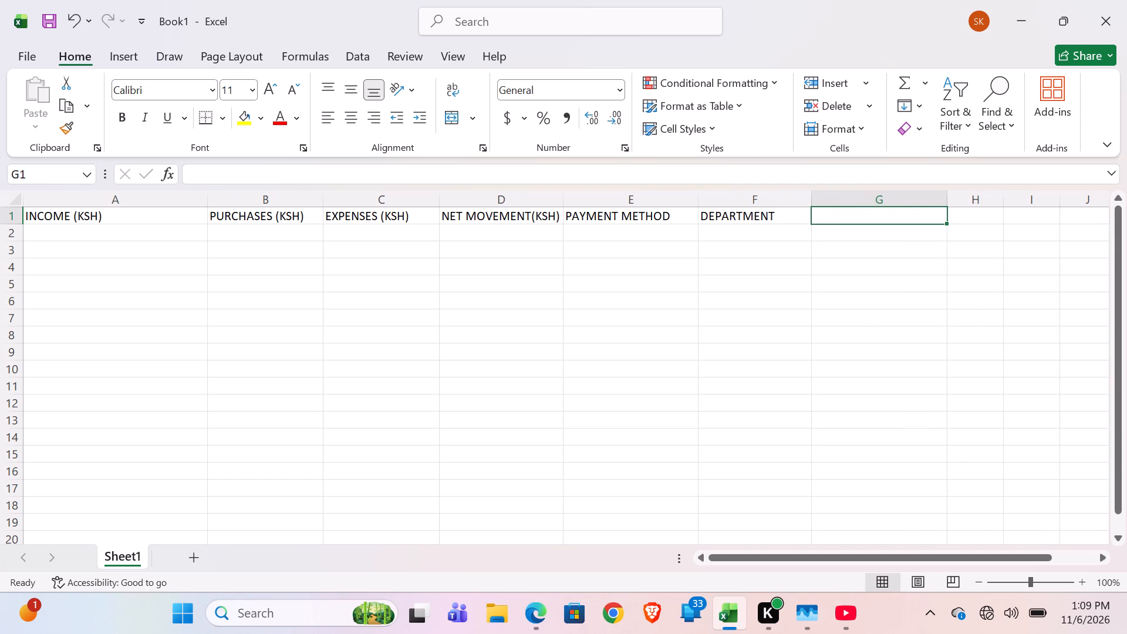
key("t")
type("RA")
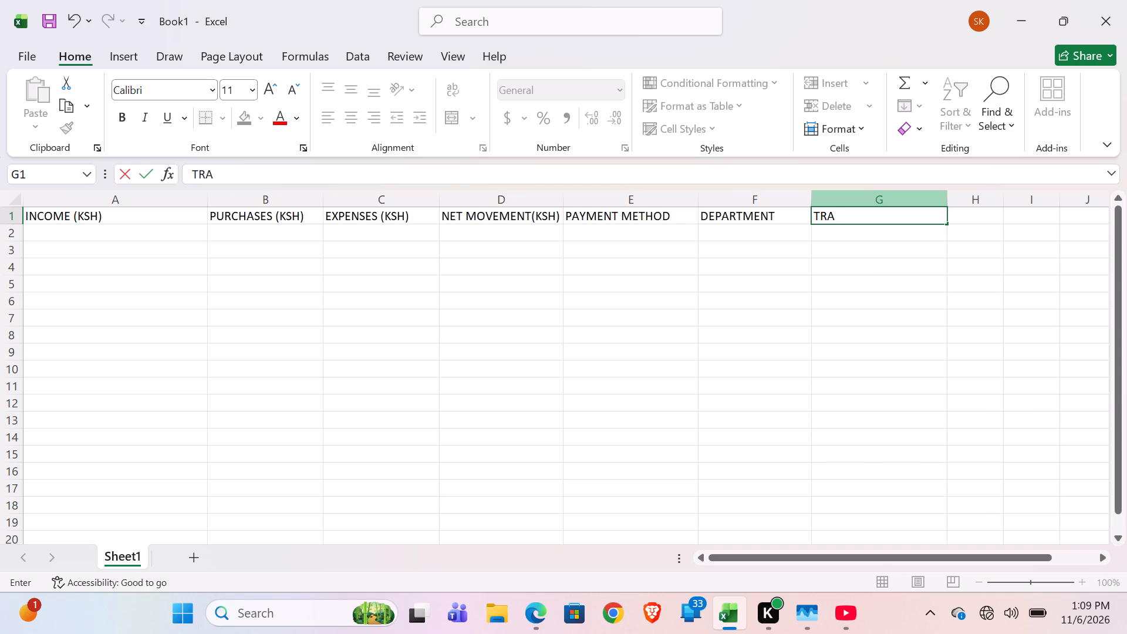
type("NSACTION ST")
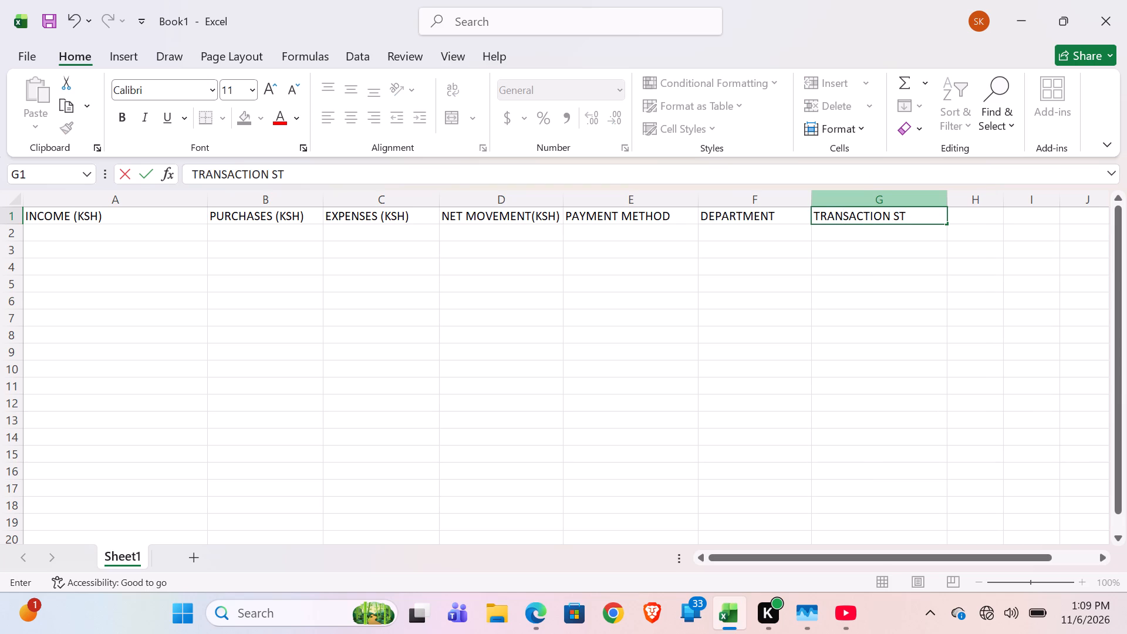
key("t")
key("BackSpace")
type("ATUS")
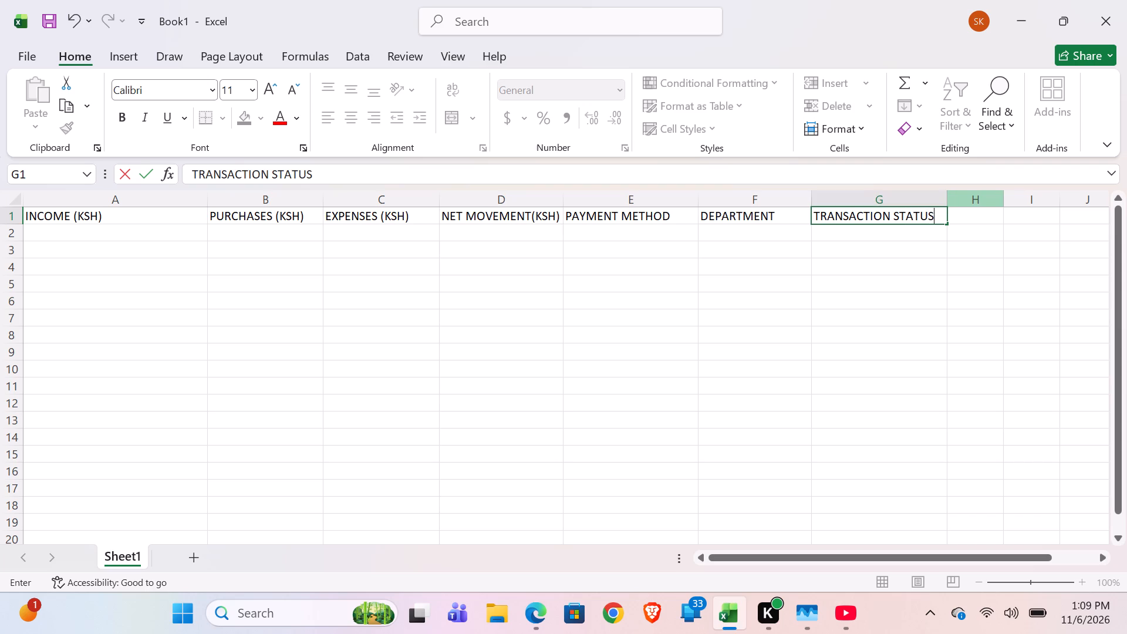
Widen column H a little beyond column G's width and enter the heading RUNNING BALANCE in cell H1.
left_click(984, 221)
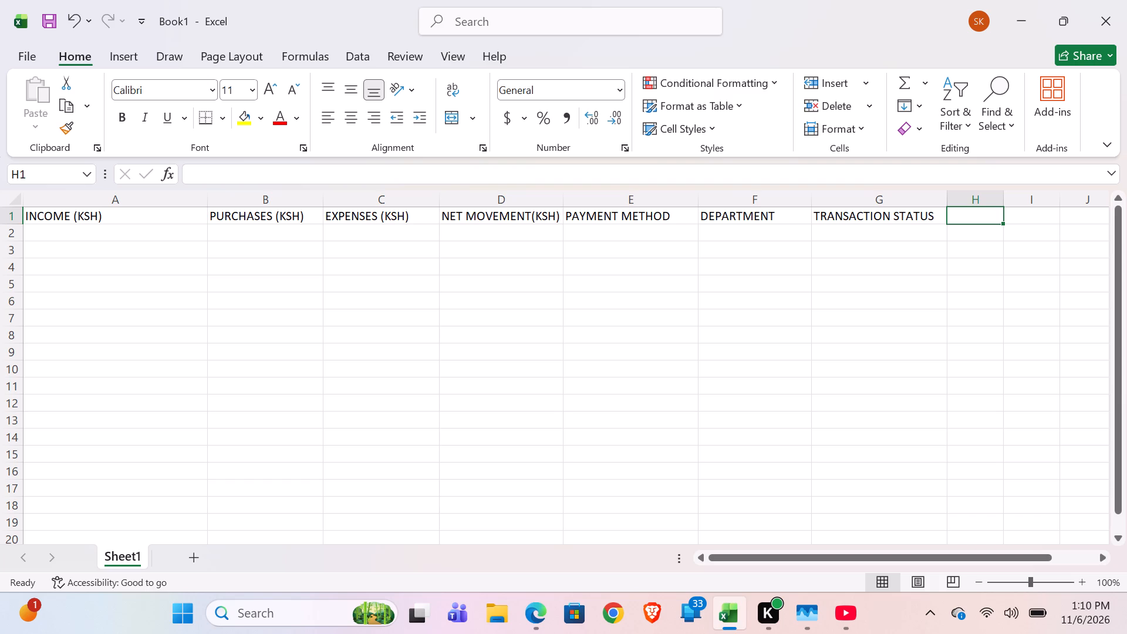
left_click_drag(1005, 196, 1019, 196)
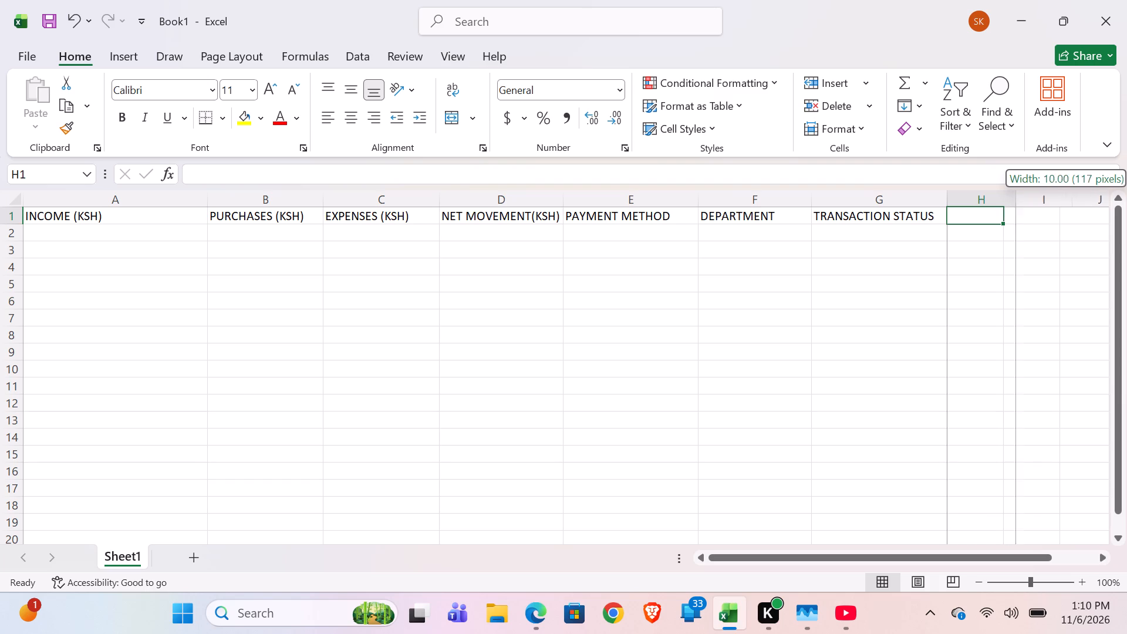
left_click_drag(1019, 196, 1102, 186)
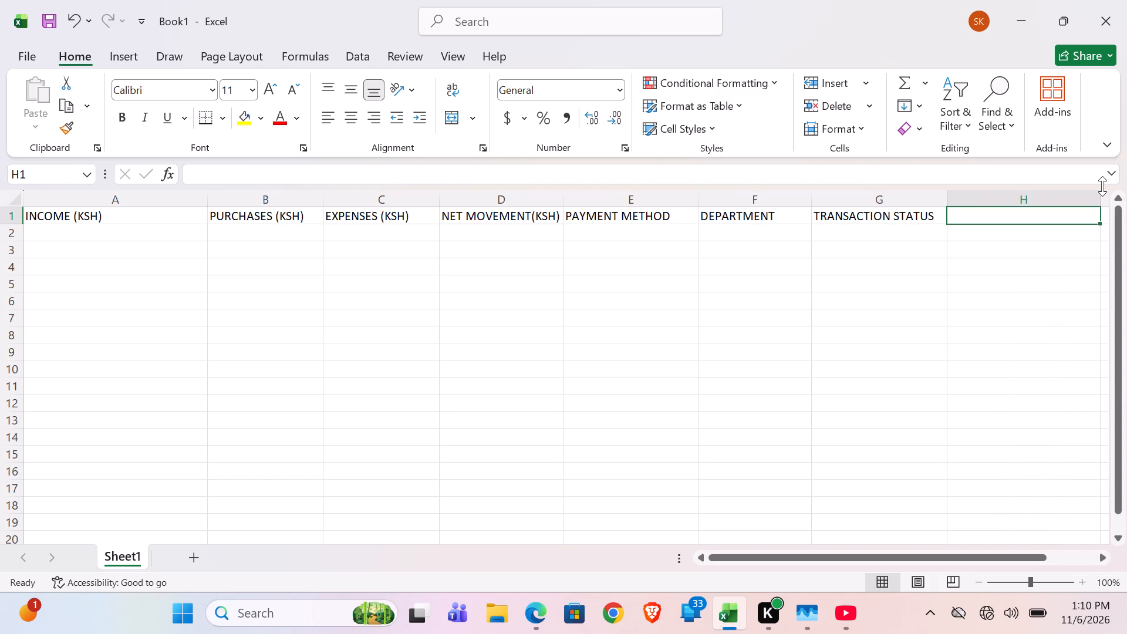
type("RU")
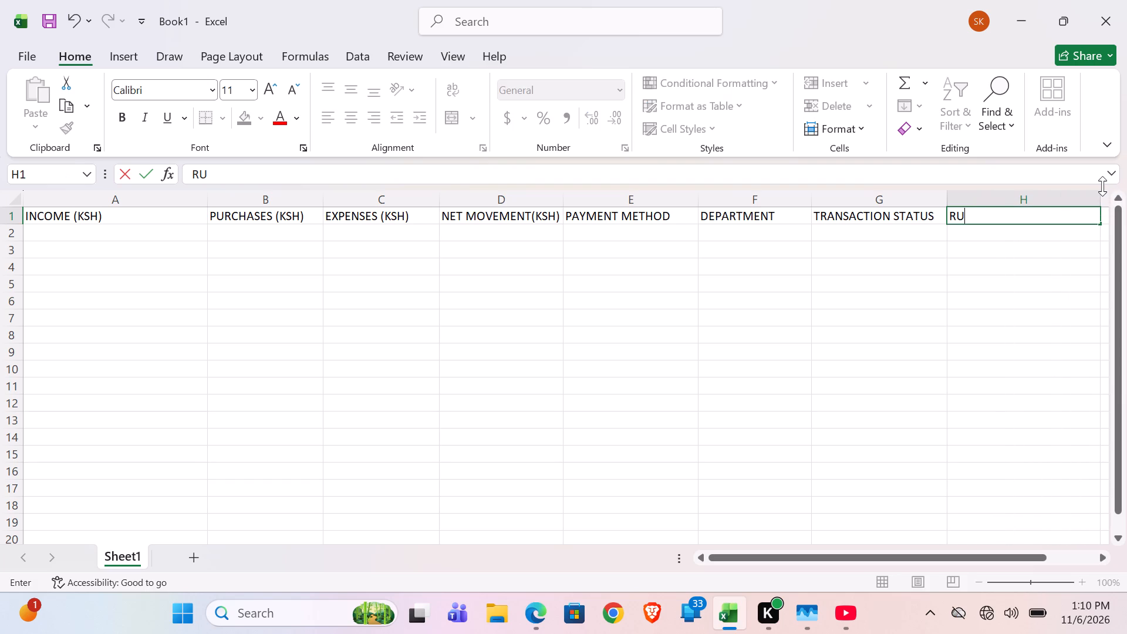
type("NNING BALANCE")
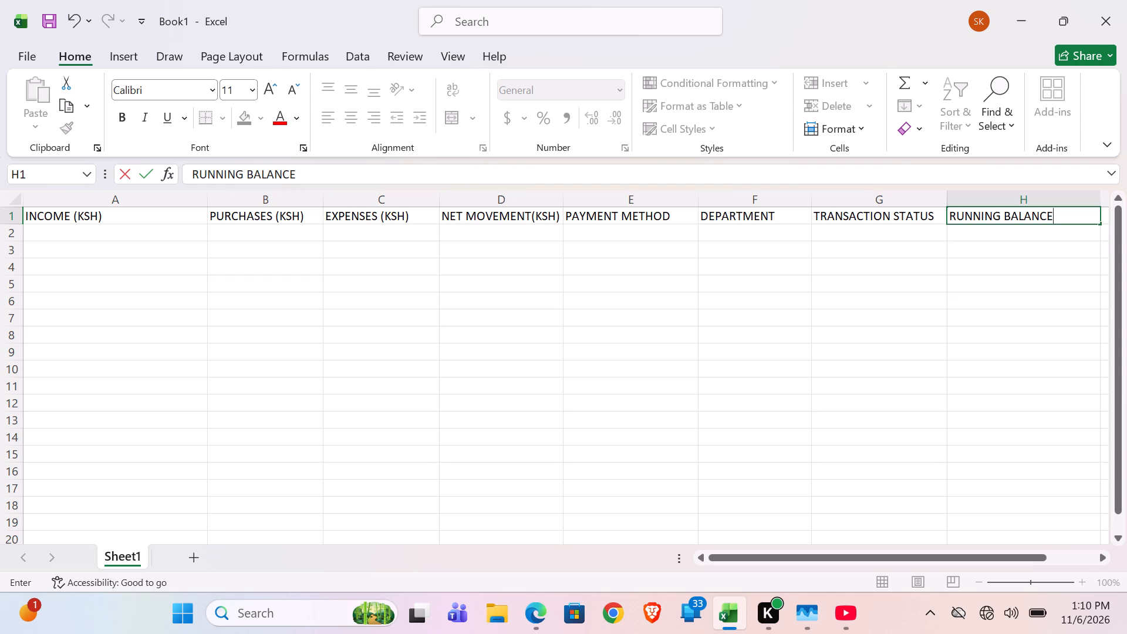
left_click(301, 297)
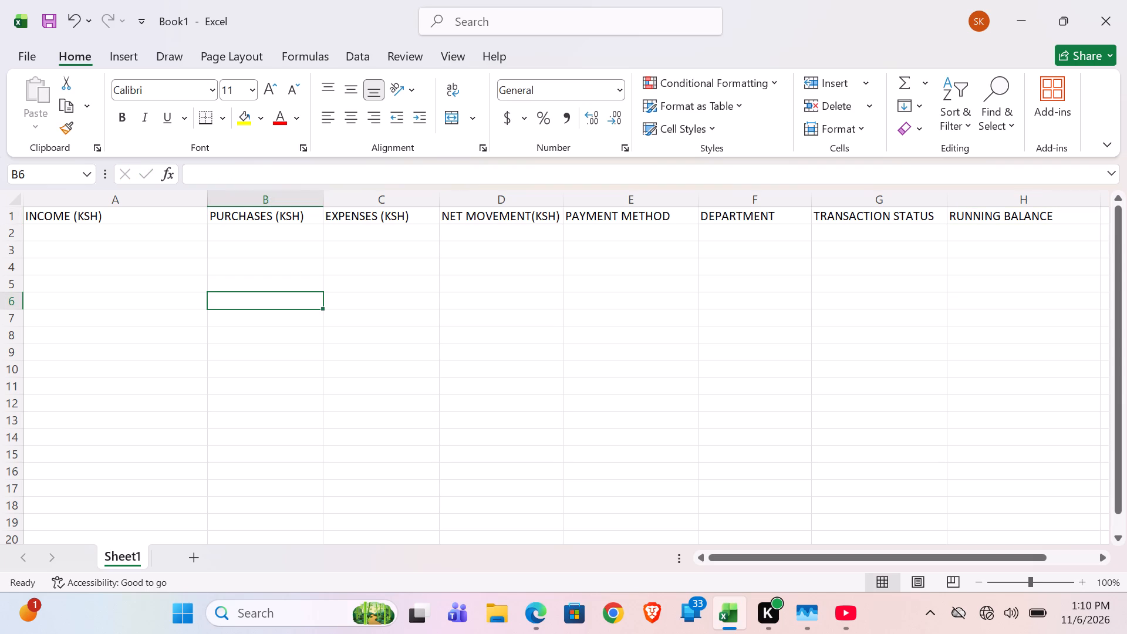
Narrow column A to just fit its INCOME (KSH) heading.
left_click_drag(208, 201, 168, 197)
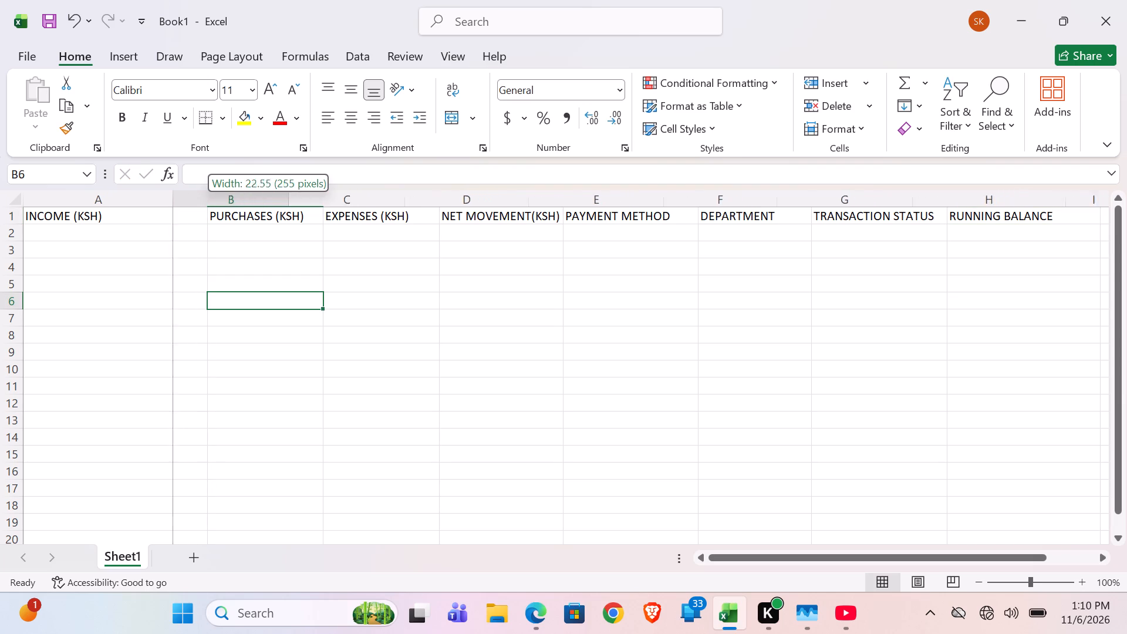
left_click_drag(168, 197, 107, 185)
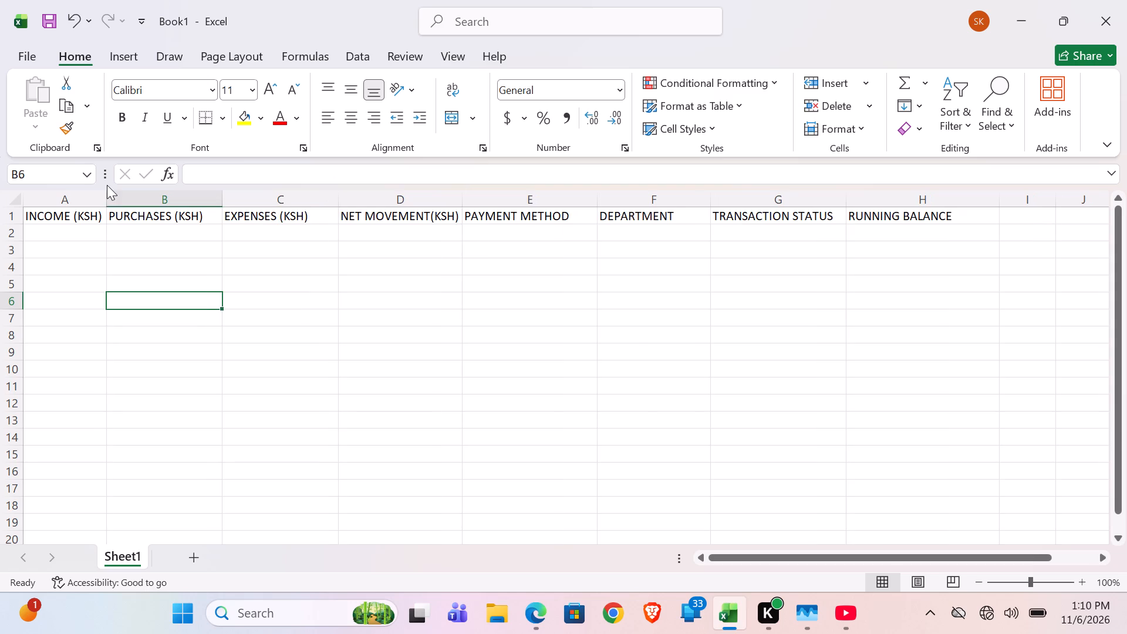
Narrow columns C, E, F and G to just fit their row 1 headings.
left_click_drag(336, 201, 313, 204)
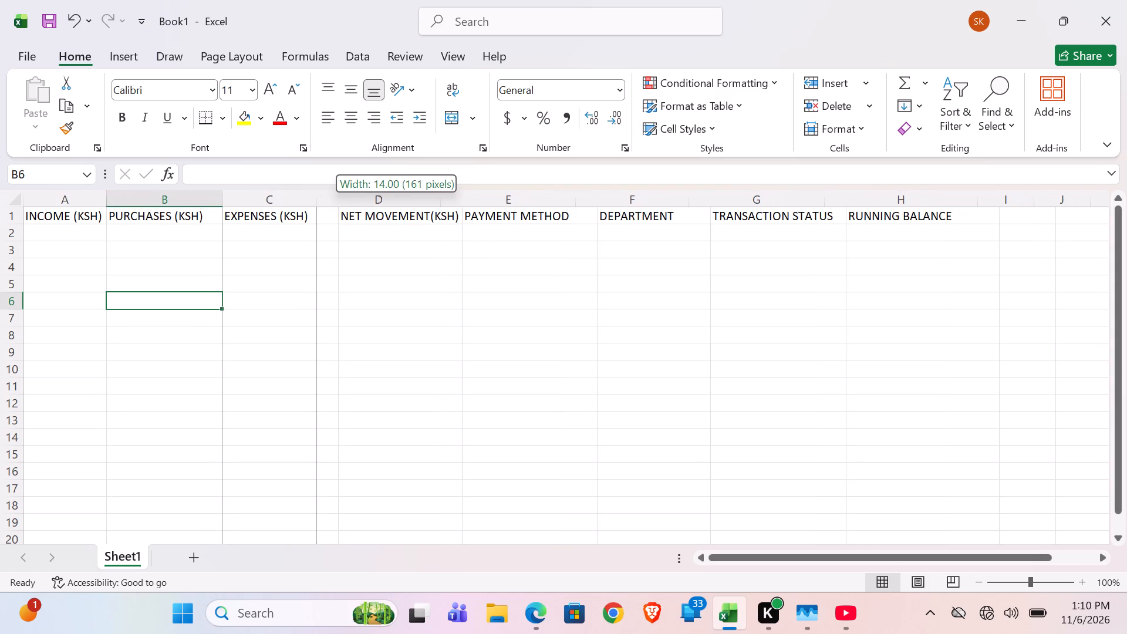
left_click_drag(313, 204, 312, 203)
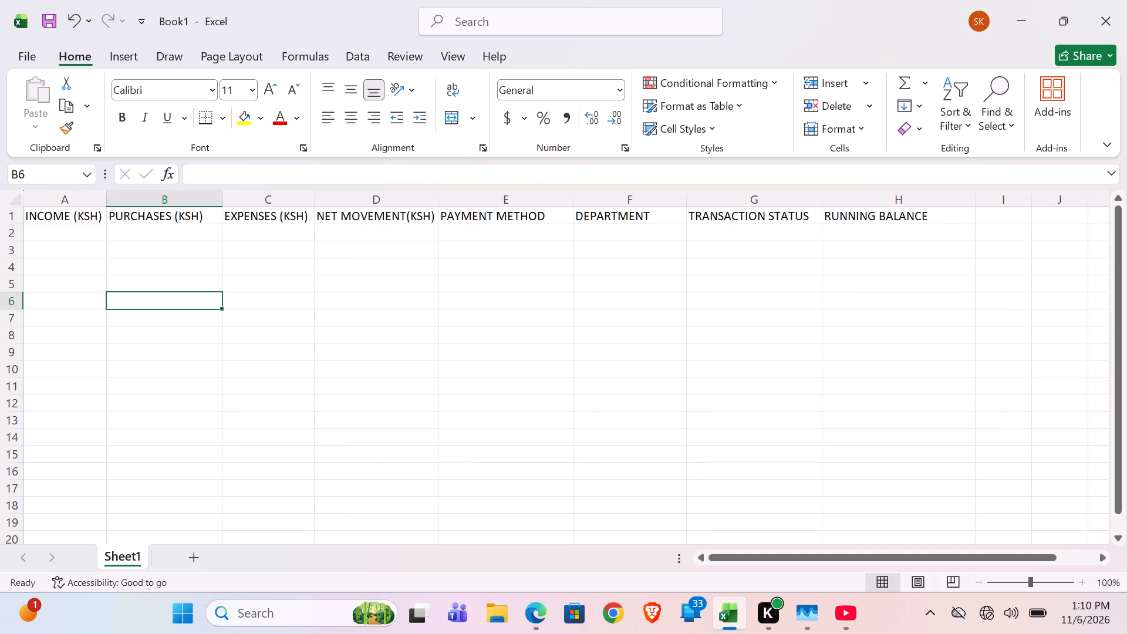
left_click_drag(572, 204, 544, 204)
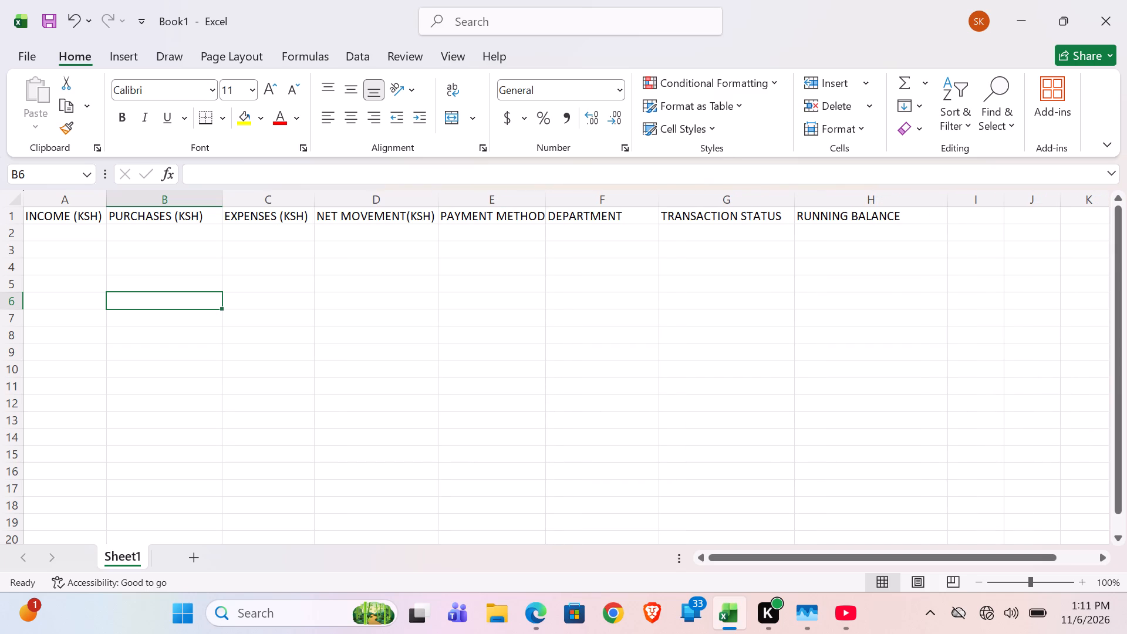
left_click_drag(662, 204, 626, 204)
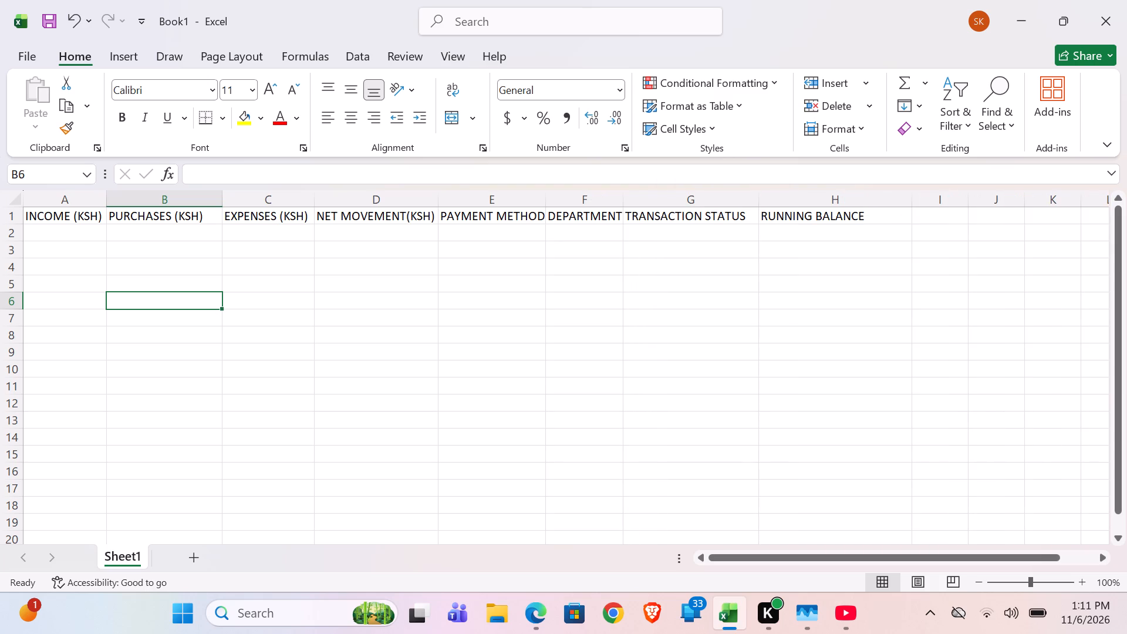
left_click_drag(758, 201, 745, 203)
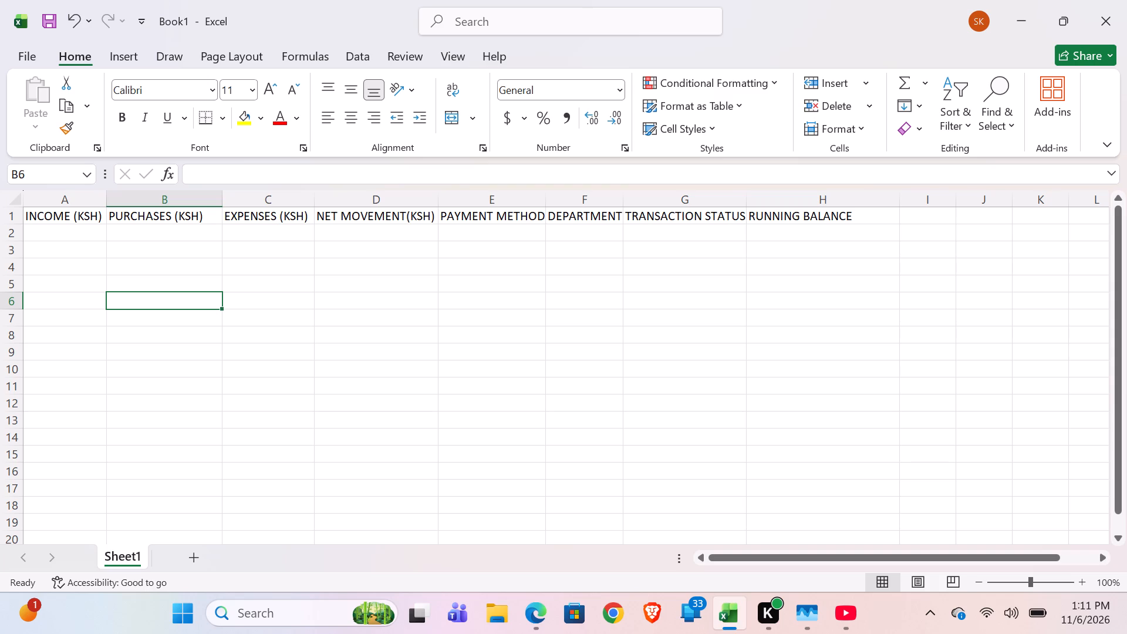
Extend the heading in cell H1 to read RUNNING BALANCE(KSH).
left_click(856, 217)
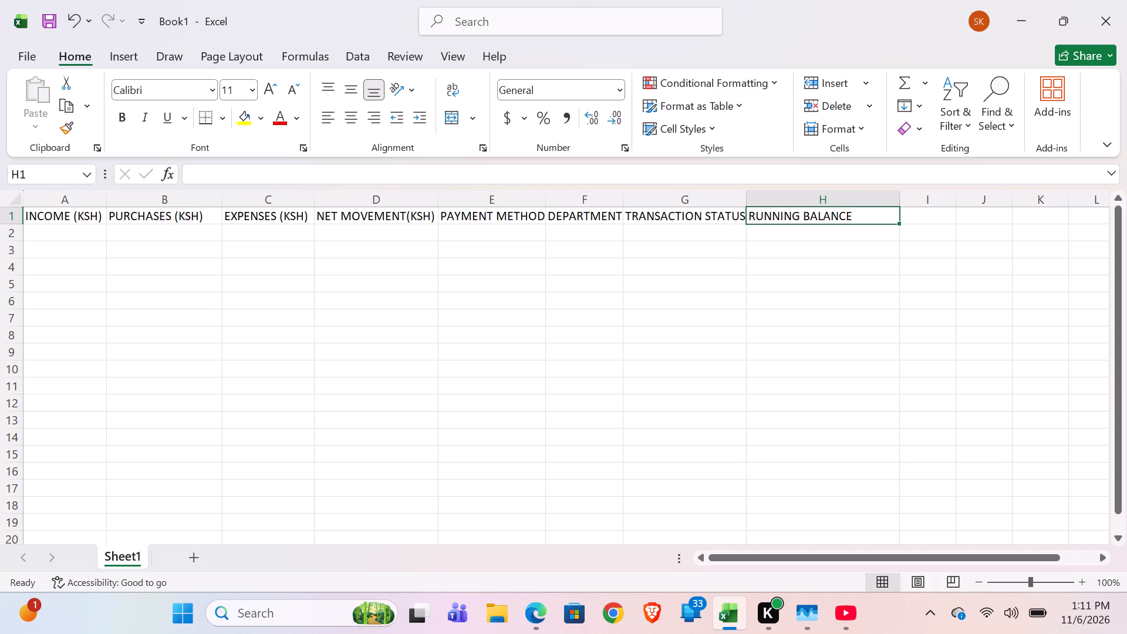
left_click(856, 217)
left_click(869, 215)
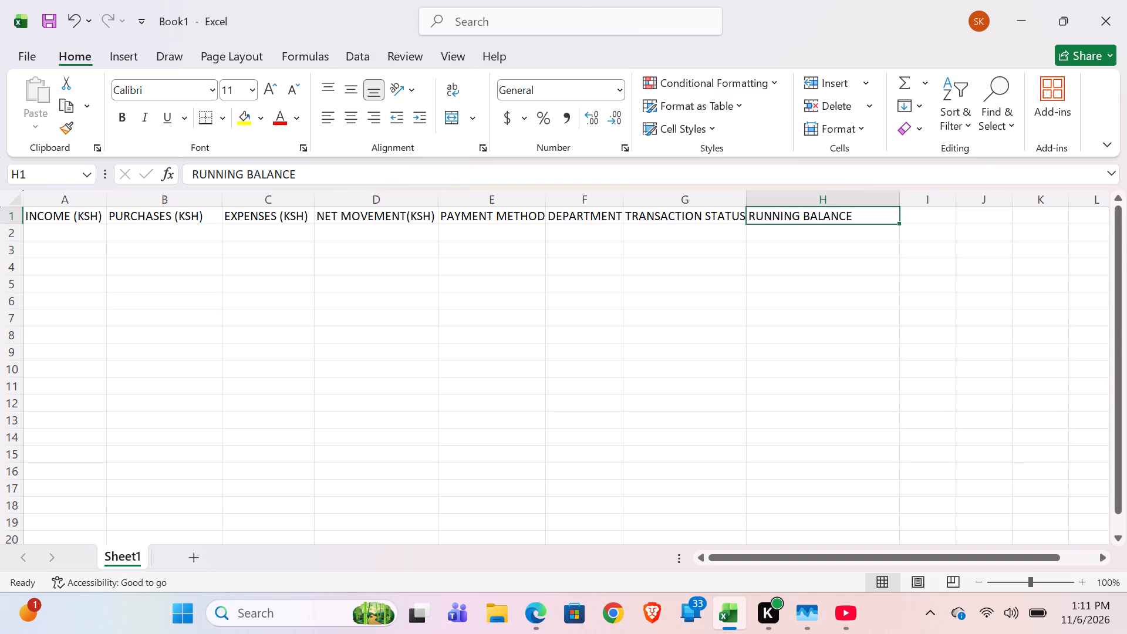
left_click(869, 215)
double_click(868, 218)
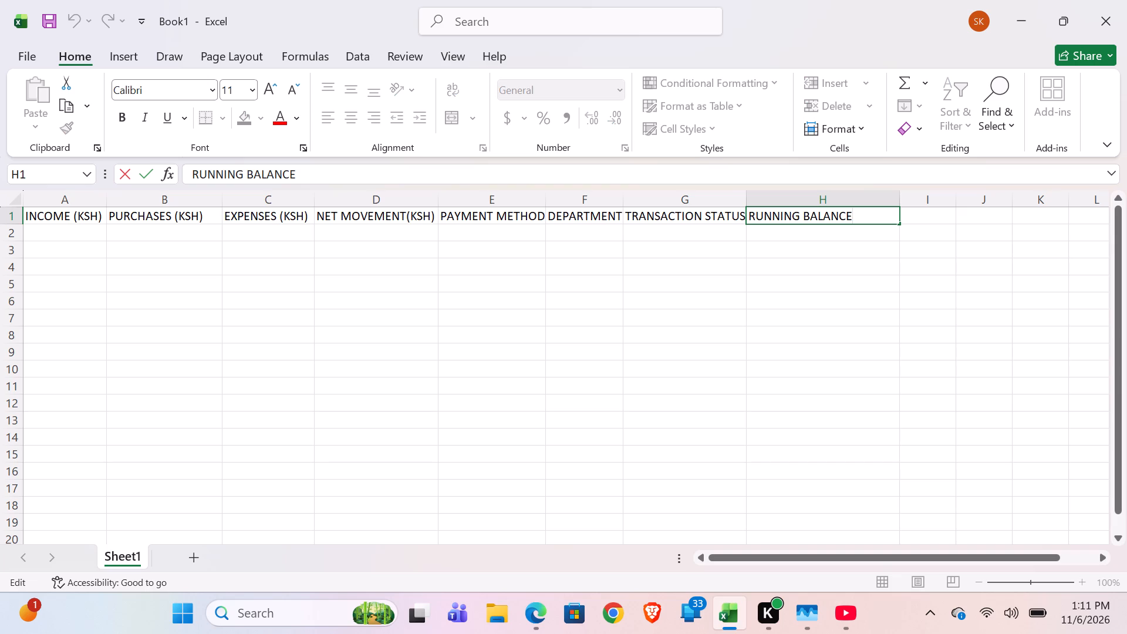
key("shift+parenleft")
key("k")
type("SH")
key("shift+parenright")
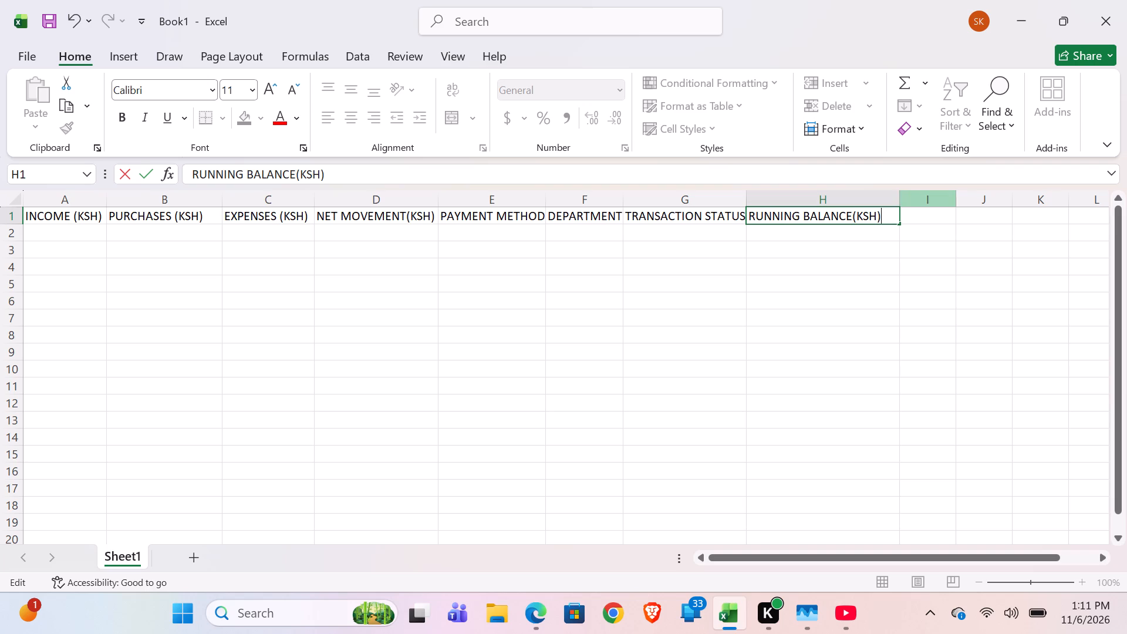
left_click_drag(900, 209, 895, 207)
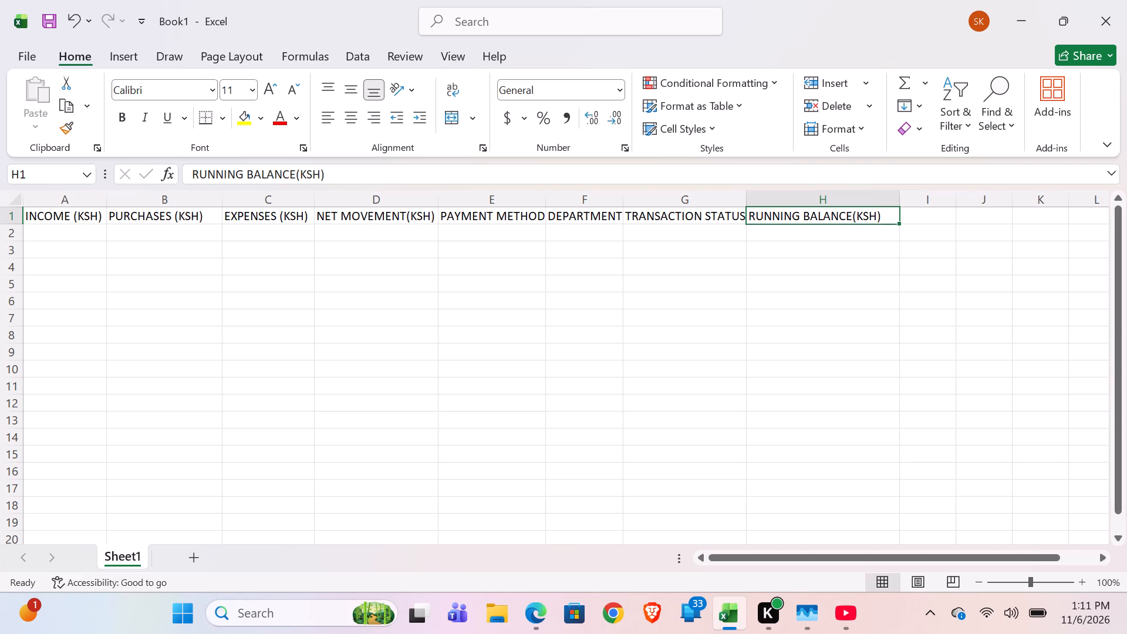
Narrow column H to just fit its RUNNING BALANCE(KSH) heading.
left_click_drag(900, 203, 886, 200)
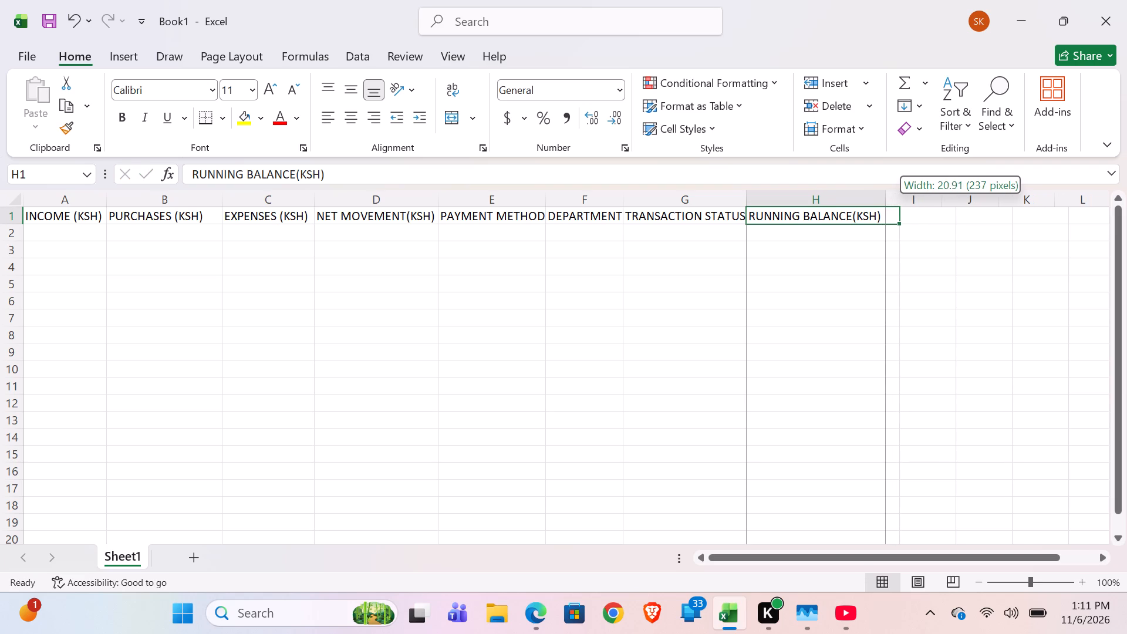
left_click_drag(886, 200, 883, 200)
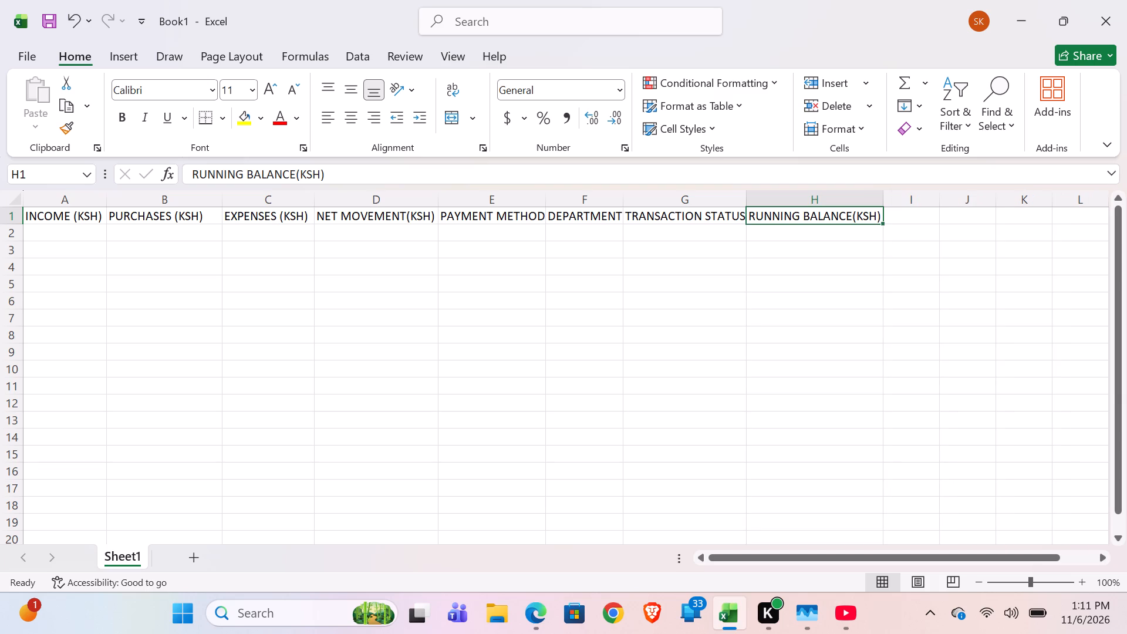
Widen column I to about 14 and enter the heading REMARKS in cell I1.
left_click(910, 220)
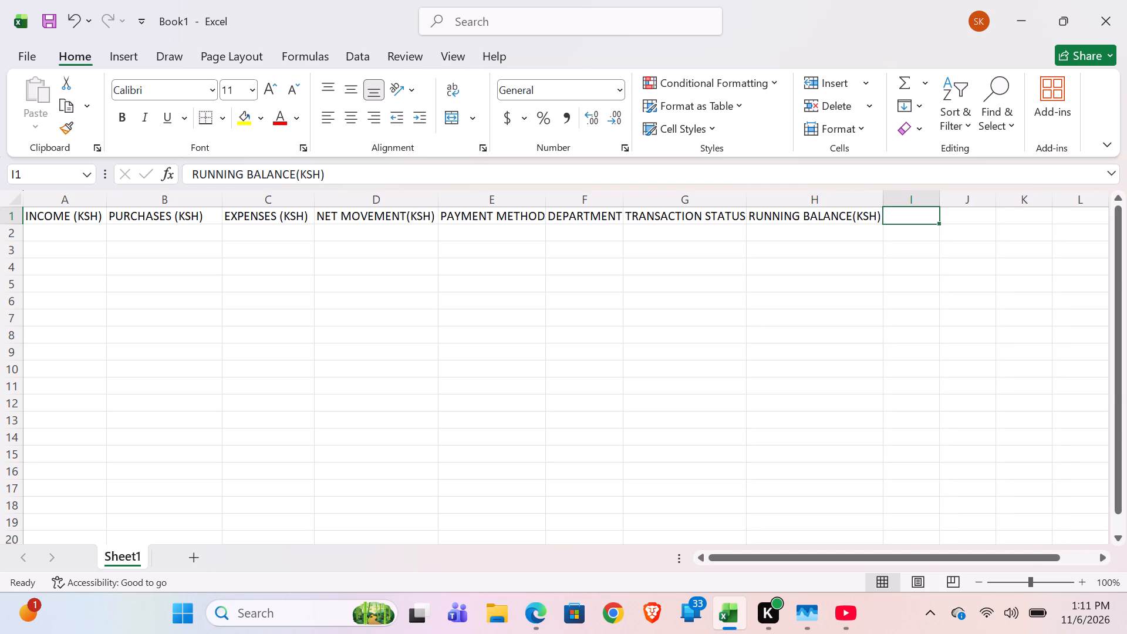
left_click_drag(940, 196, 942, 196)
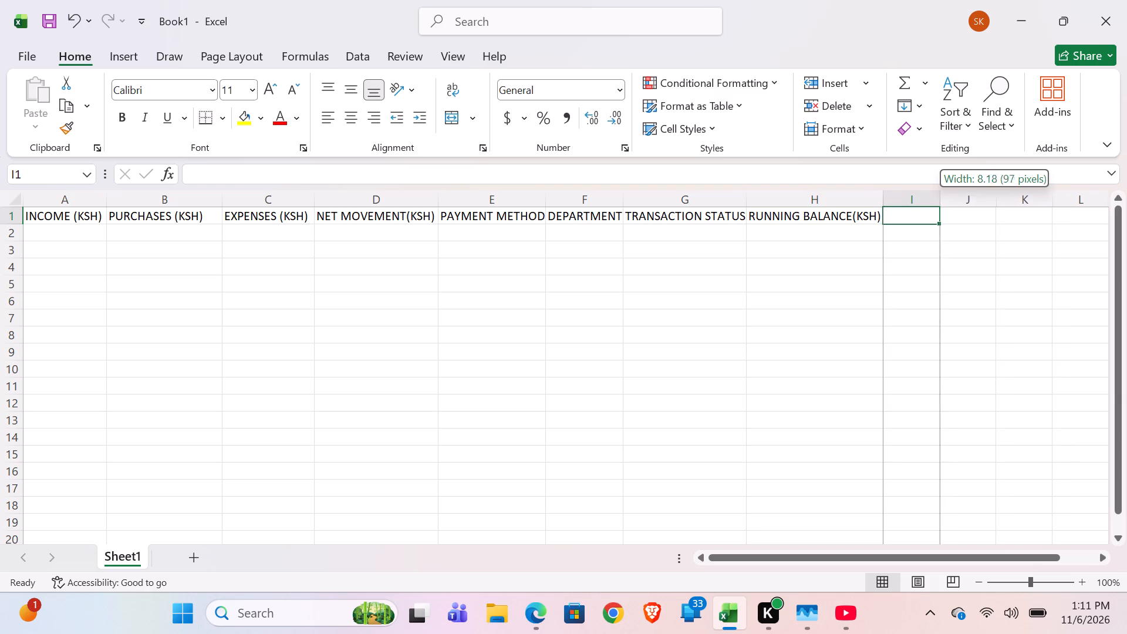
left_click_drag(942, 196, 982, 193)
left_click(982, 193)
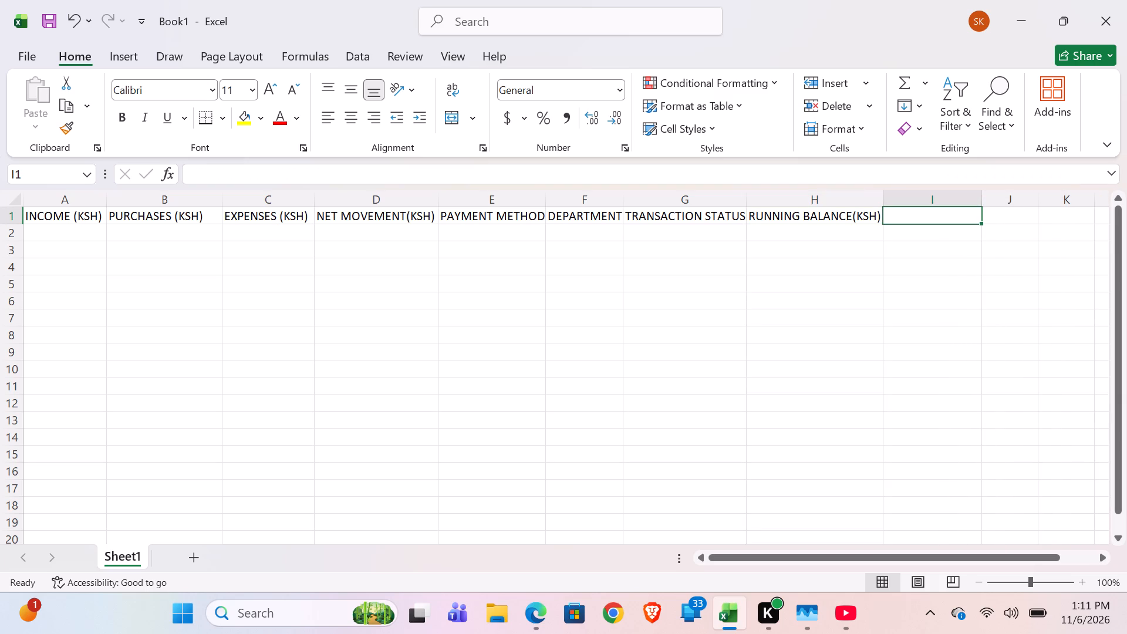
left_click(946, 213)
type("EMA")
type("KS")
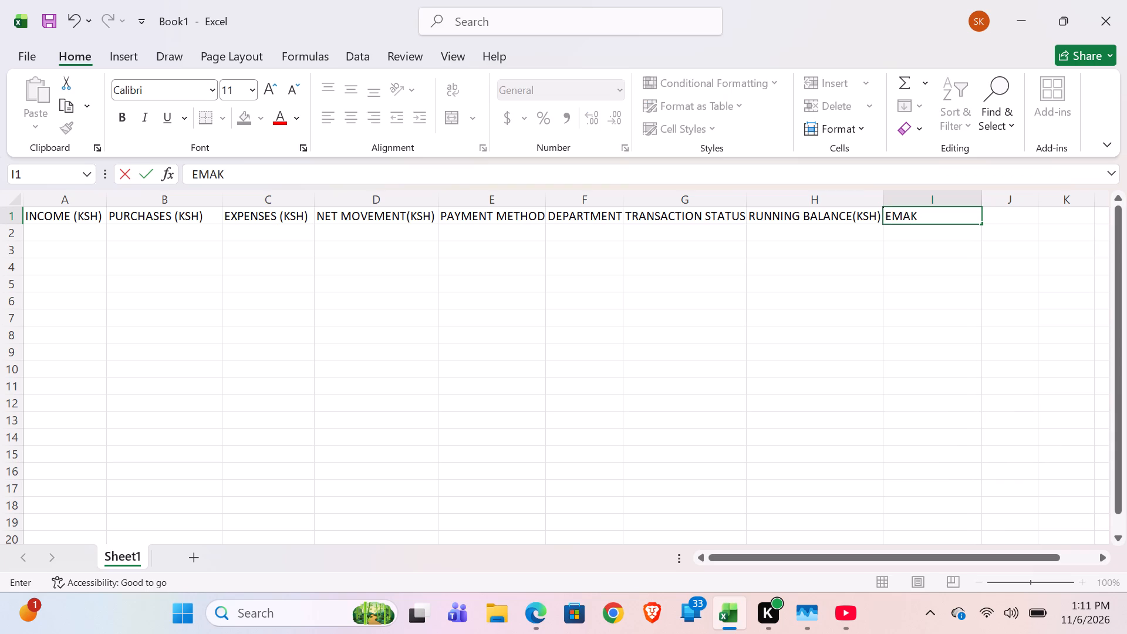
key("BackSpace")
key("BackSpace")
key("BackSpace")
key("BackSpace")
key("BackSpace")
type("REMARKS")
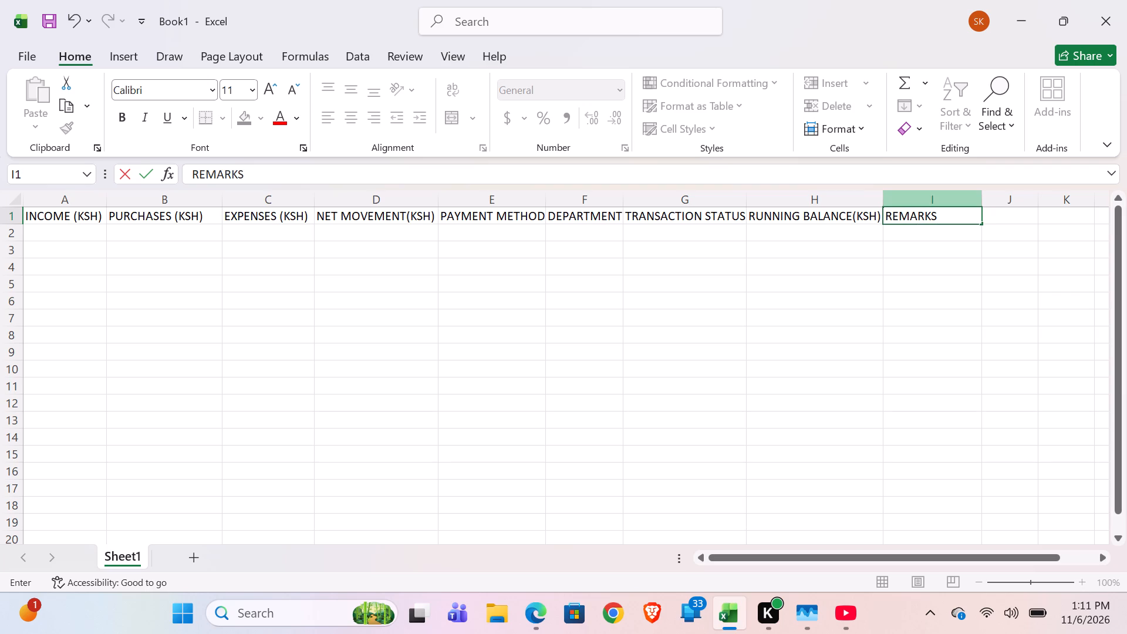
left_click(970, 221)
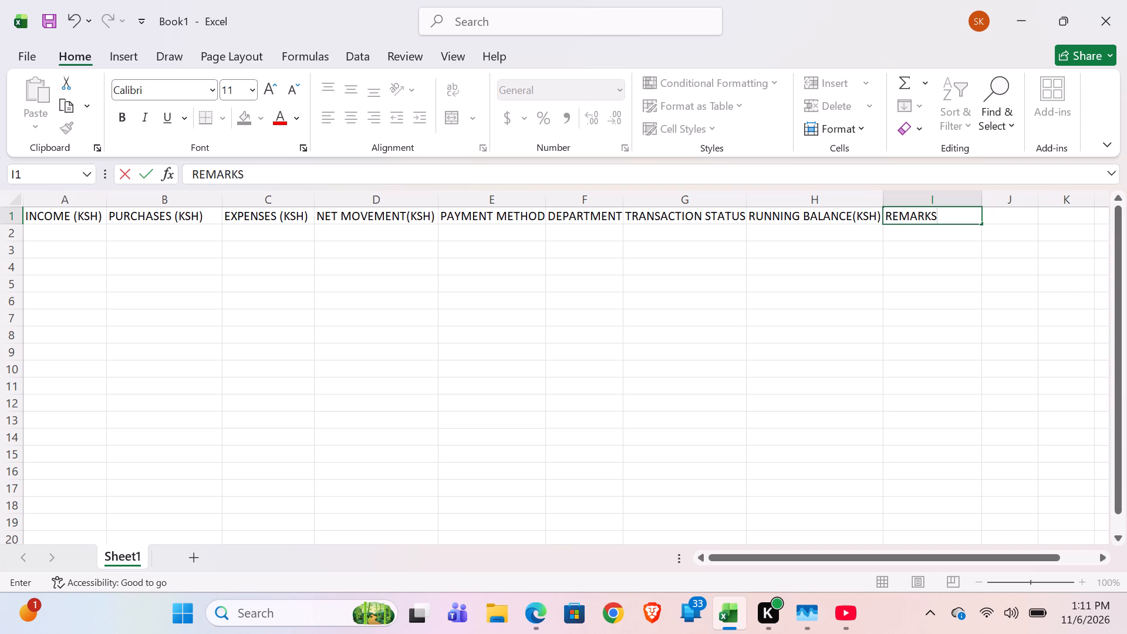
left_click(981, 268)
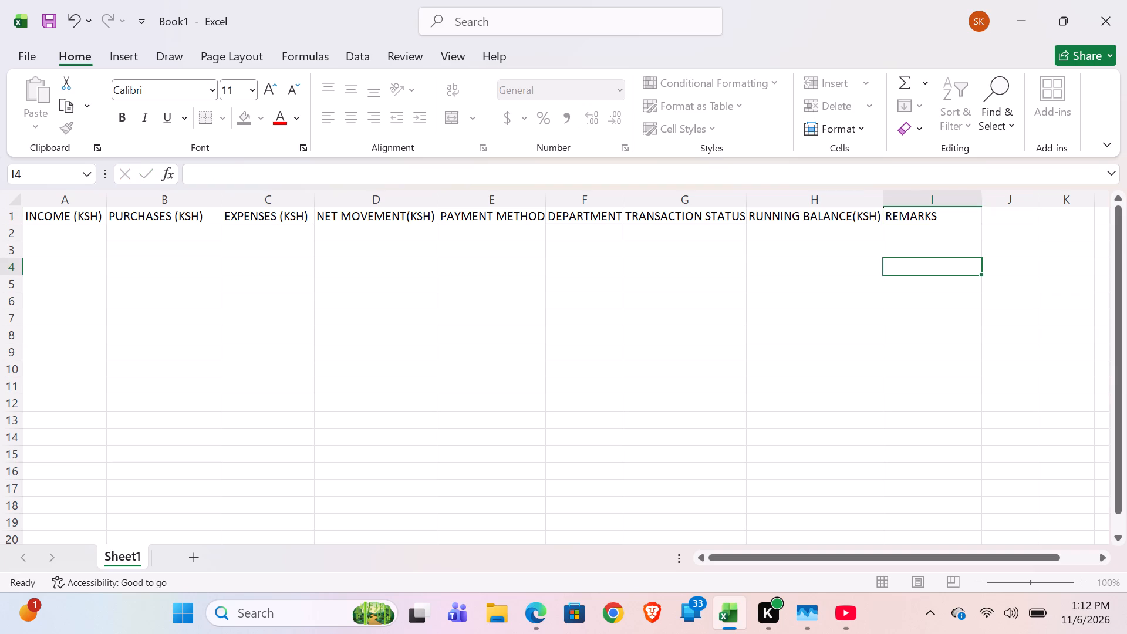
Widen the REMARKS column I to about 32 to leave room for longer text.
left_click_drag(980, 196, 976, 196)
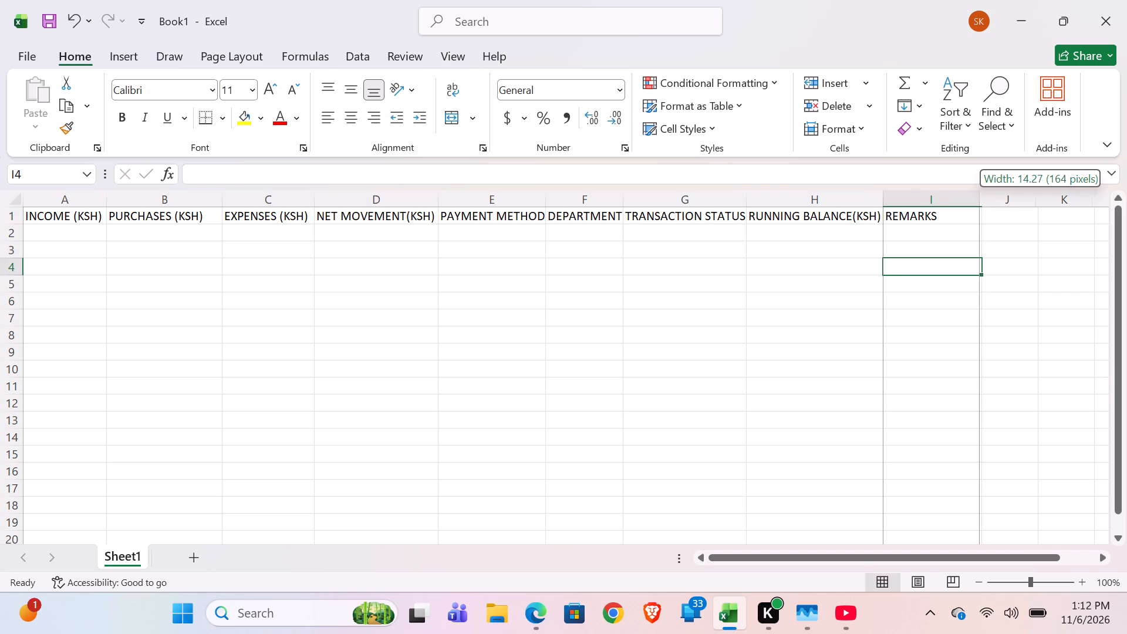
left_click_drag(976, 196, 1000, 196)
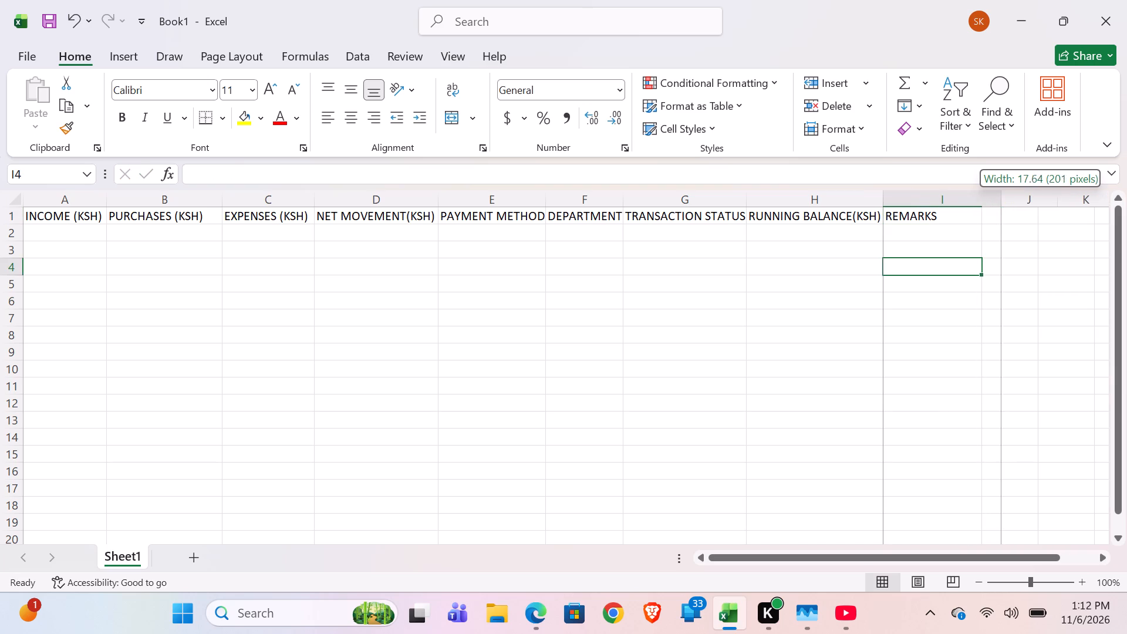
left_click_drag(1000, 196, 1089, 193)
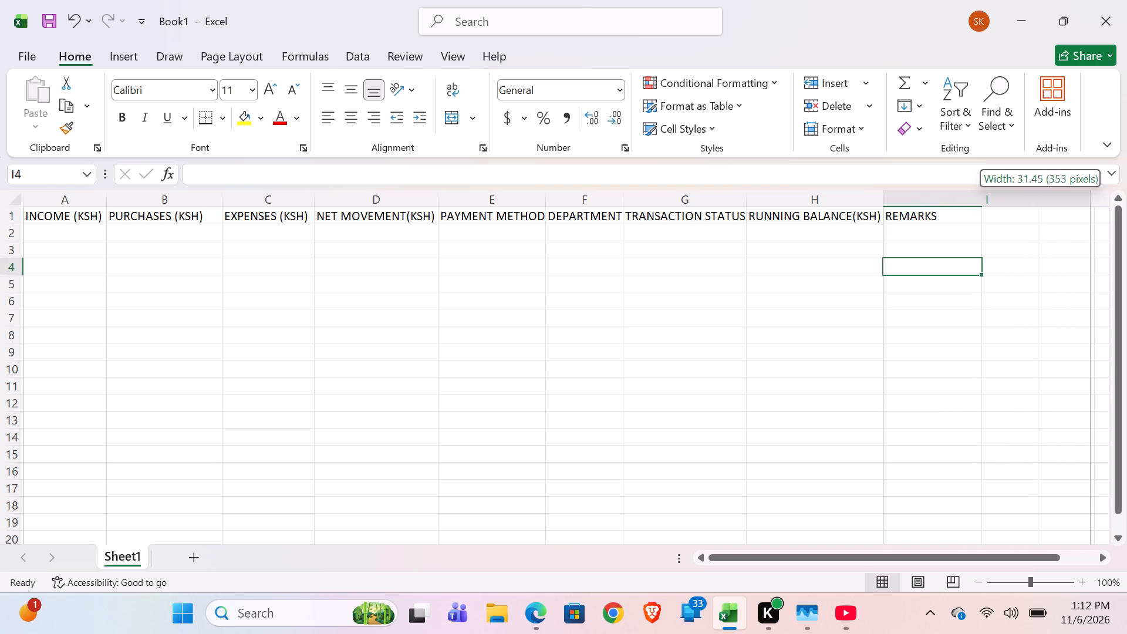
left_click_drag(1089, 193, 1095, 193)
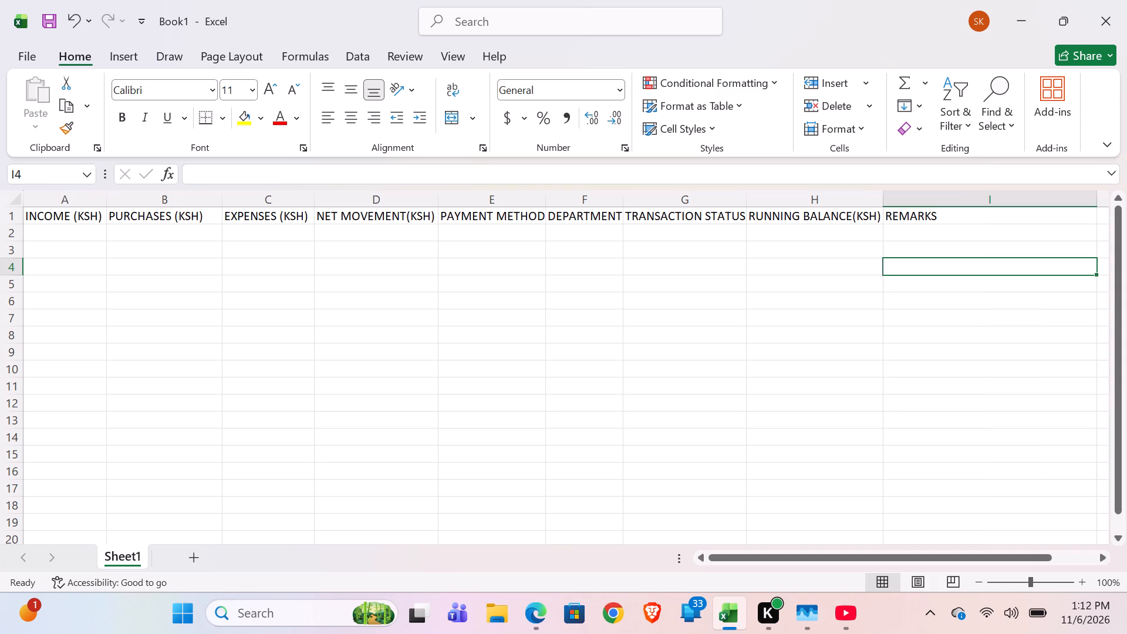
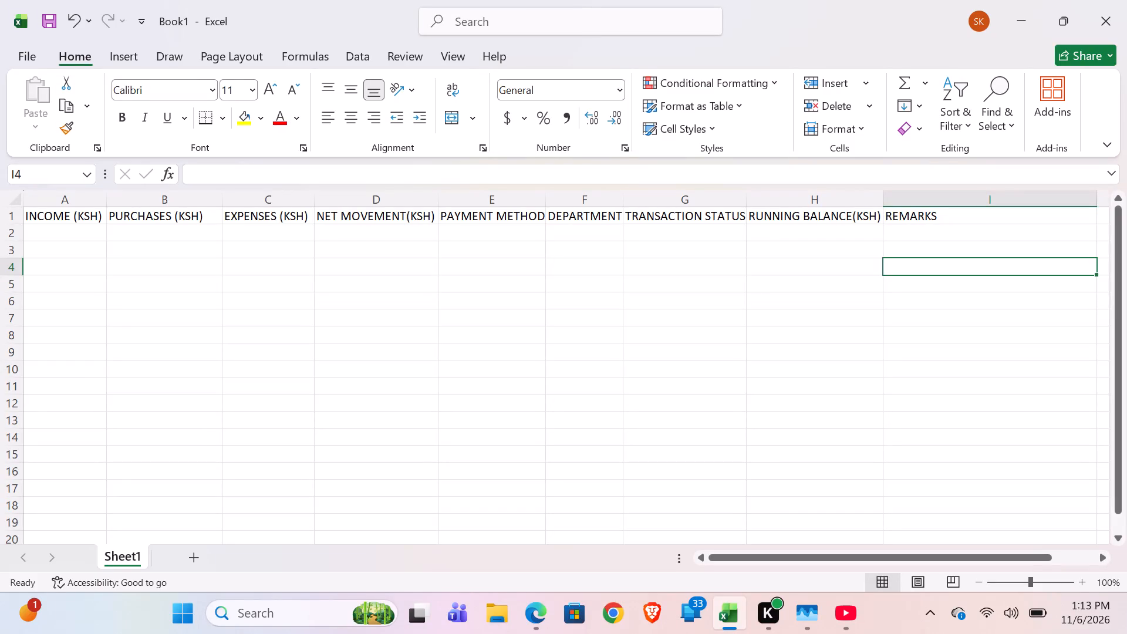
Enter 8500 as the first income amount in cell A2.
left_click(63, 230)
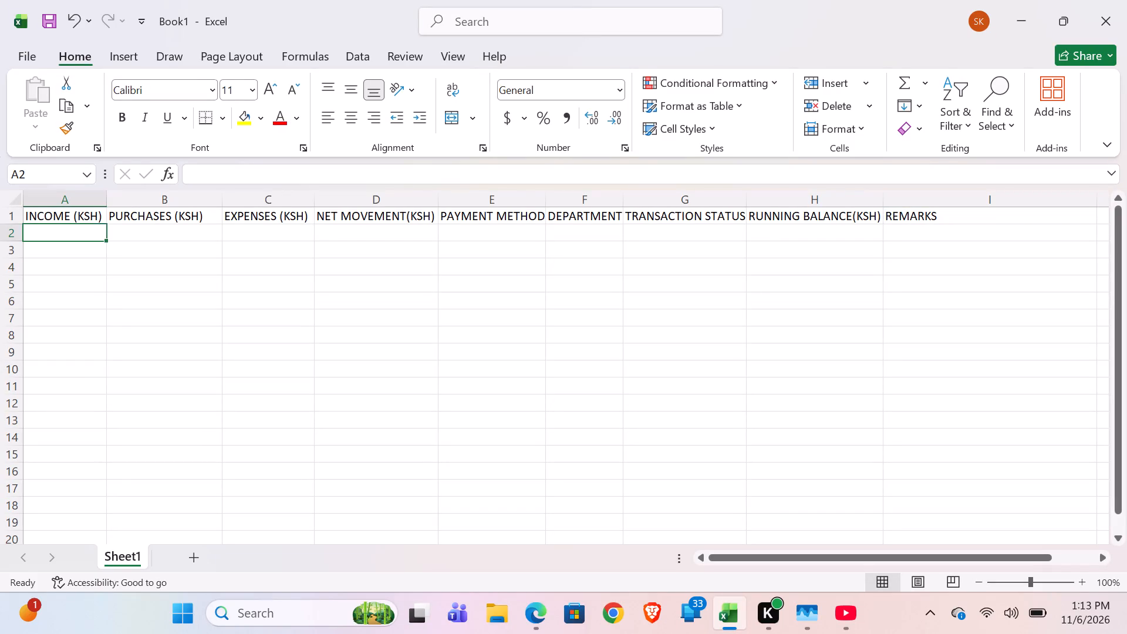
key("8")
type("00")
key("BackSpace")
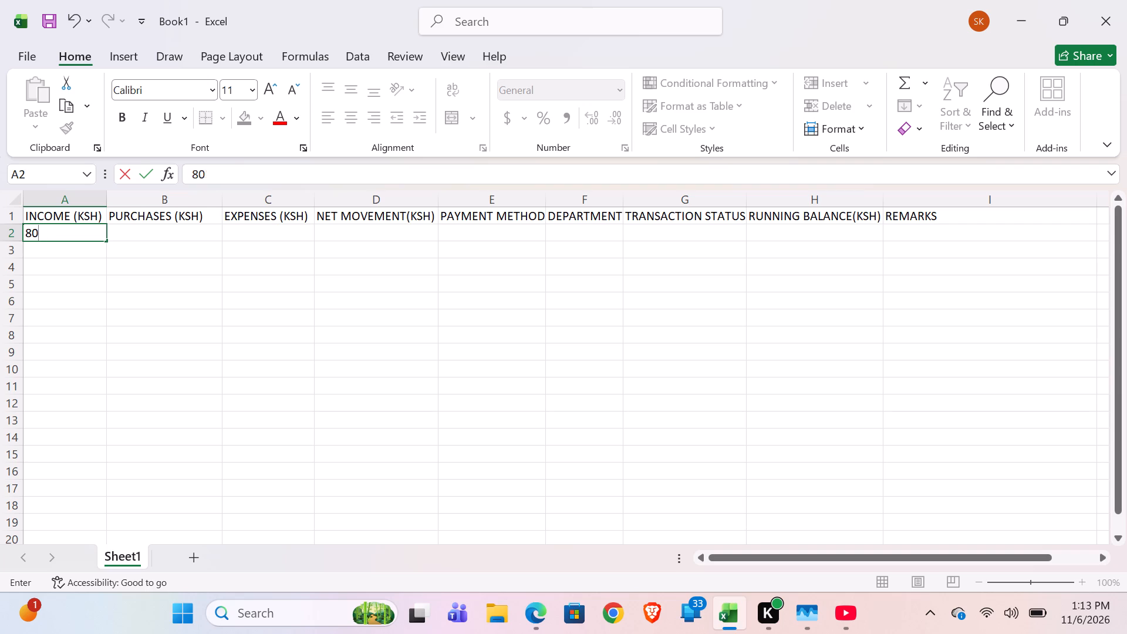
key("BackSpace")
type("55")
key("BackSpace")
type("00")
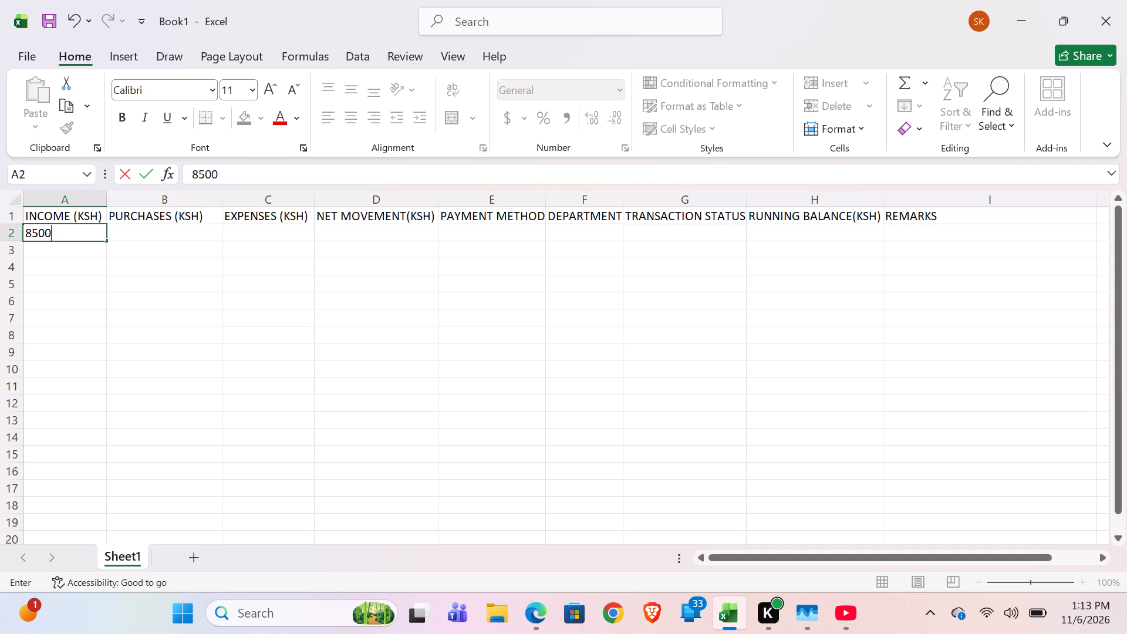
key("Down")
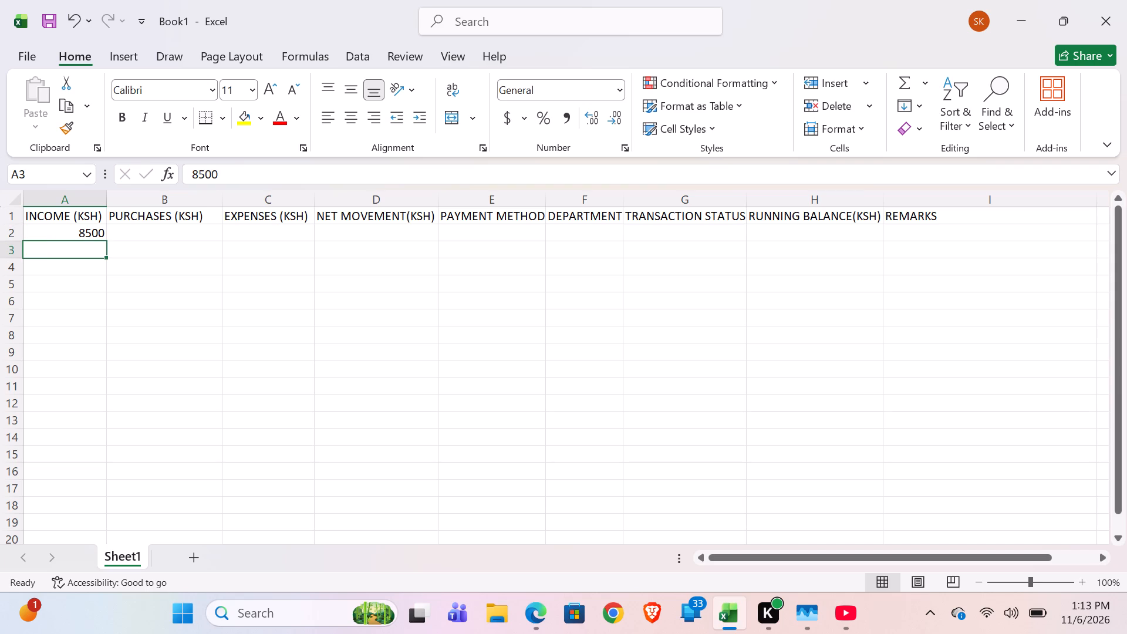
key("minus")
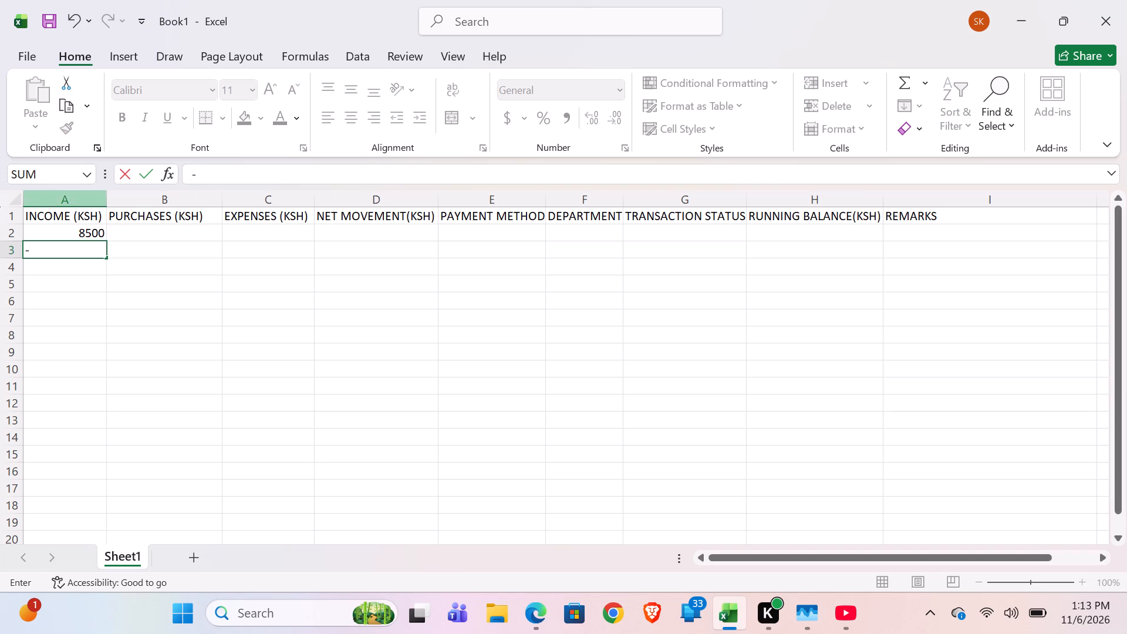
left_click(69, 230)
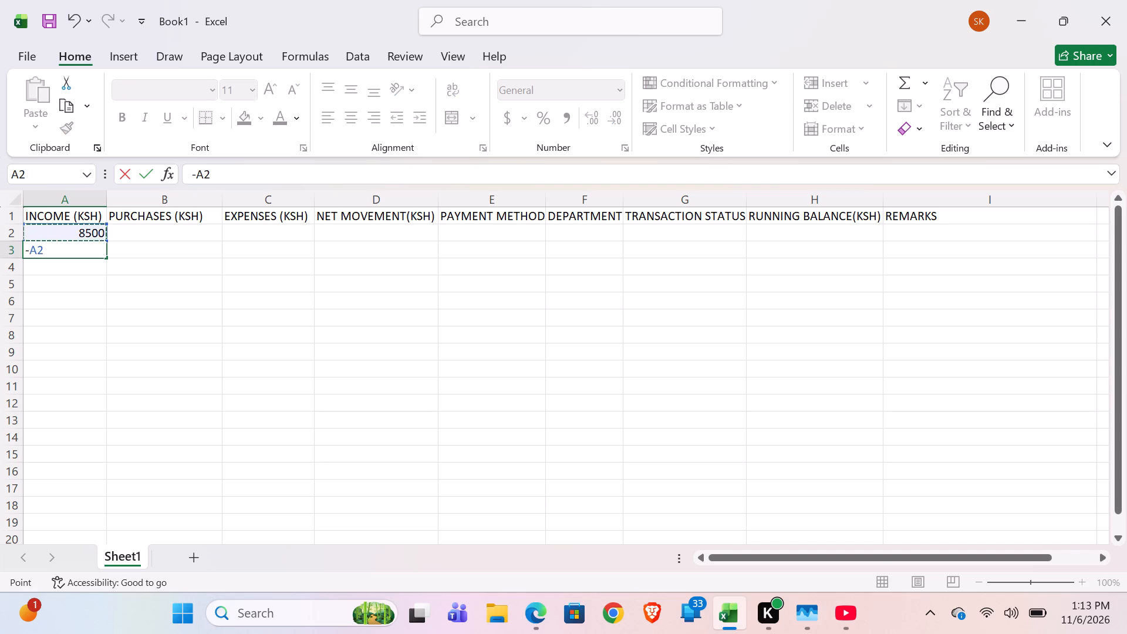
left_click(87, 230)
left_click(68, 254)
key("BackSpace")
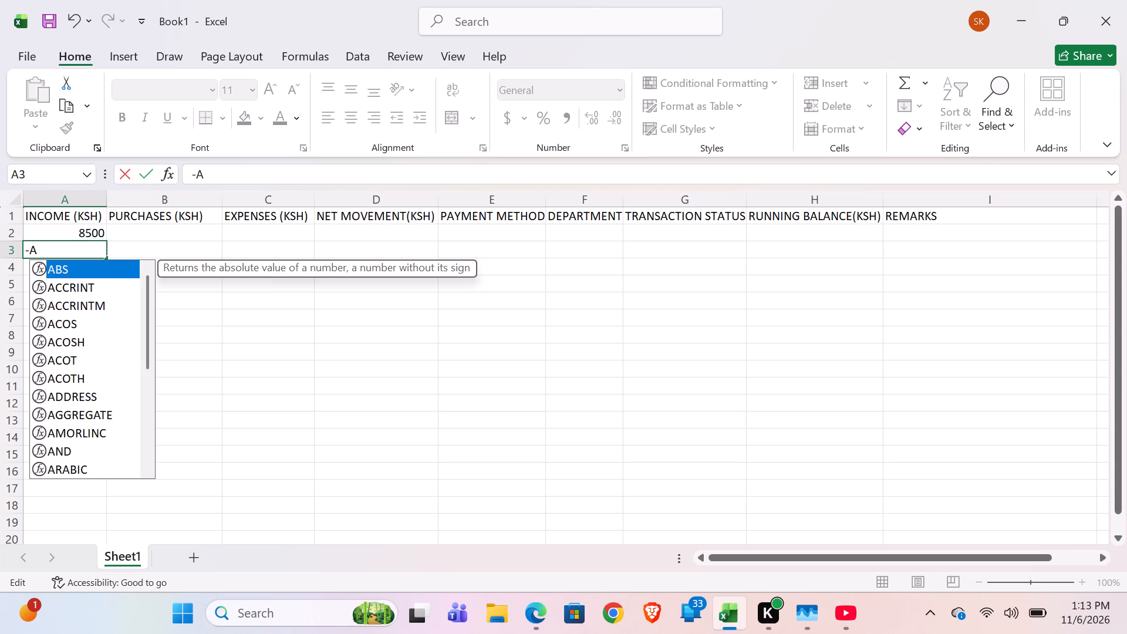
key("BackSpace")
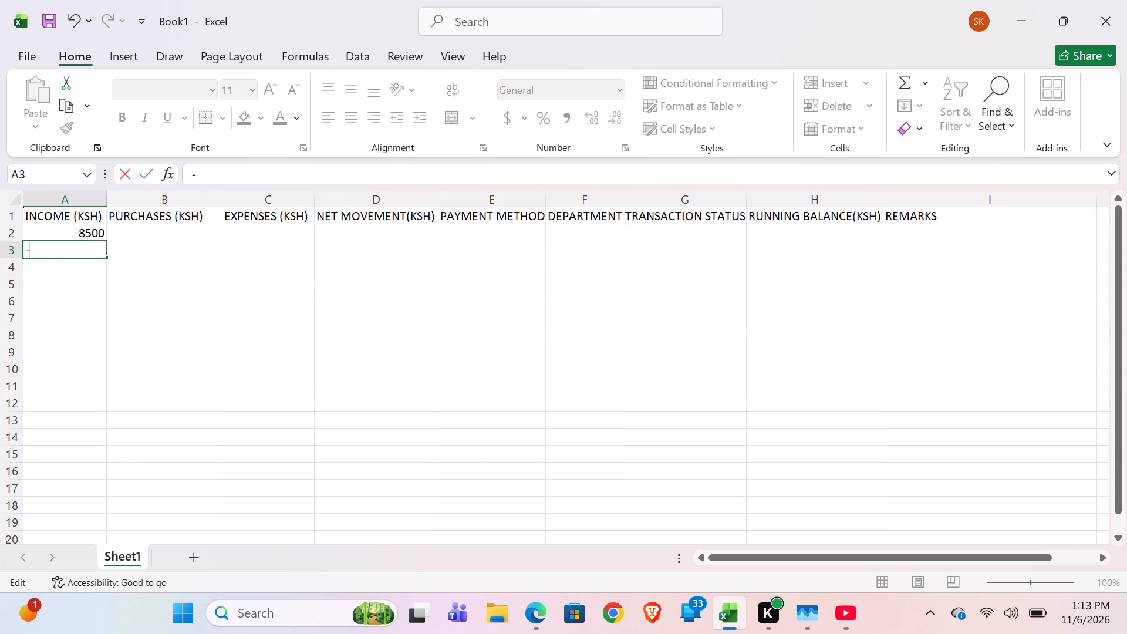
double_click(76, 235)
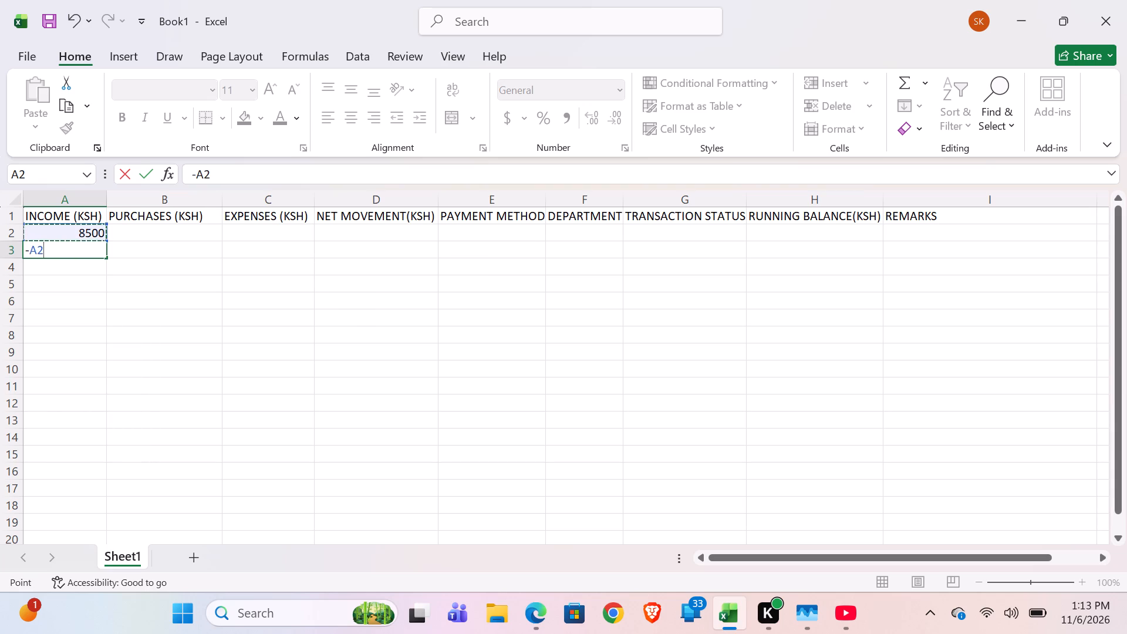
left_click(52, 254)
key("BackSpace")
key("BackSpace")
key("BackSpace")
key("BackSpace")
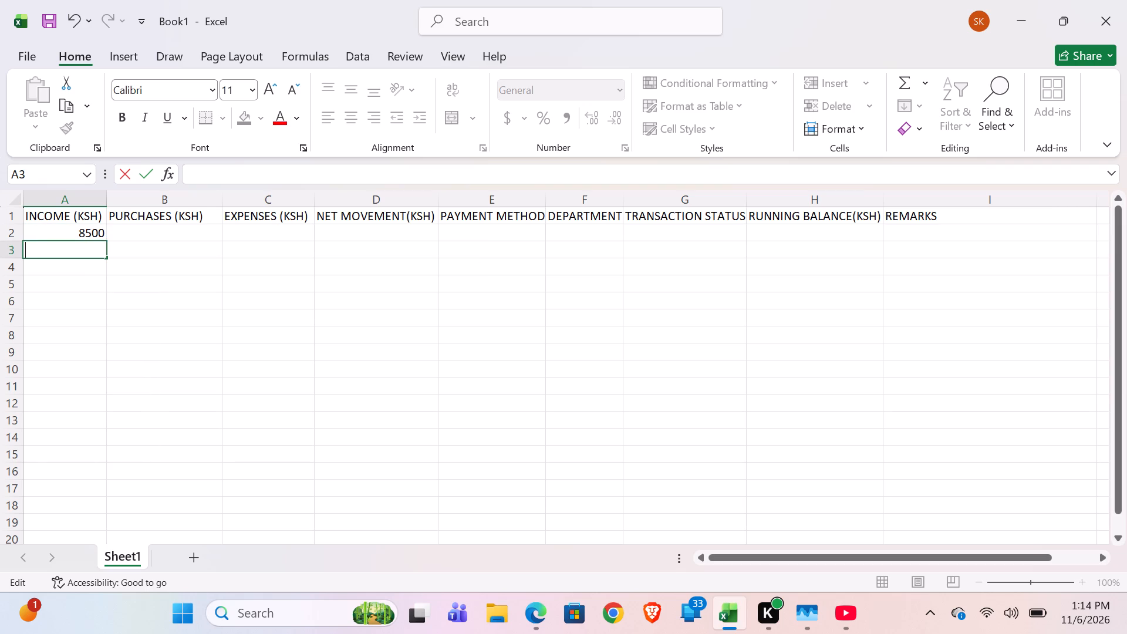
Replace the income amount in cell A2 with 85000.
left_click(76, 234)
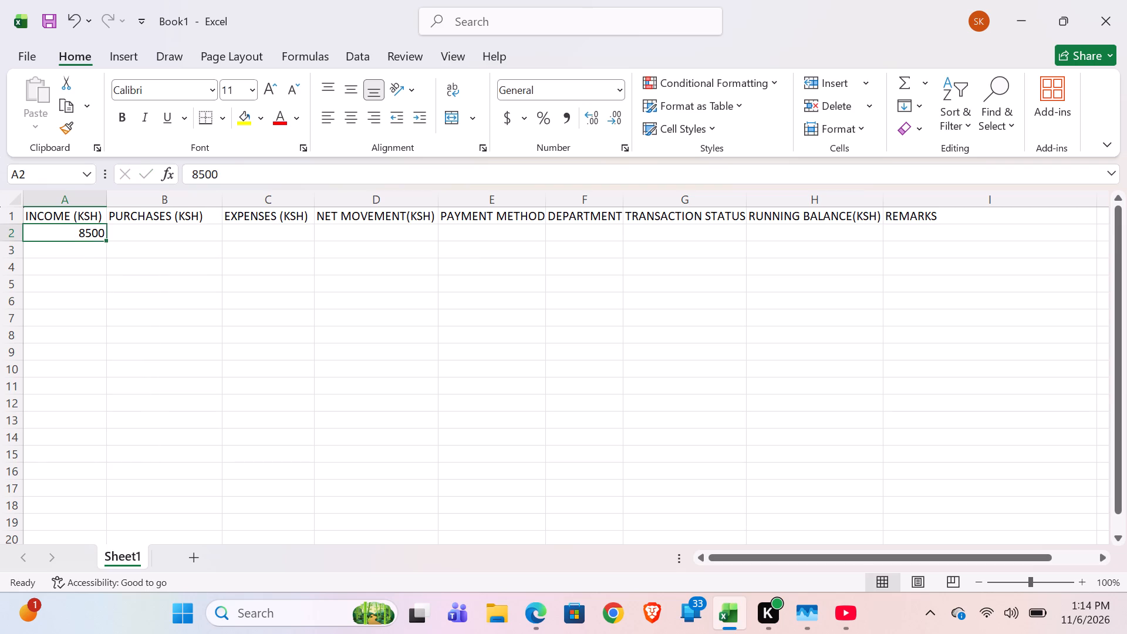
key("9")
key("BackSpace")
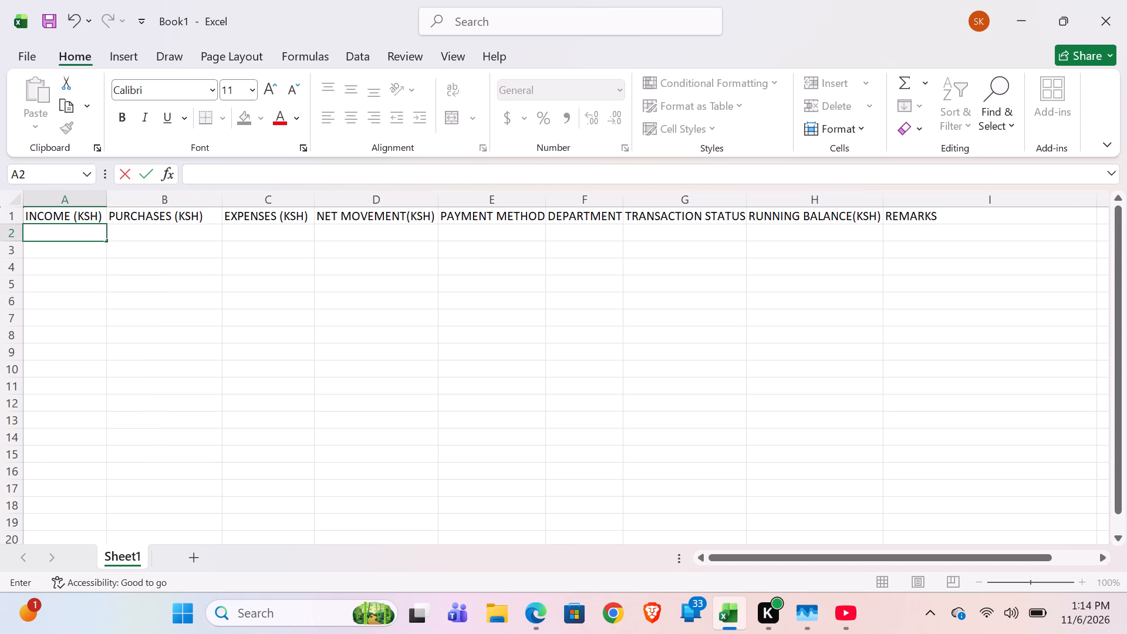
type("855")
key("BackSpace")
type("000")
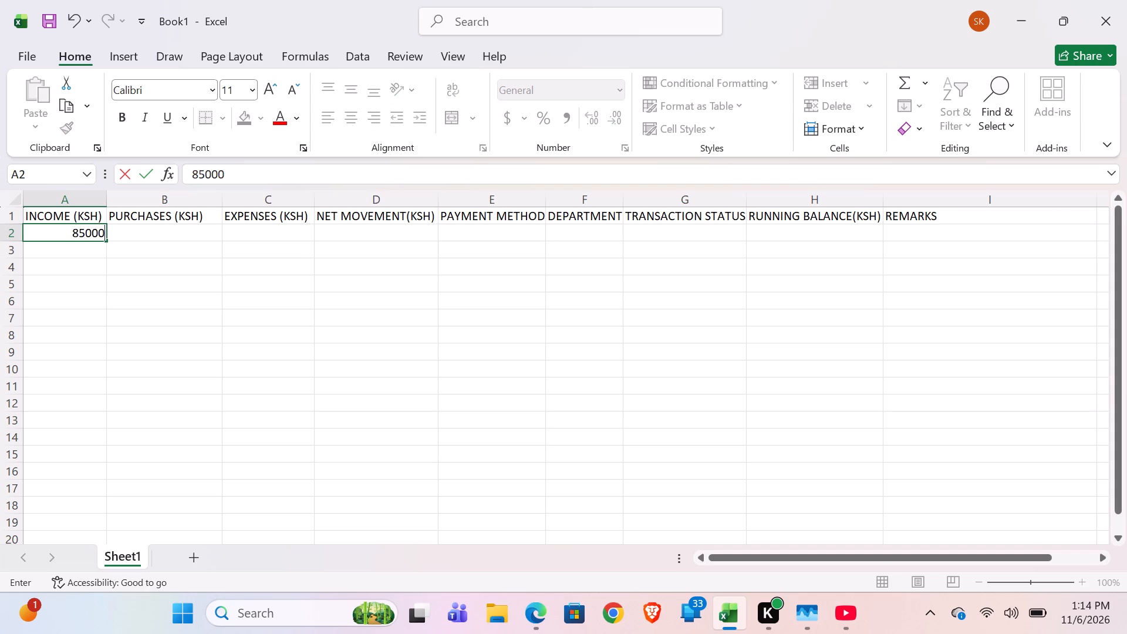
left_click(73, 252)
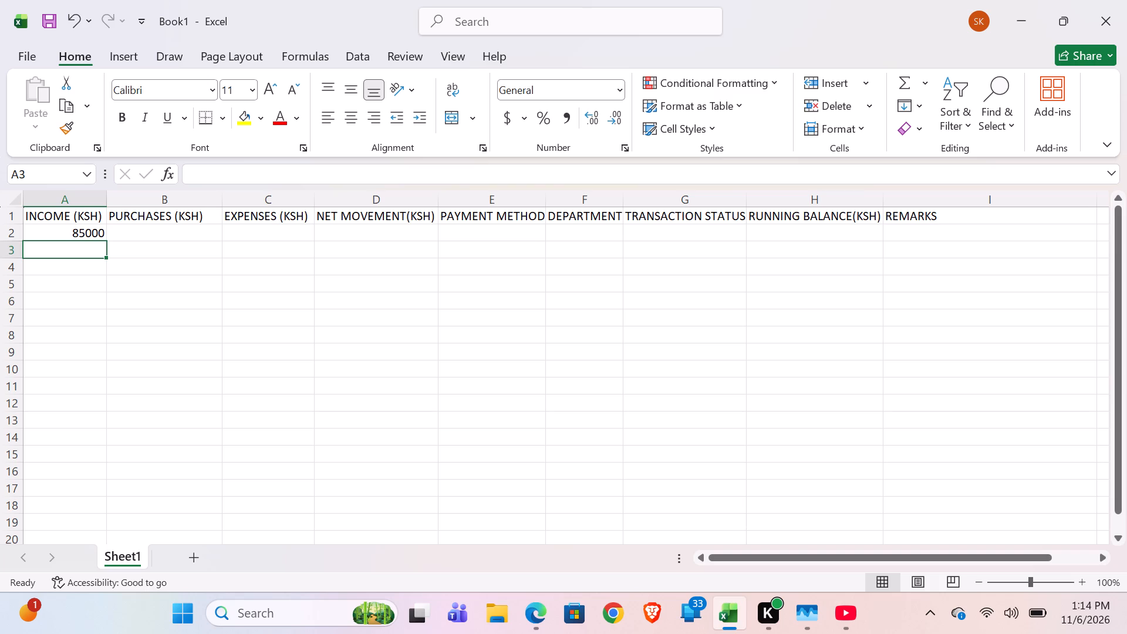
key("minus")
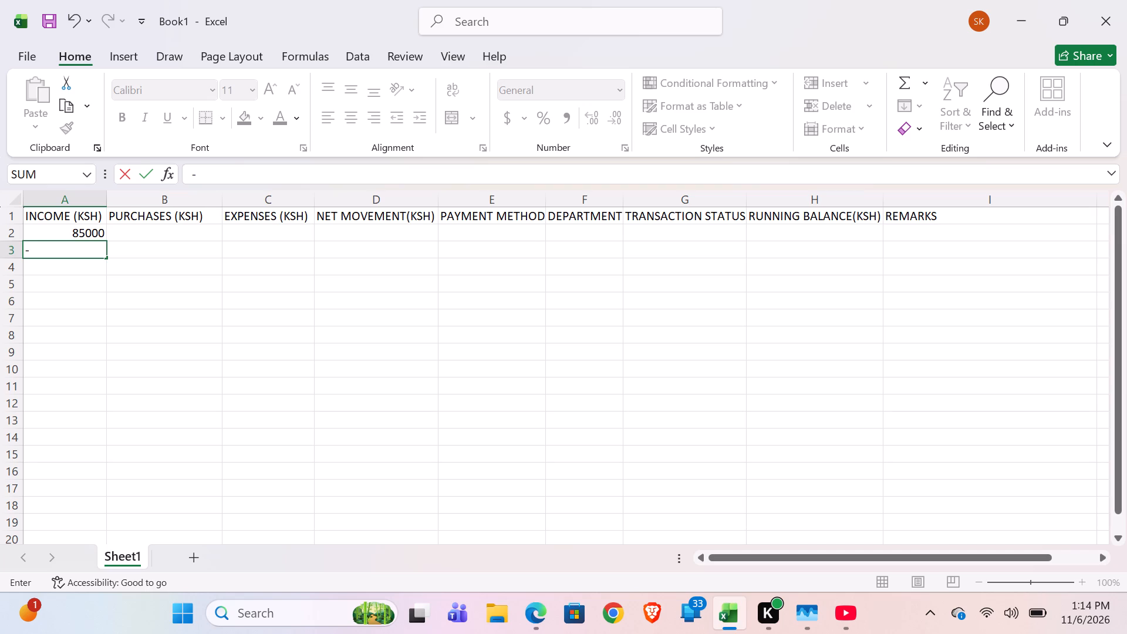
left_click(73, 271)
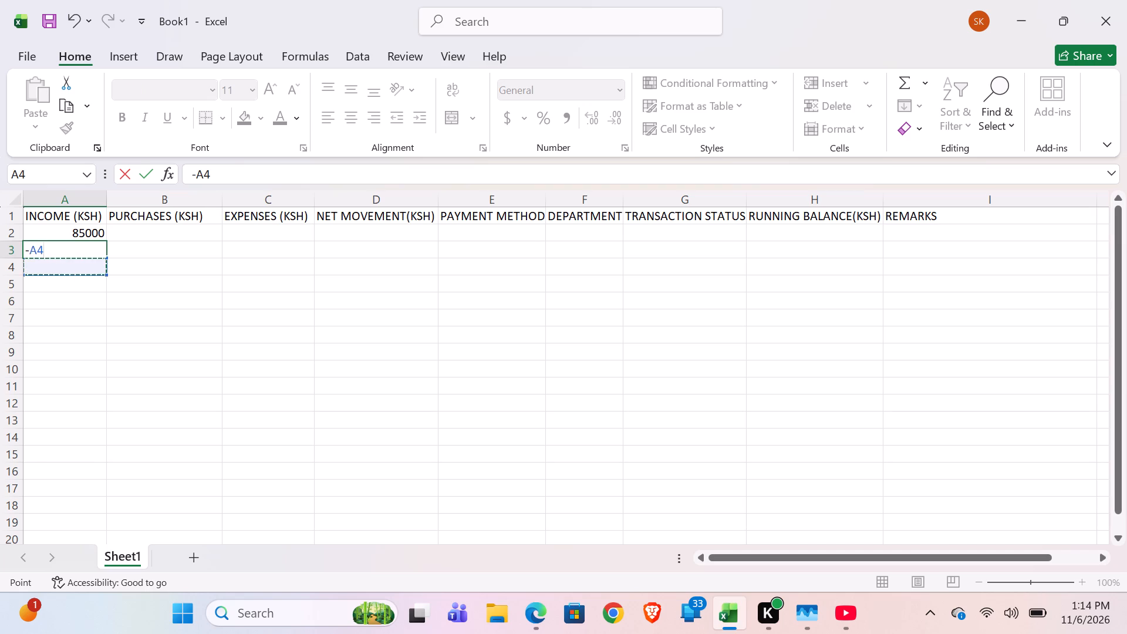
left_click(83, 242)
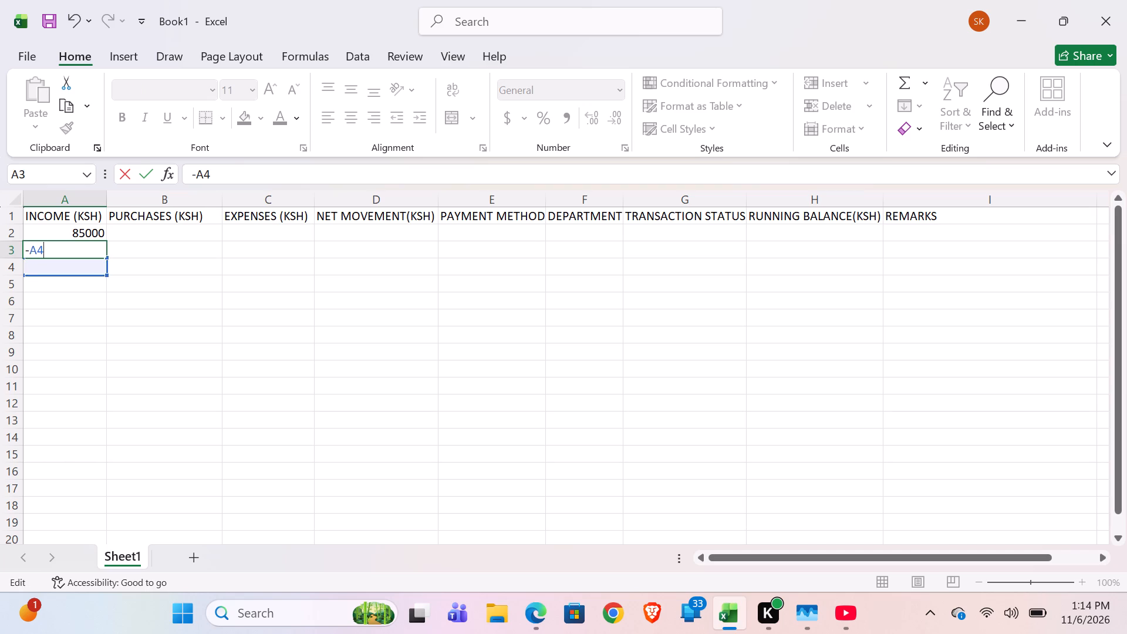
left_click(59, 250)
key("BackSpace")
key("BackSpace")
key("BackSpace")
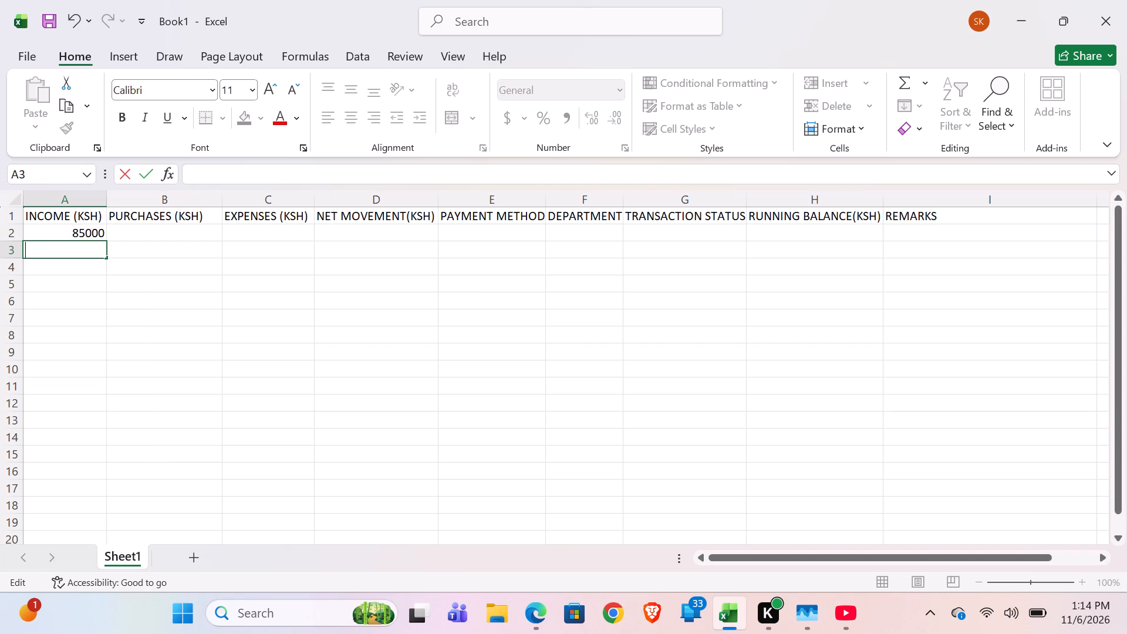
Enter the income amounts 62000 in cell A4 and 120000 in cell A6, leaving cells A3 and A5 blank.
left_click(55, 270)
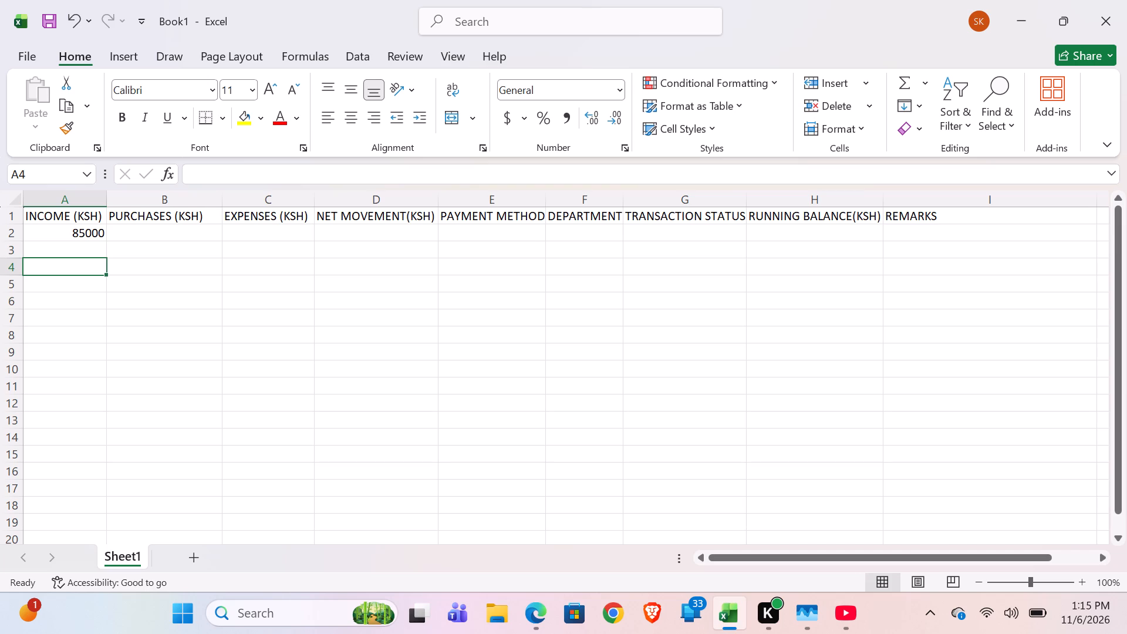
type("62")
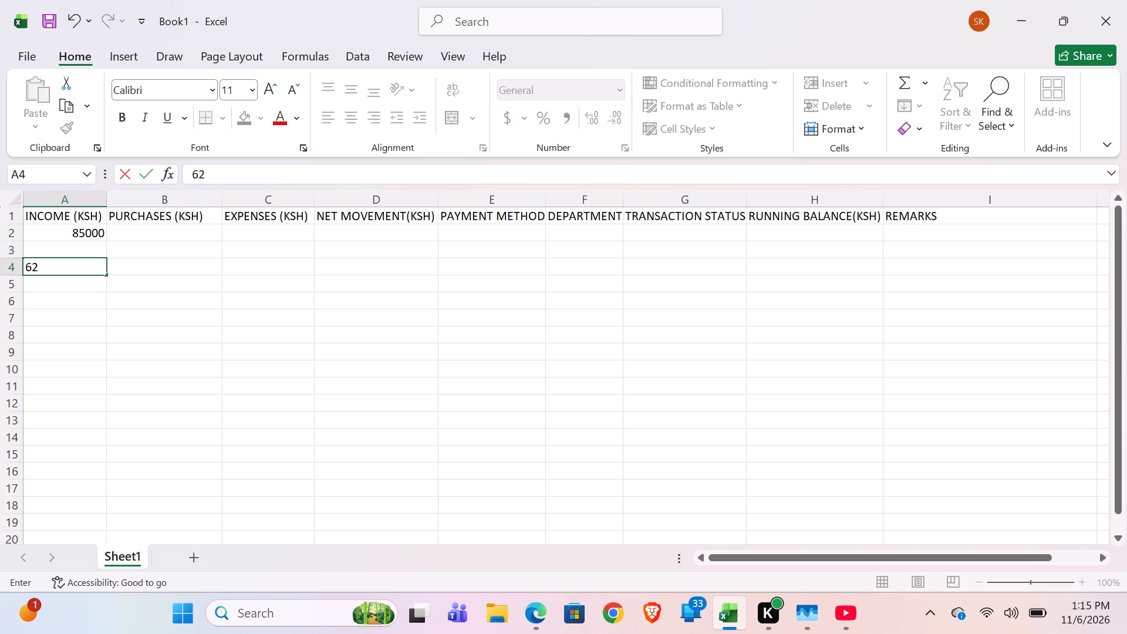
type("000")
left_click(63, 303)
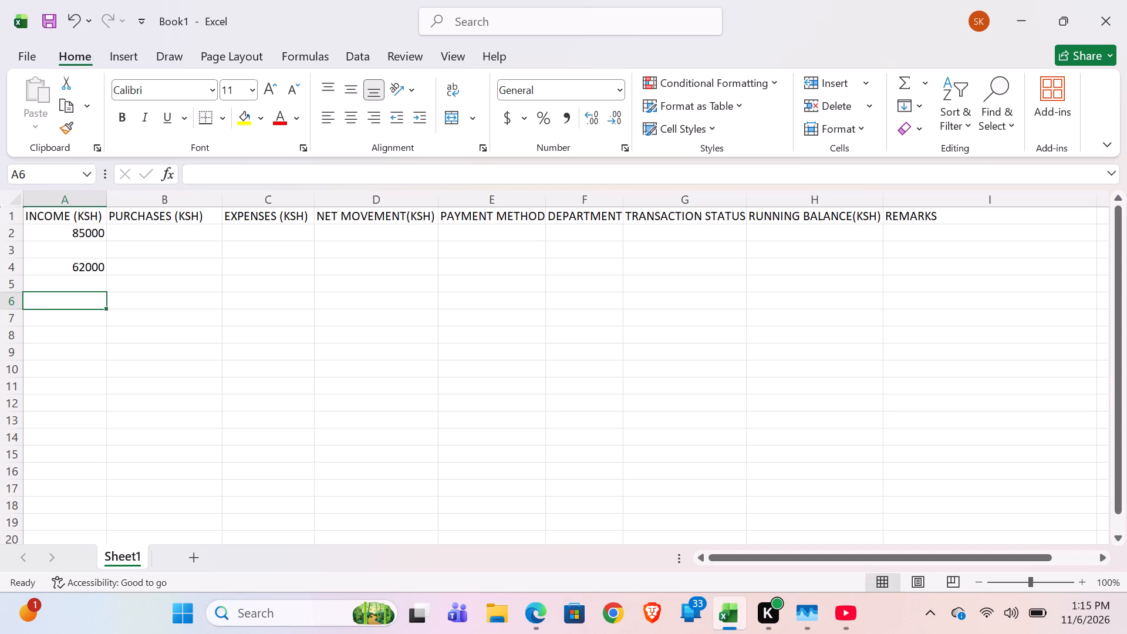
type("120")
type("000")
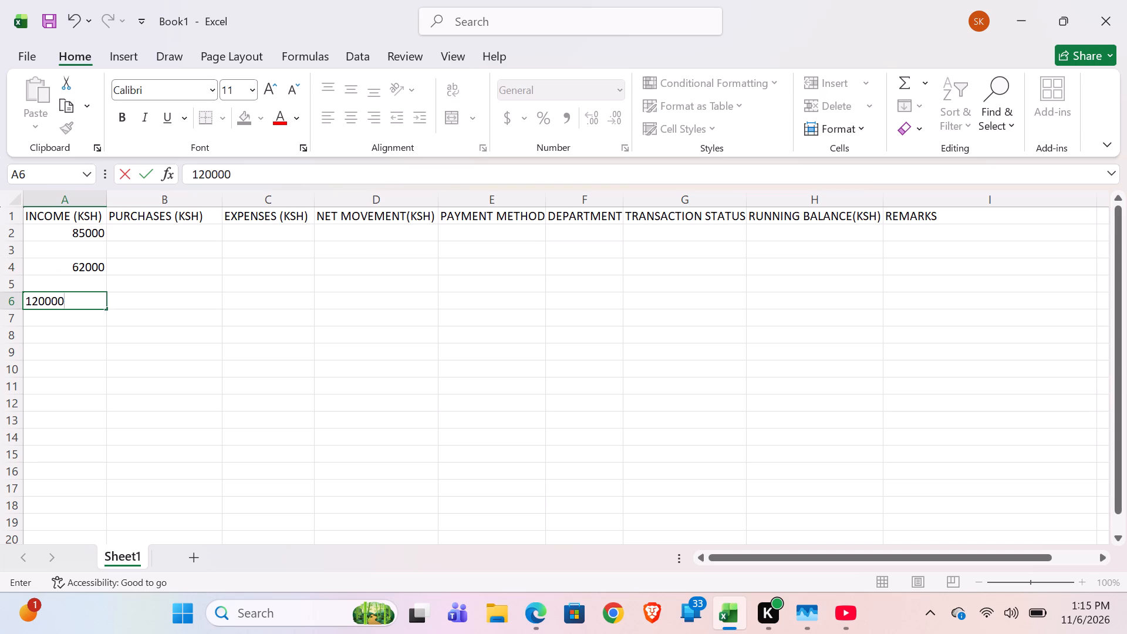
Enter the income amount 95000 in cell A9, leaving cells A7 and A8 blank.
left_click(60, 353)
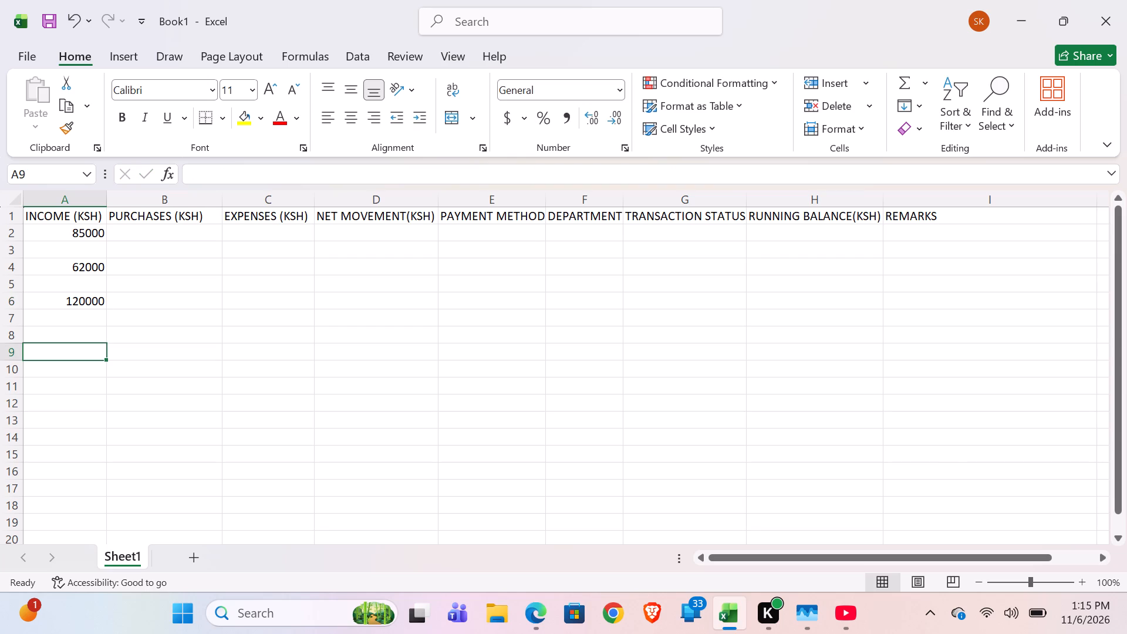
key("9")
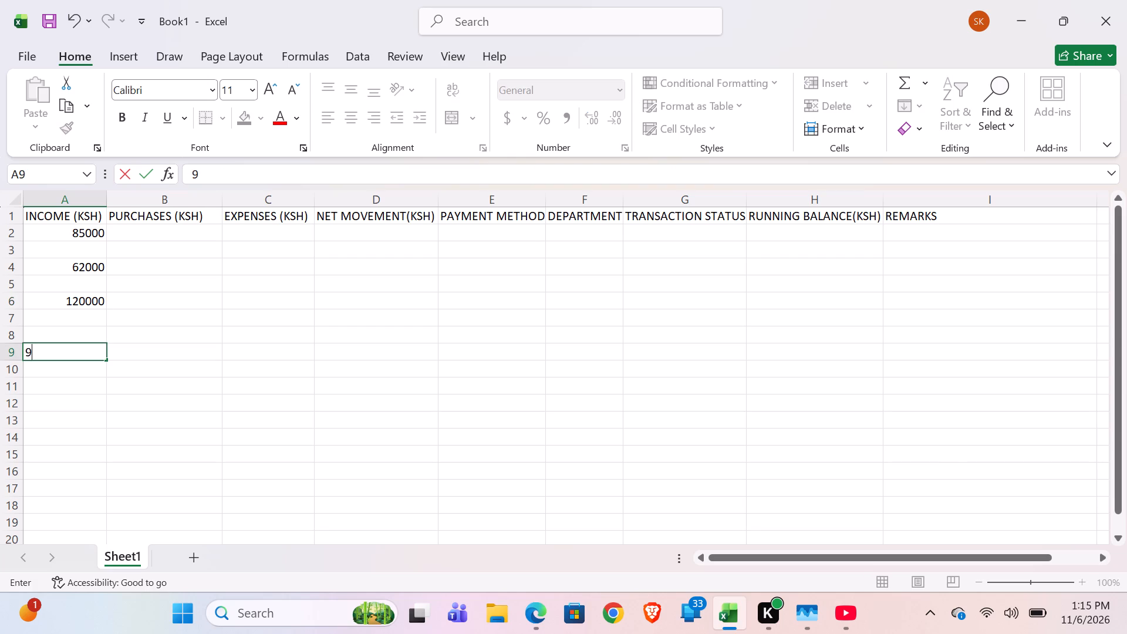
type("000")
key("BackSpace")
key("BackSpace")
key("BackSpace")
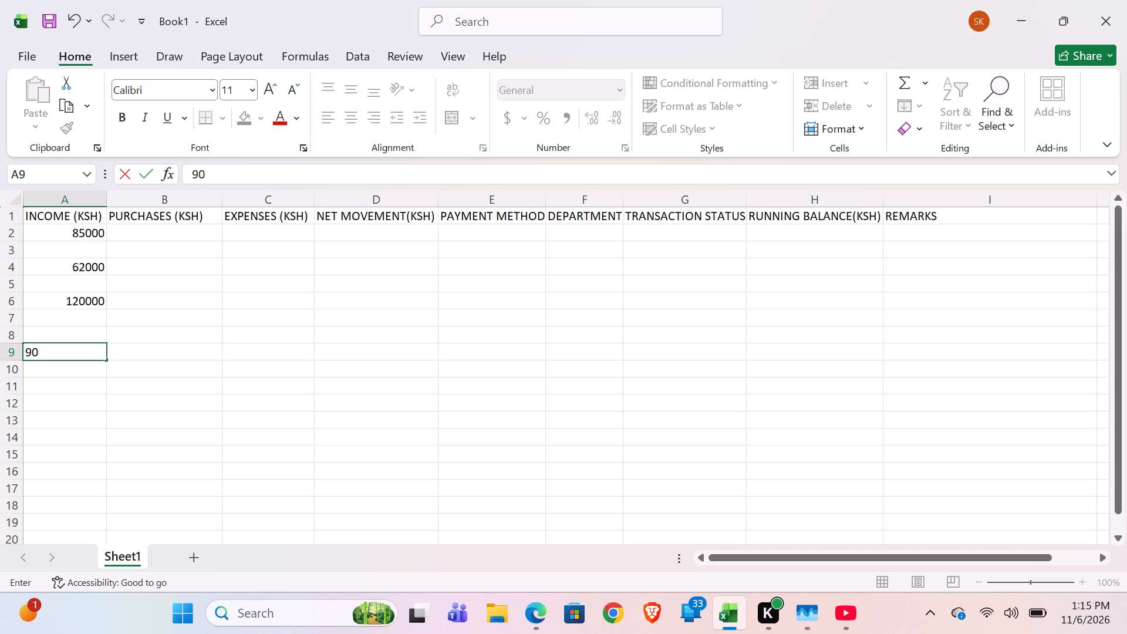
key("5")
type("000")
left_click(73, 374)
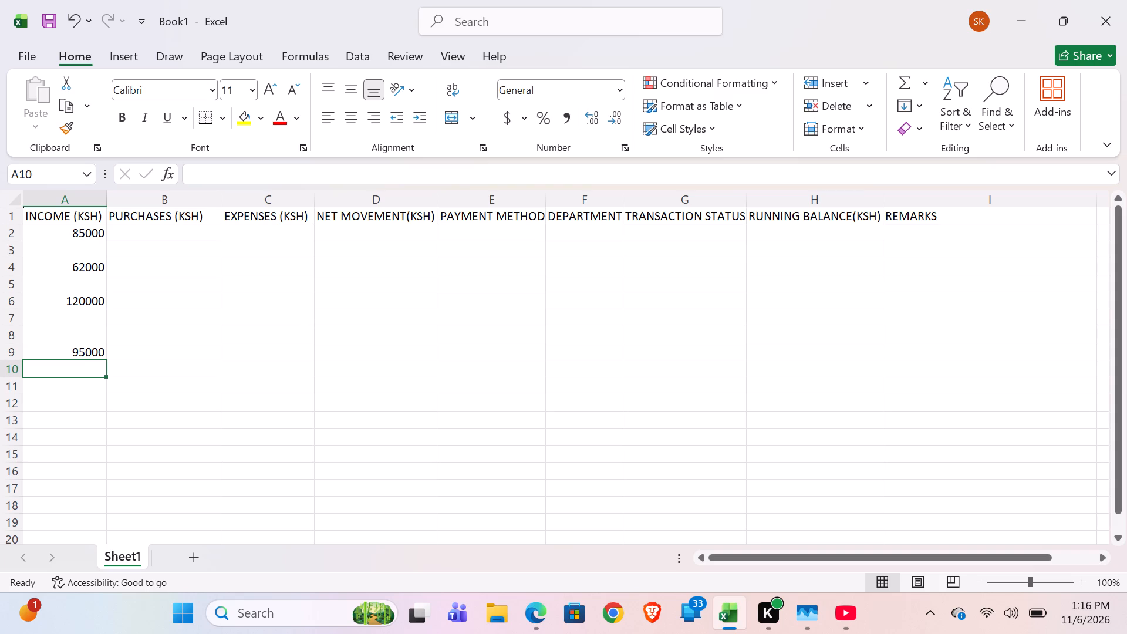
Enter the income amounts 48000 in cell A11 and 76000 in cell A13, leaving cells A10 and A12 blank.
left_click(76, 390)
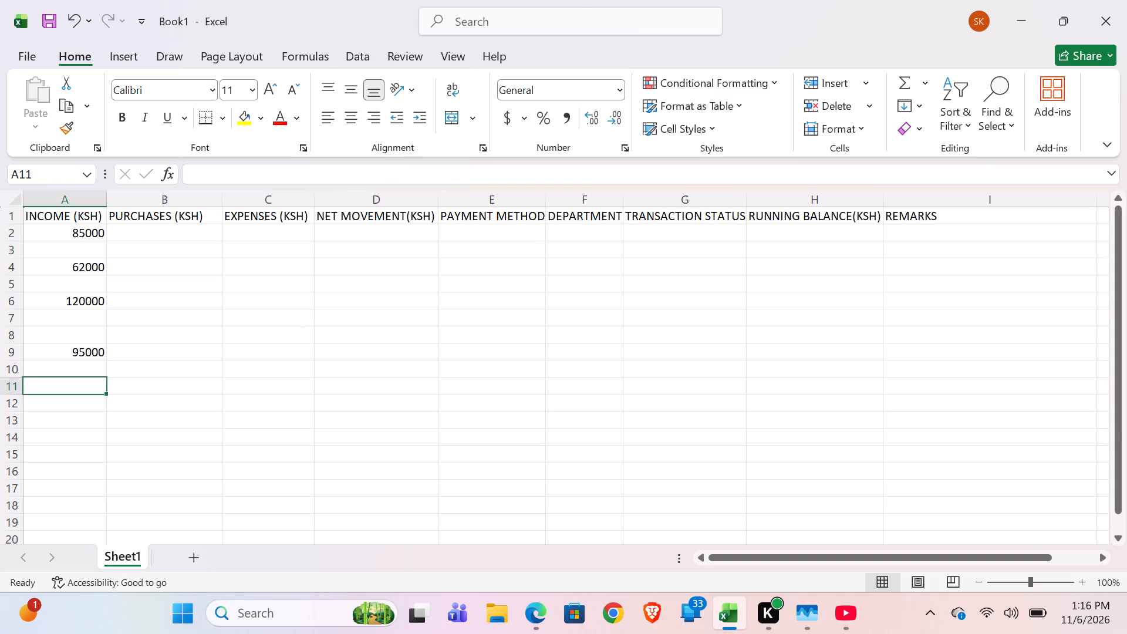
type("48")
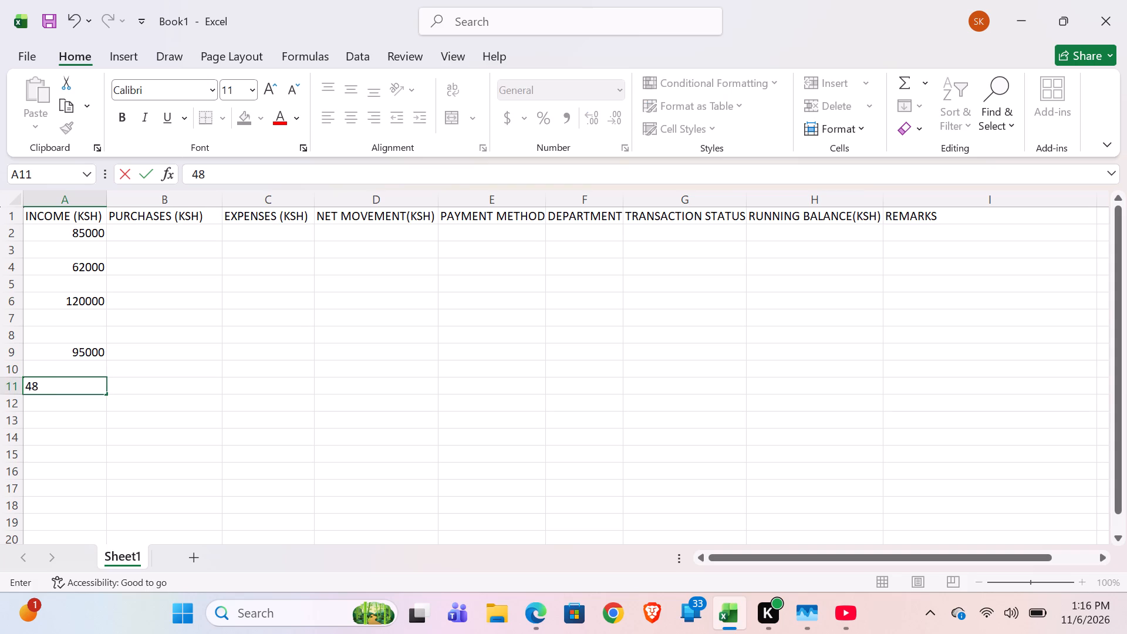
type("000")
left_click(77, 423)
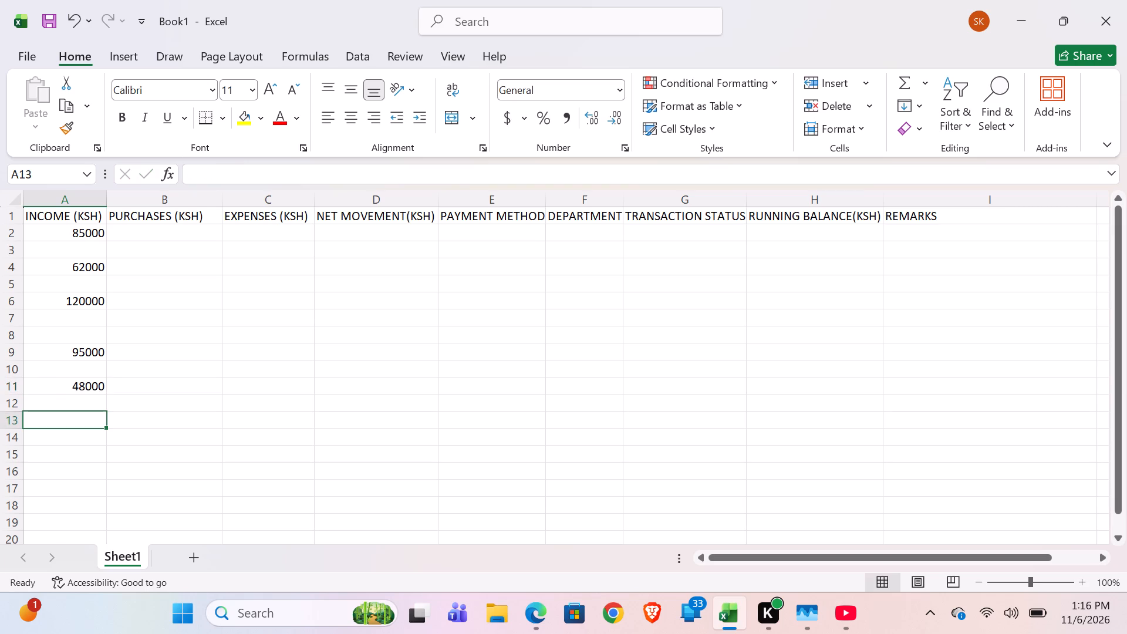
type("6000")
key("BackSpace")
key("BackSpace")
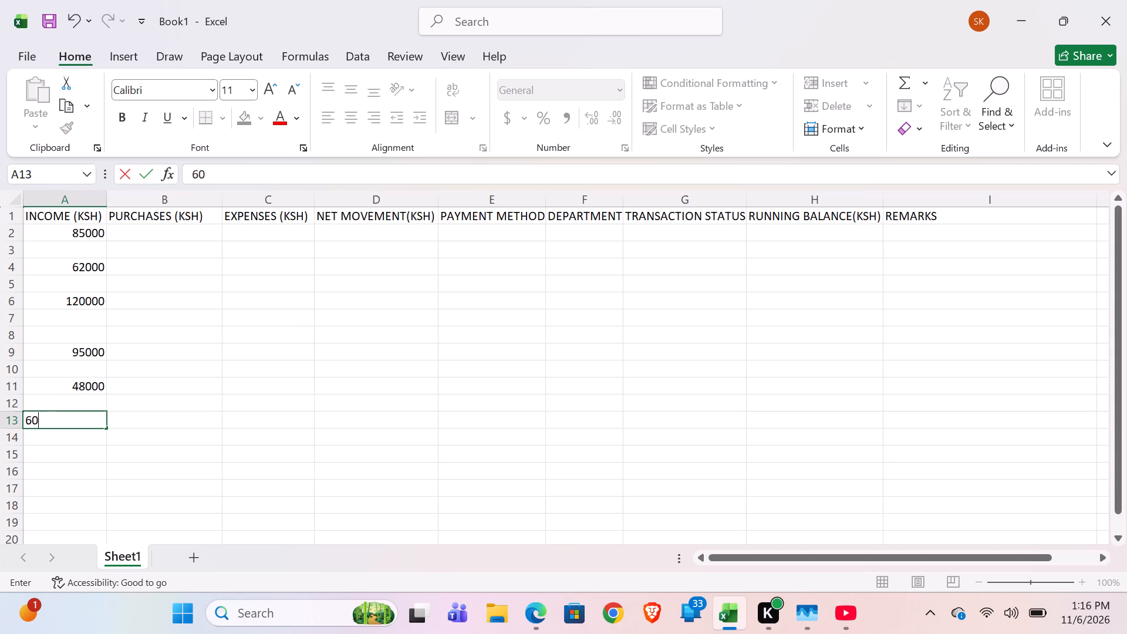
key("BackSpace")
key("BackSpace")
key("7")
key("6")
type("000")
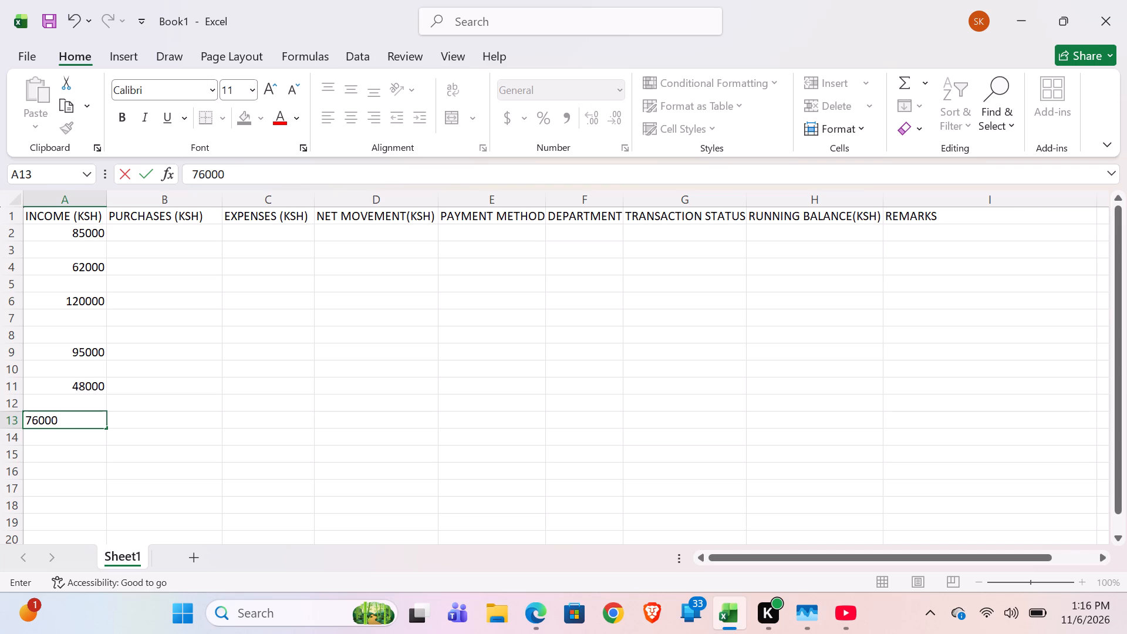
Enter the income amounts 54000 in cell A16 and 39000 in cell A19, leaving the cells between them blank.
left_click(77, 475)
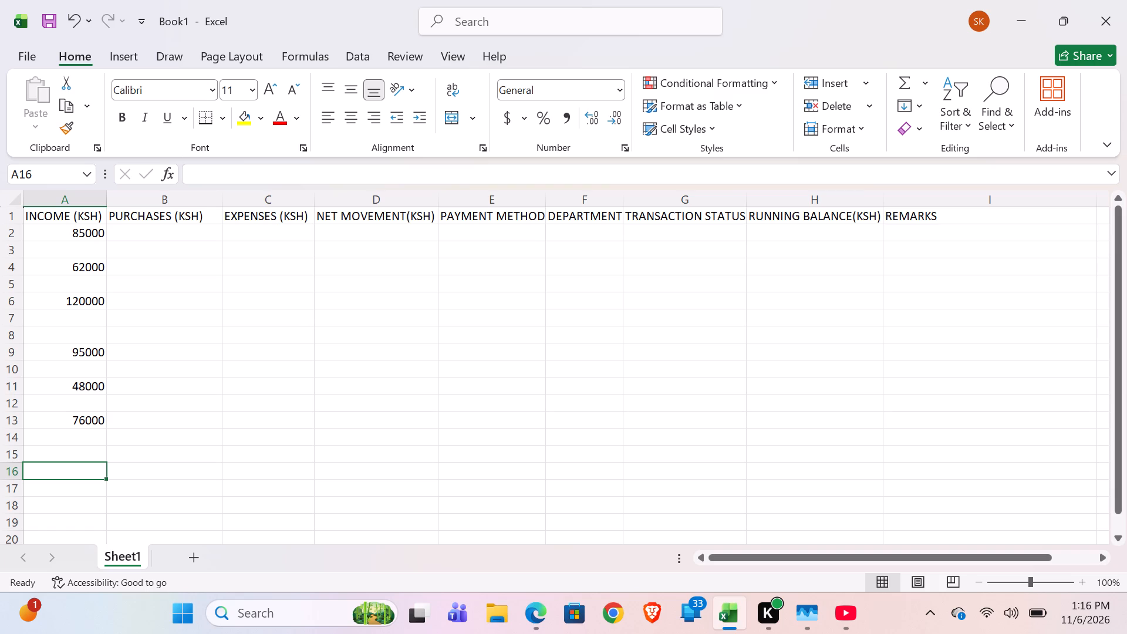
type("54")
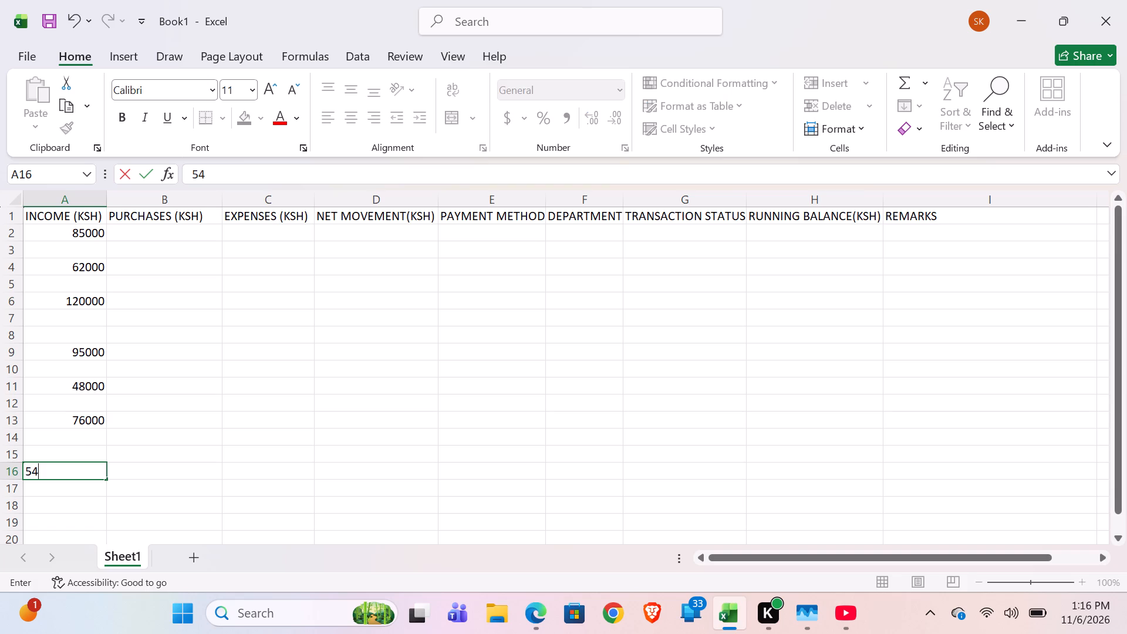
type("000")
left_click(80, 524)
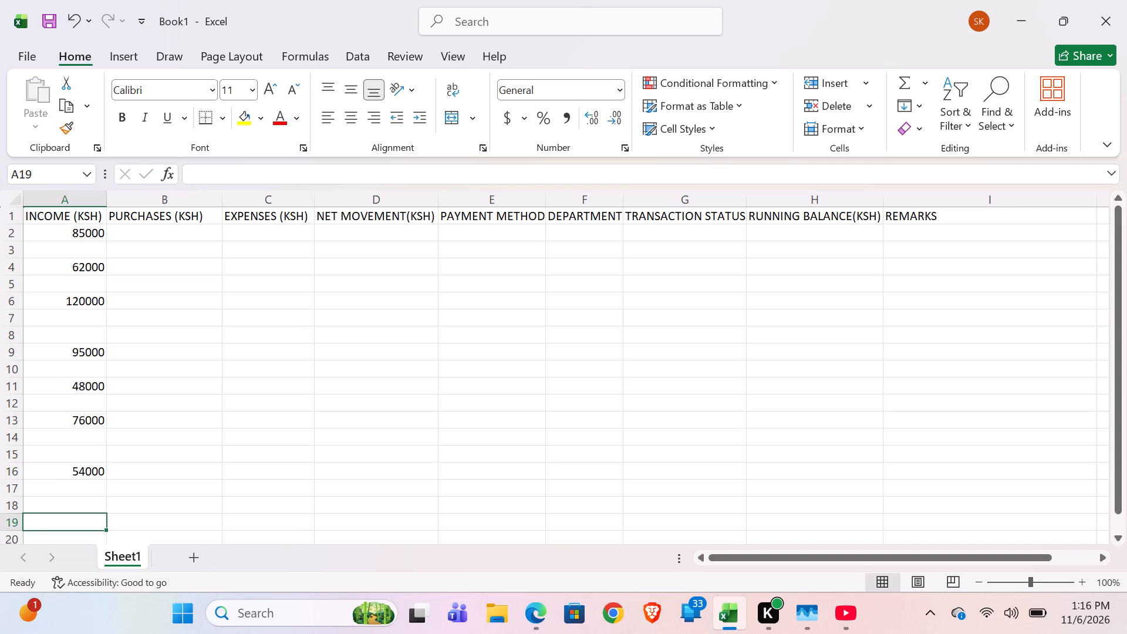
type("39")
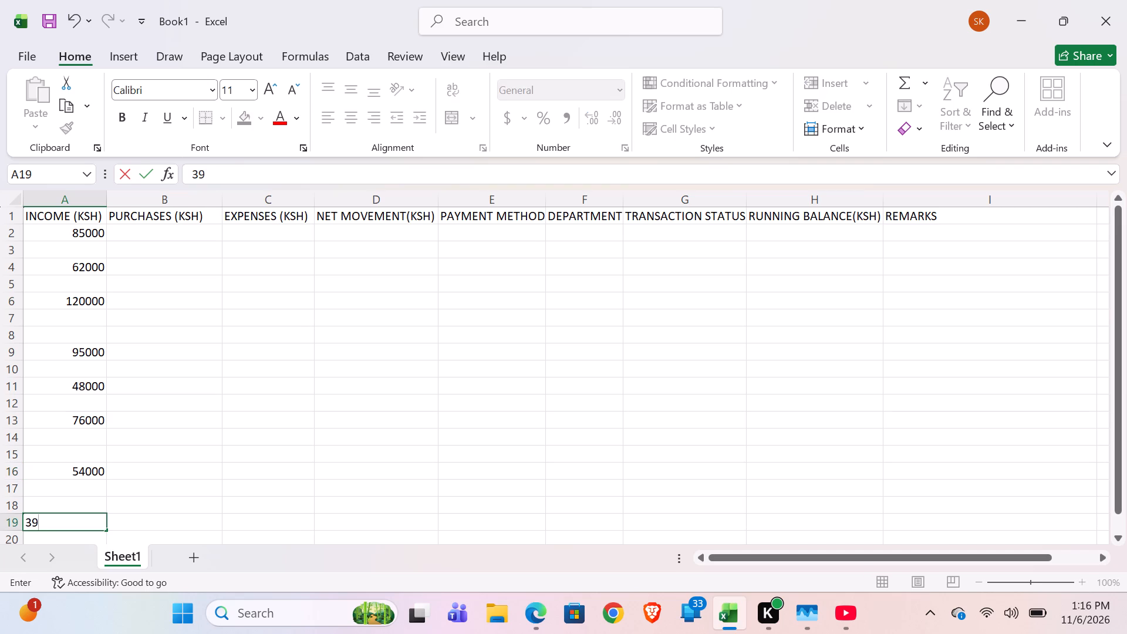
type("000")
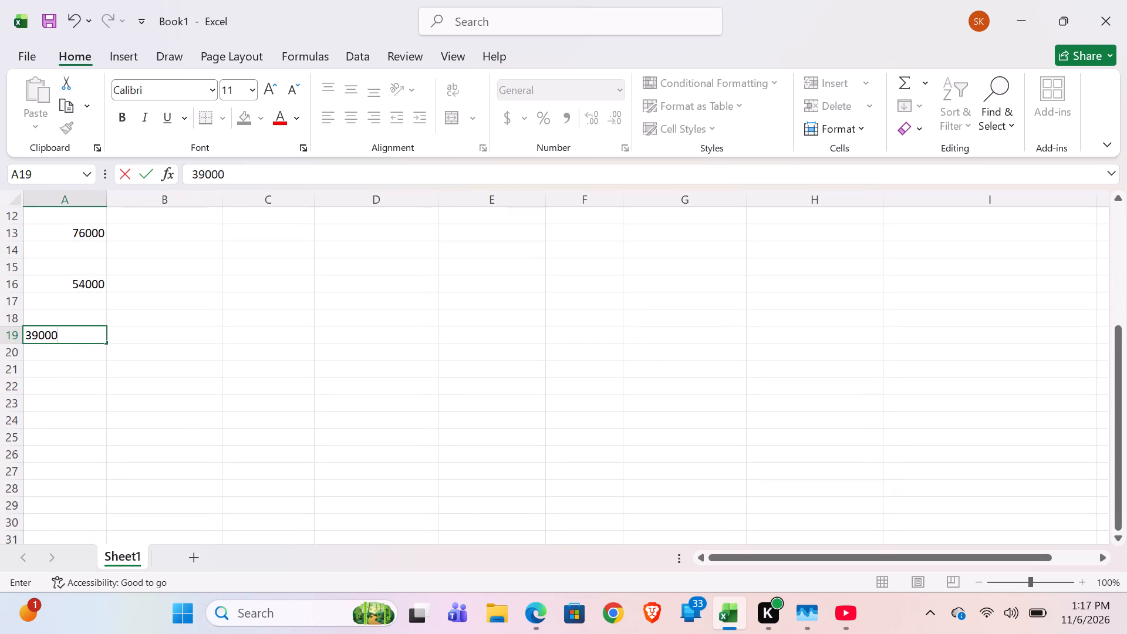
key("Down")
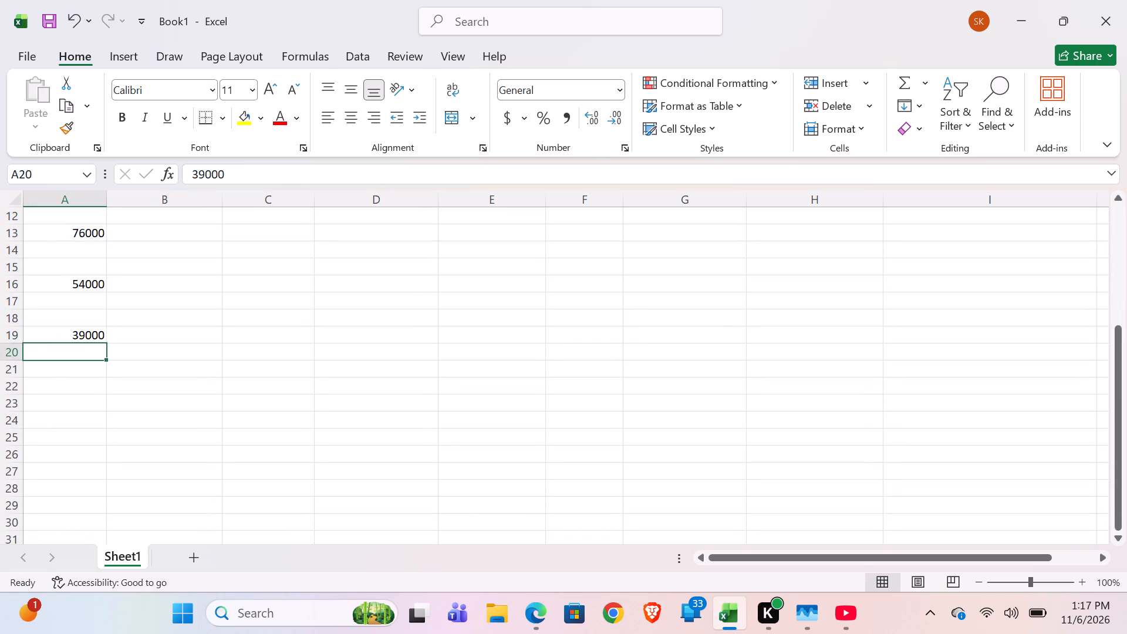
Enter the income amounts 110000 in cell A21 and 68000 in cell A24, leaving cells A20, A22 and A23 blank.
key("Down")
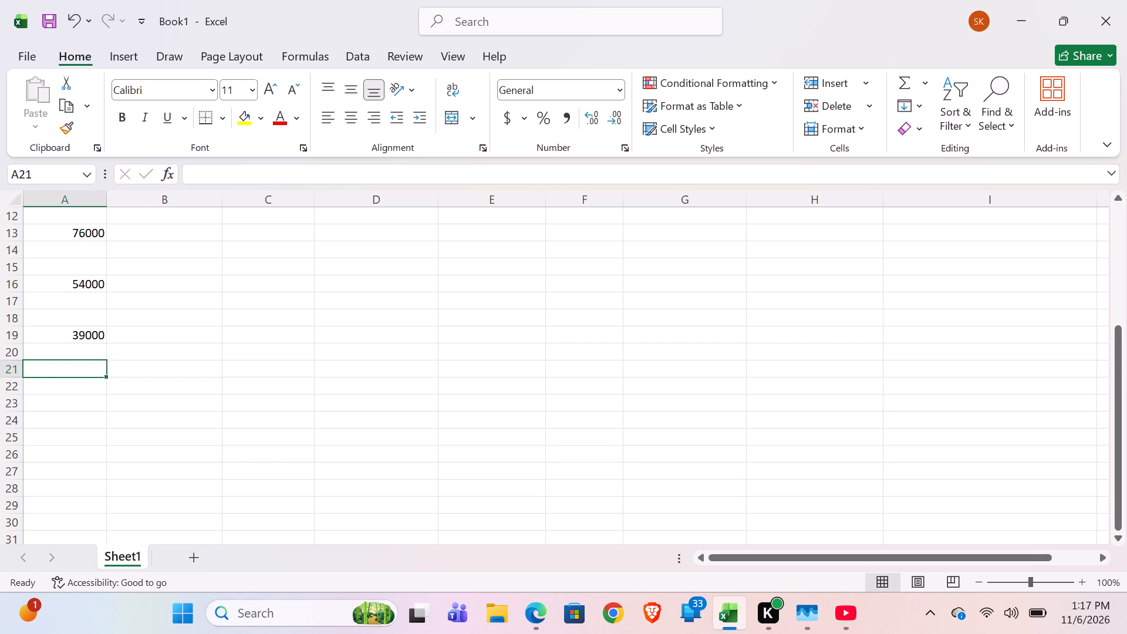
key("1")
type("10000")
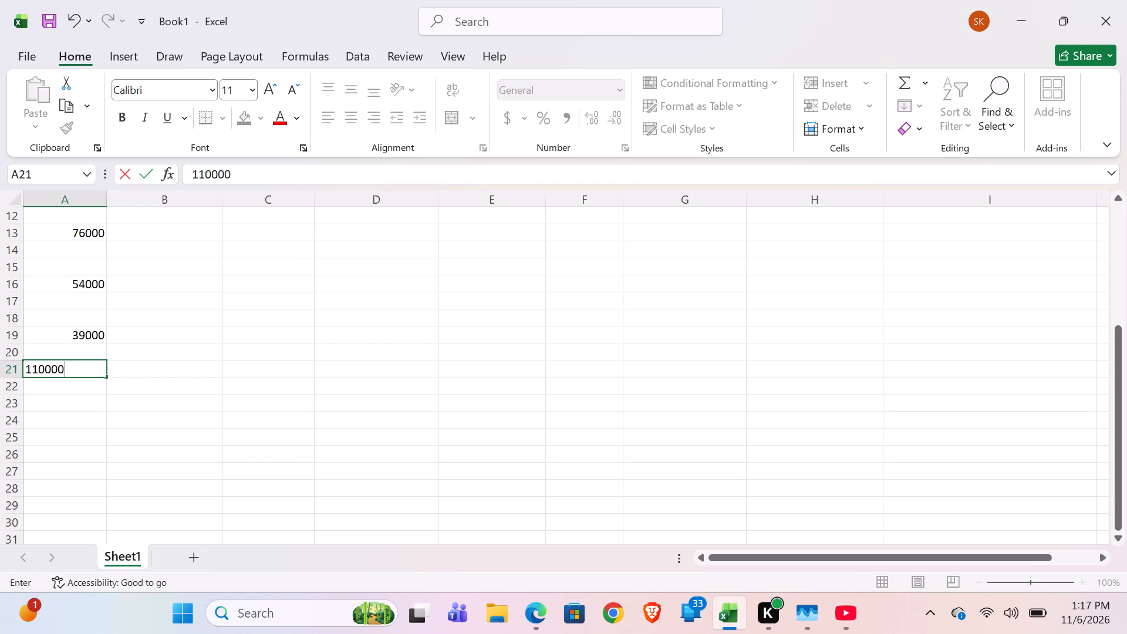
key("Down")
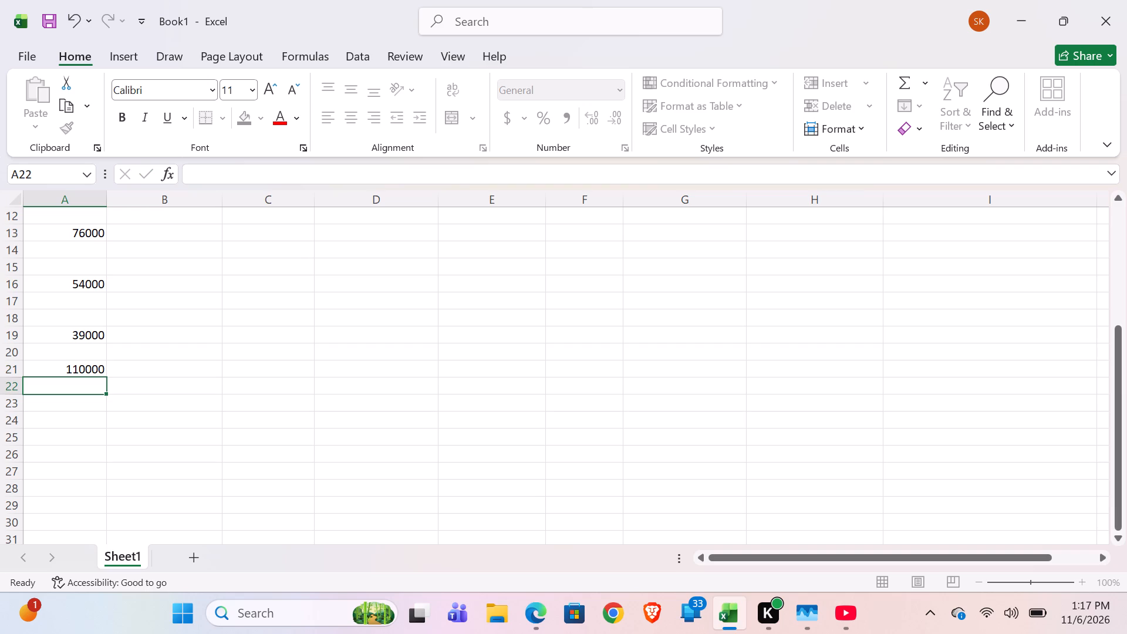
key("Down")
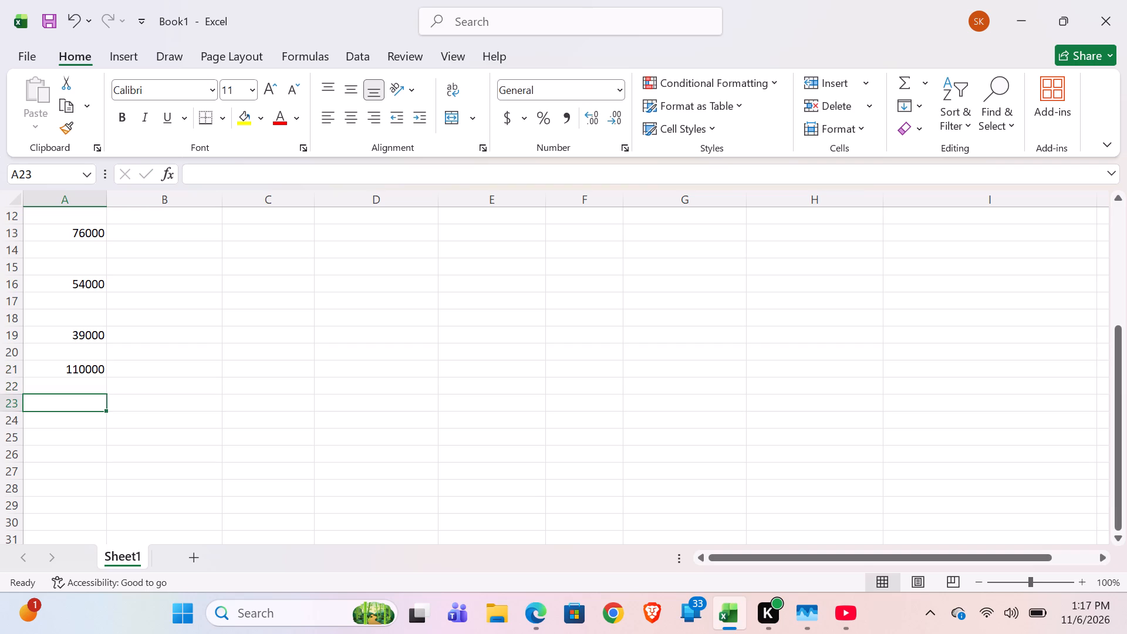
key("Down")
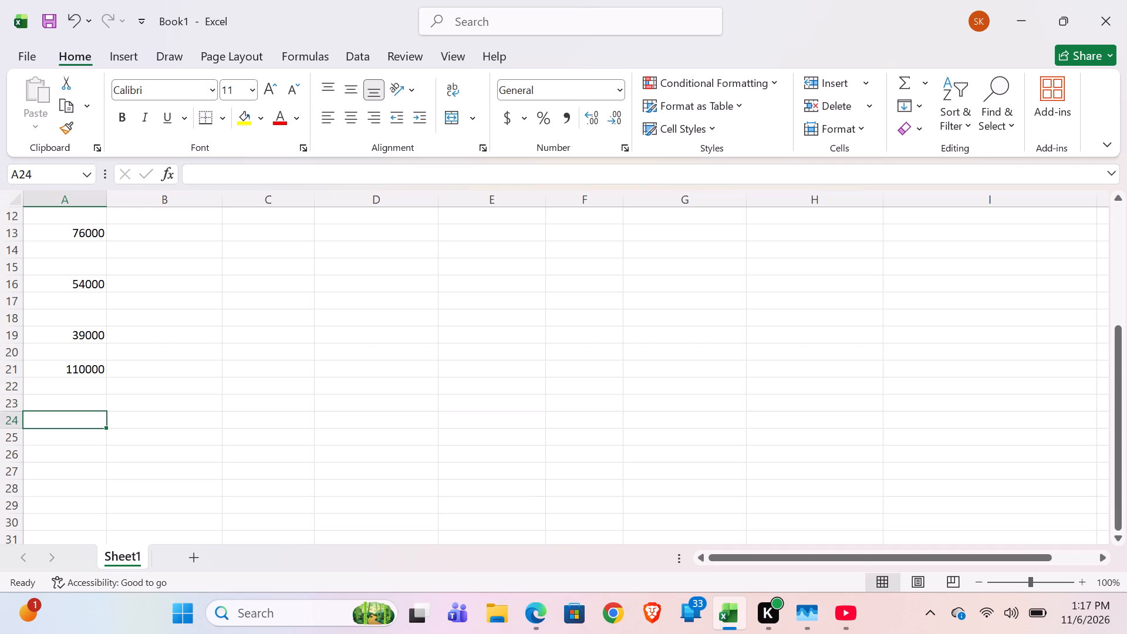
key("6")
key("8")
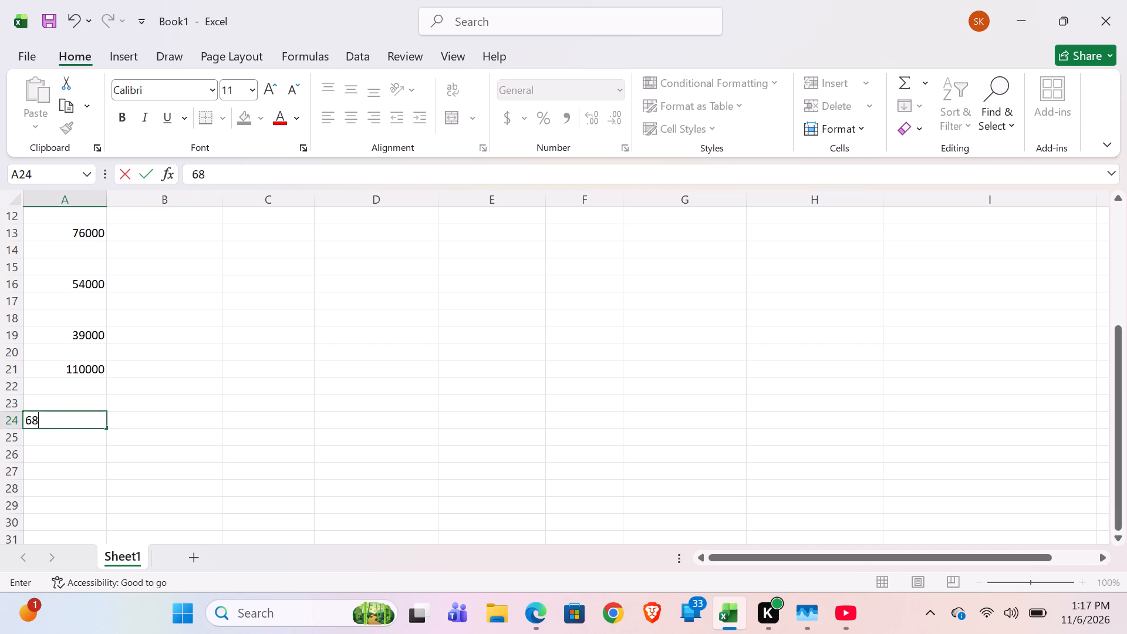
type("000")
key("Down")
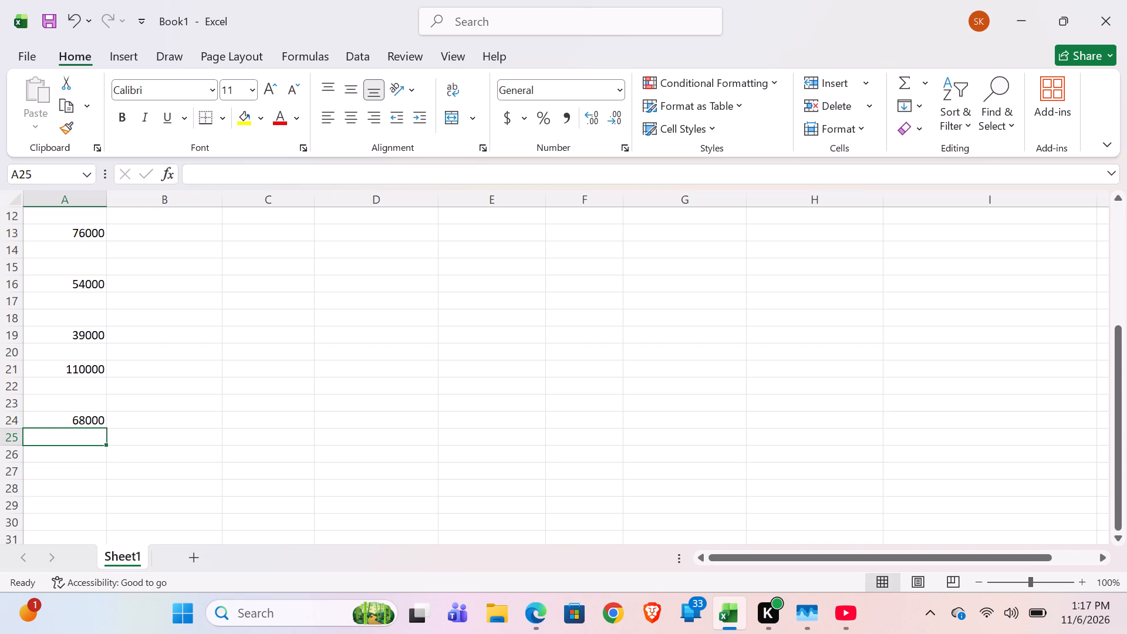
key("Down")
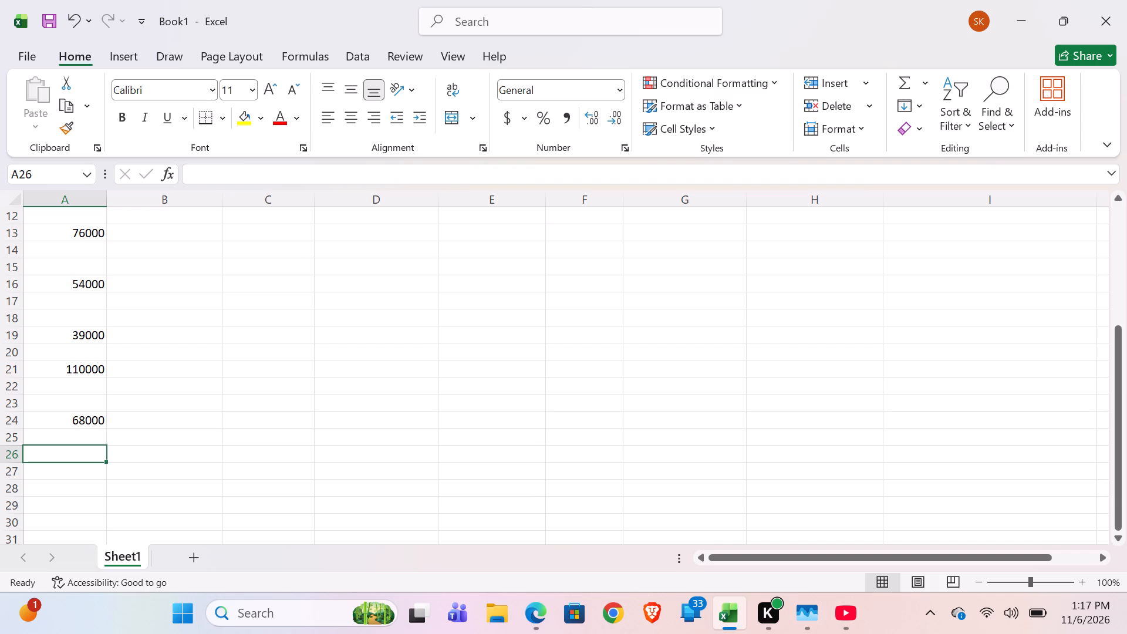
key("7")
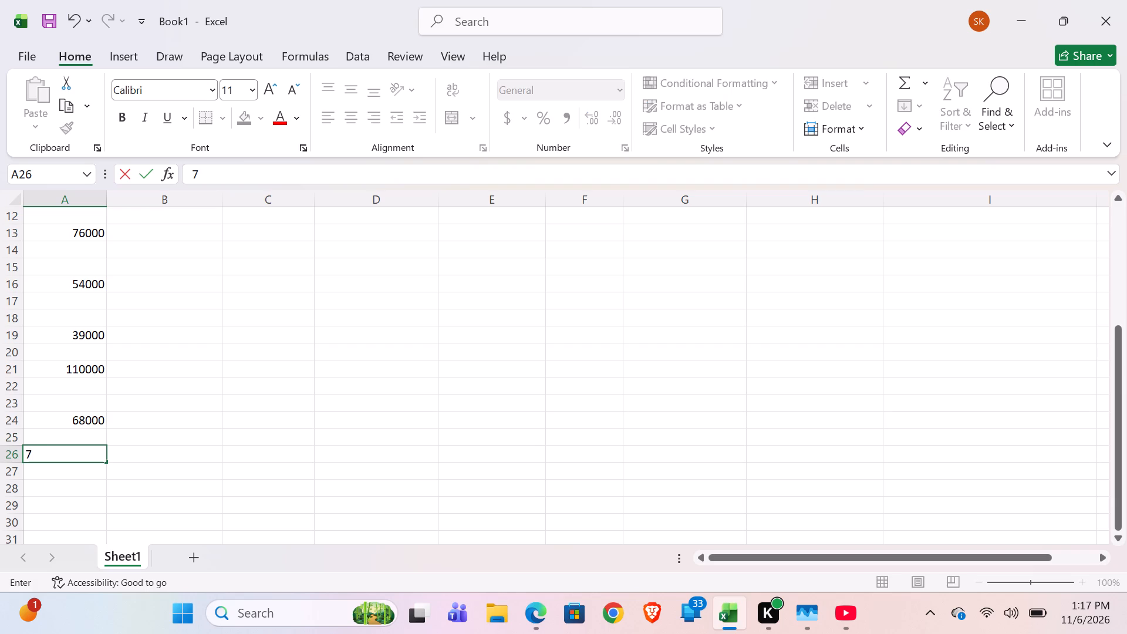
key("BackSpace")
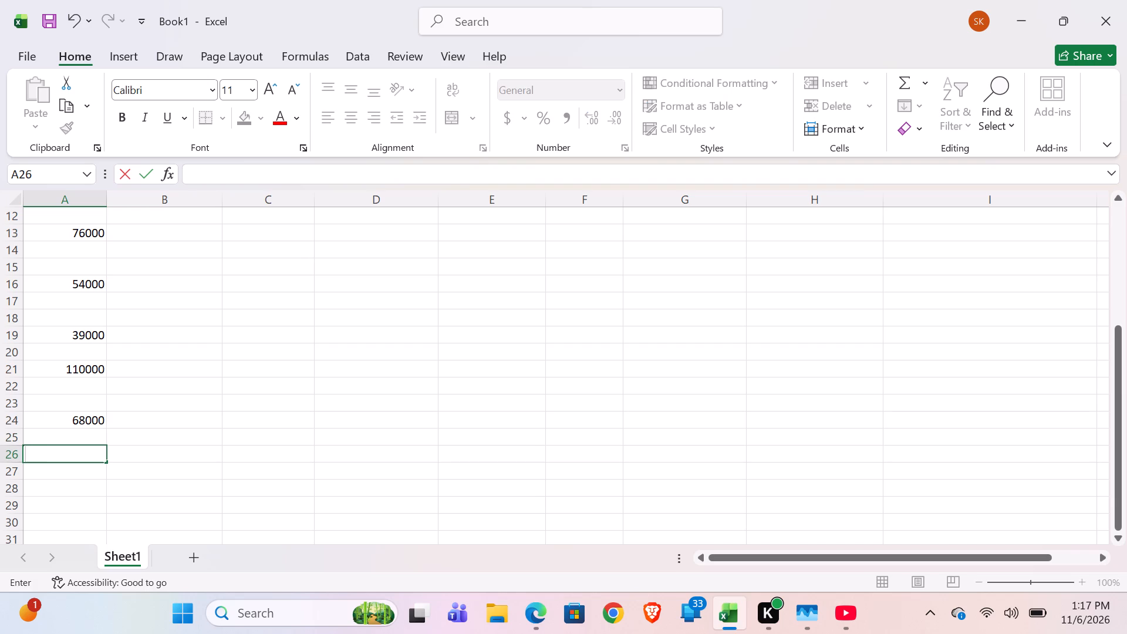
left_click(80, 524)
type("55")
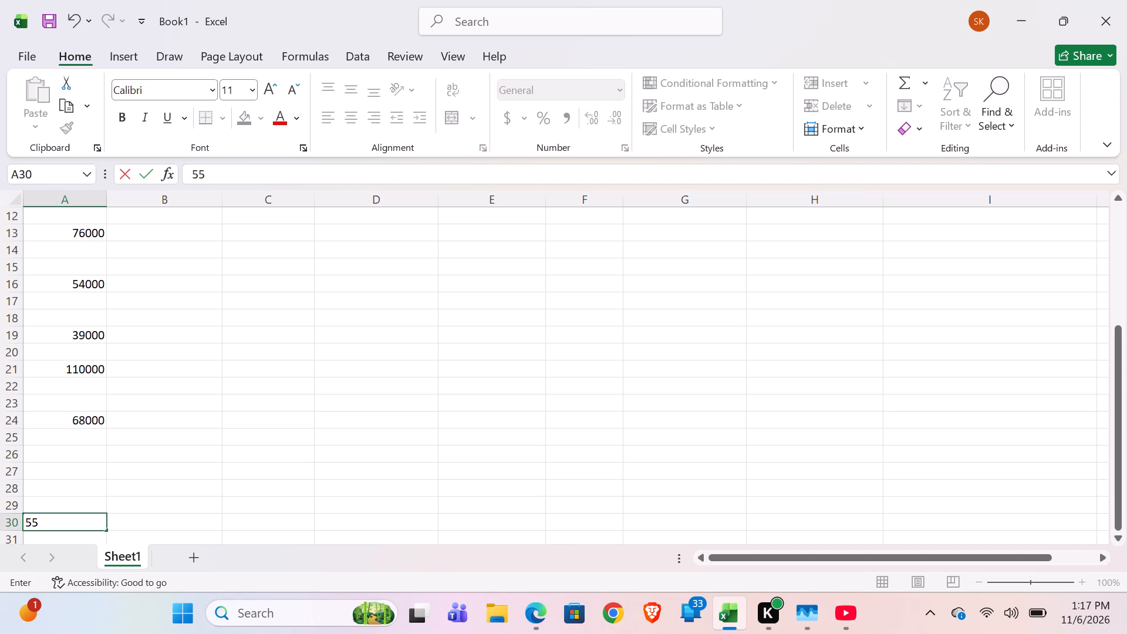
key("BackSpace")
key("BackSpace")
Enter the income amount 57000 in cell A26, leaving cell A25 blank.
left_click(91, 456)
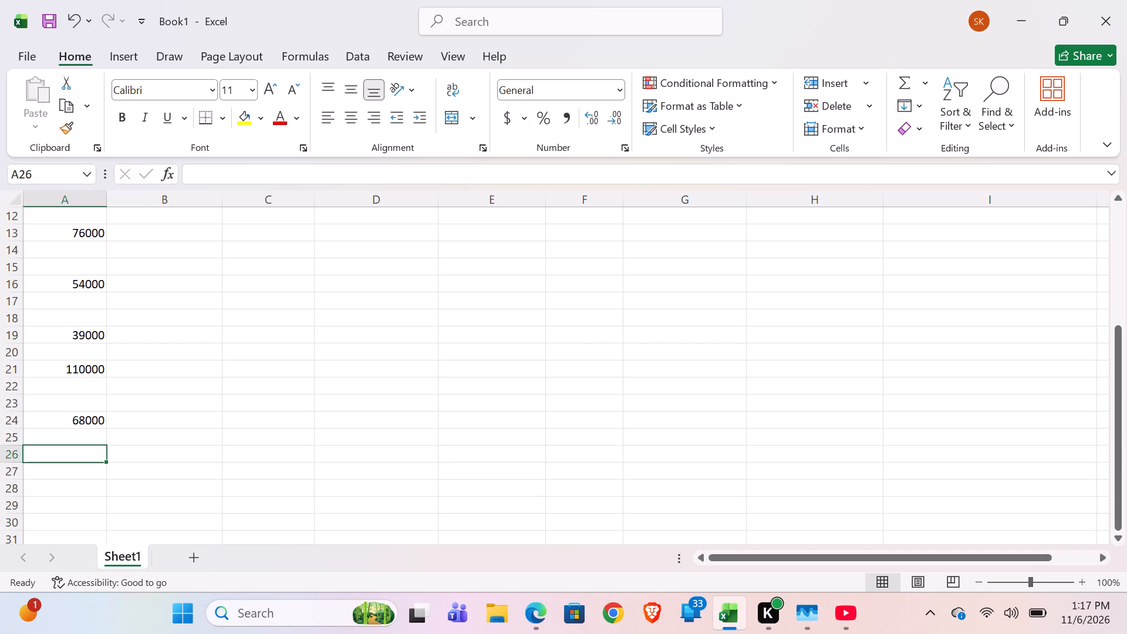
key("5")
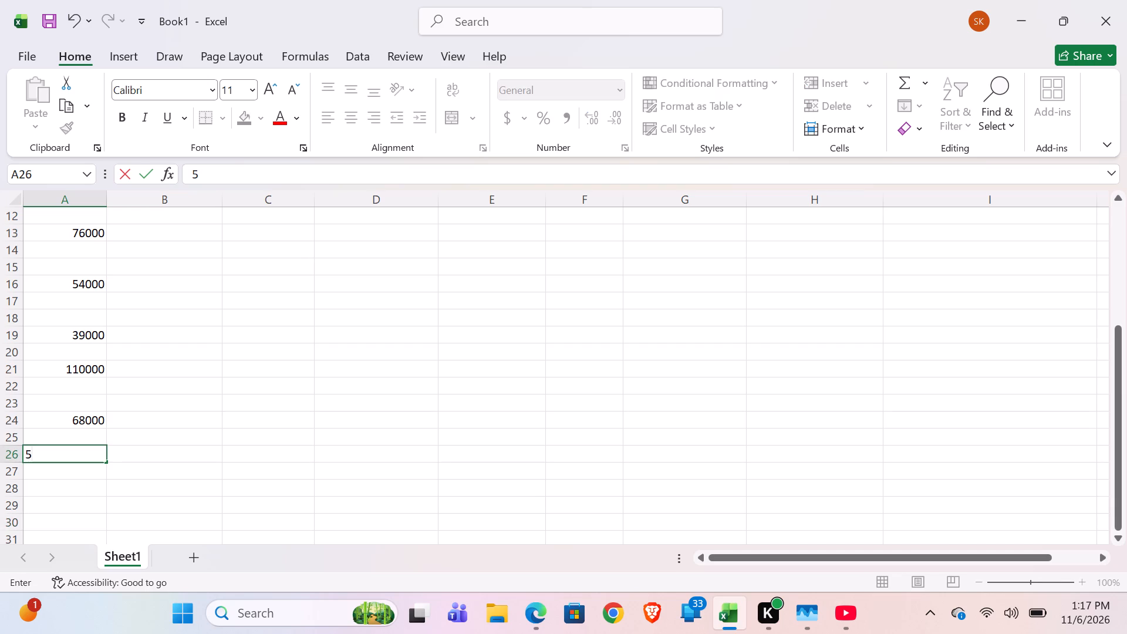
key("7")
type("000")
key("Down")
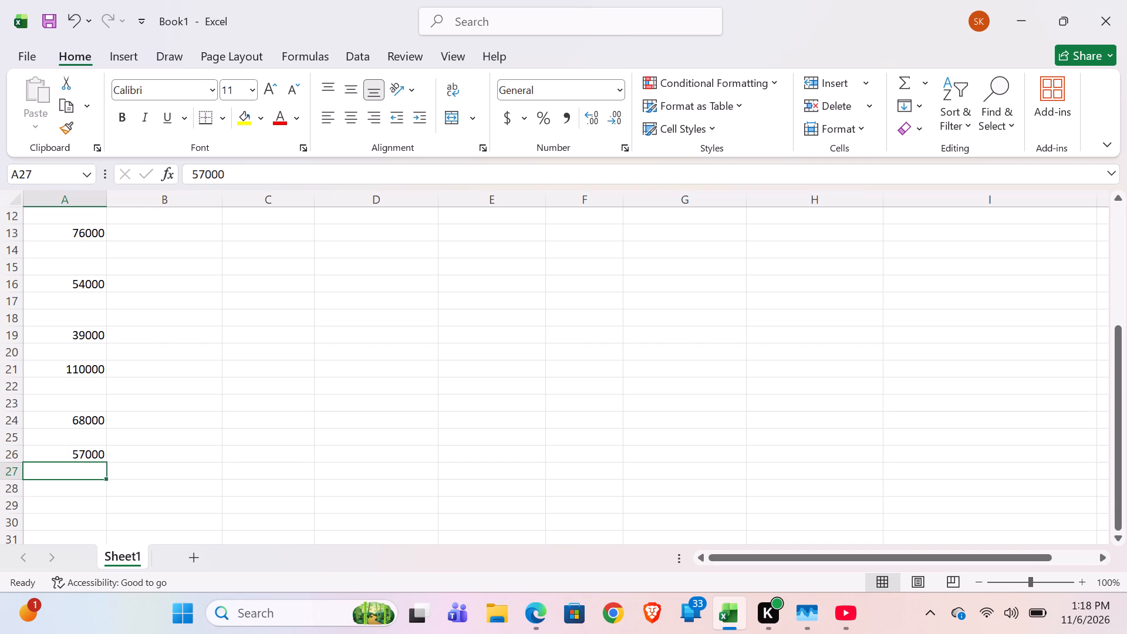
Enter the income amounts 88000 in cell A28 and 73000 in cell A30, leaving cells A27 and A29 blank.
key("Down")
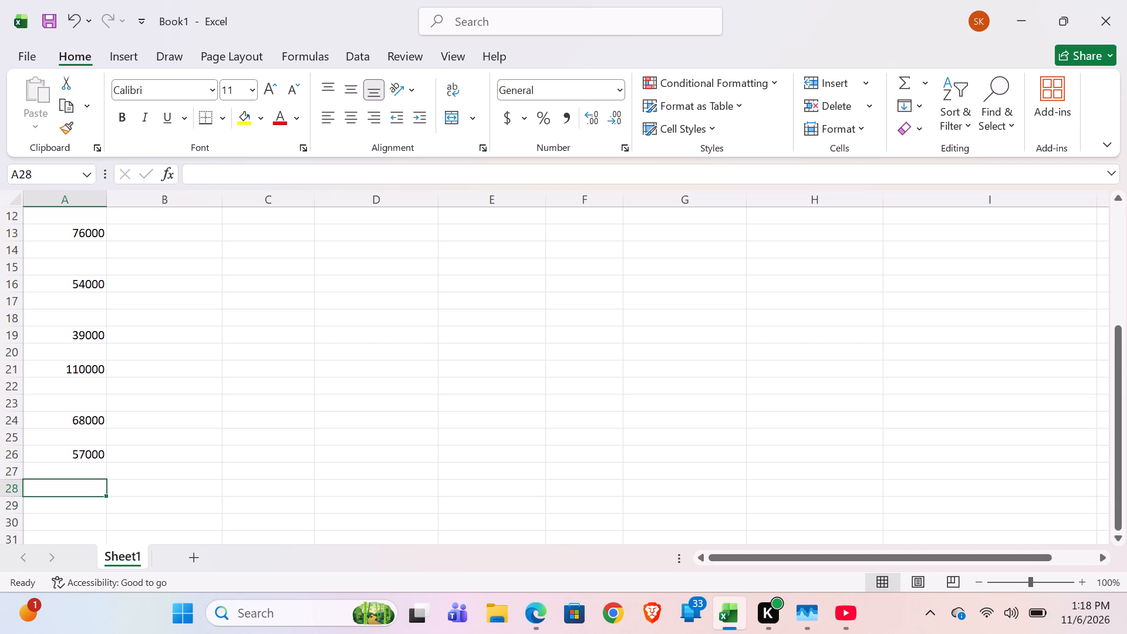
type("88")
type("000")
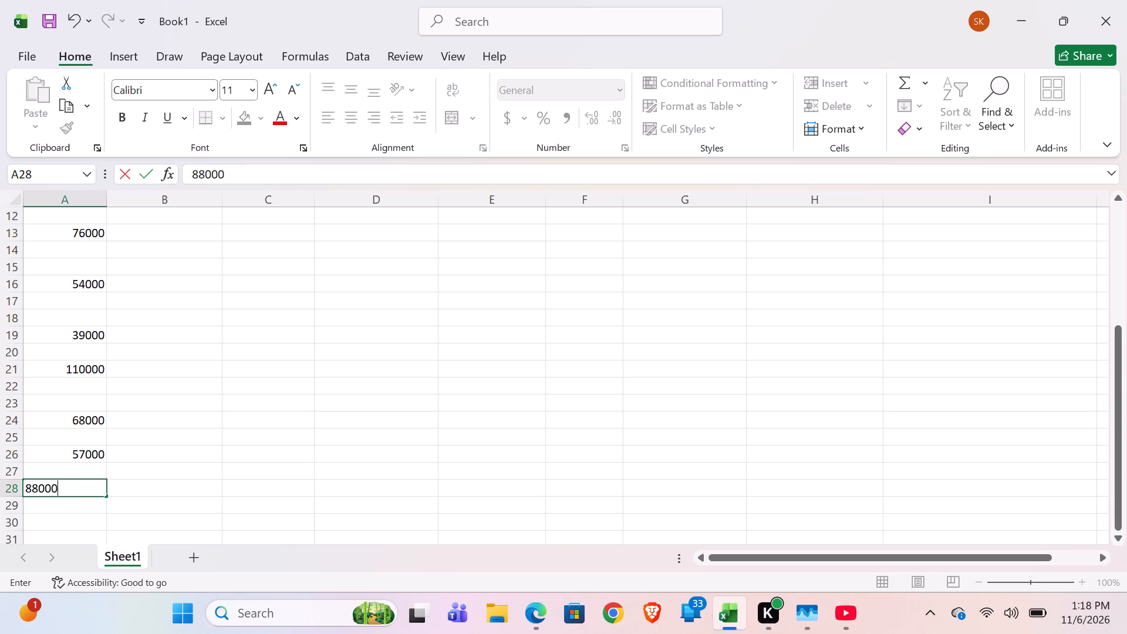
key("Down")
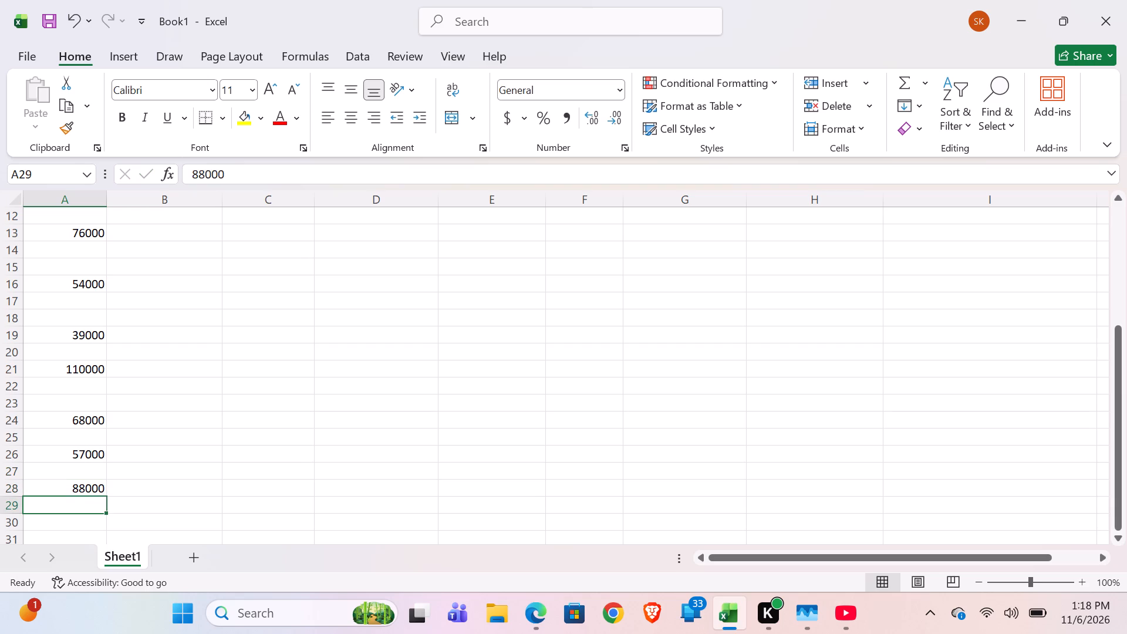
key("Down")
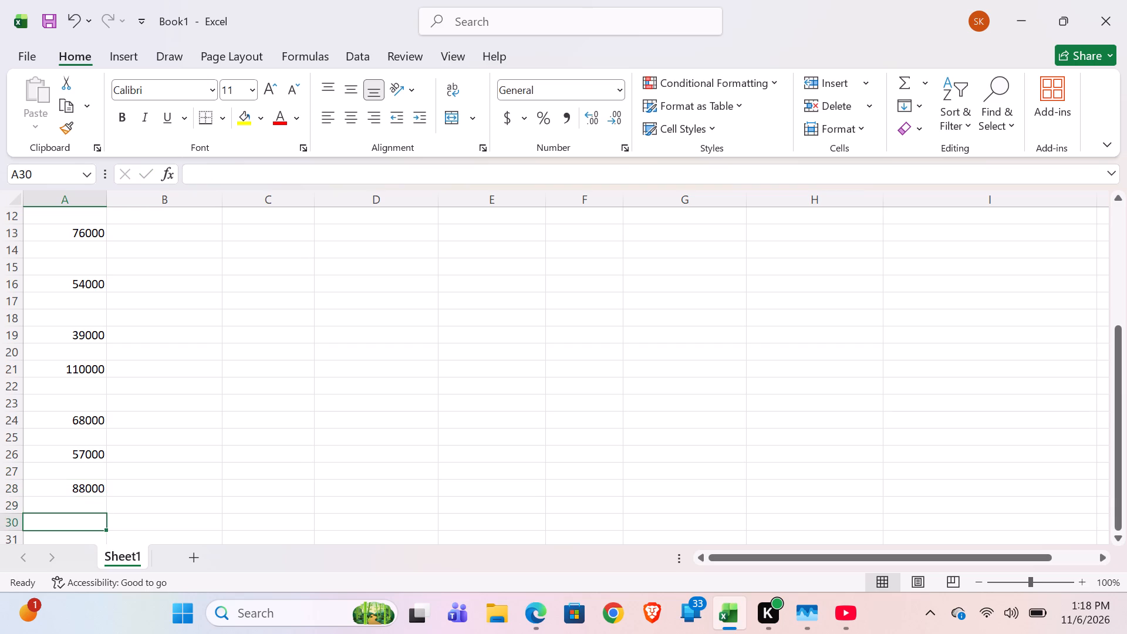
type("73000")
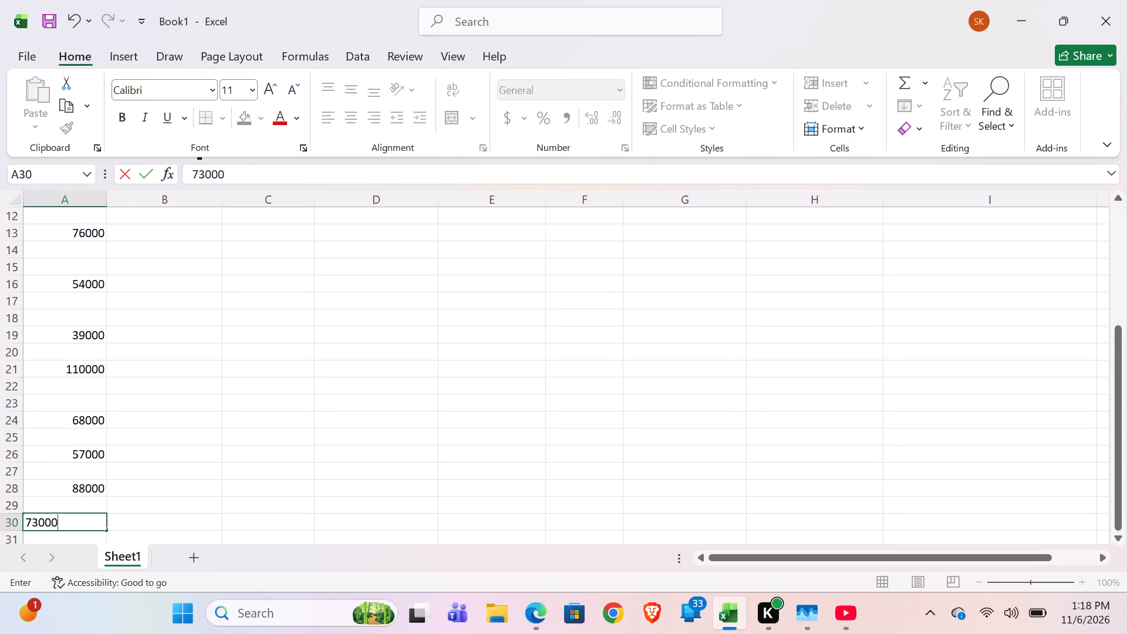
key("Down")
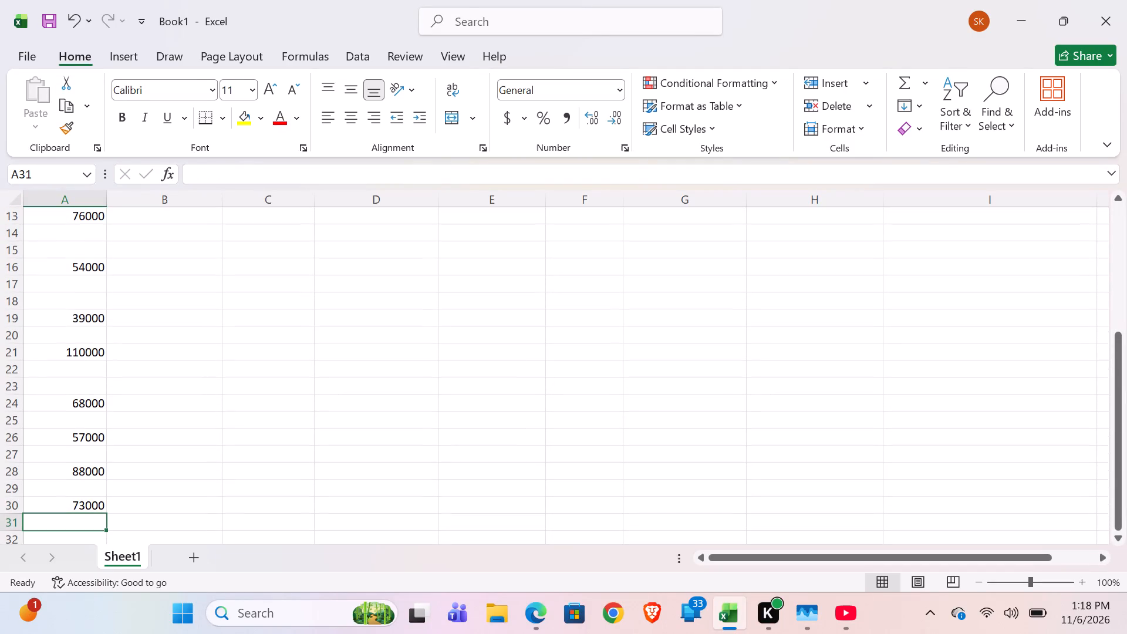
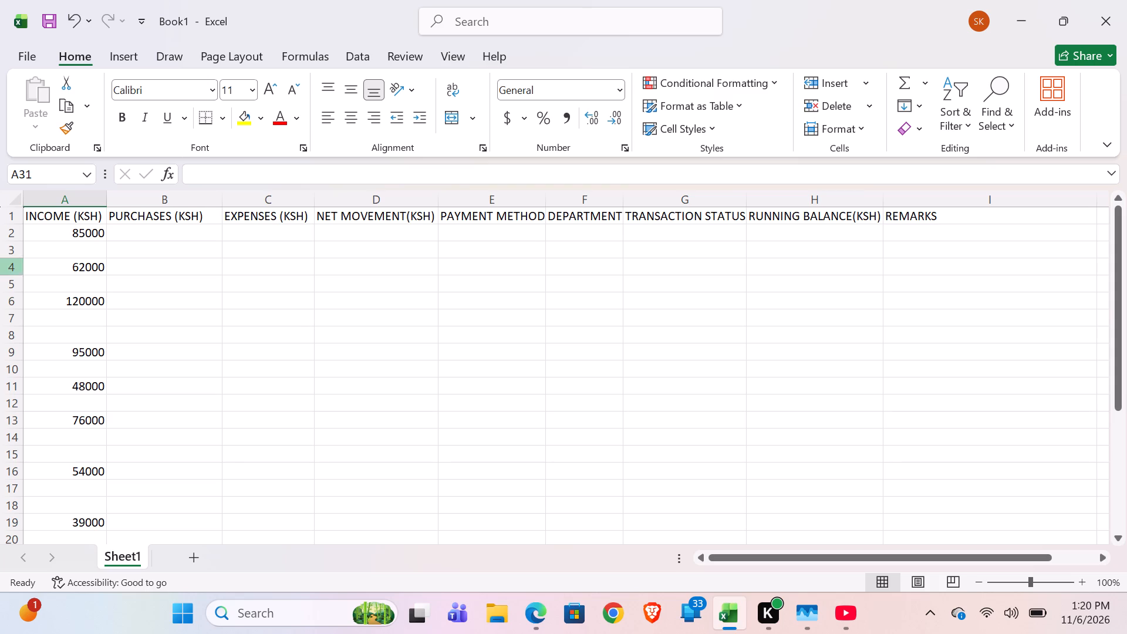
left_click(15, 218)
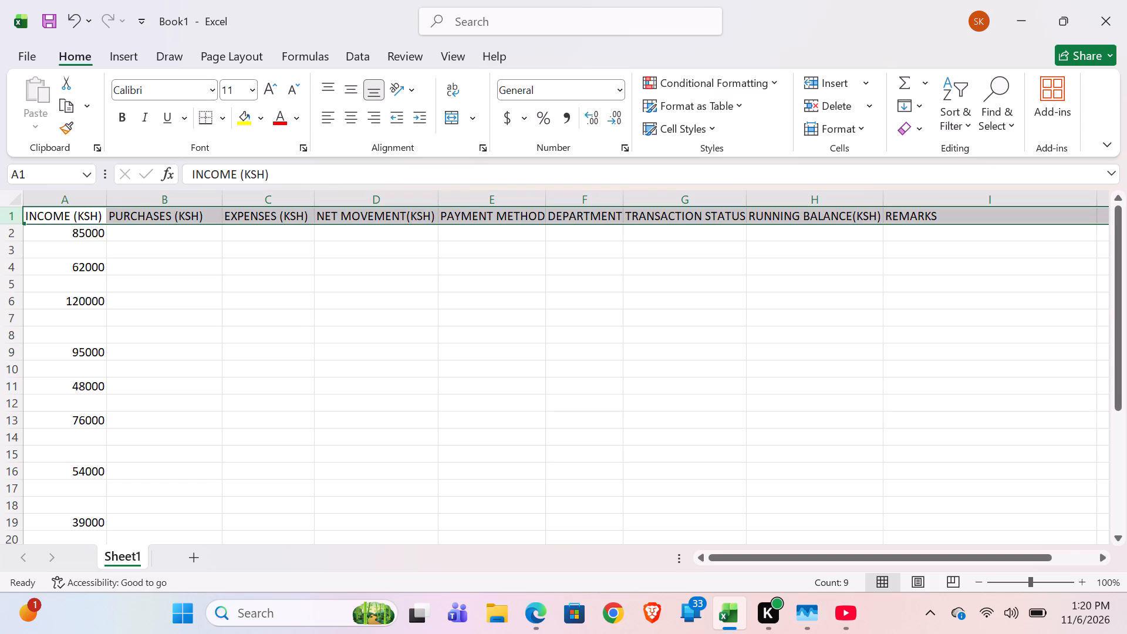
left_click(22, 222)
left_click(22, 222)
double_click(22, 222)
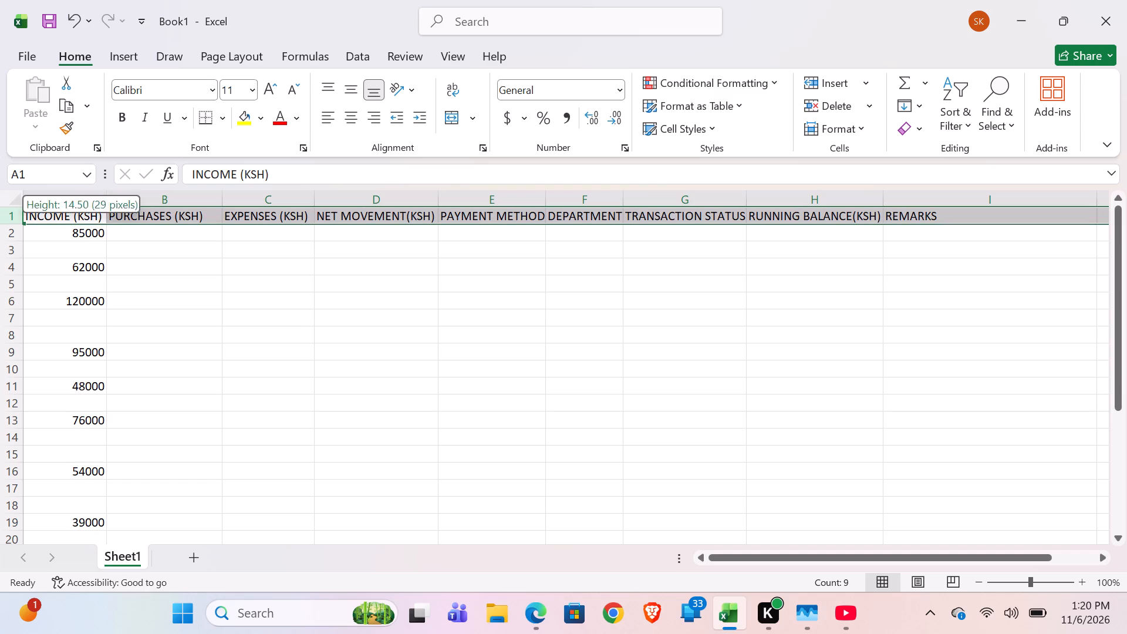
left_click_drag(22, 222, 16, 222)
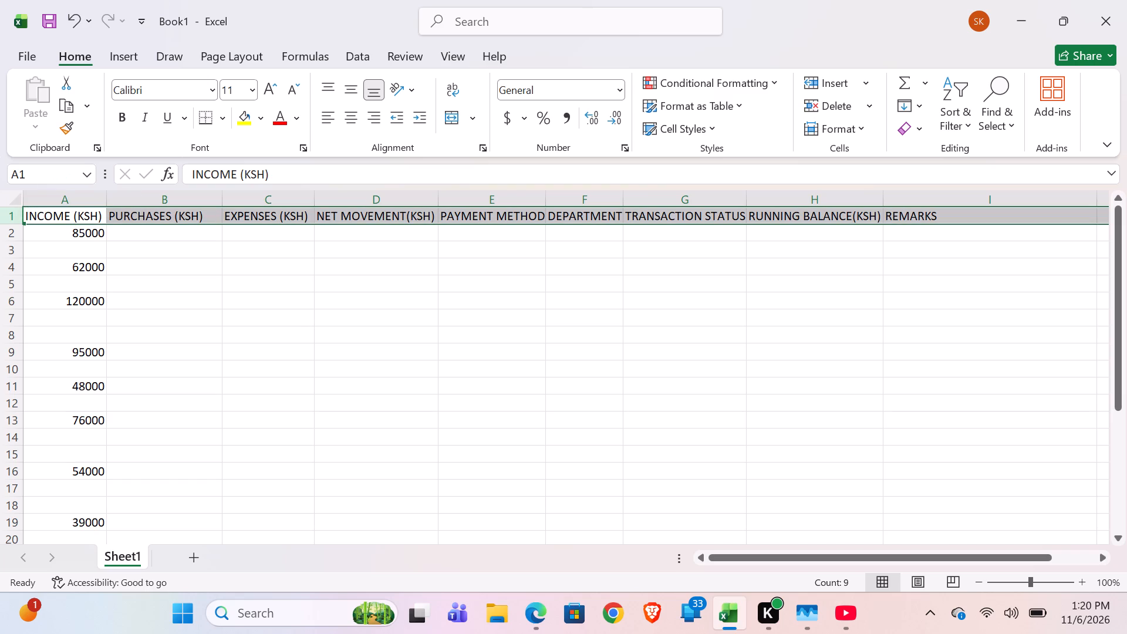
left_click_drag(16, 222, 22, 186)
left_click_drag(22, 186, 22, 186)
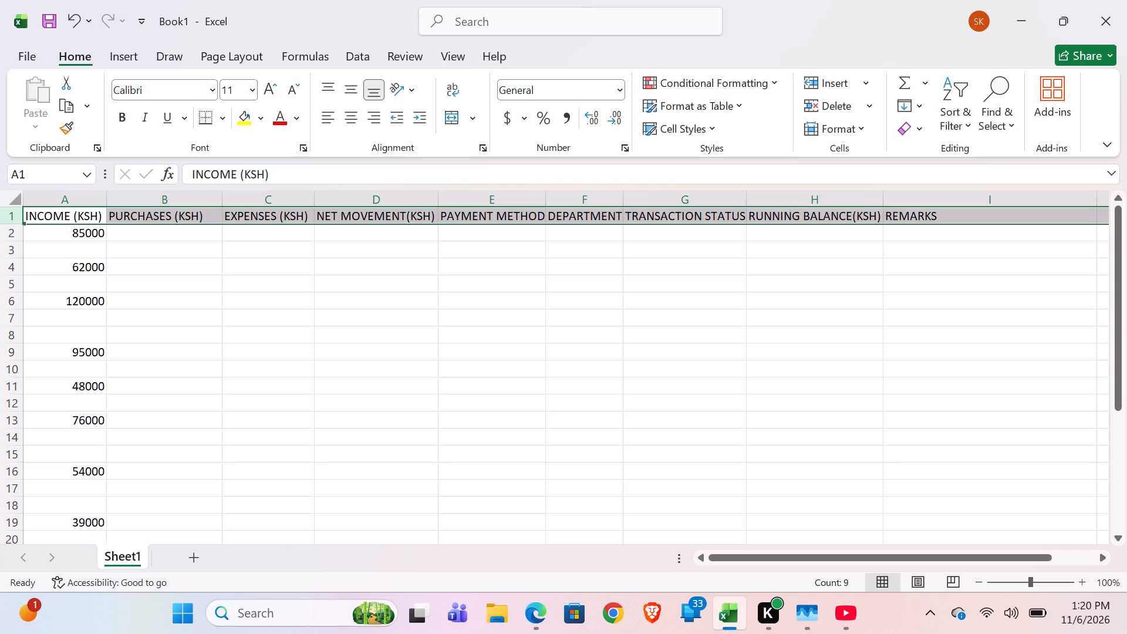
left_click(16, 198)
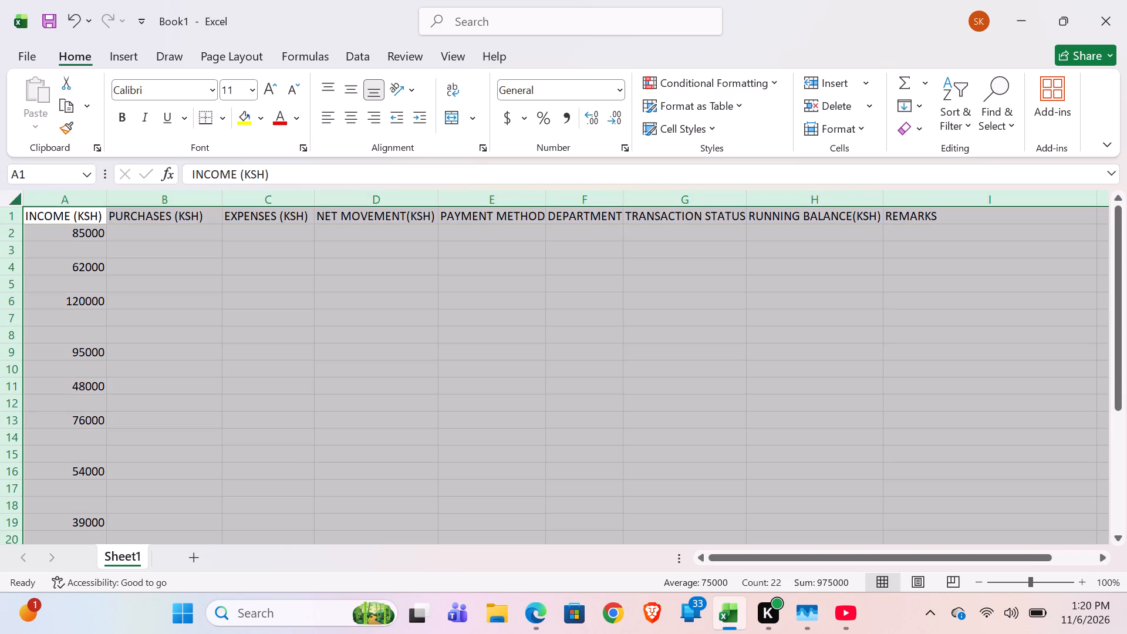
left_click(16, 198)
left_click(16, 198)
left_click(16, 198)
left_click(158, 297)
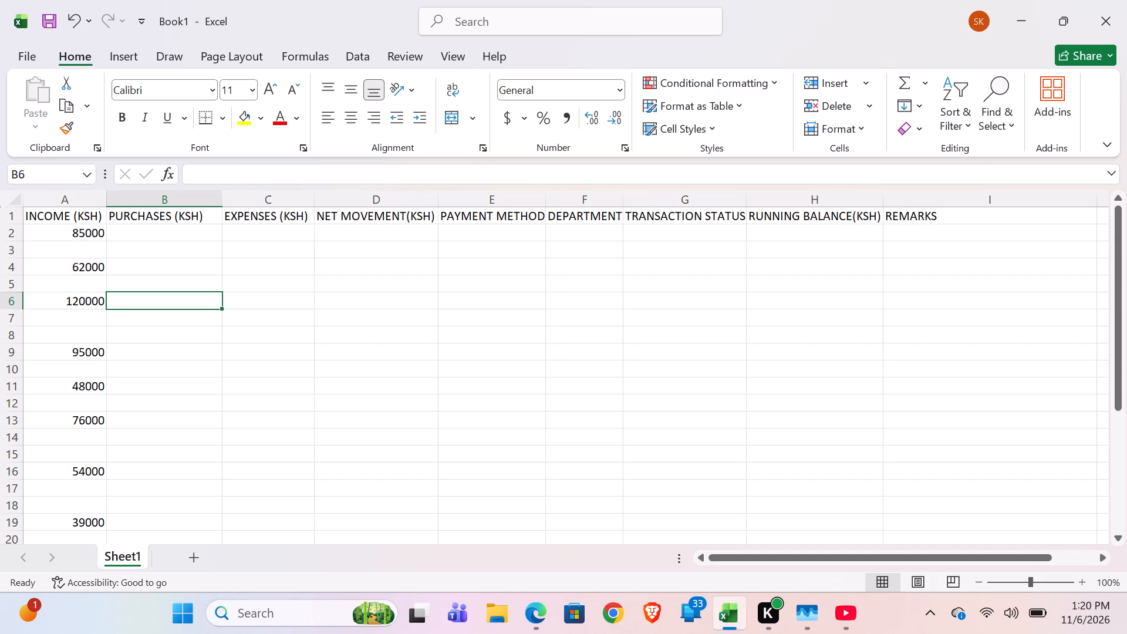
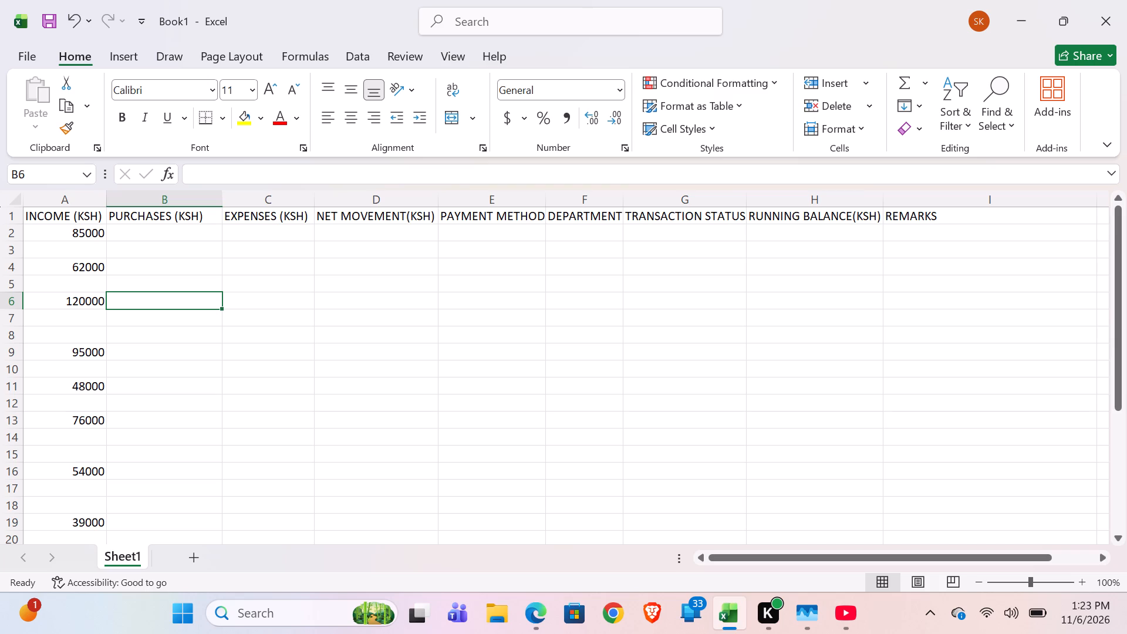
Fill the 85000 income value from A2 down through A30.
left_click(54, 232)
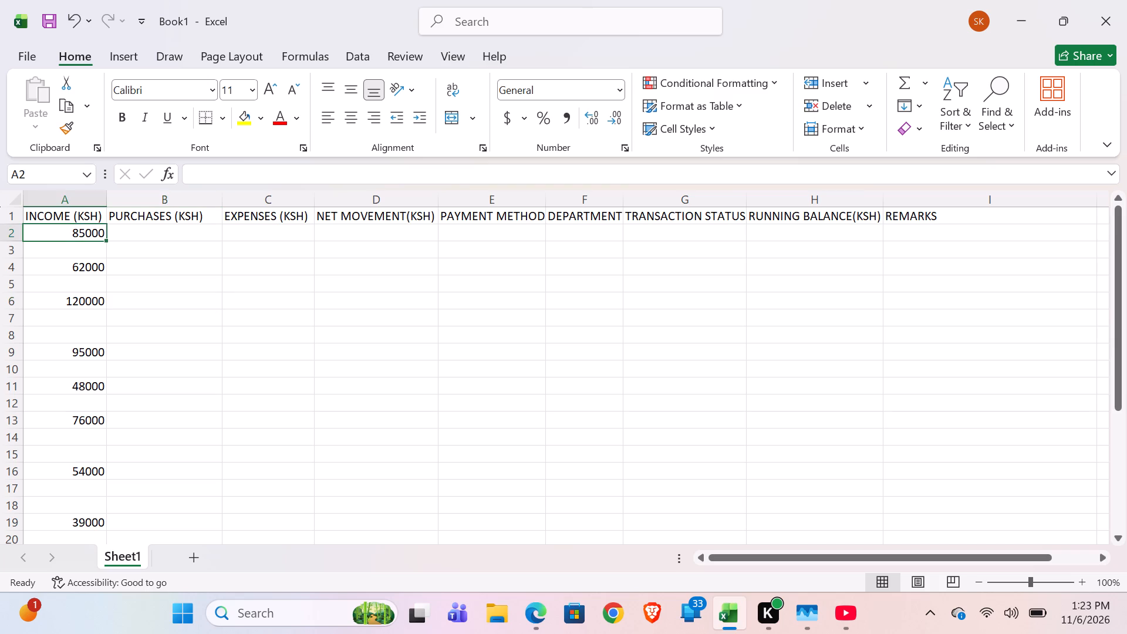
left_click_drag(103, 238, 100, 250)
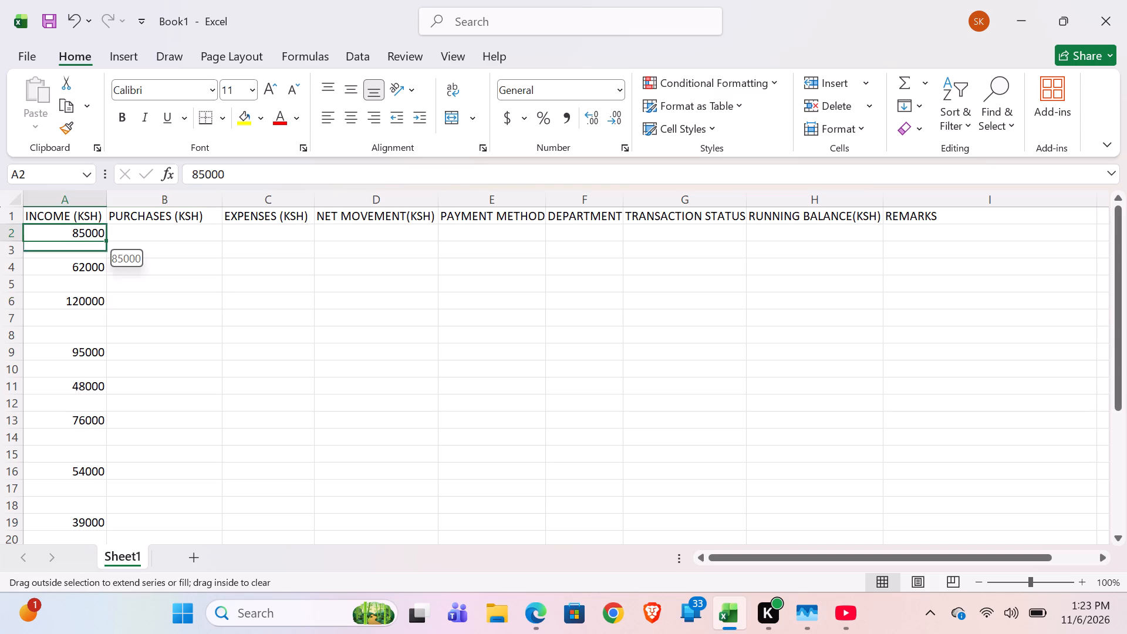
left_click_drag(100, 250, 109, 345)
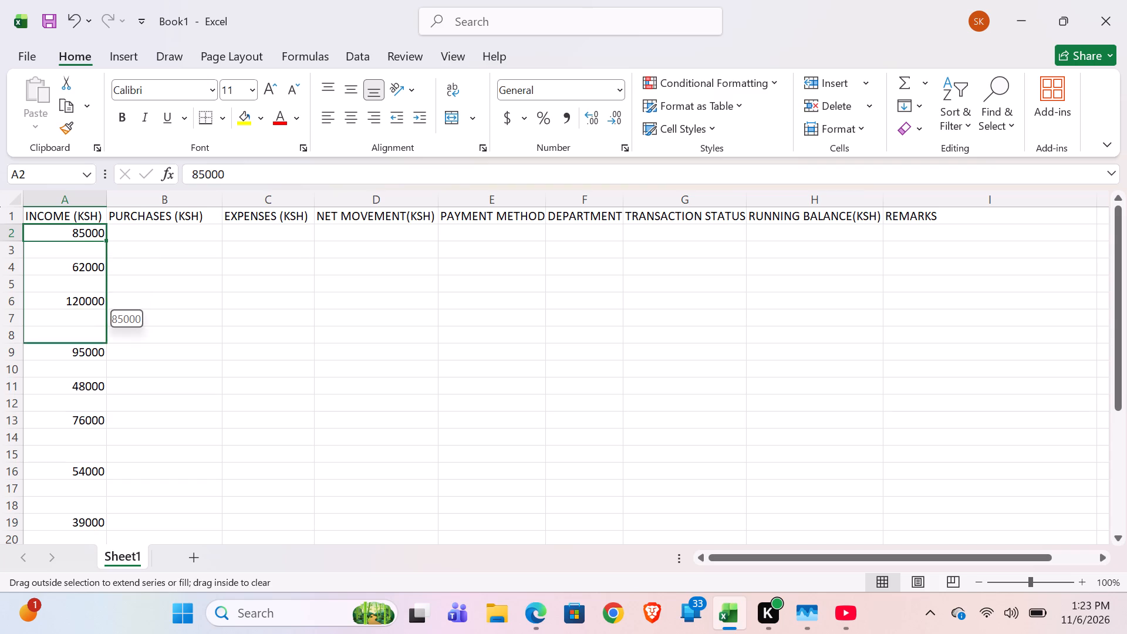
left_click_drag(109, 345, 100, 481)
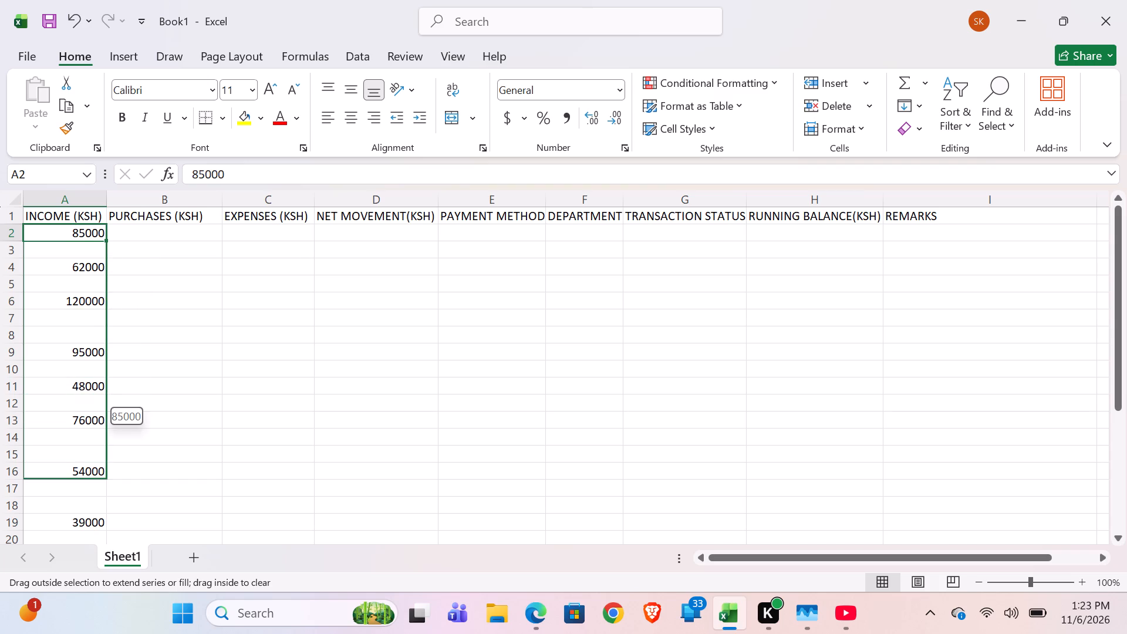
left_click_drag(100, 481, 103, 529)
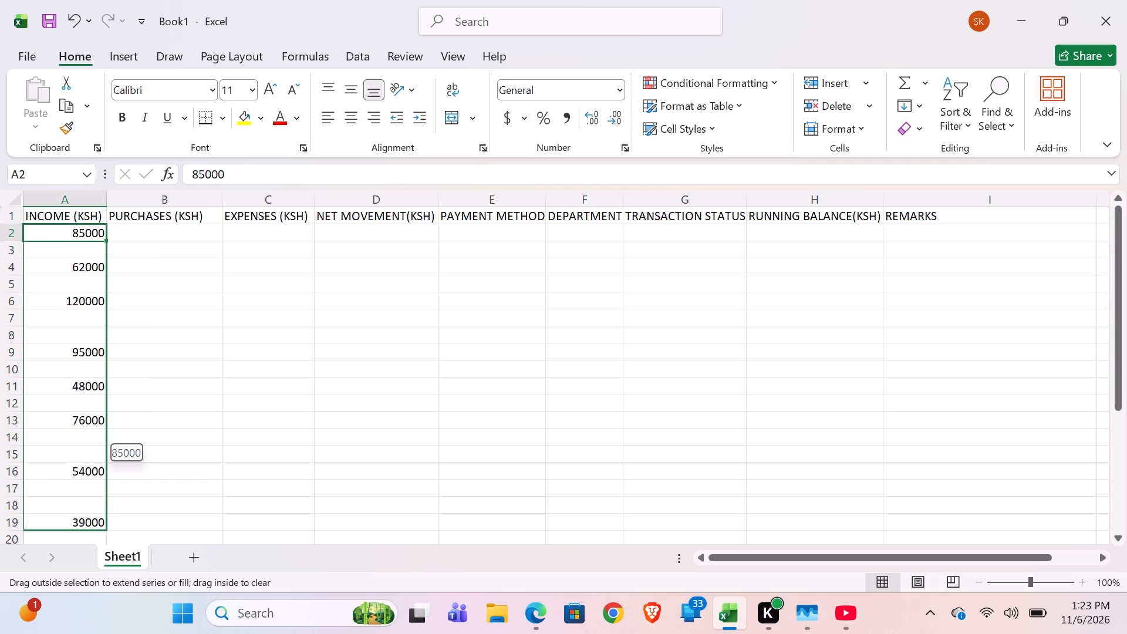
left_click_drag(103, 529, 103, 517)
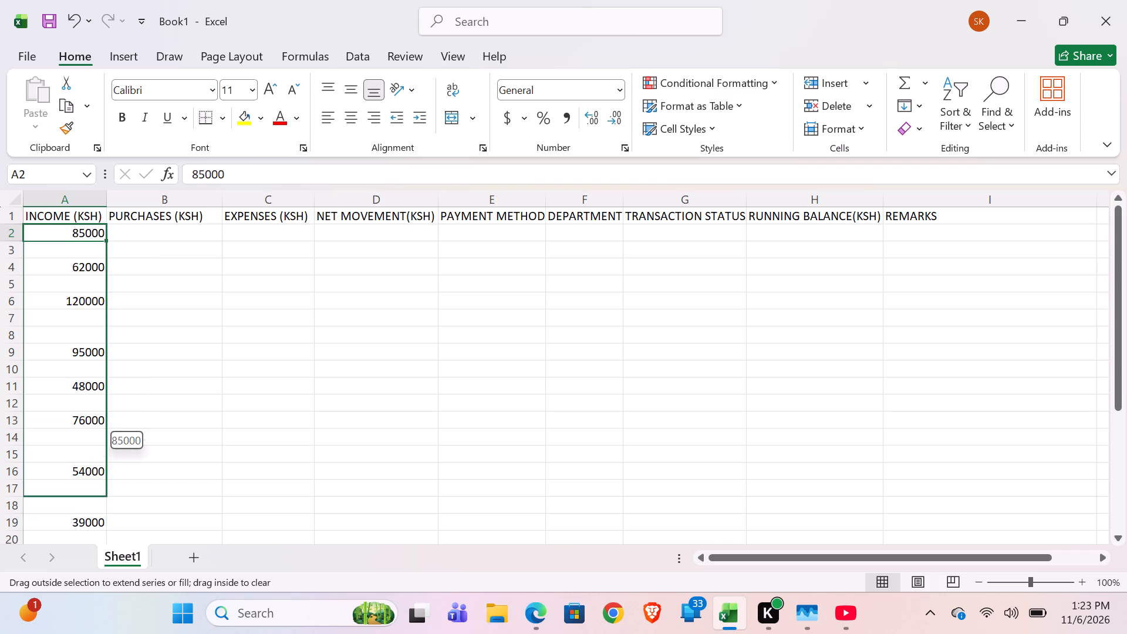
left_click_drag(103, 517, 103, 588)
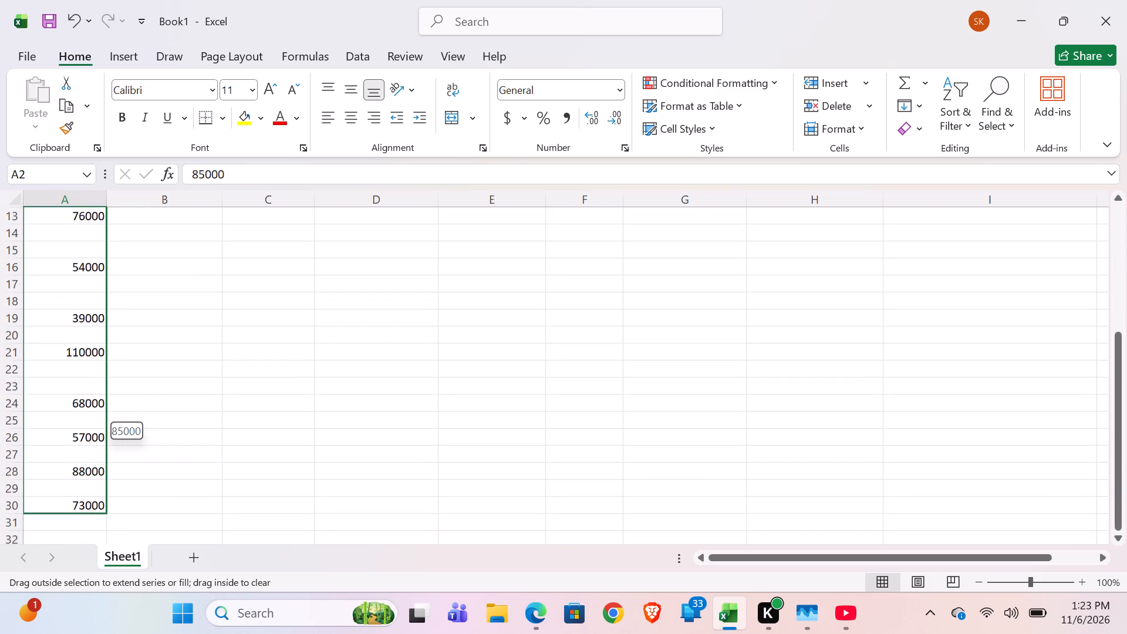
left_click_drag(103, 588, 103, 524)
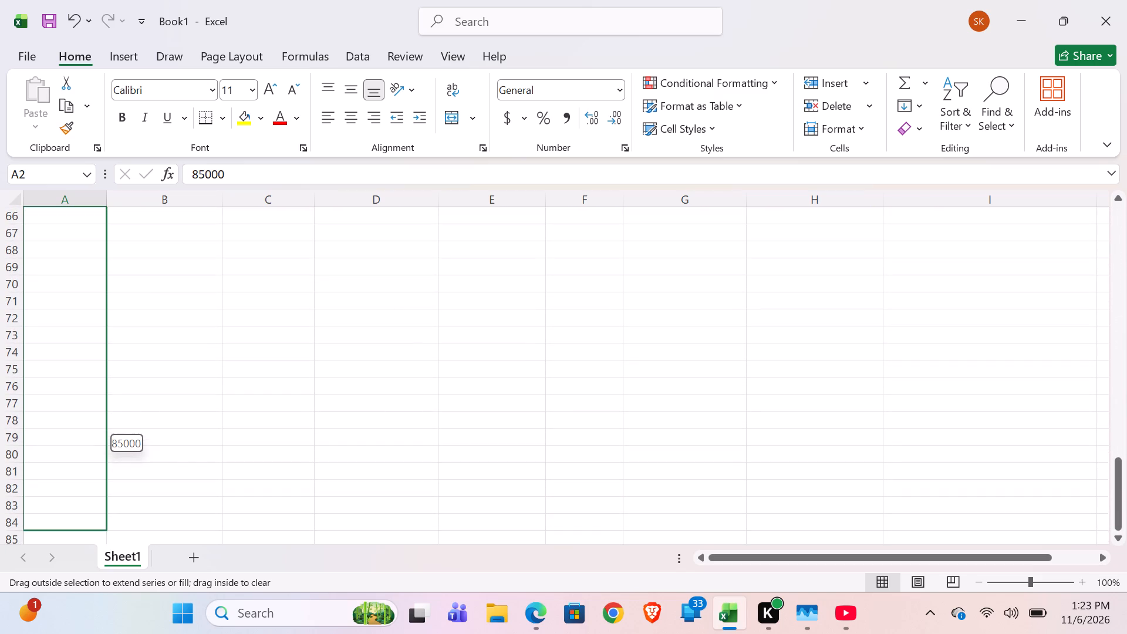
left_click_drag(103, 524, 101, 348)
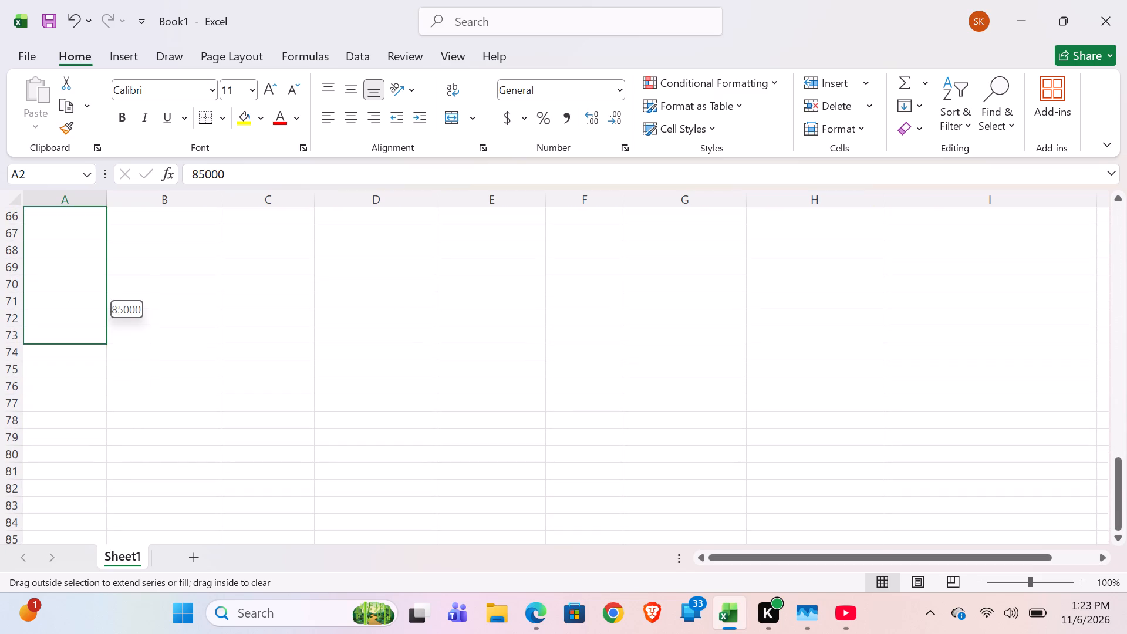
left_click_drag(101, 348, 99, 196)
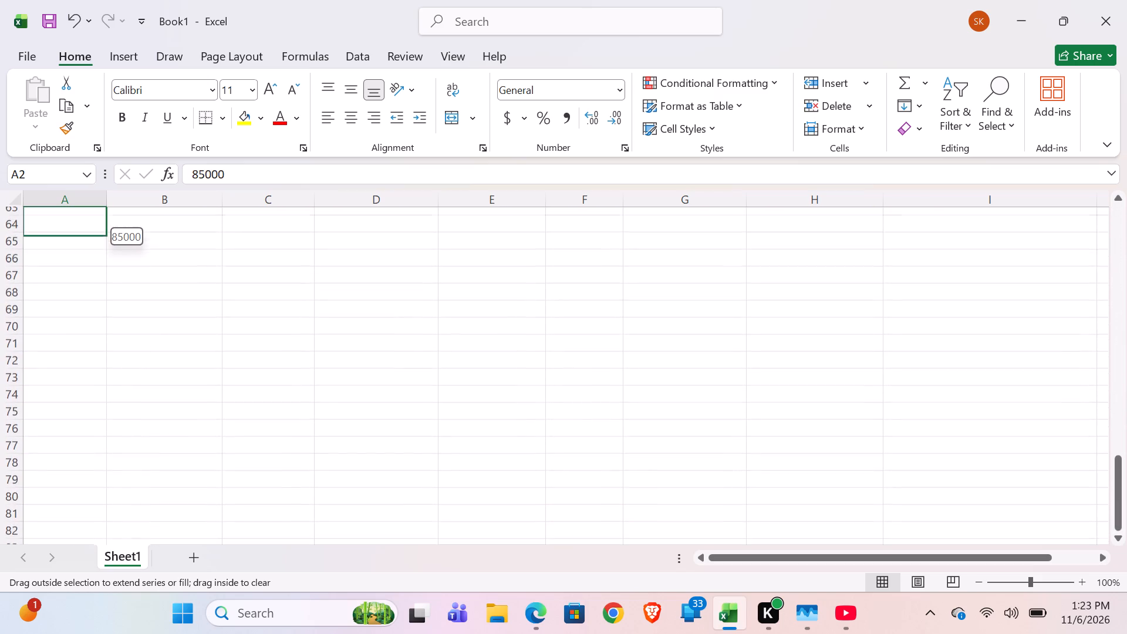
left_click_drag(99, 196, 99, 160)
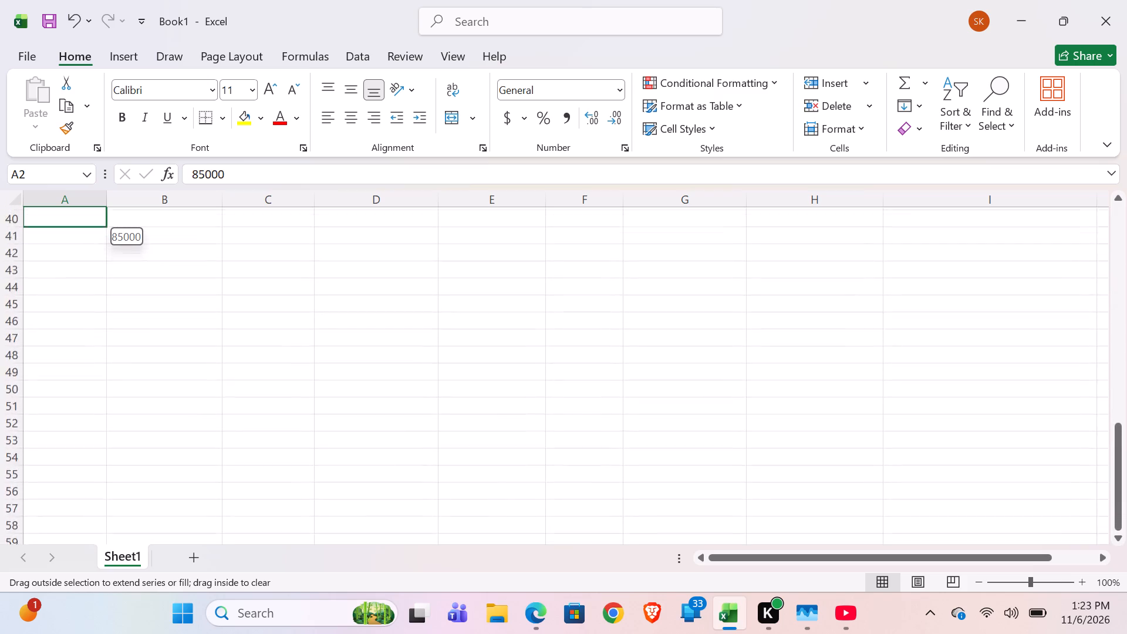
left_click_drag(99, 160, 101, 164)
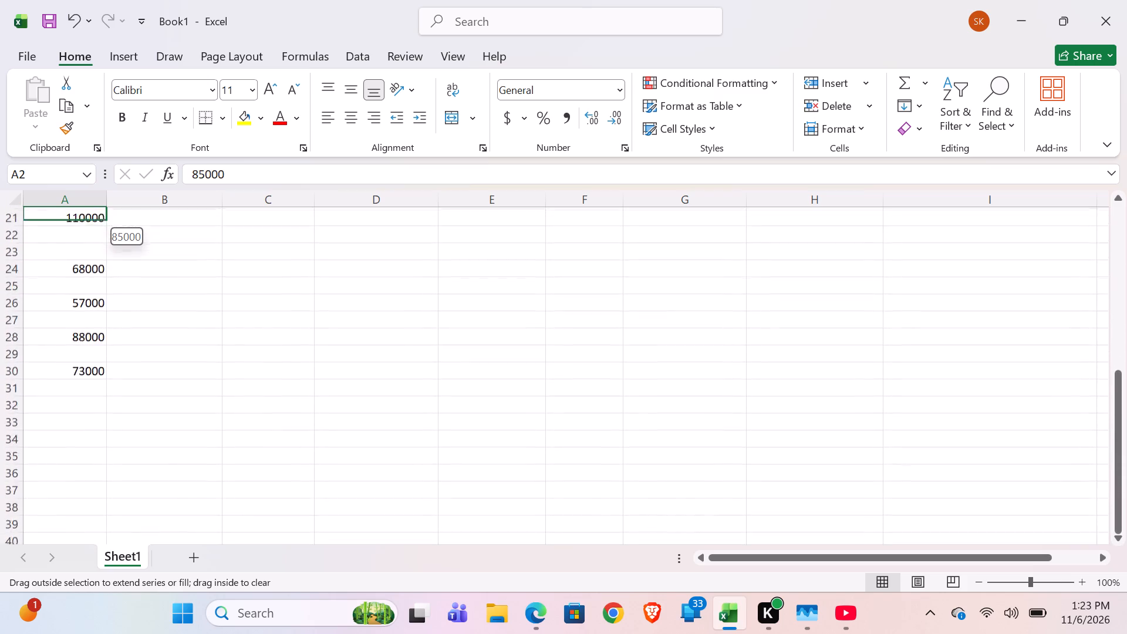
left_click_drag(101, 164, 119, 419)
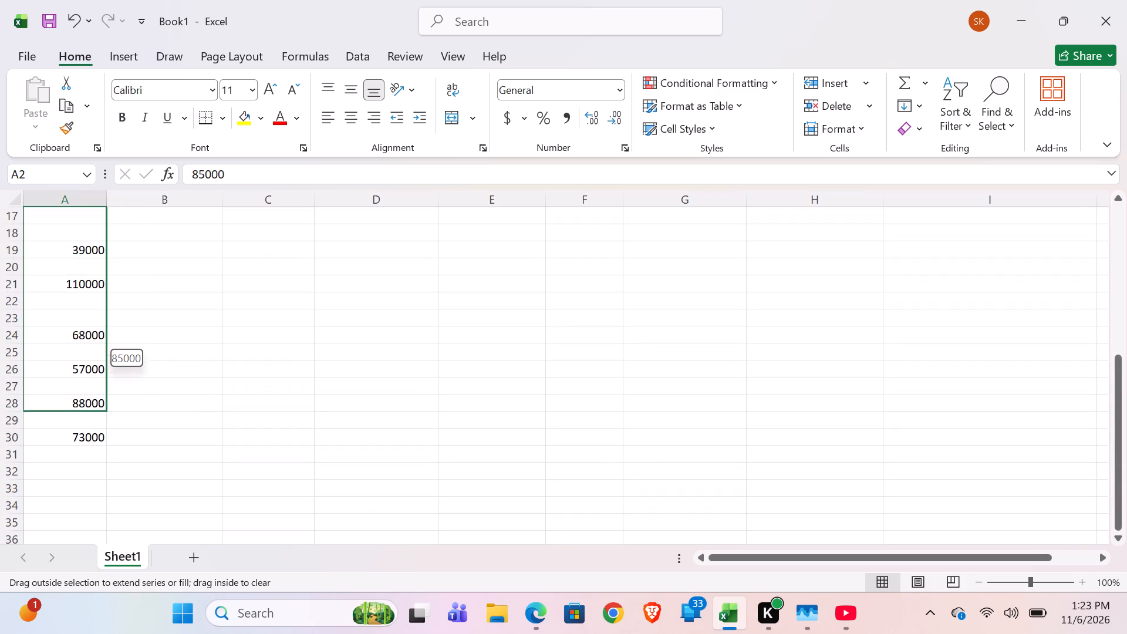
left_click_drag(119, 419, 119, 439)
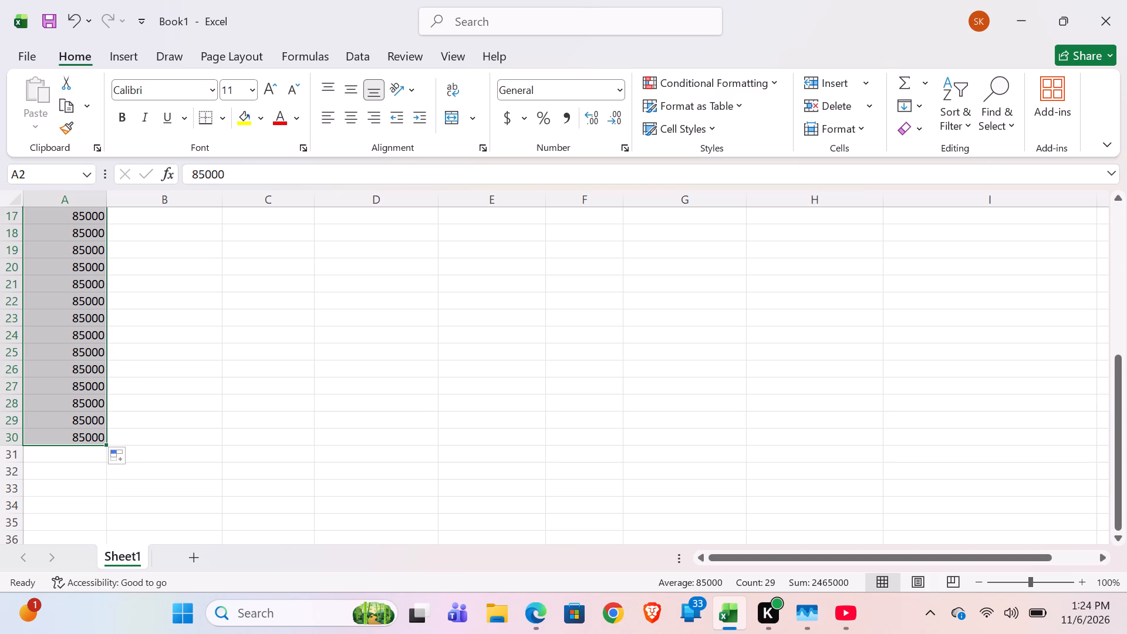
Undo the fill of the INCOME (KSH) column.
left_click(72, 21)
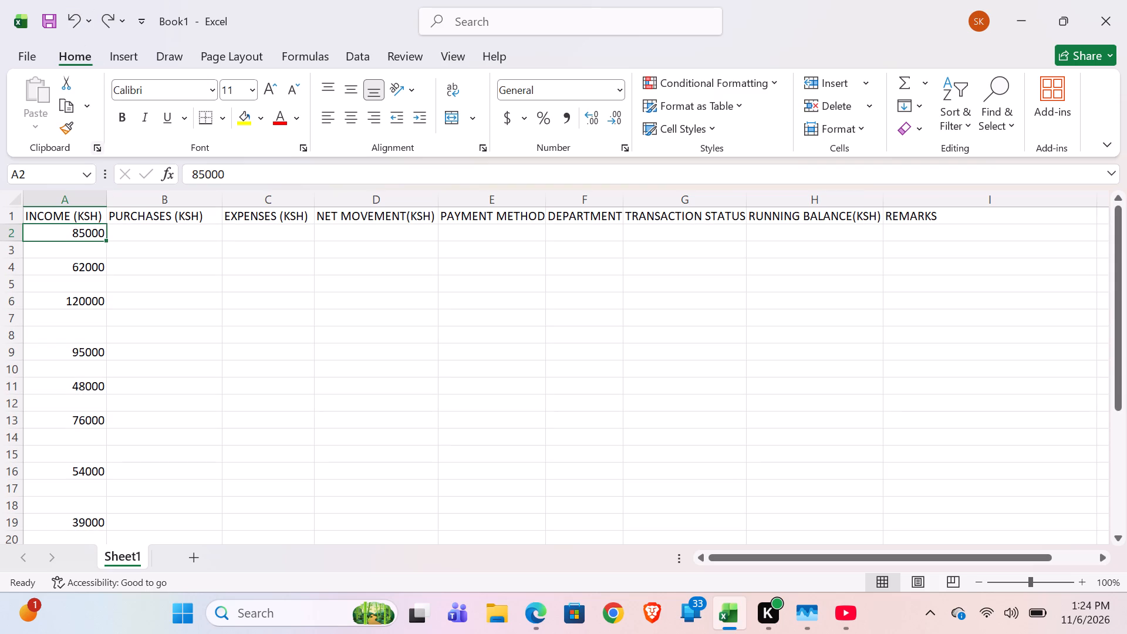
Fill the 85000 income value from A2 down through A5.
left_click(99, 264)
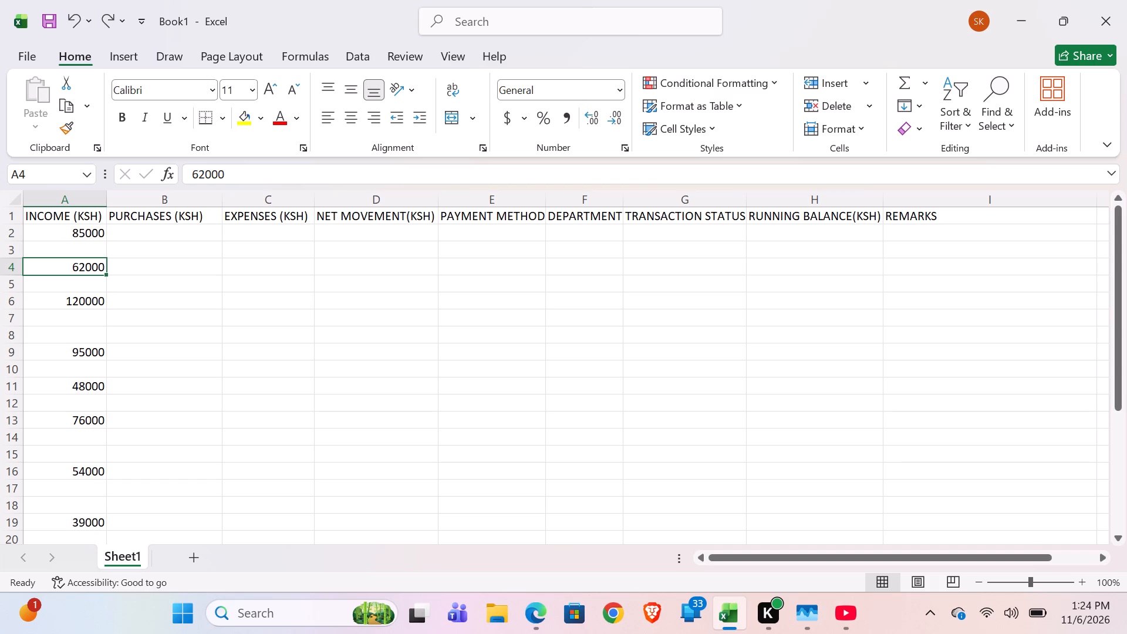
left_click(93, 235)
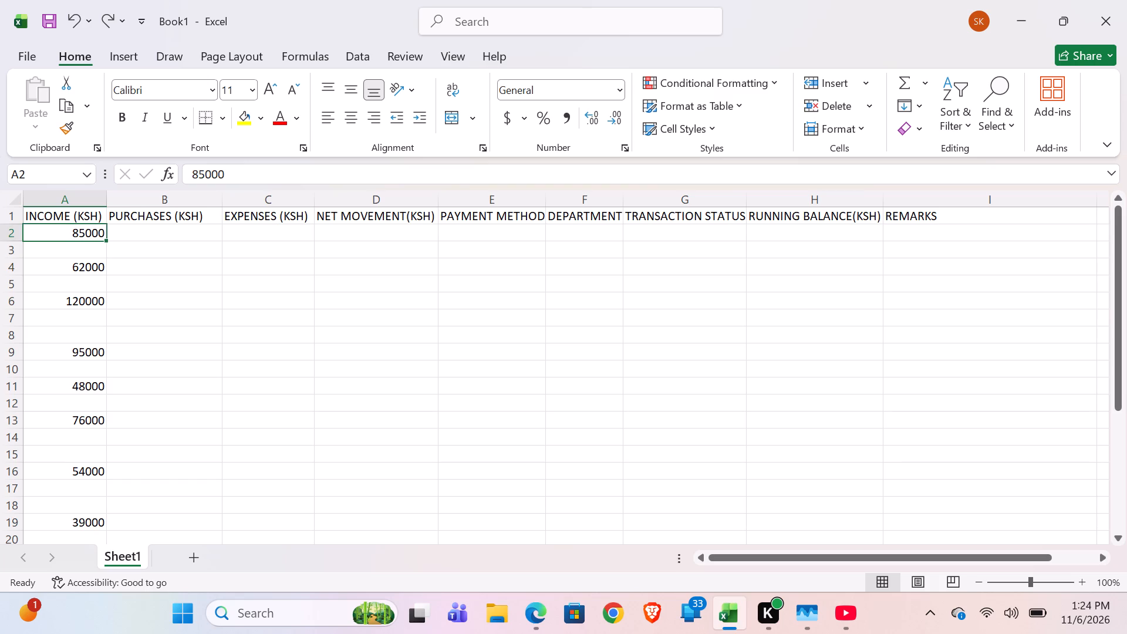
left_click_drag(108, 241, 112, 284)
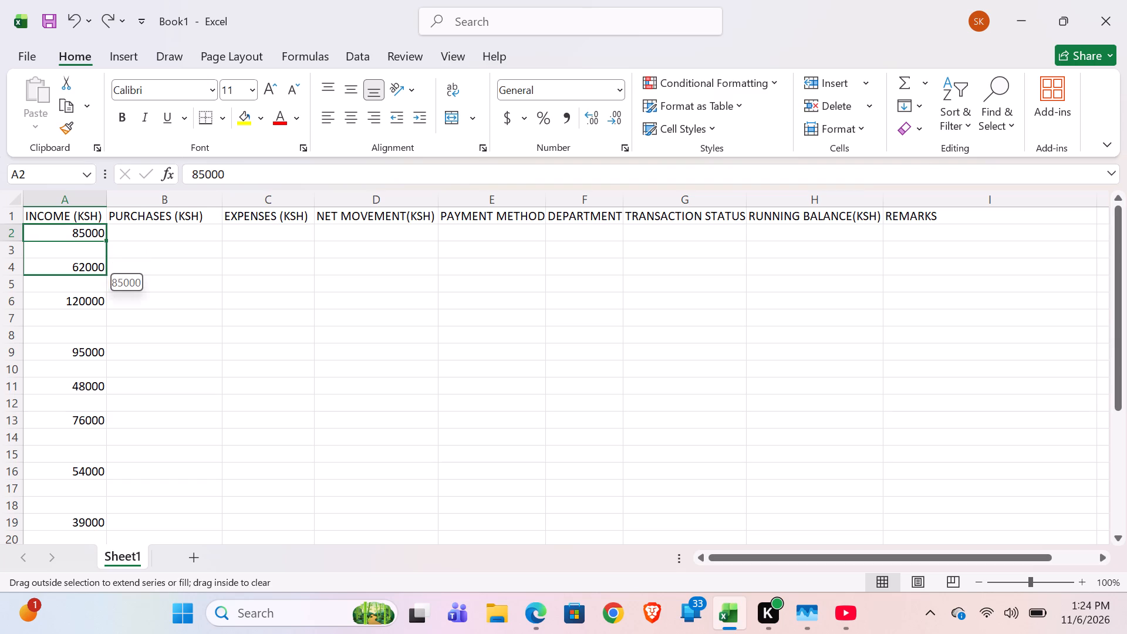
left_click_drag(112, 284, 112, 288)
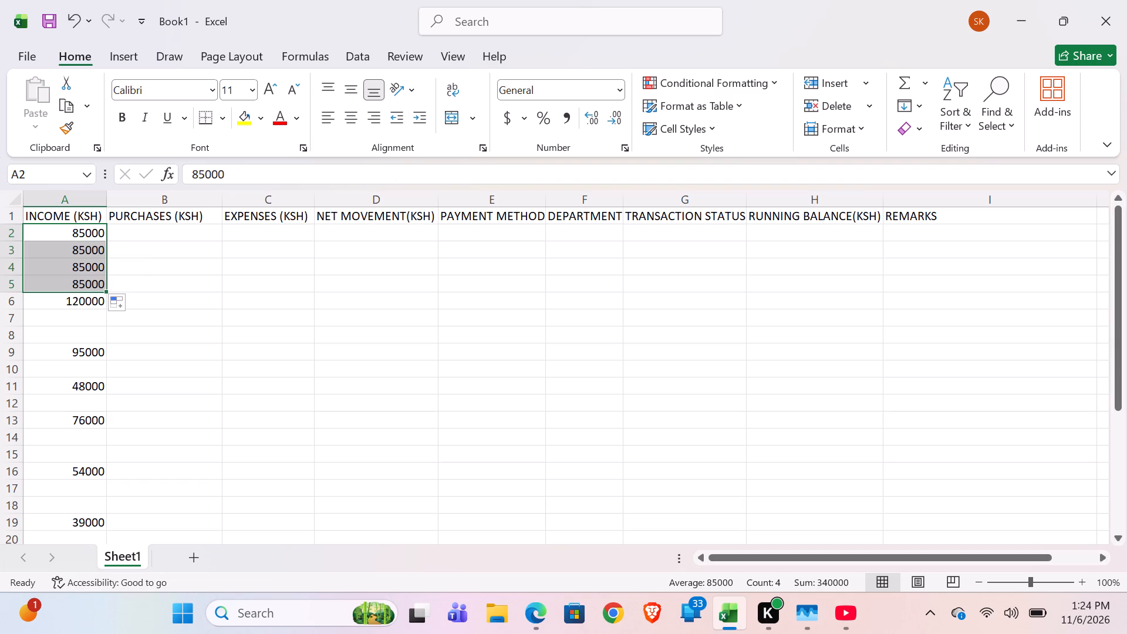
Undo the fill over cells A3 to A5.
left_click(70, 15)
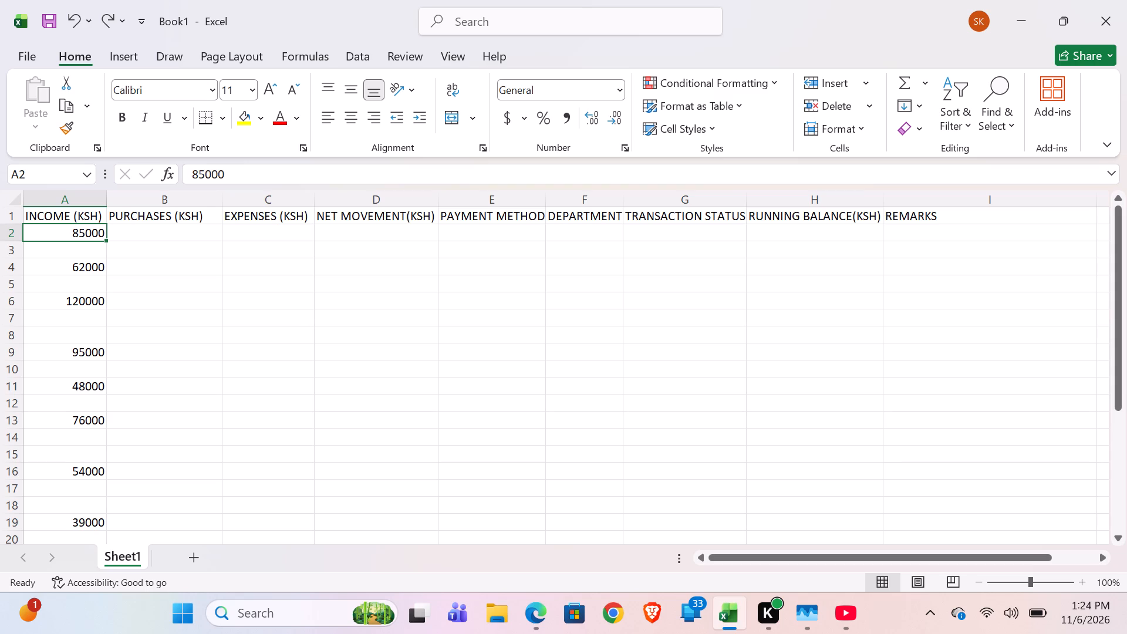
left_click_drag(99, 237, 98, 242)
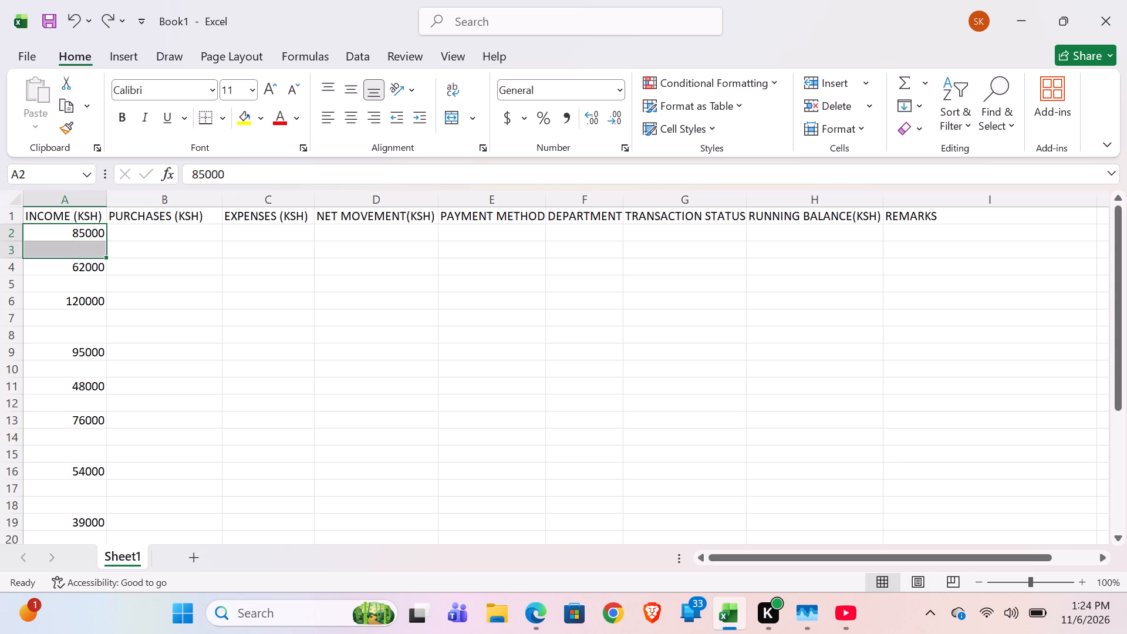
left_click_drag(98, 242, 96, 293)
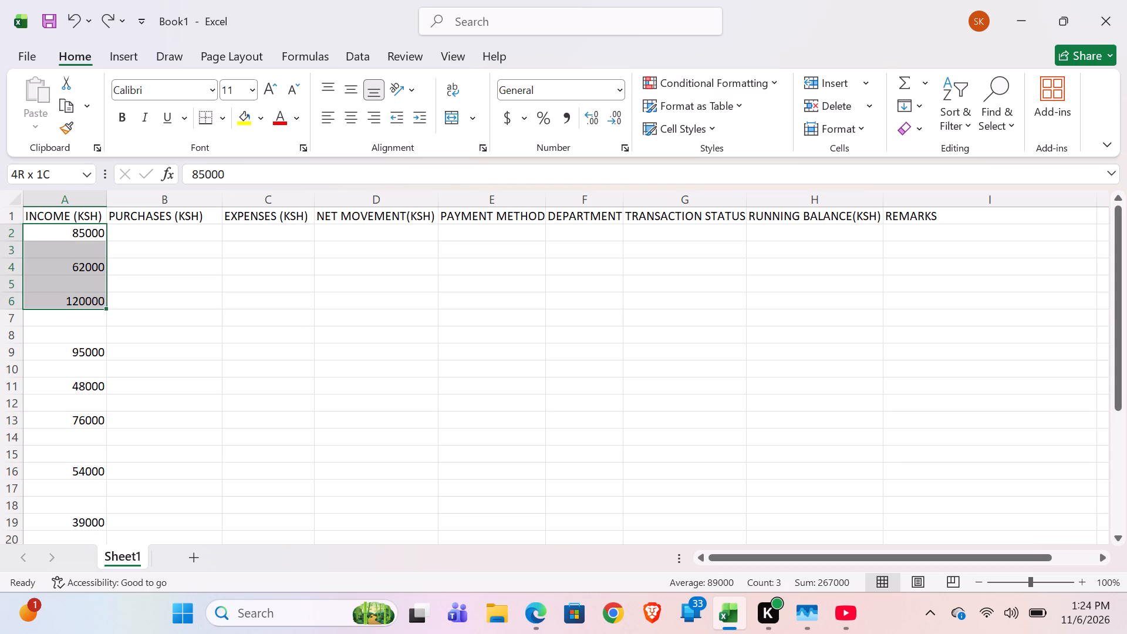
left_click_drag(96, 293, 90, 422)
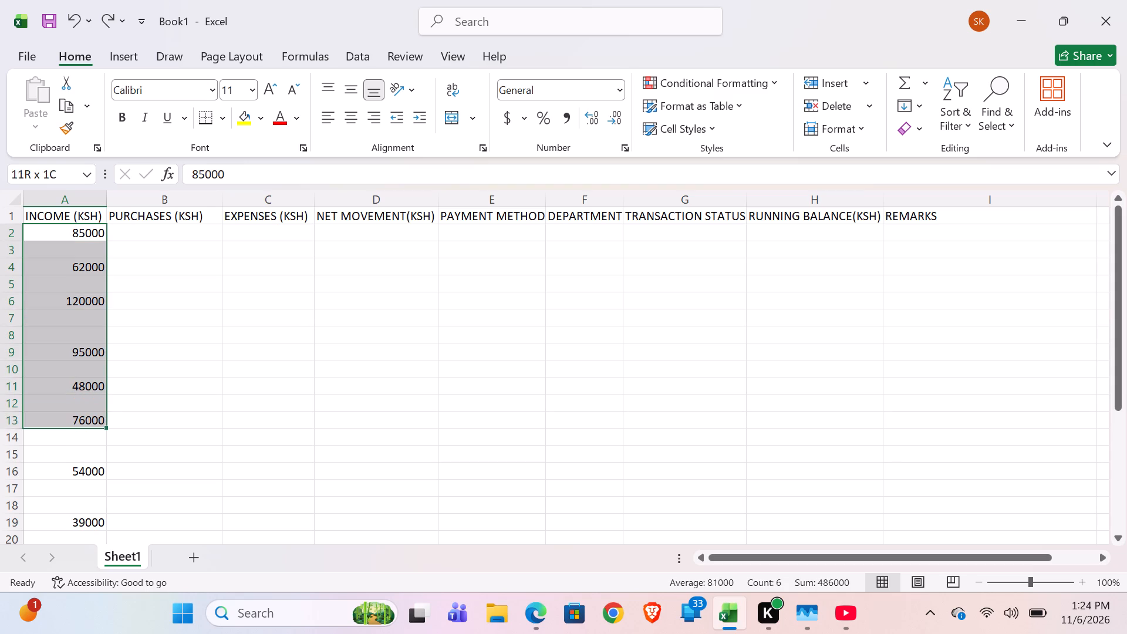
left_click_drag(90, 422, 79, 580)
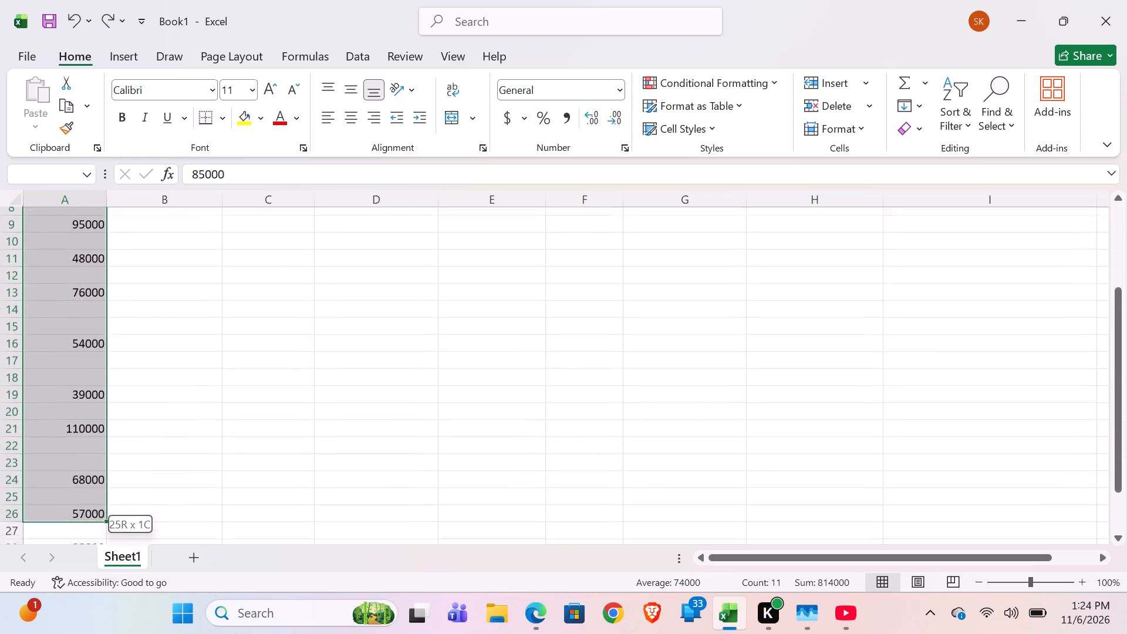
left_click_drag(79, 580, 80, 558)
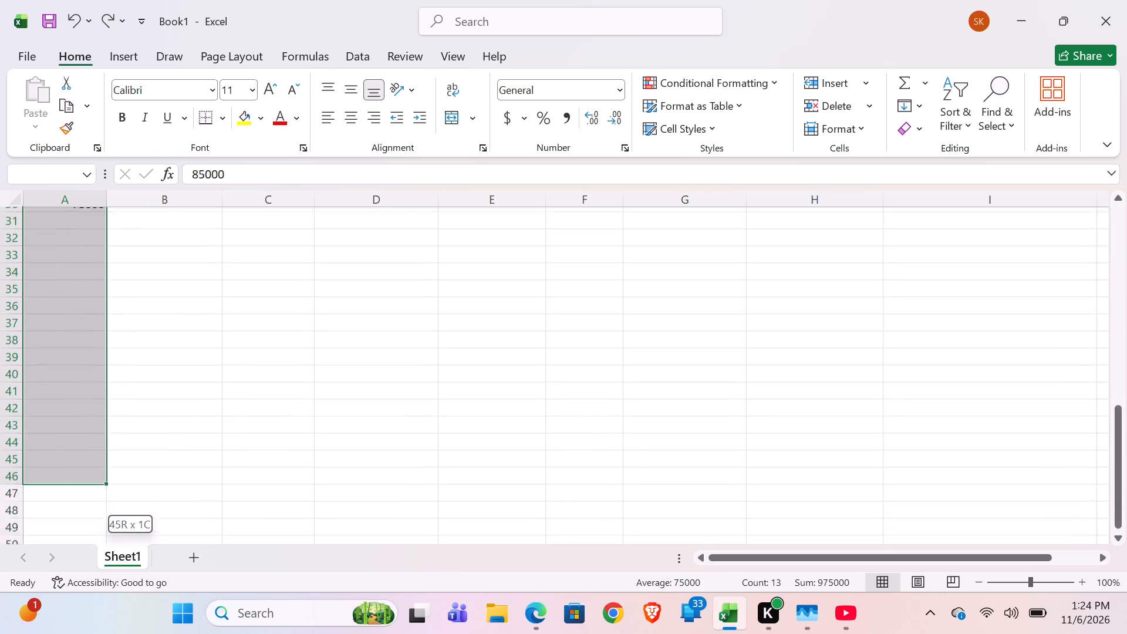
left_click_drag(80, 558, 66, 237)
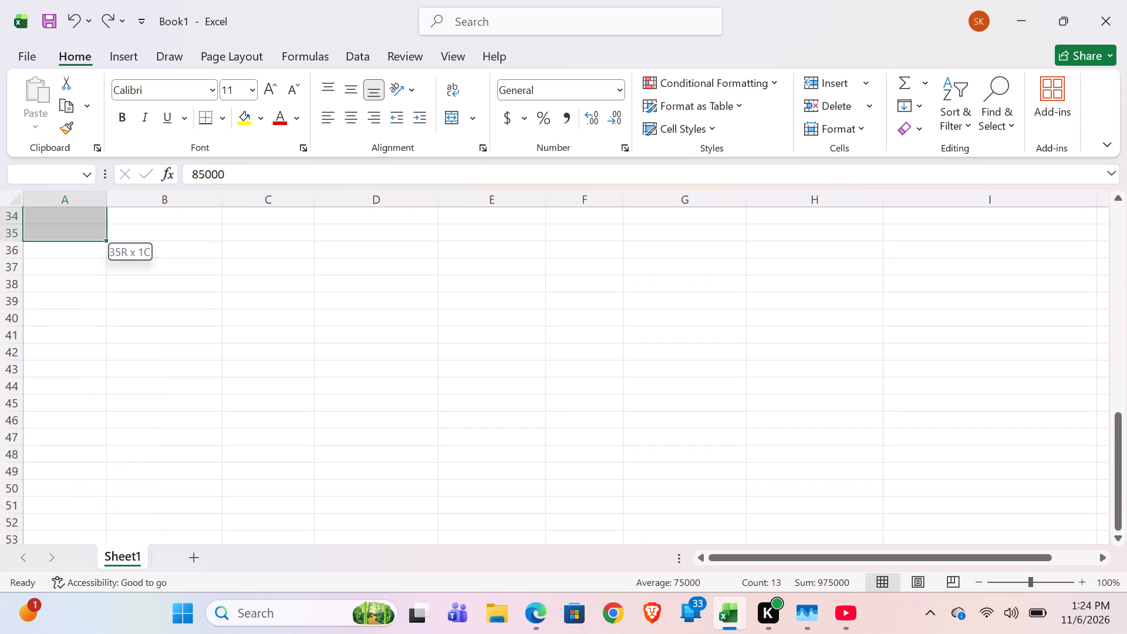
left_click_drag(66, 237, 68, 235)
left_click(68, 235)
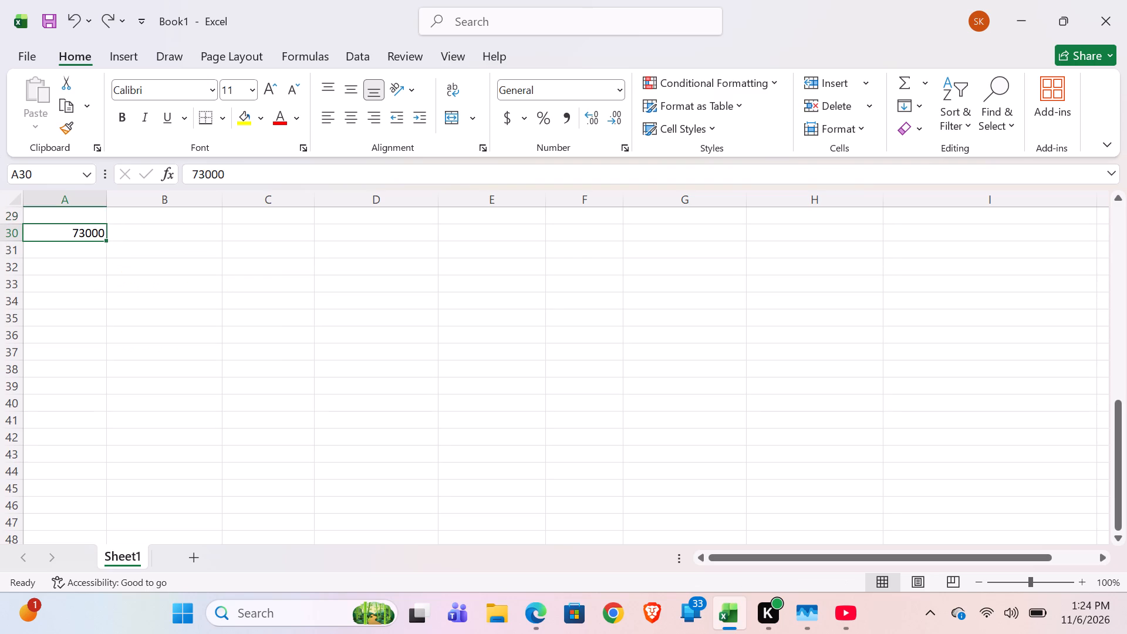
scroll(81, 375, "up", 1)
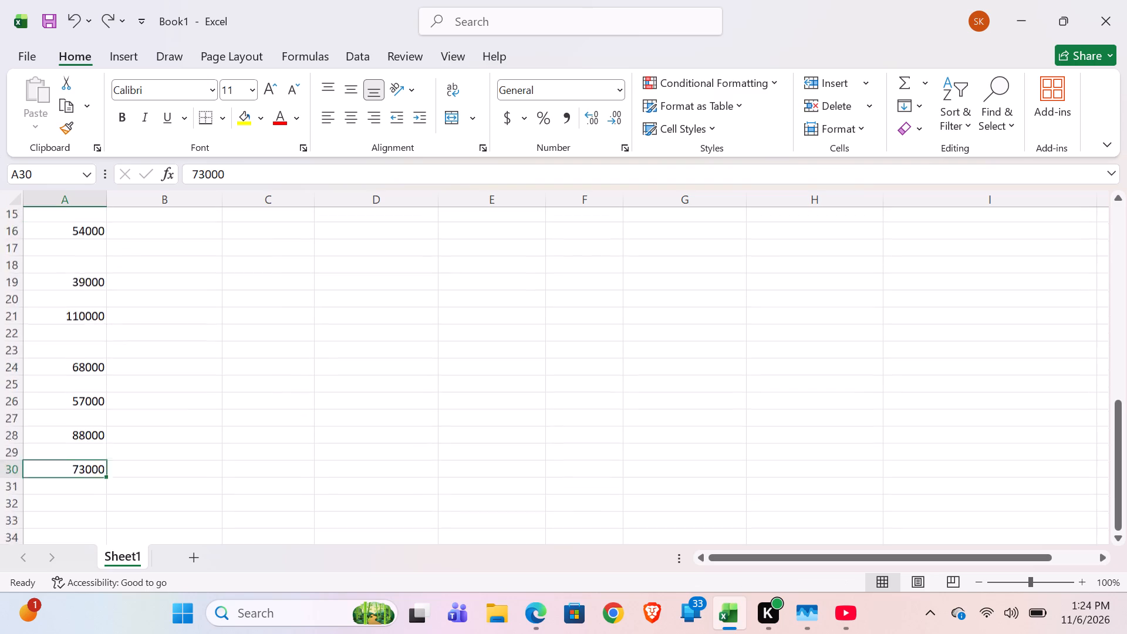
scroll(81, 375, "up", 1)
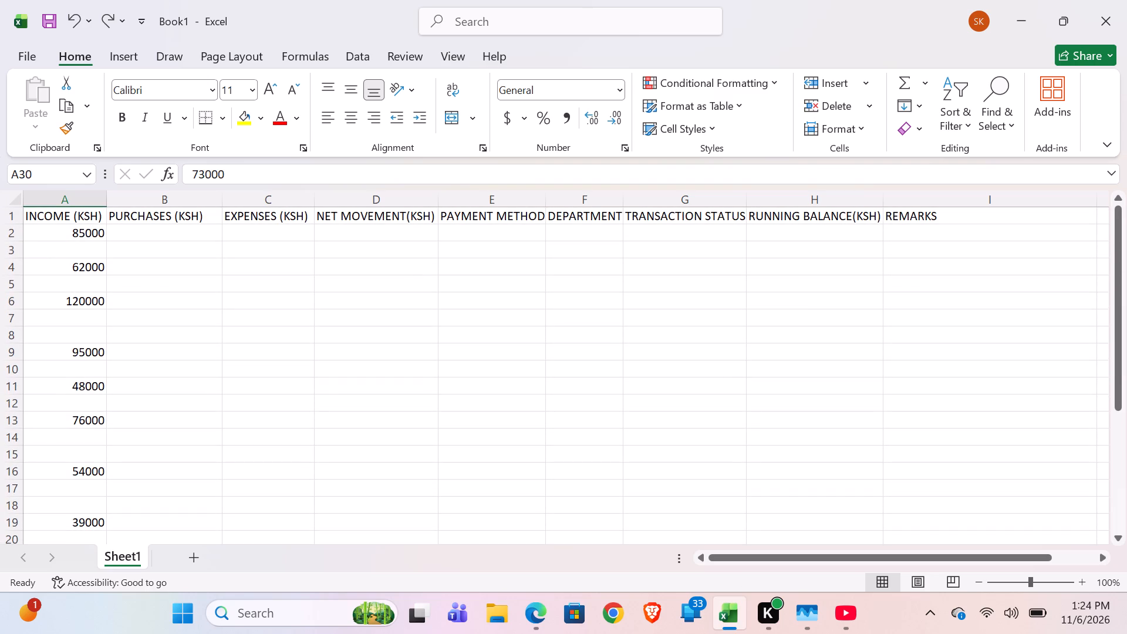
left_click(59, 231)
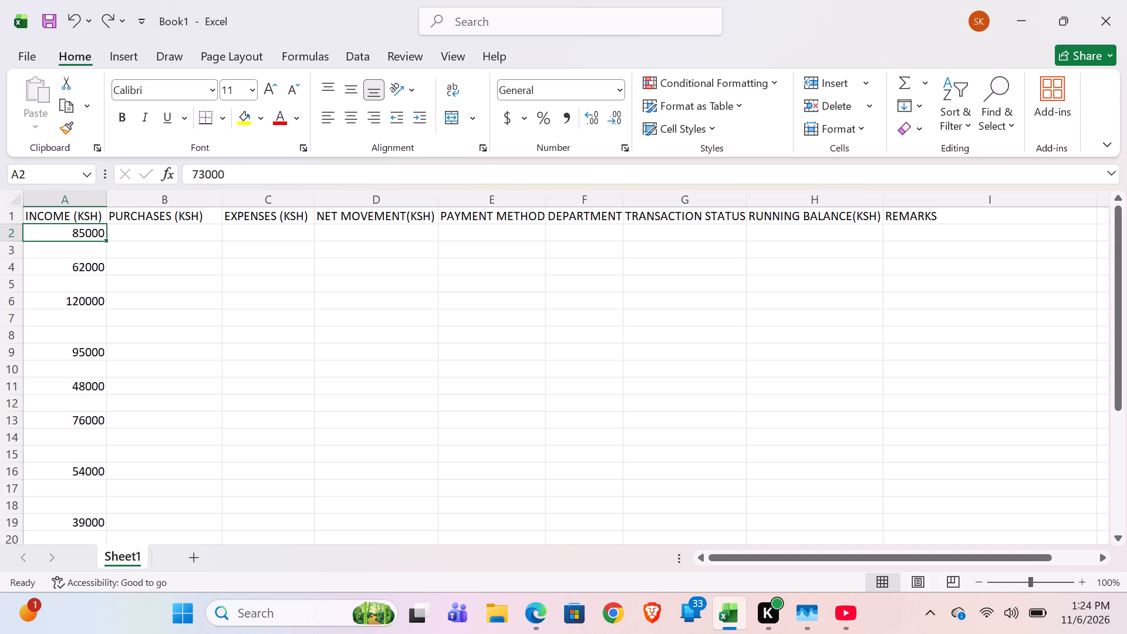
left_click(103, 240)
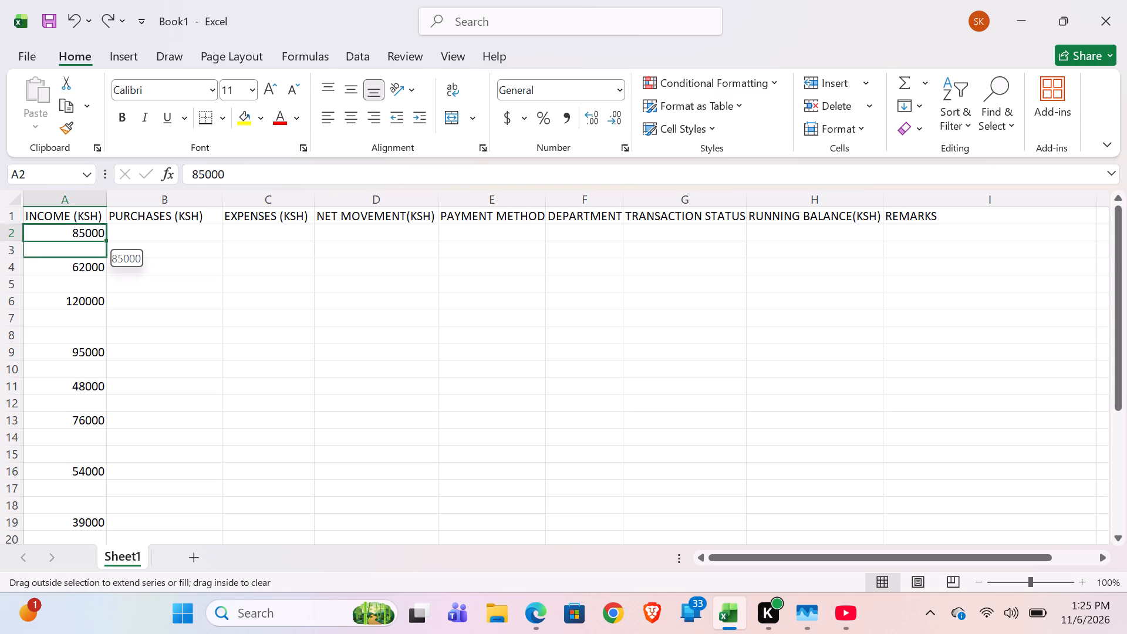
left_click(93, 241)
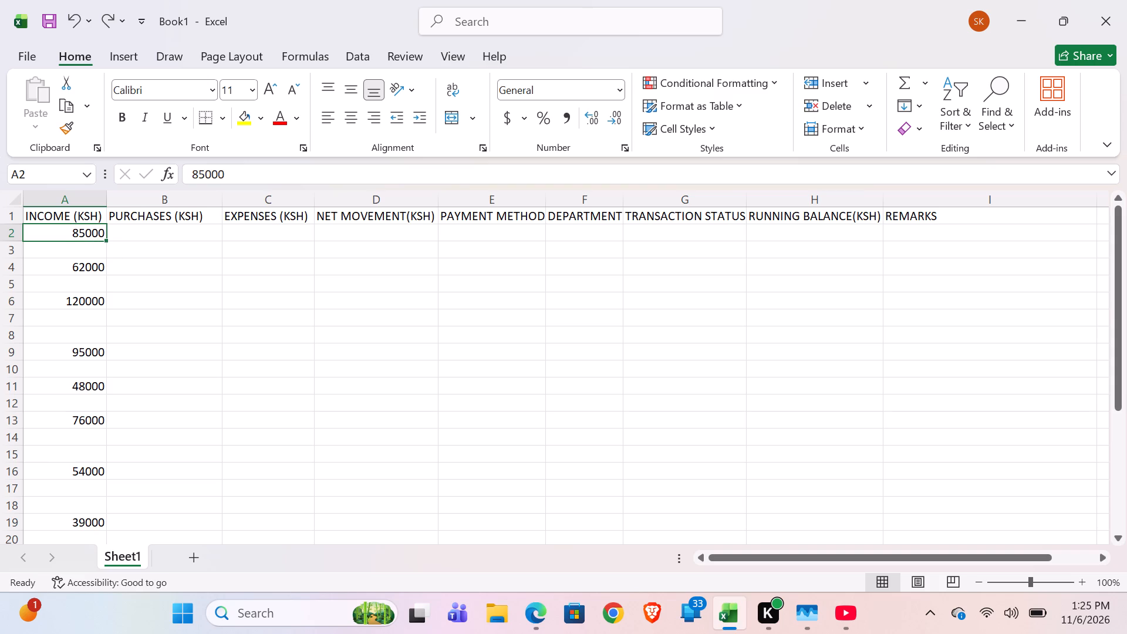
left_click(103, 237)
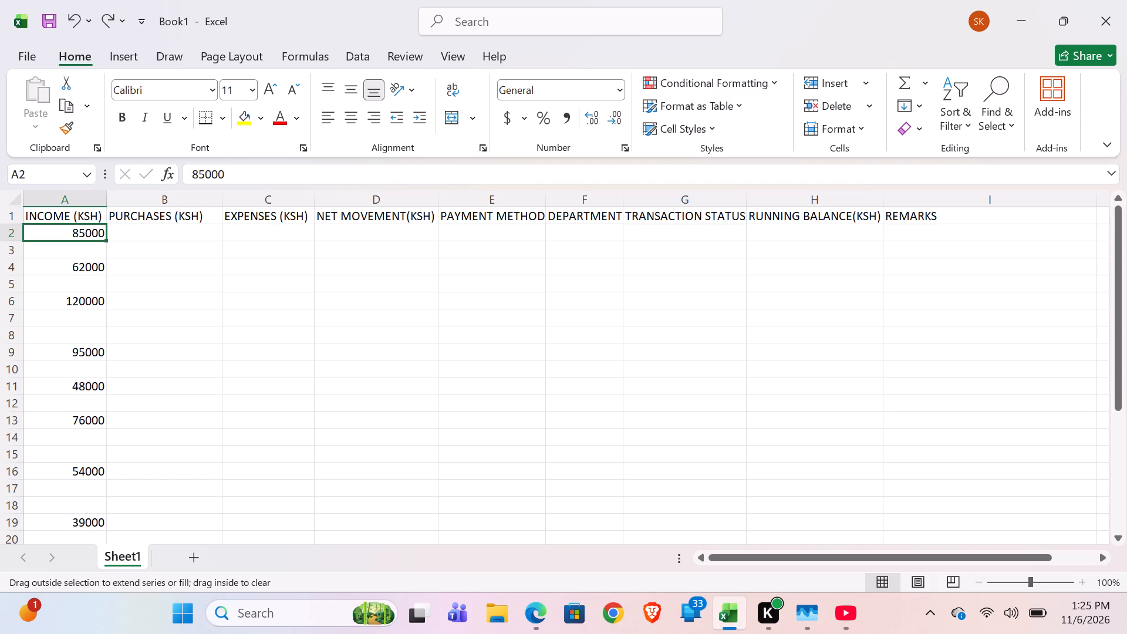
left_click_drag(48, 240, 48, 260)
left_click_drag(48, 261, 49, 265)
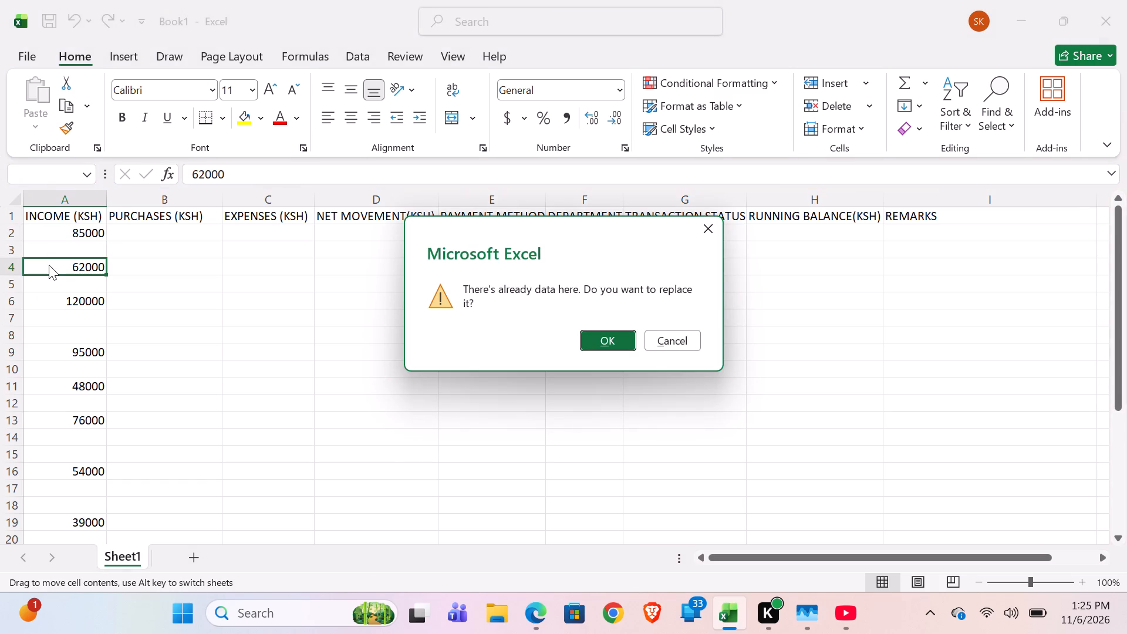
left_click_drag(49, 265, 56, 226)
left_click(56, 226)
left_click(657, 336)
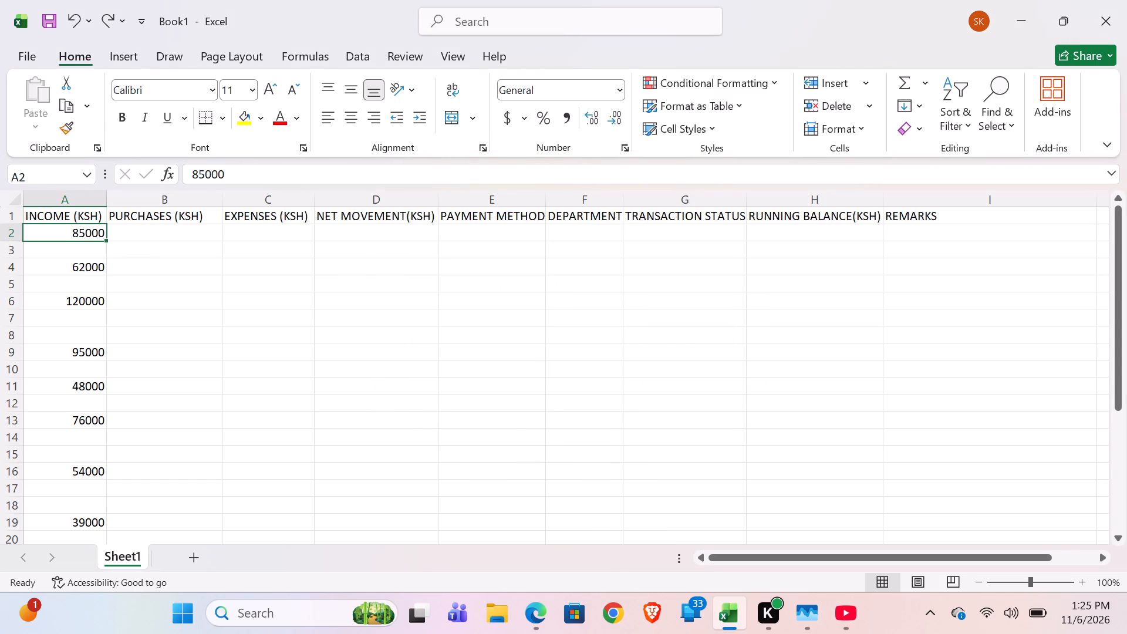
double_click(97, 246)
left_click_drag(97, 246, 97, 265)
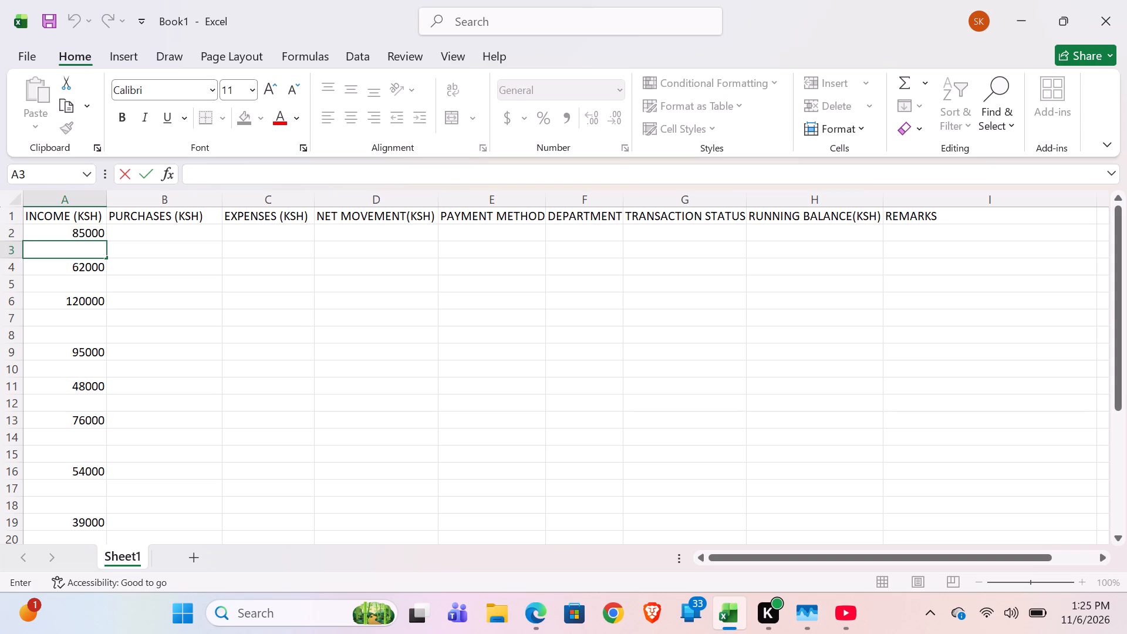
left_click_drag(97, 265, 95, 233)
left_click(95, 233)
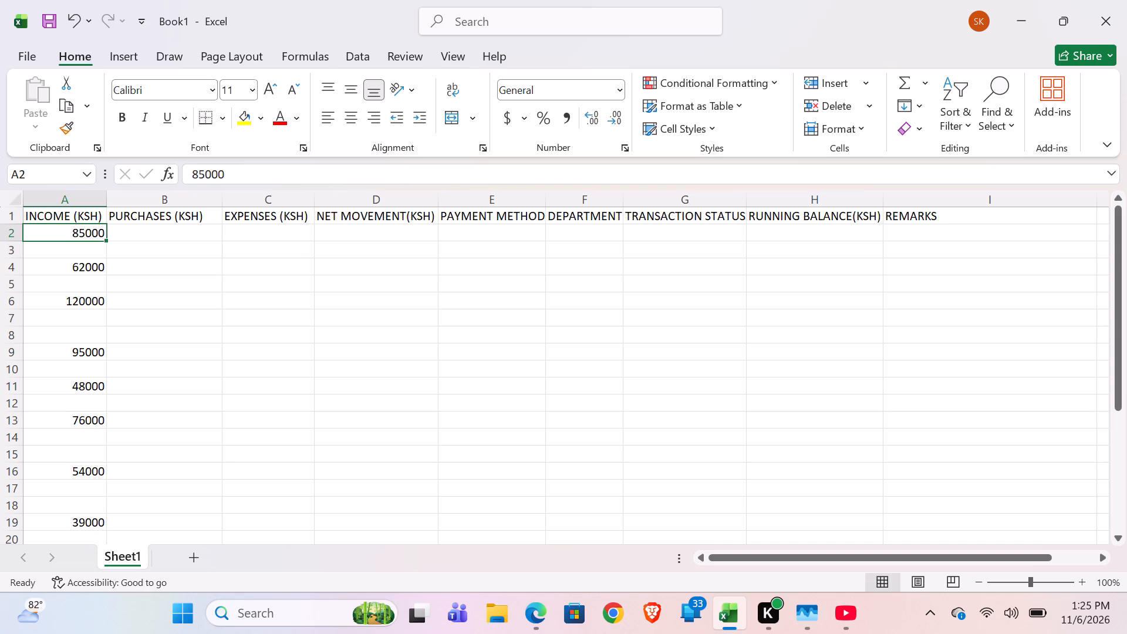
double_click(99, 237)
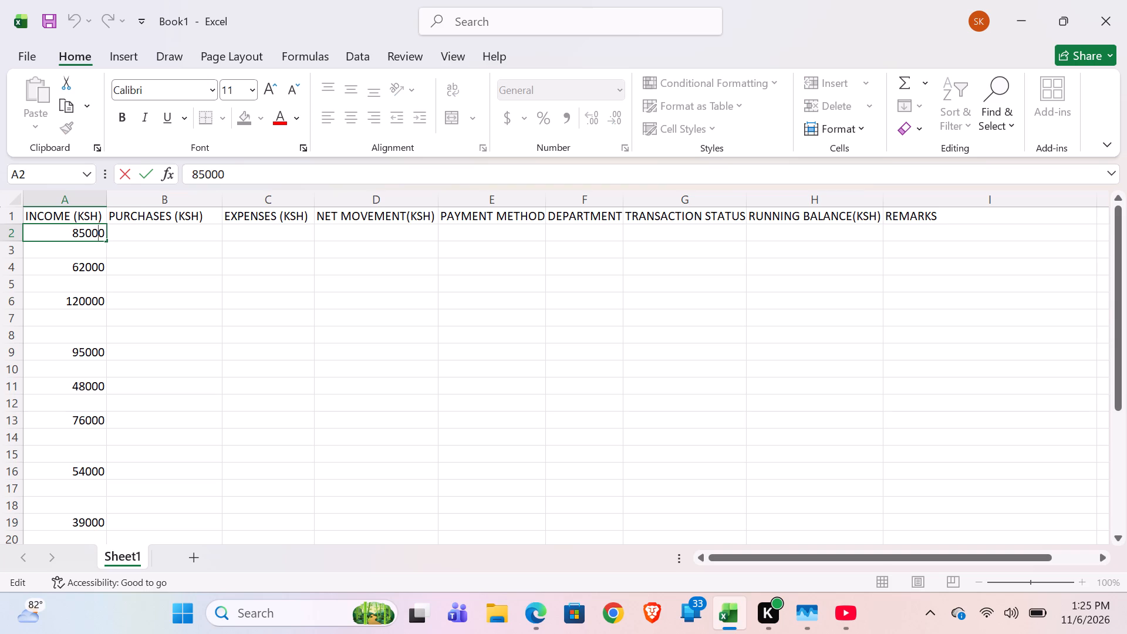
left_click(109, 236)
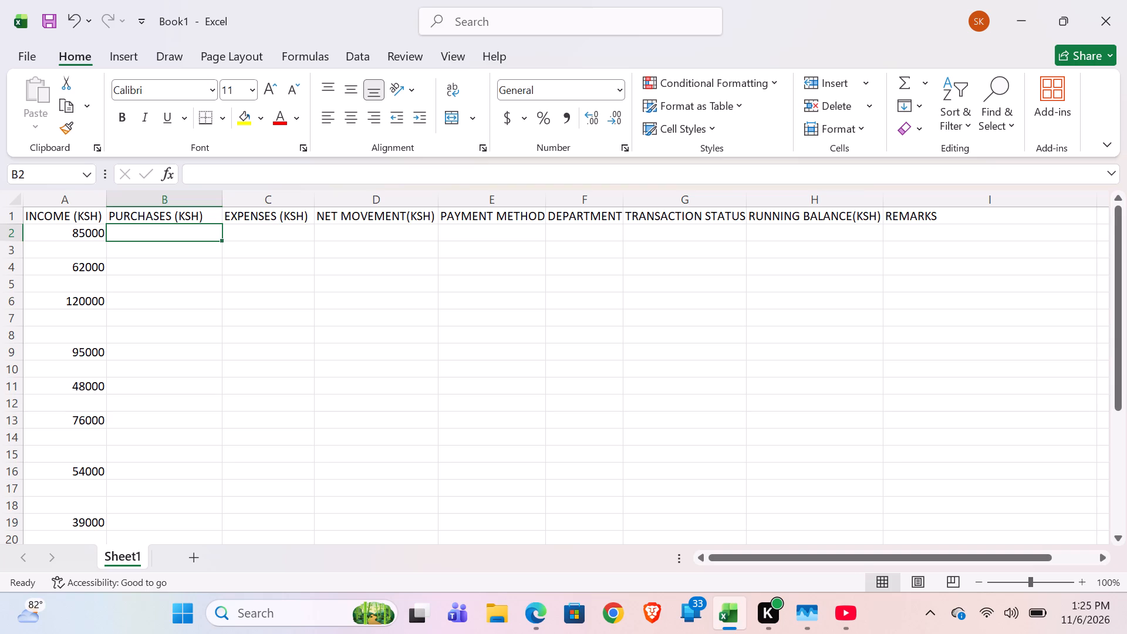
Apply the Comma Style number format to the INCOME (KSH) values in cells A2 through A30.
left_click(81, 233)
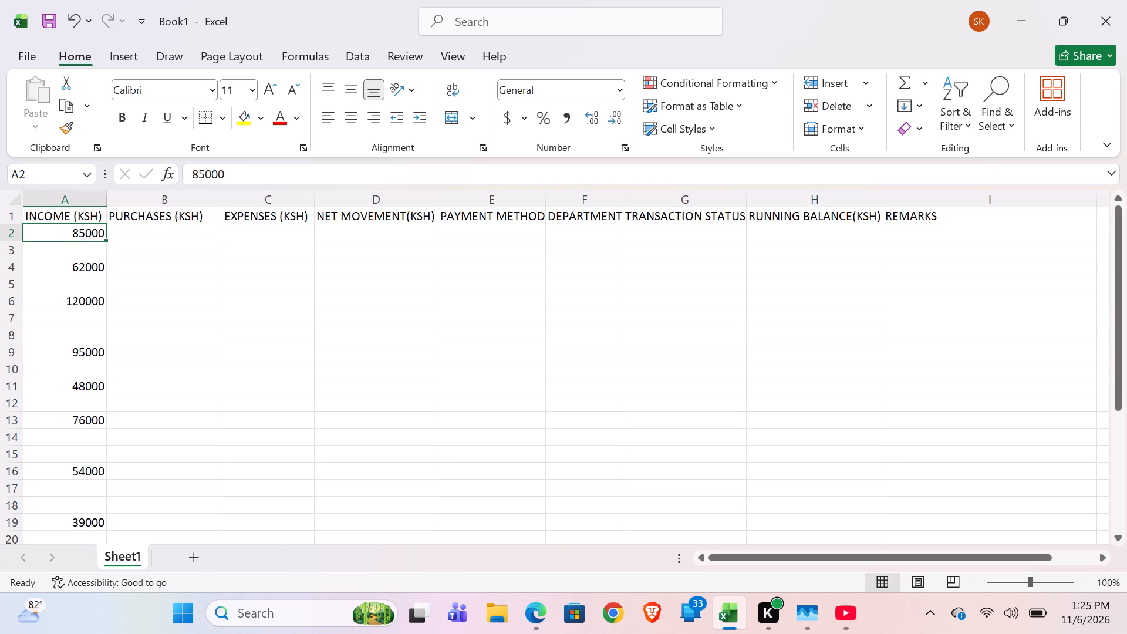
left_click_drag(84, 231, 85, 243)
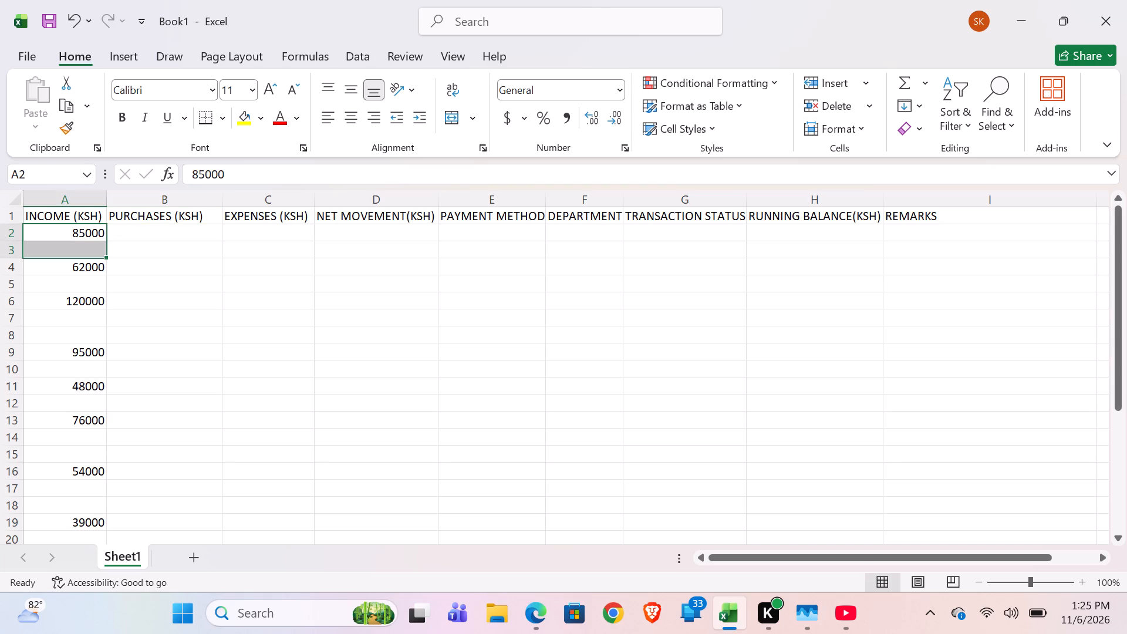
left_click_drag(85, 243, 82, 422)
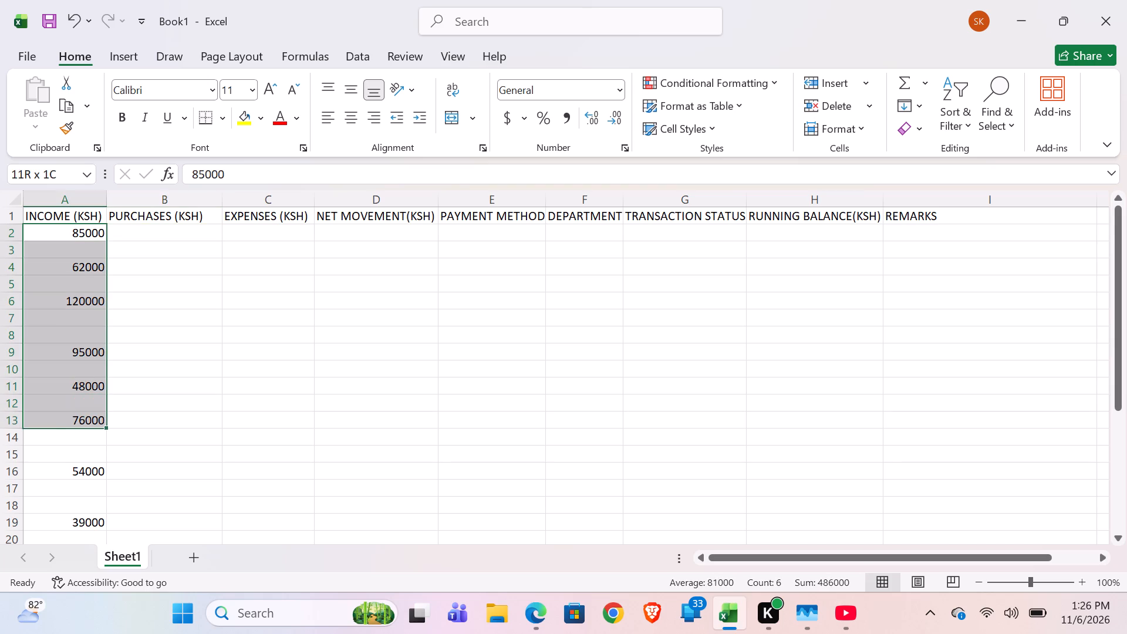
left_click_drag(82, 422, 81, 559)
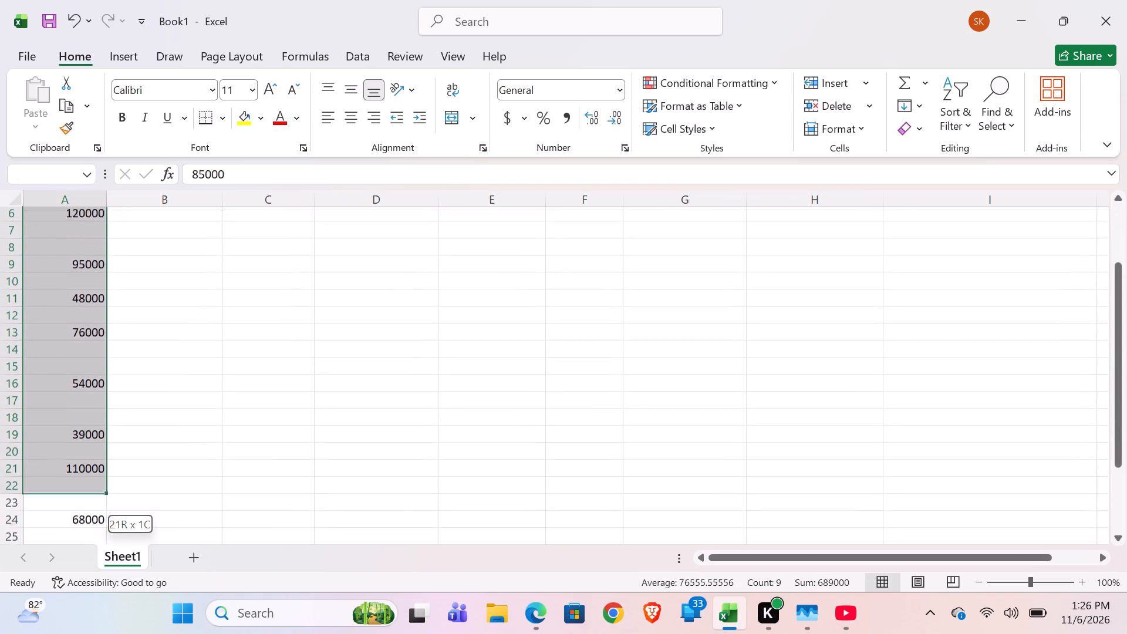
left_click_drag(81, 559, 78, 547)
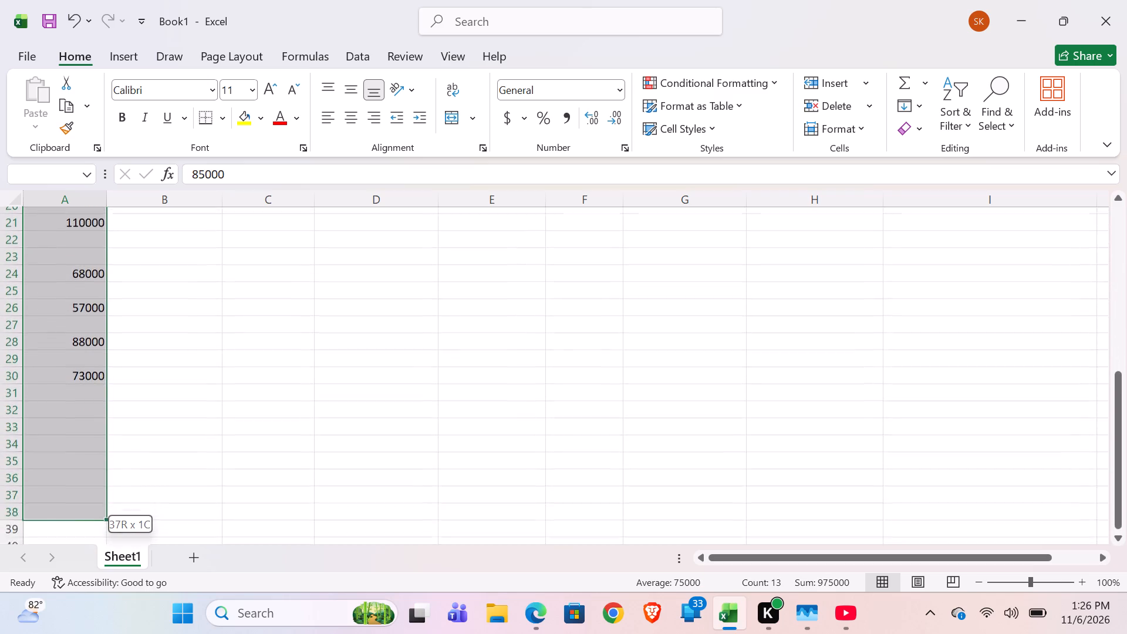
left_click_drag(78, 547, 62, 370)
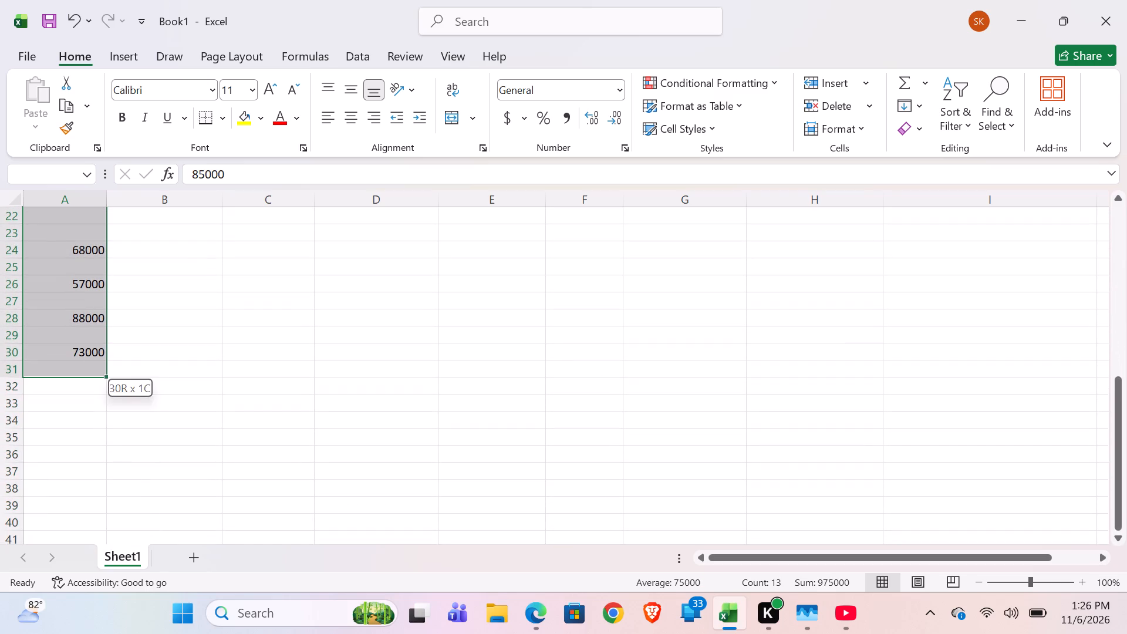
left_click_drag(62, 370, 60, 358)
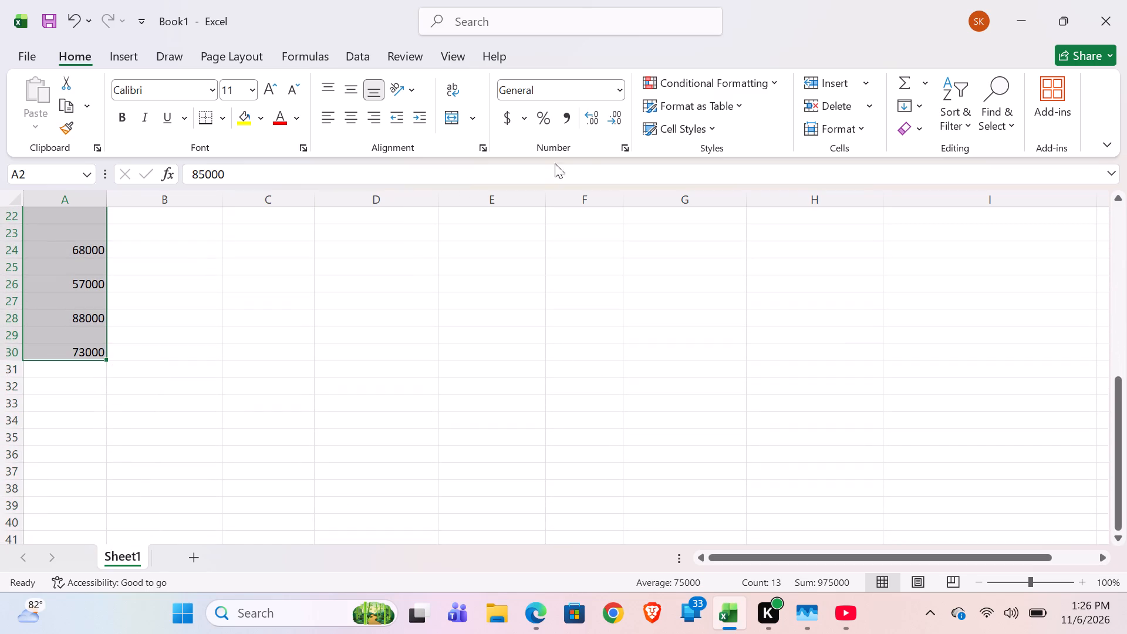
left_click(557, 114)
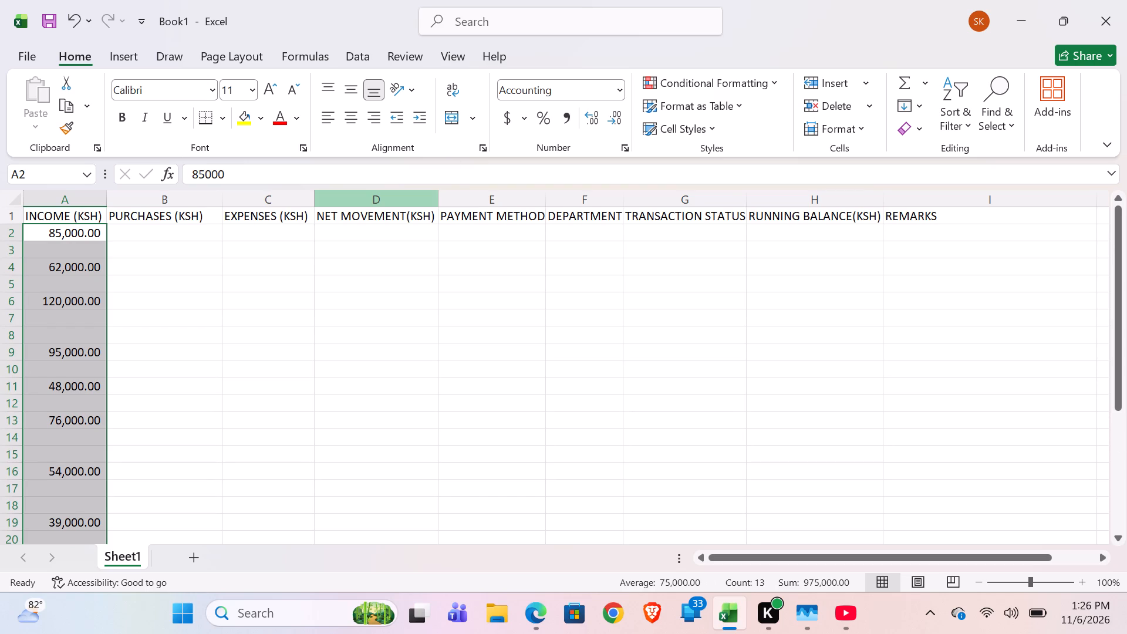
left_click(147, 288)
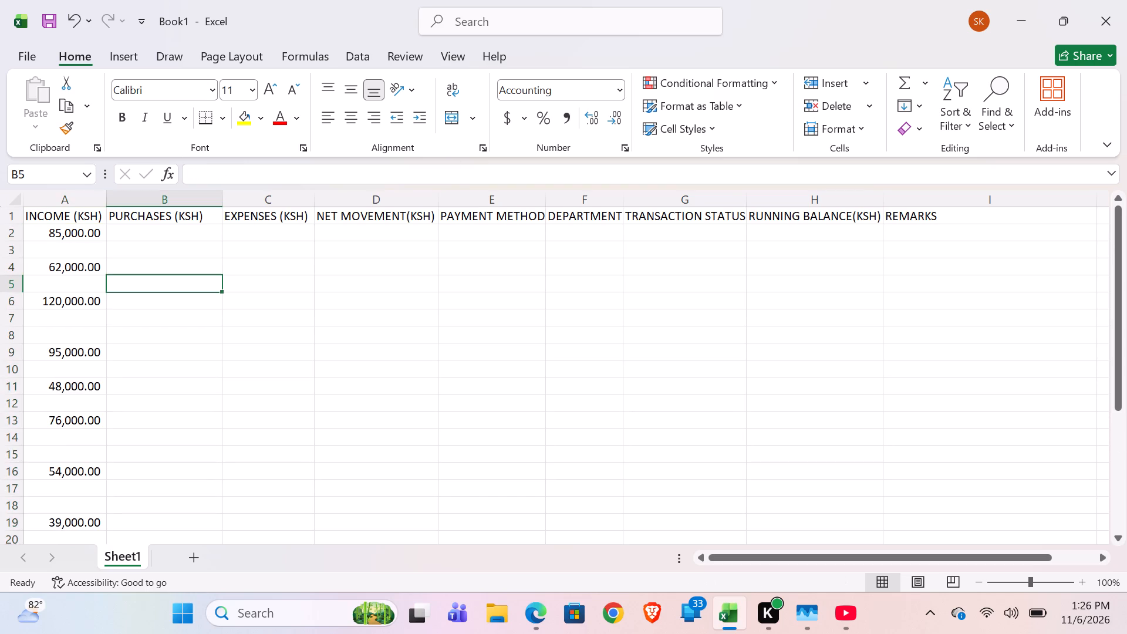
In the PURCHASES (KSH) column, enter 35000 in B3 and 12000 in B7.
left_click(167, 235)
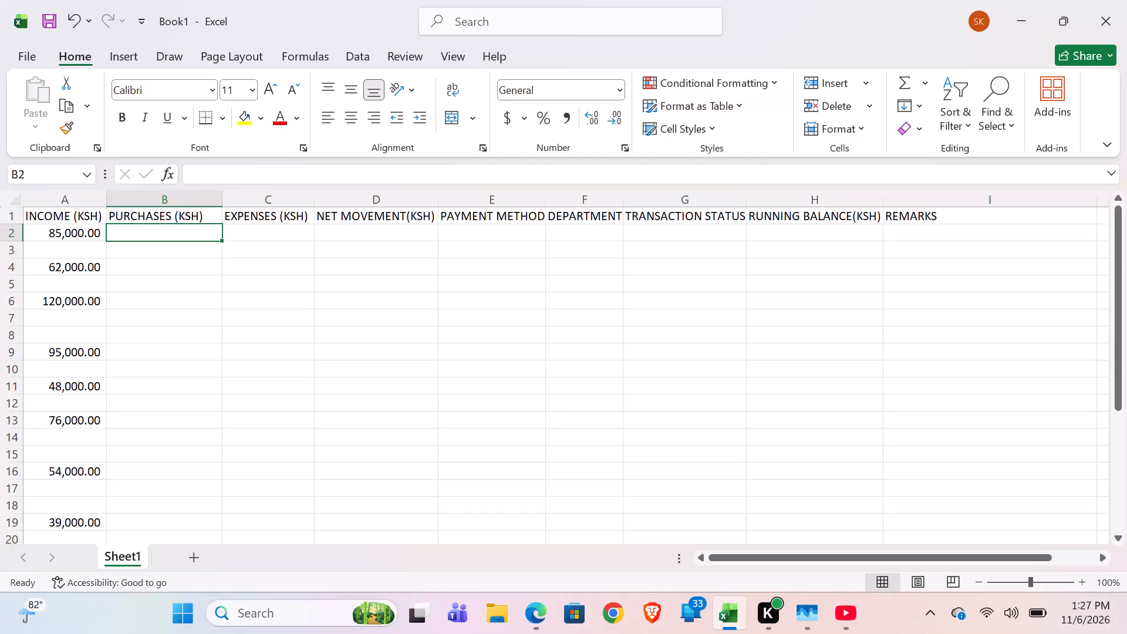
left_click(183, 254)
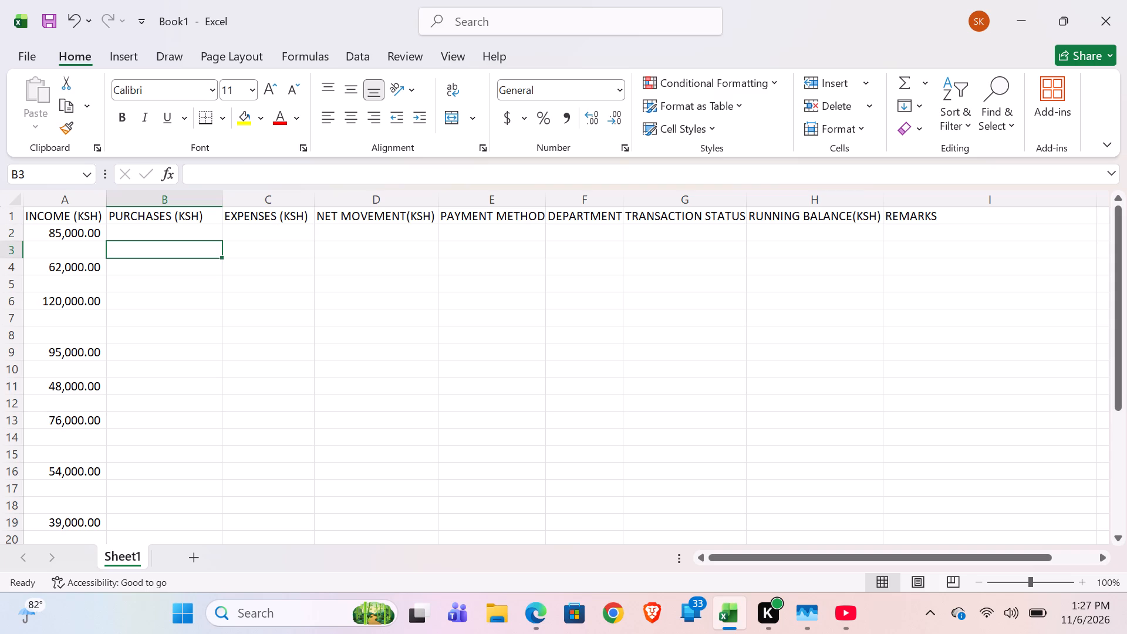
key("3")
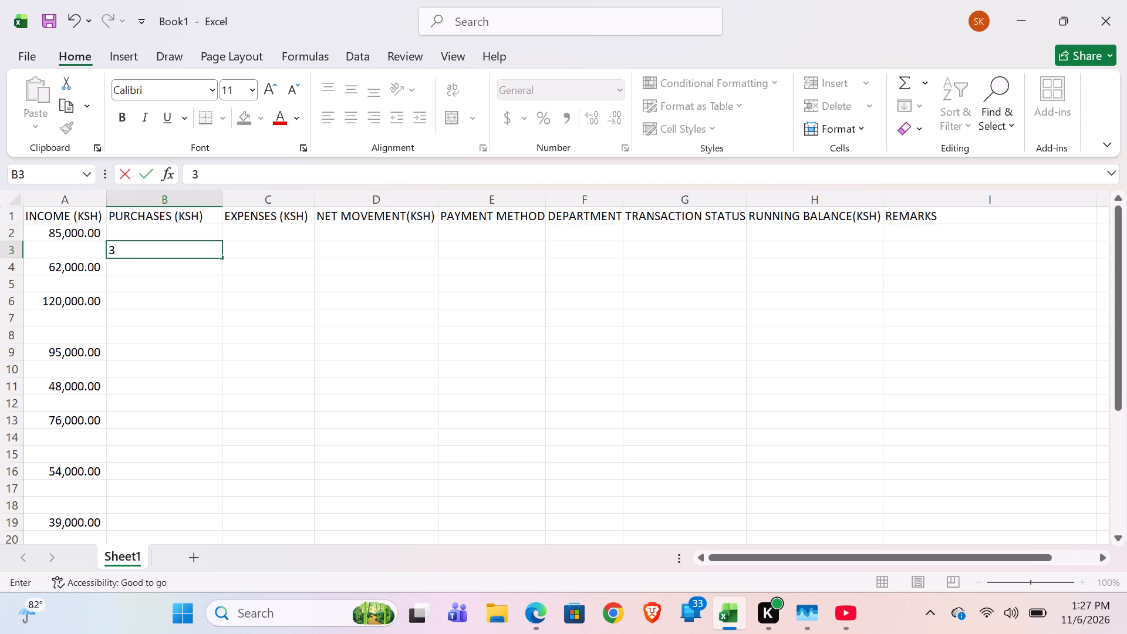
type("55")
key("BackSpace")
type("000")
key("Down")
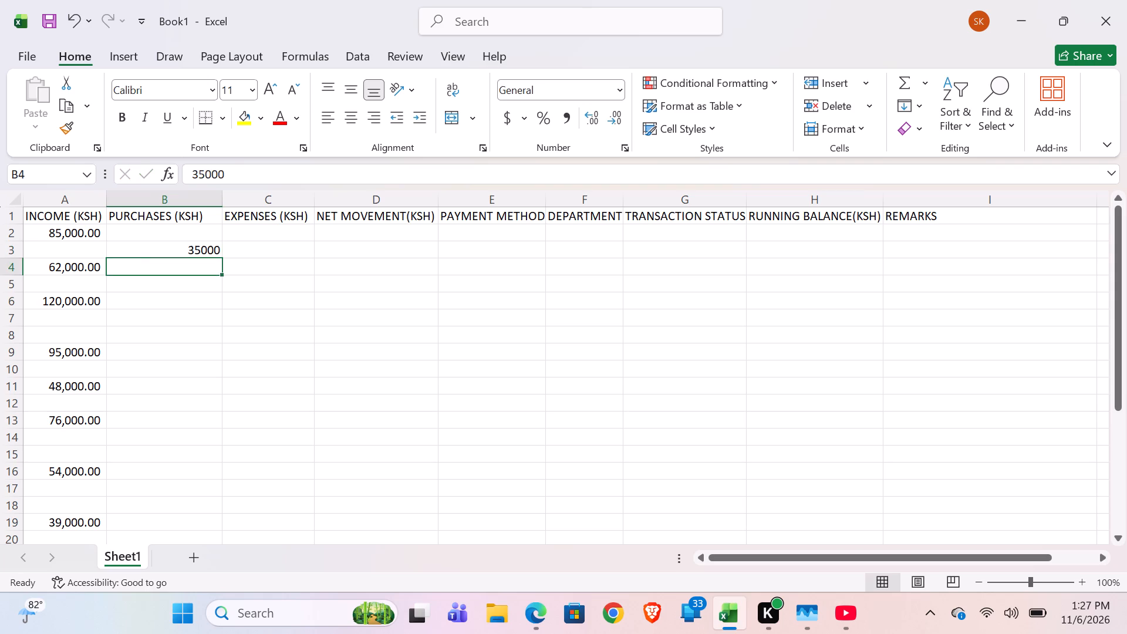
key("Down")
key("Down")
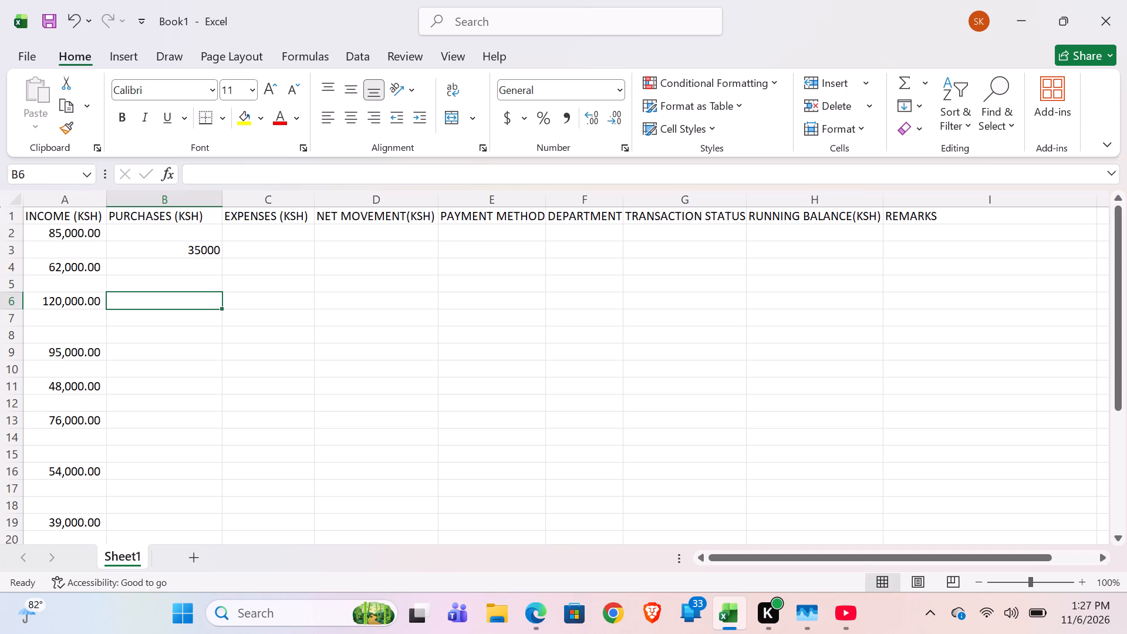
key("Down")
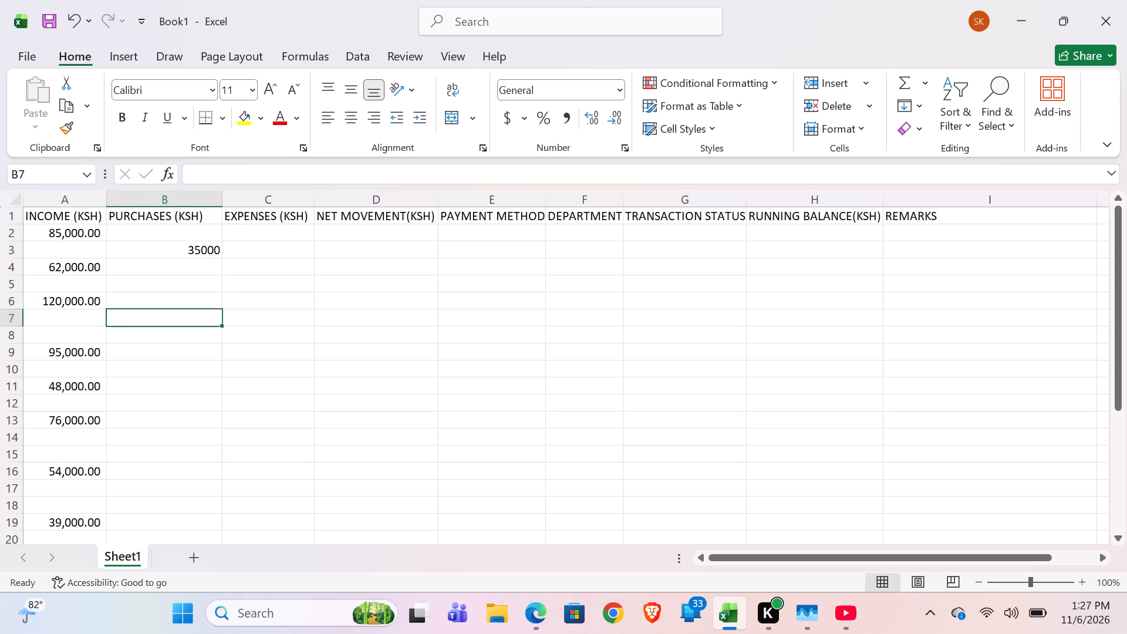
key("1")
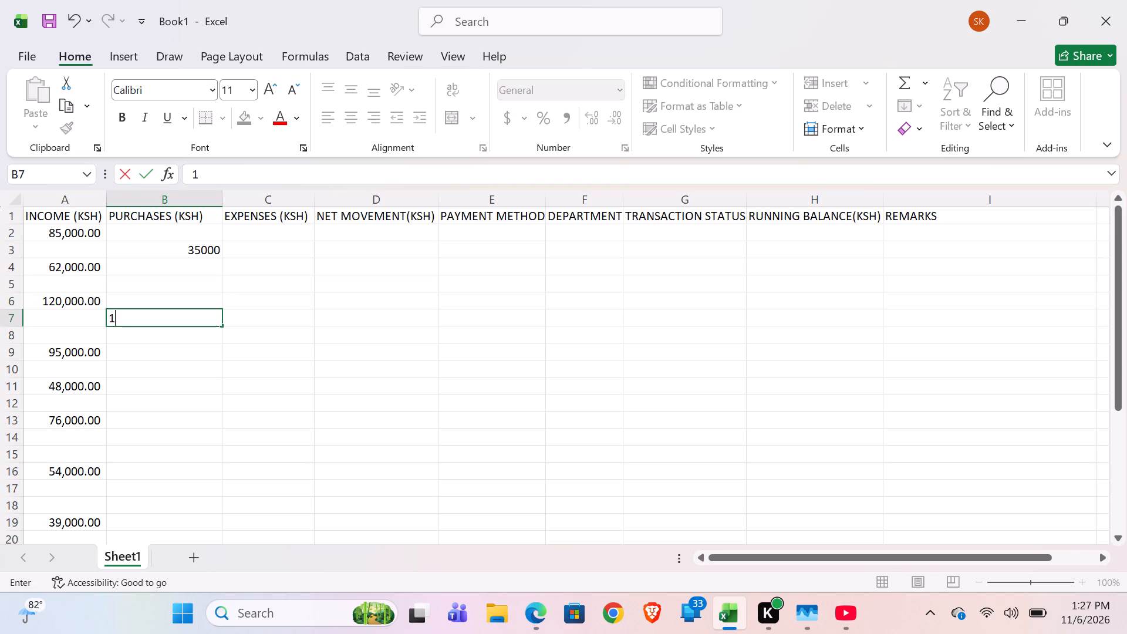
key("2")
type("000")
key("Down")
In the PURCHASES (KSH) column, enter 40000 in B10 and 18500 in B14.
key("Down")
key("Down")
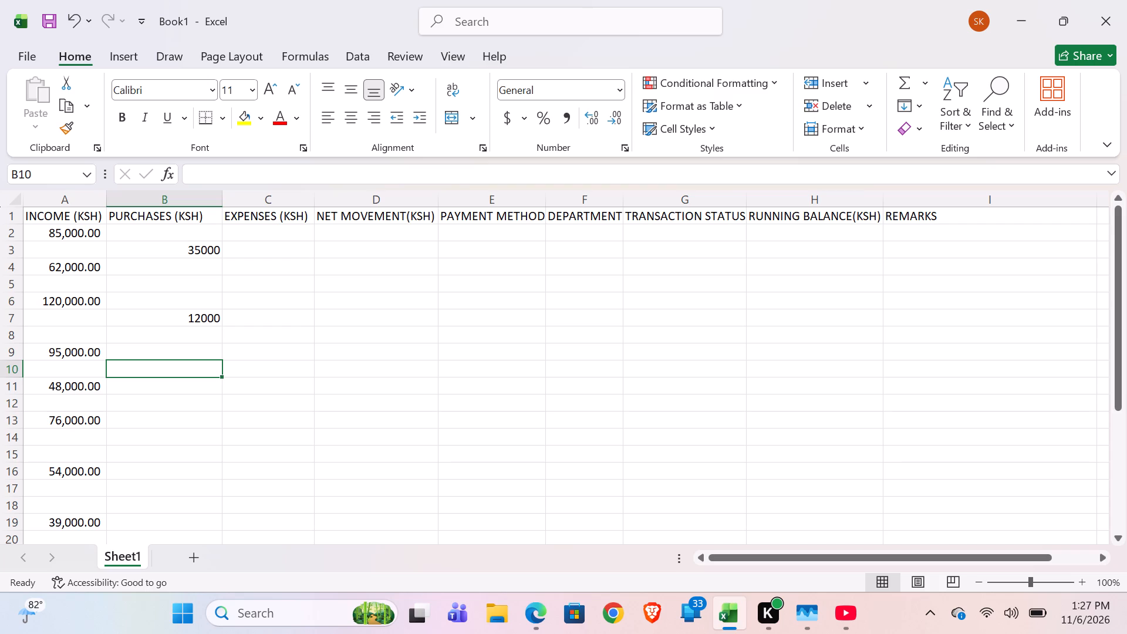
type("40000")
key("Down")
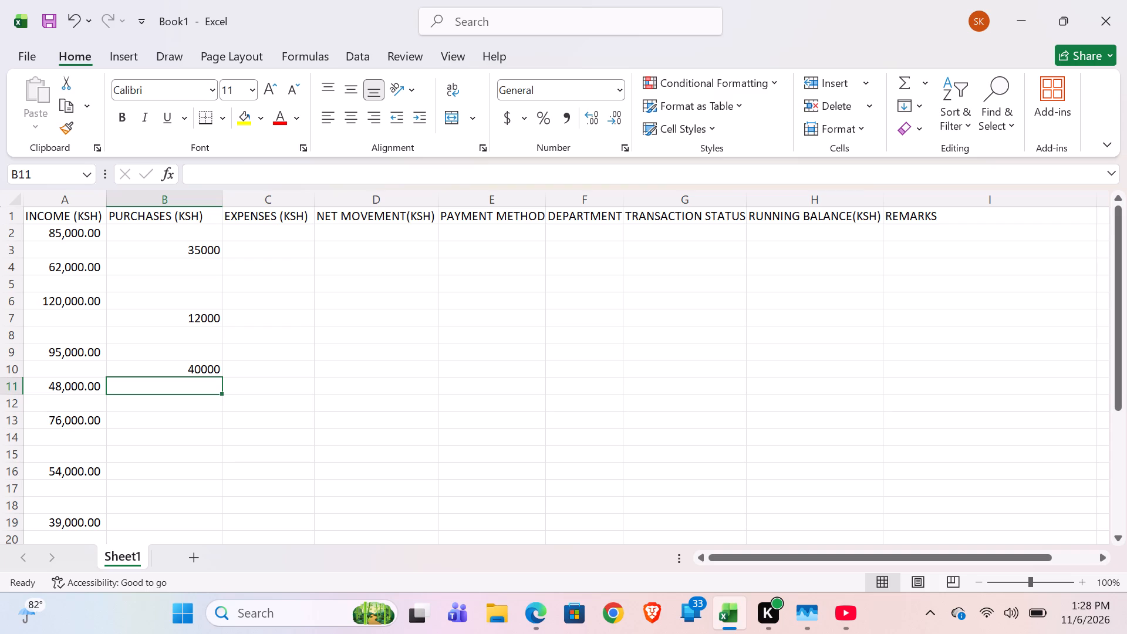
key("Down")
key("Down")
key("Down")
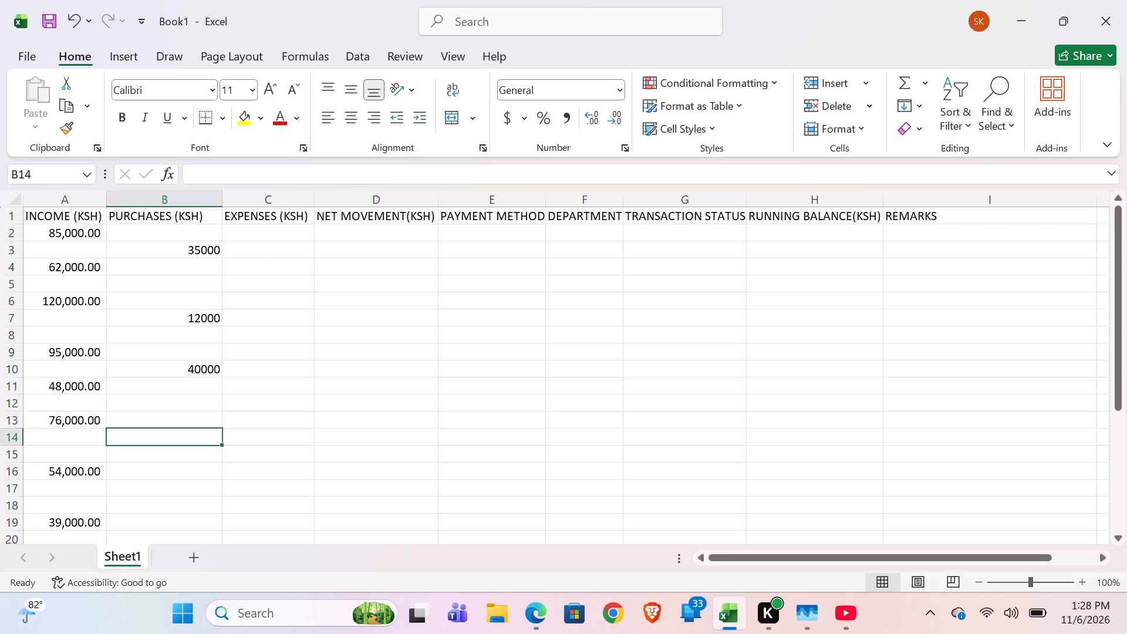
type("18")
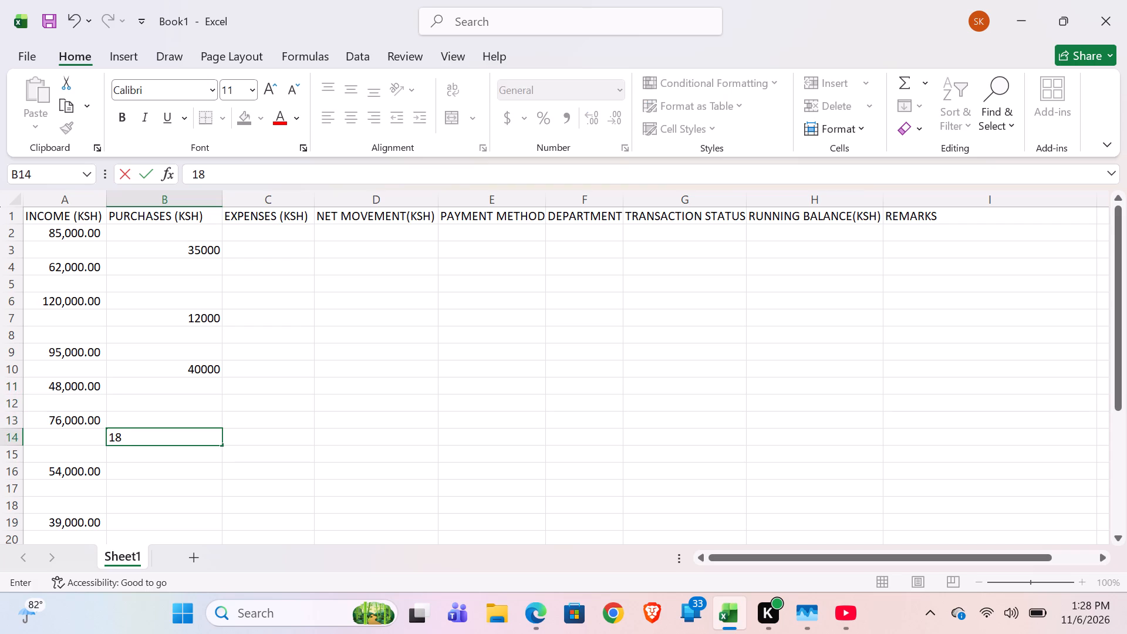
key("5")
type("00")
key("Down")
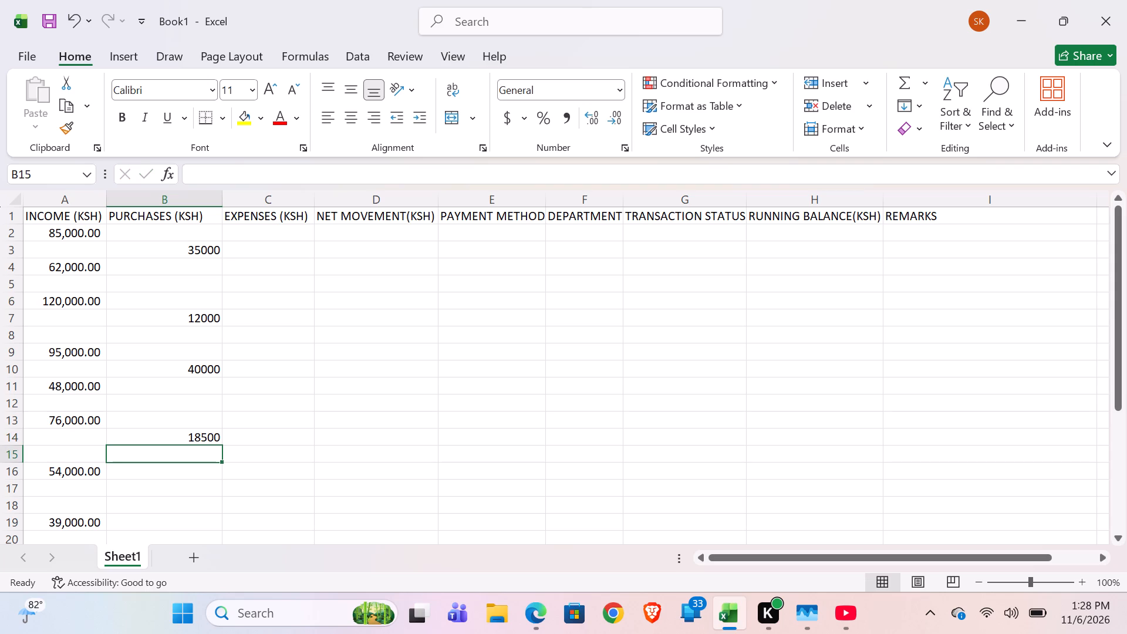
In the PURCHASES (KSH) column, enter 52000 in cell B18.
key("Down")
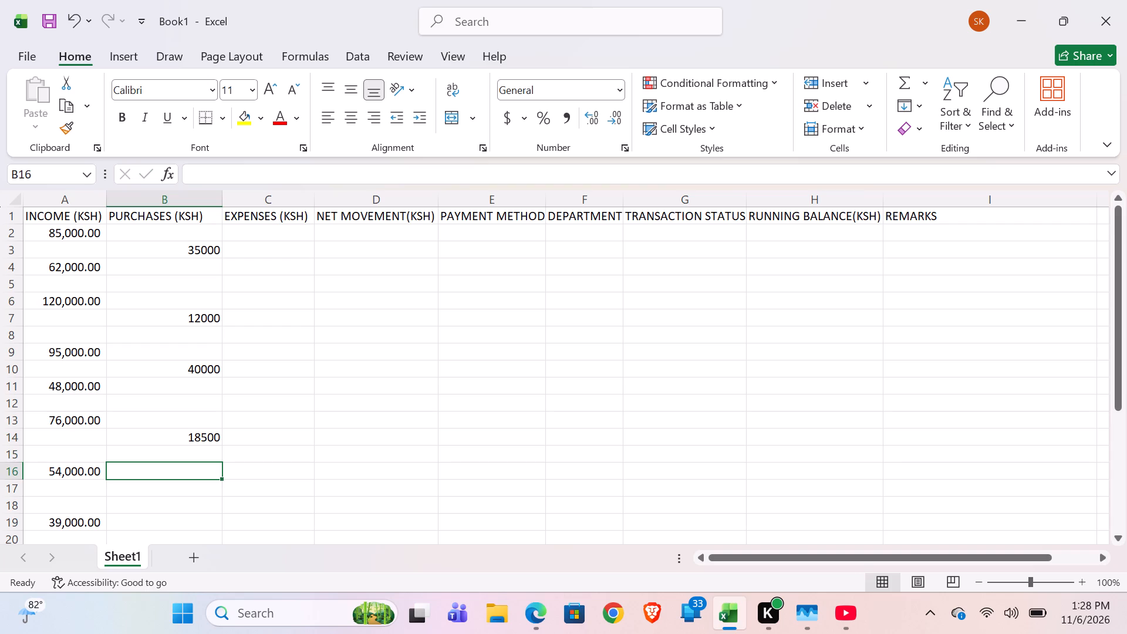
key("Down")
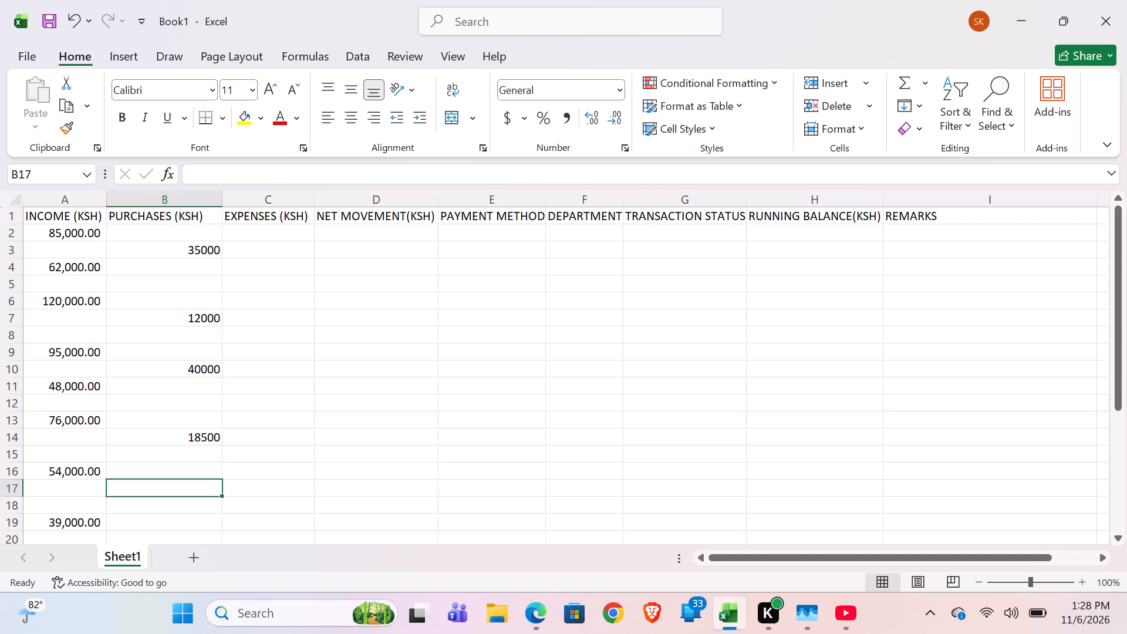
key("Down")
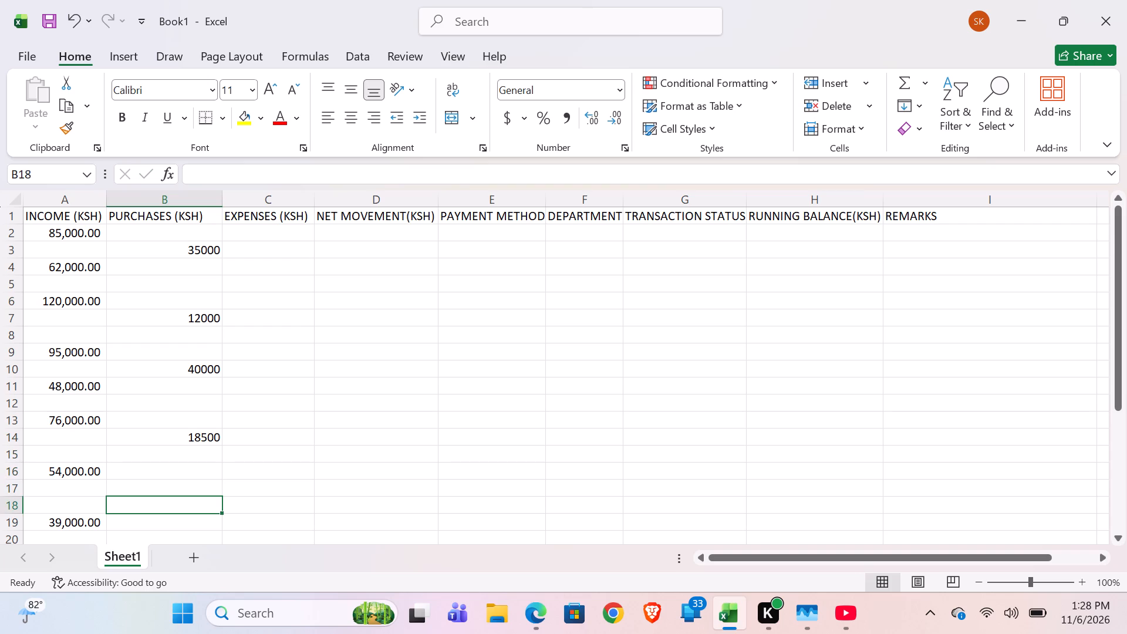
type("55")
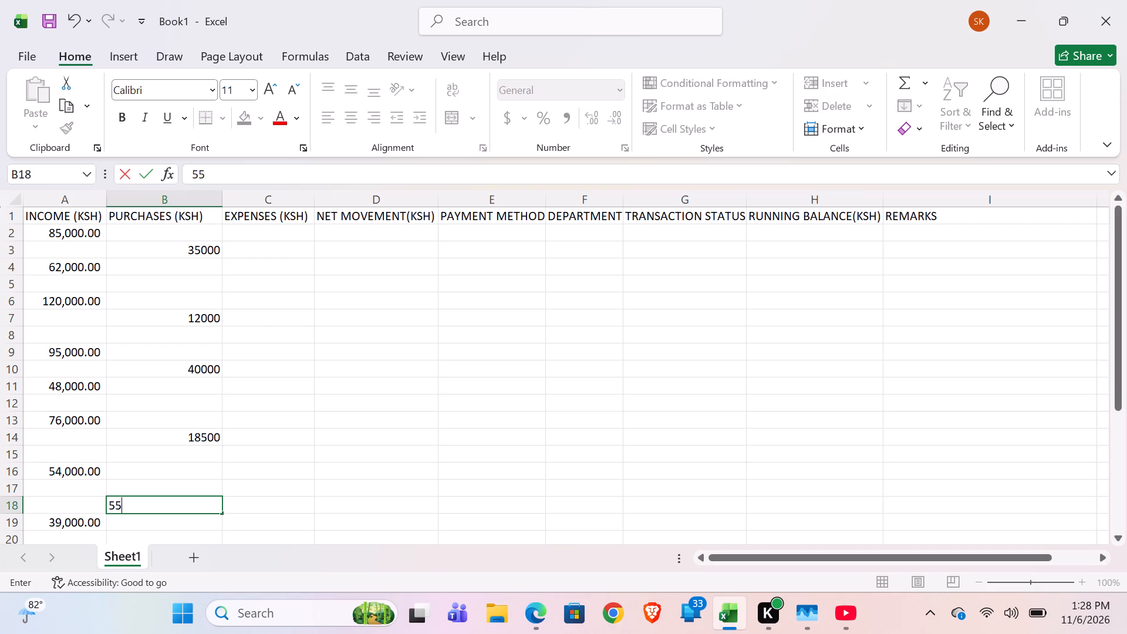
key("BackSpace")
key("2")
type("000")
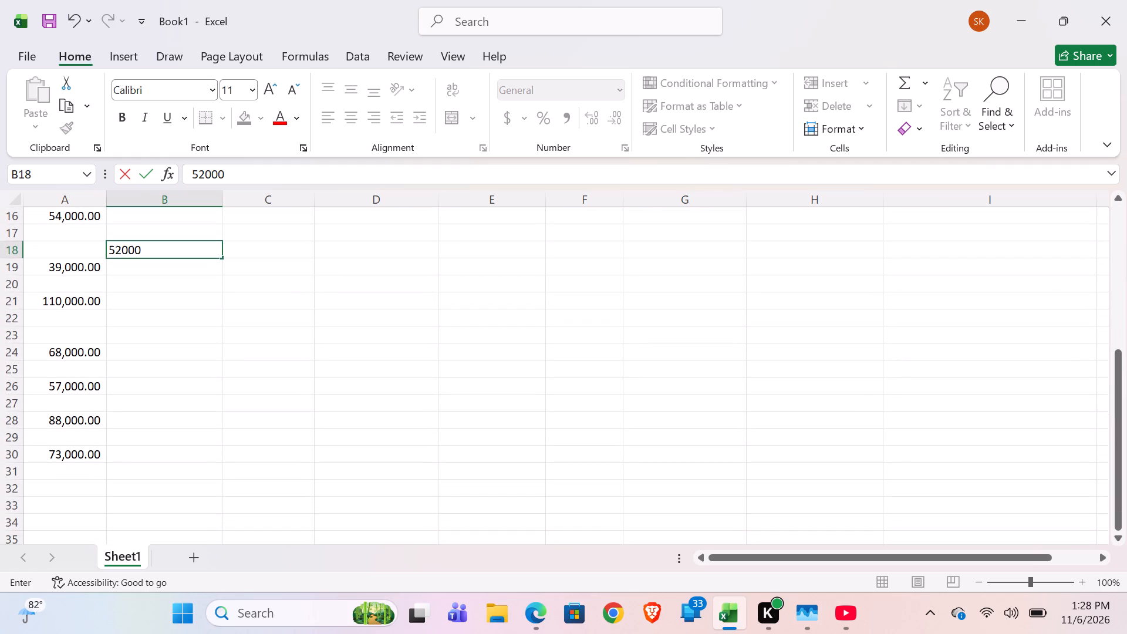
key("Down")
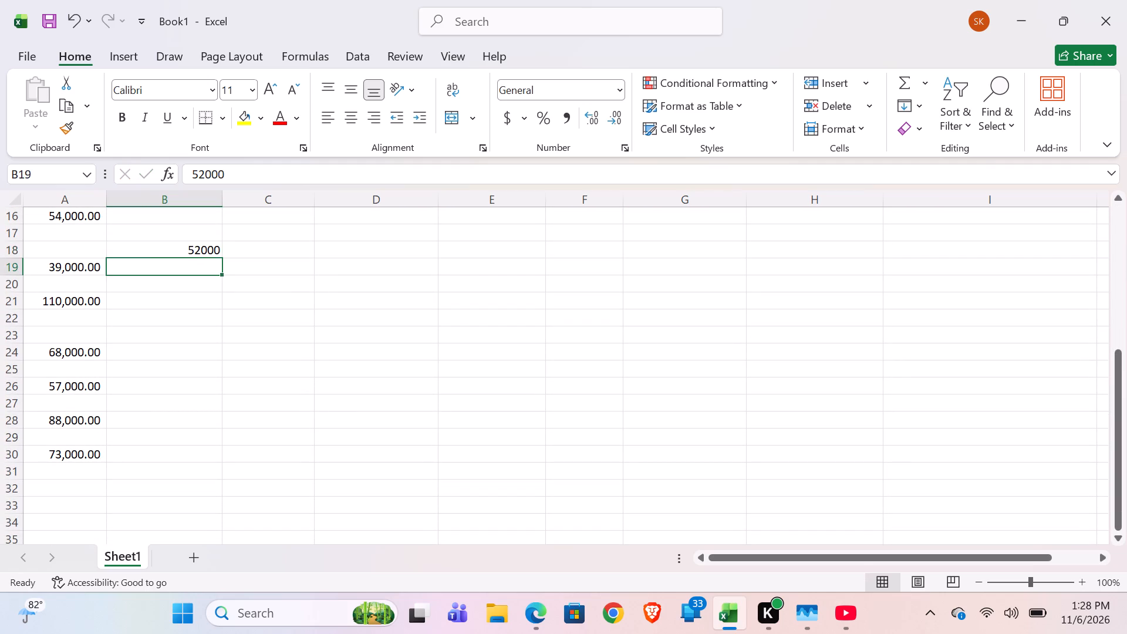
In the PURCHASES (KSH) column, enter 14500 in cell B22.
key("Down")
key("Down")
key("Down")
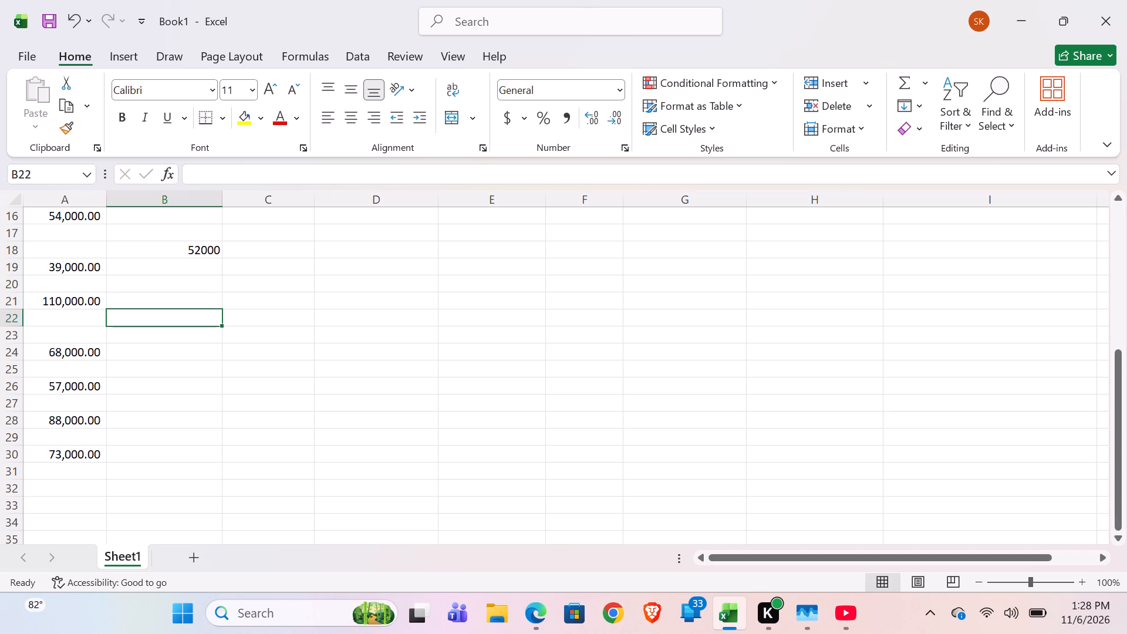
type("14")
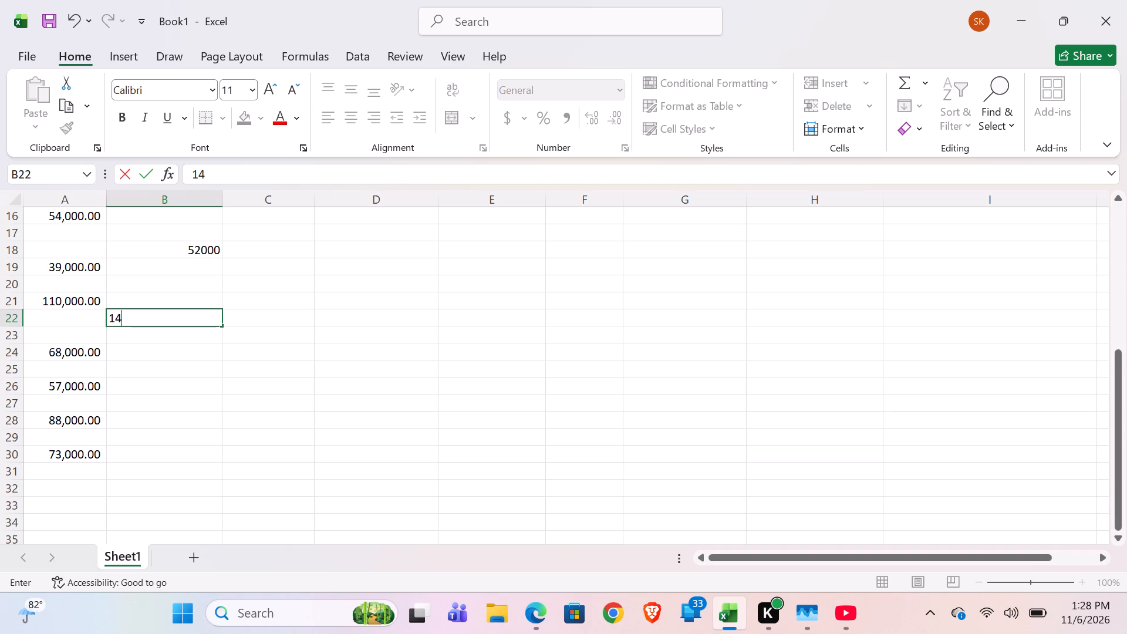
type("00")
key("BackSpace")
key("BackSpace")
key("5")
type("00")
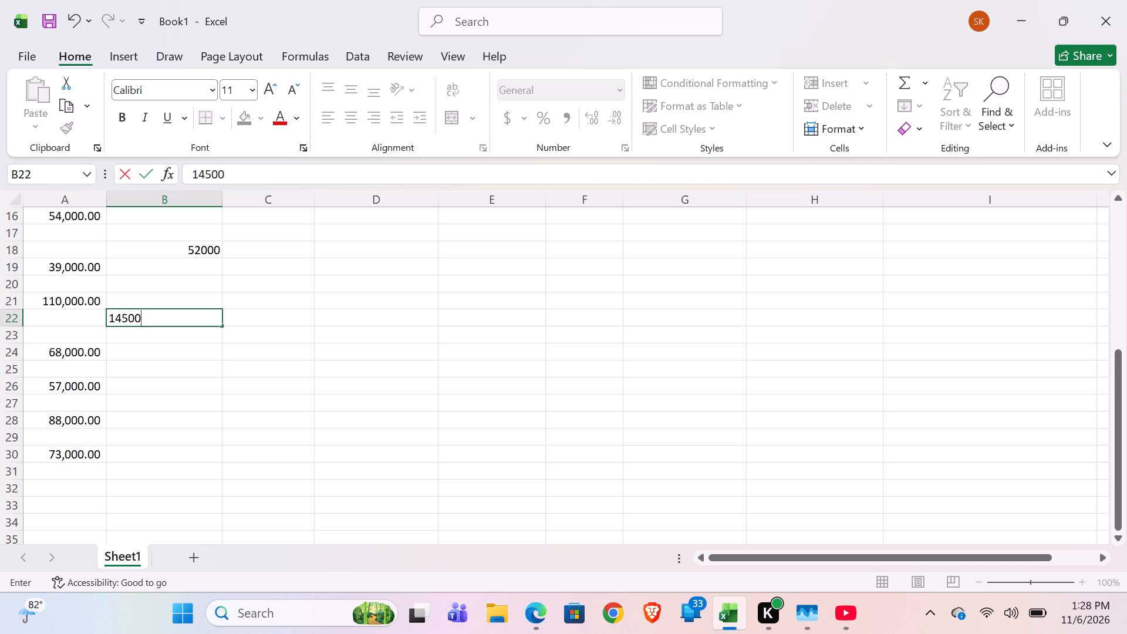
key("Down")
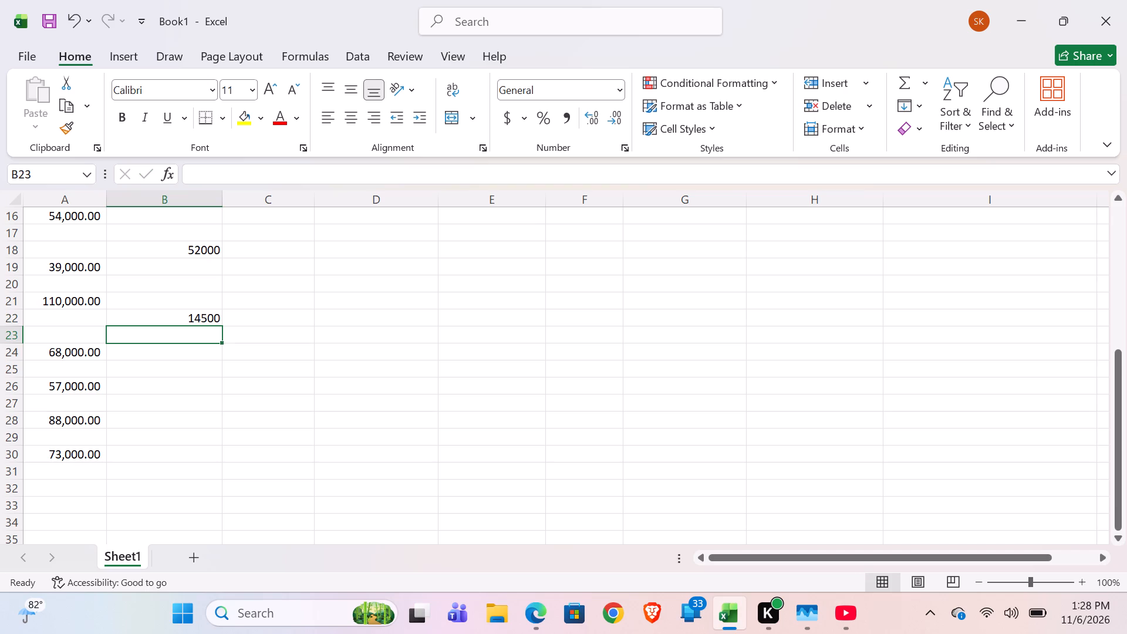
In the PURCHASES (KSH) column, enter 46000 in cell B25.
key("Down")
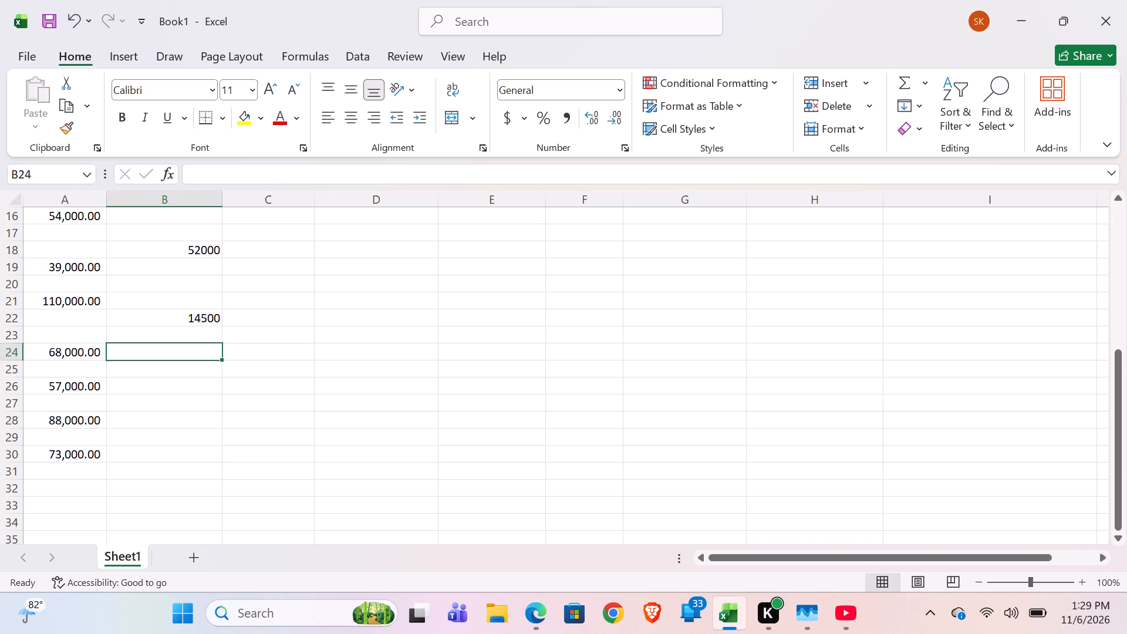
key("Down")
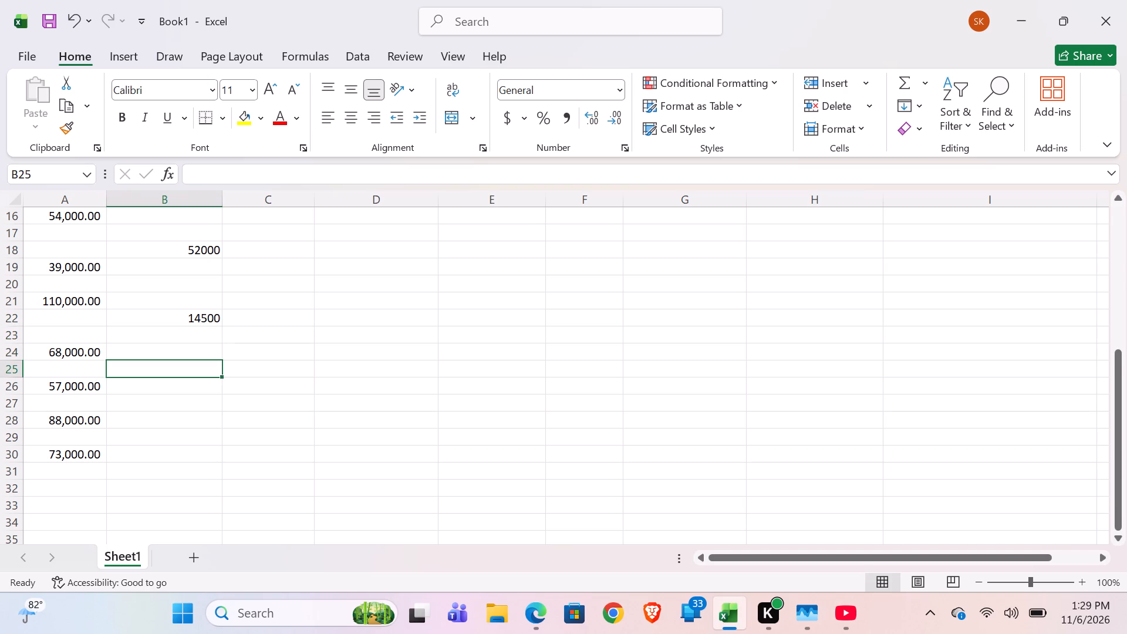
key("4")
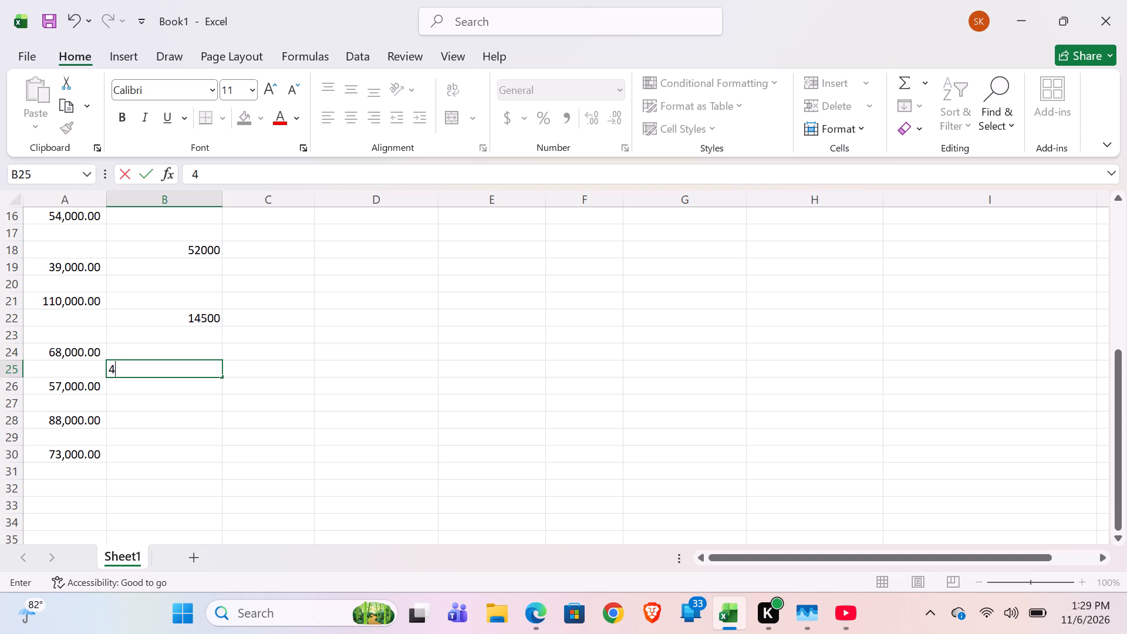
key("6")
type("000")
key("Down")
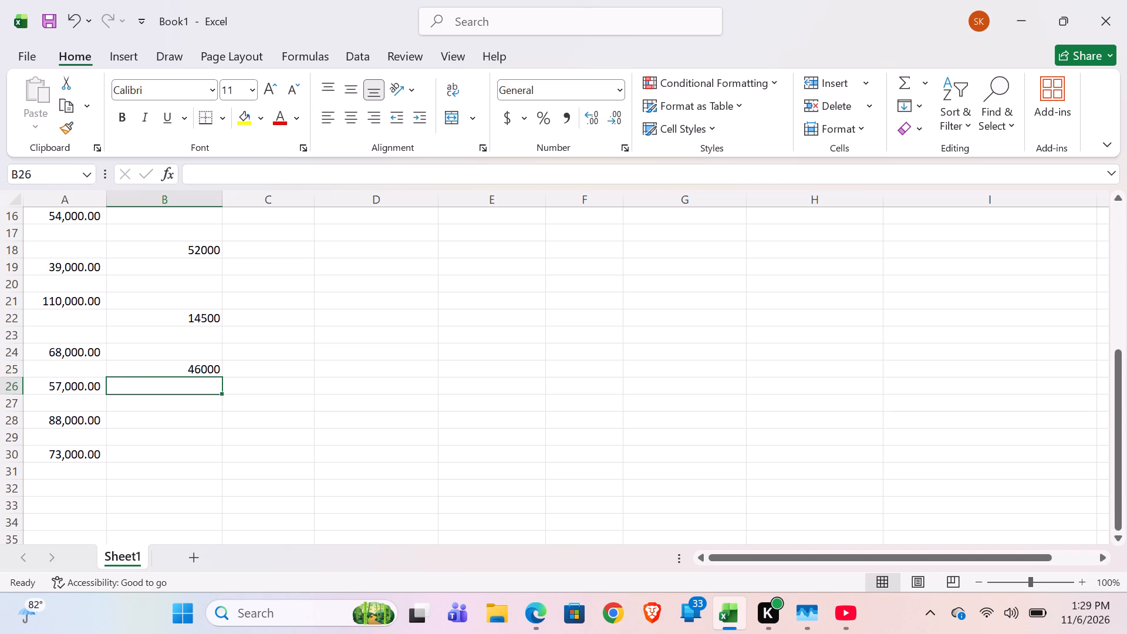
Below the purchases entries, enter the column total 218000 in cell B31.
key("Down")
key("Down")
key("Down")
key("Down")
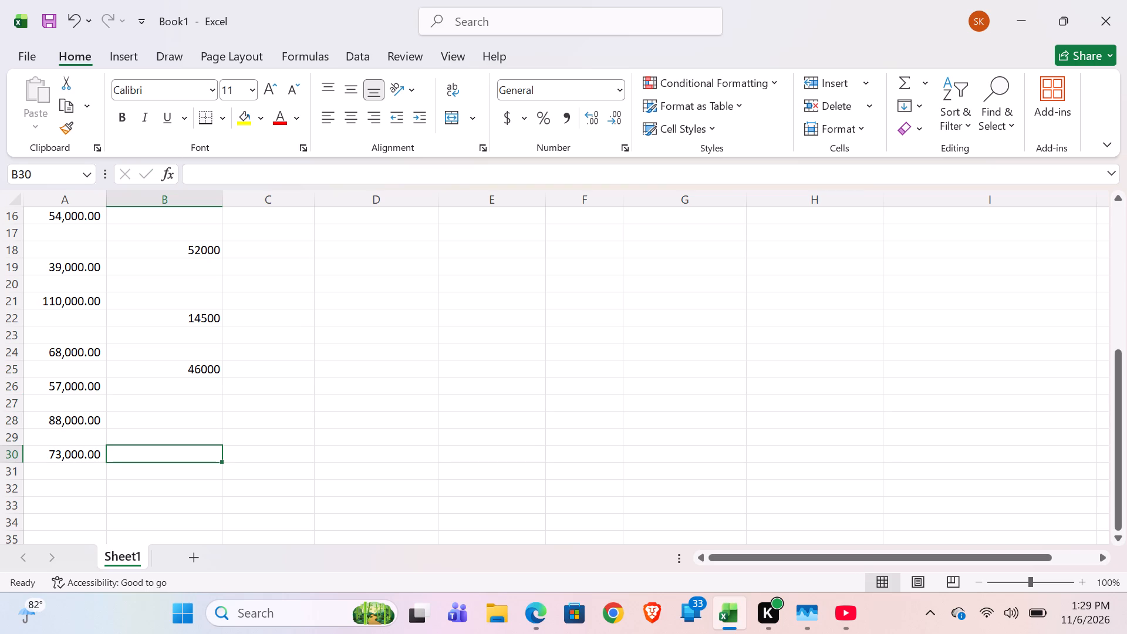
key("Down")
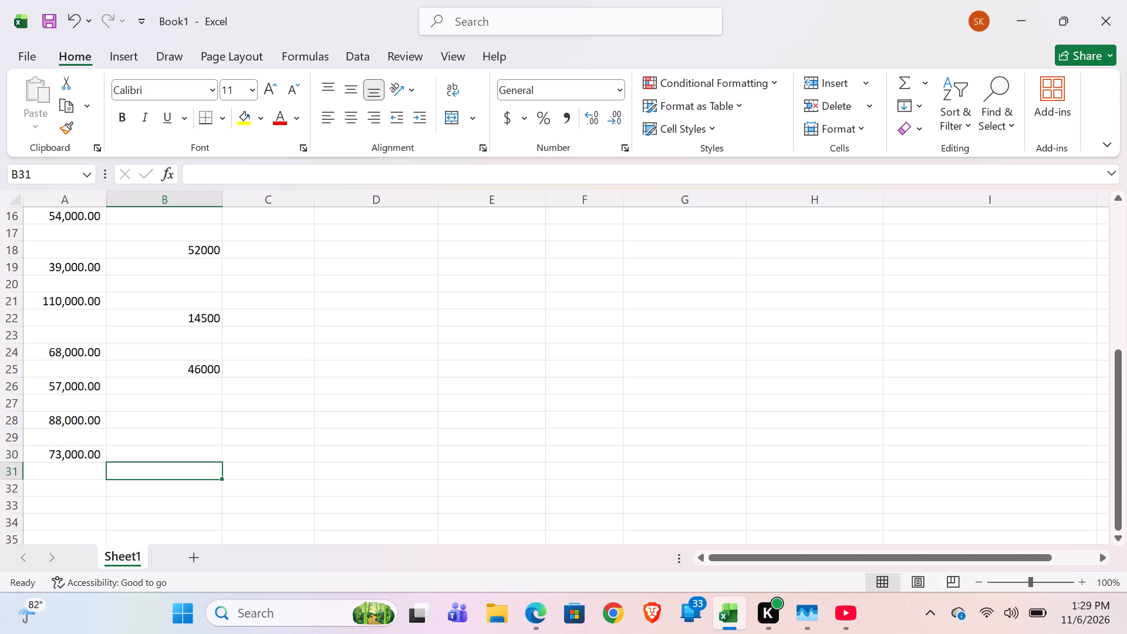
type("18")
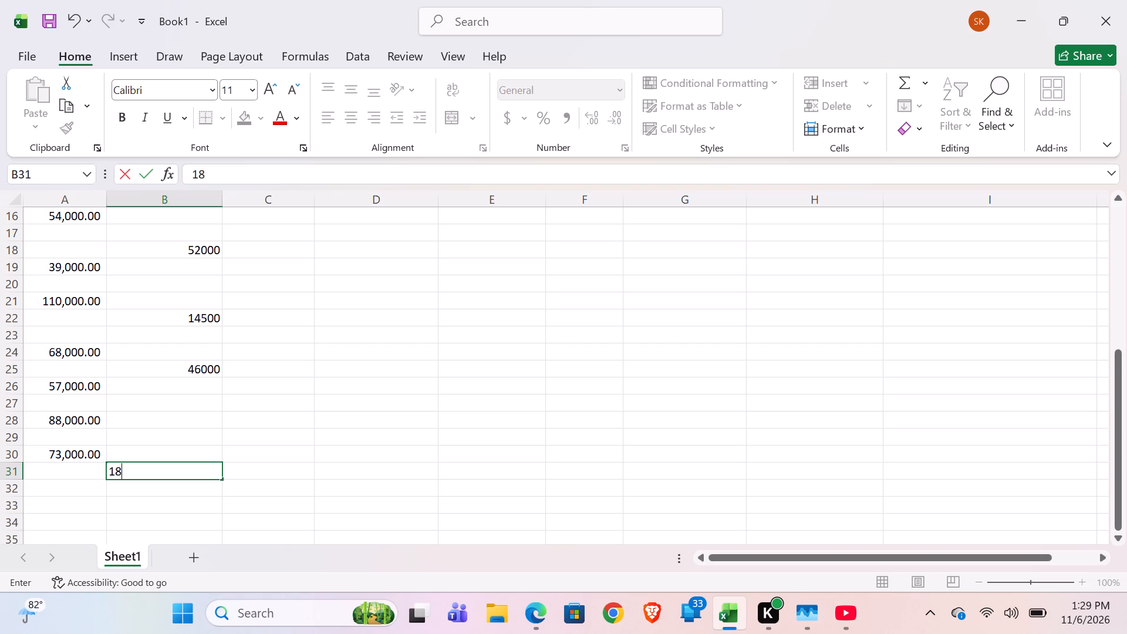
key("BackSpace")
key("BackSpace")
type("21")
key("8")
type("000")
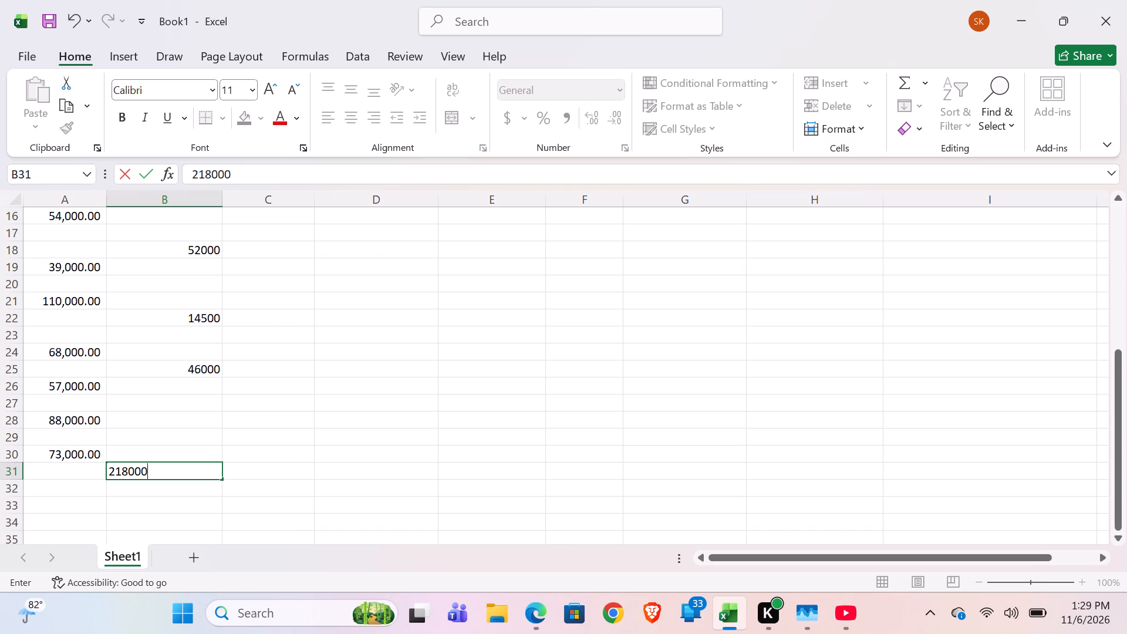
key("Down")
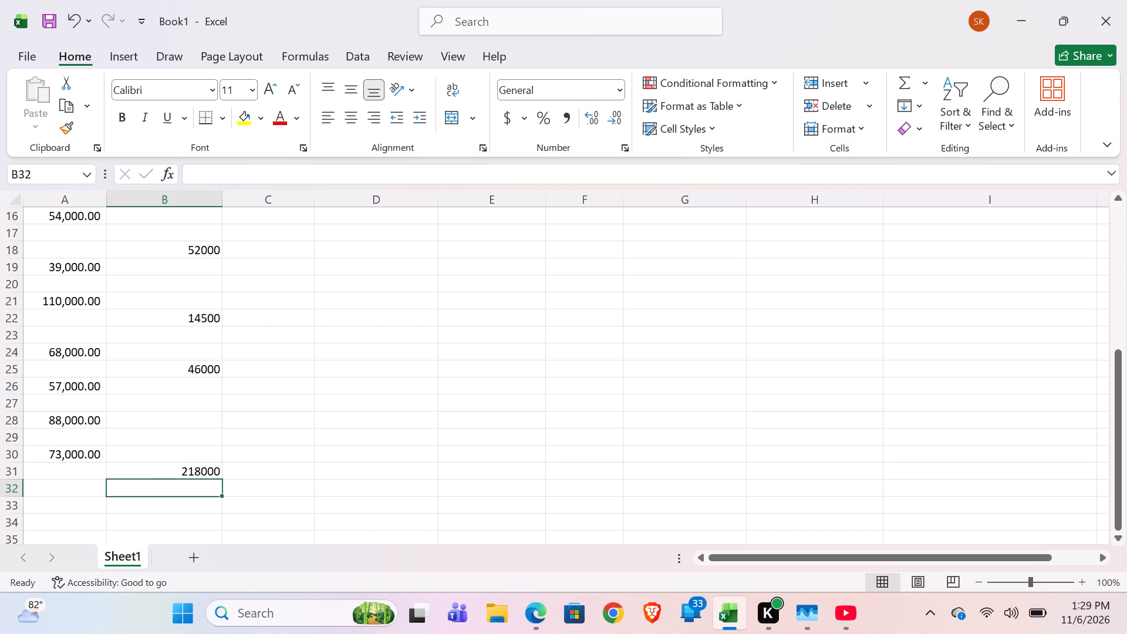
Below the INCOME (KSH) entries, enter the column total 975000 in cell A31.
left_click(92, 471)
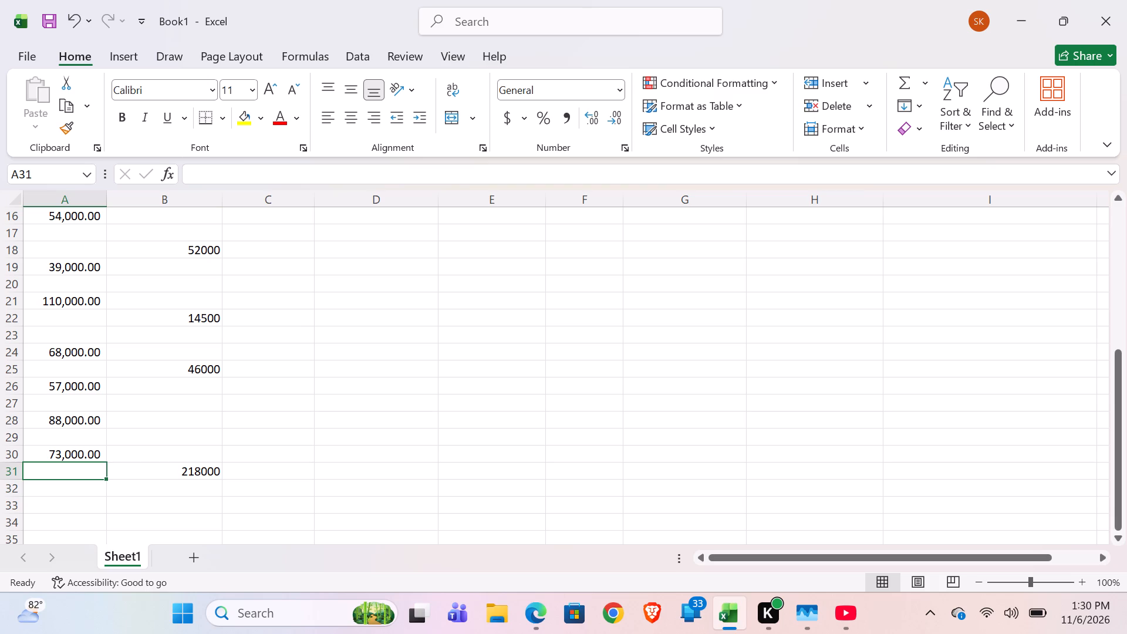
key("9")
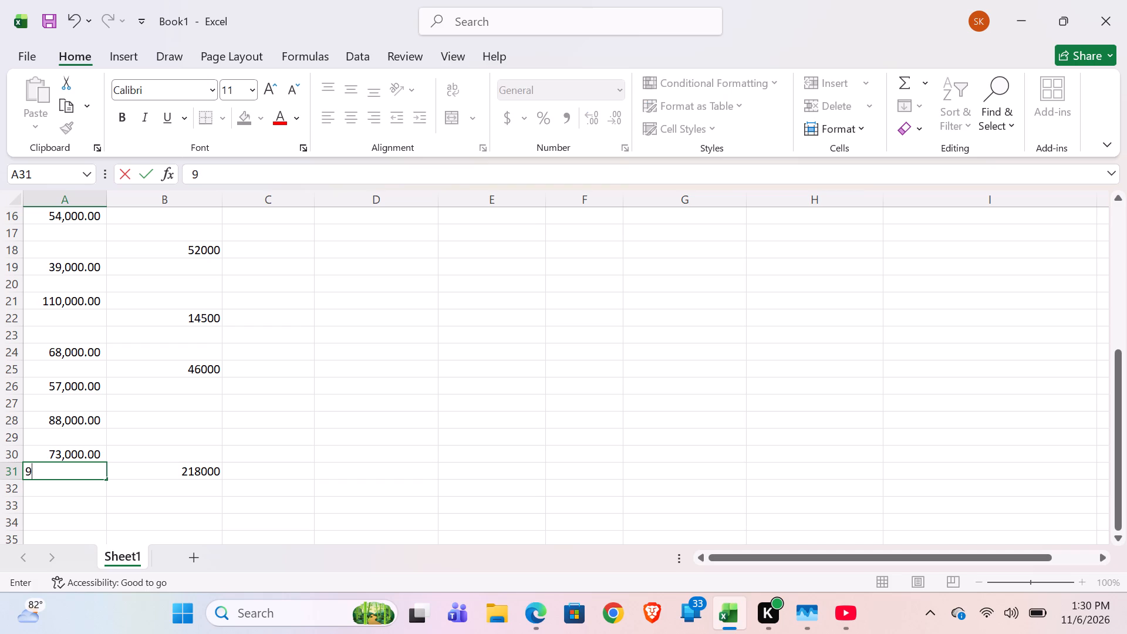
key("7")
type("55")
key("BackSpace")
type("000")
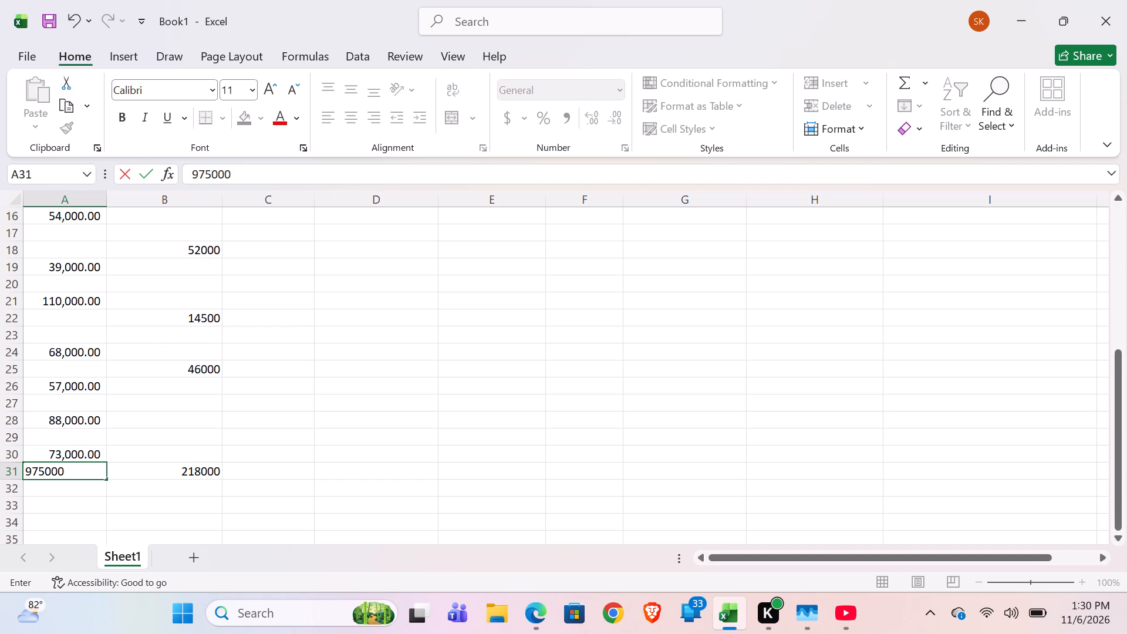
key("Down")
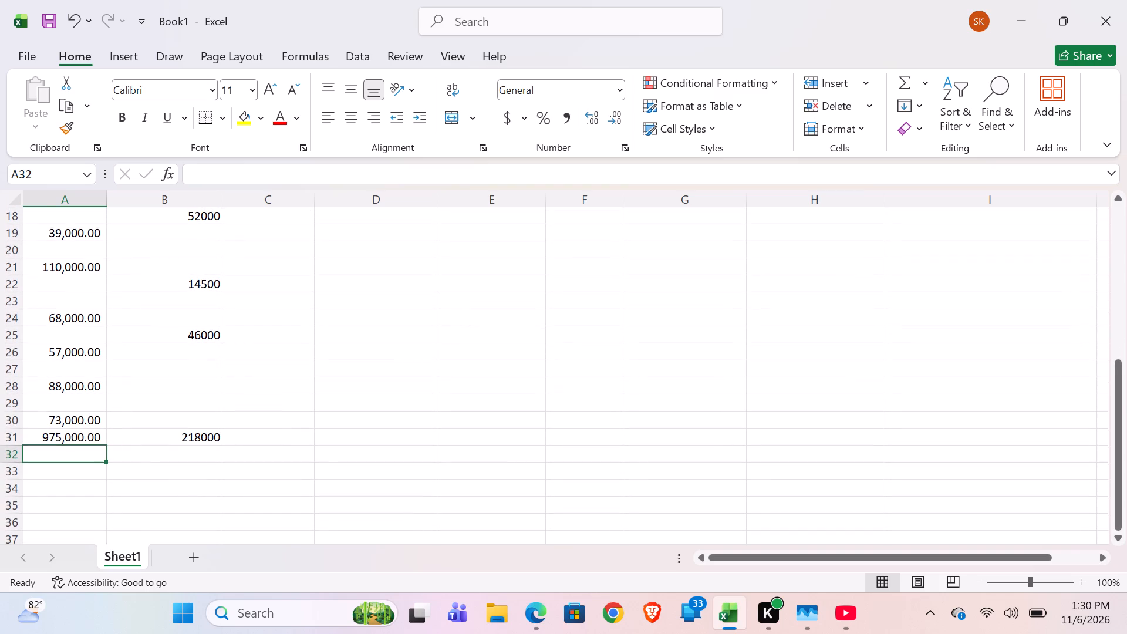
Apply the Comma Style number format to the PURCHASES (KSH) entries in B2:B30 and to the total in B31.
left_click(164, 436)
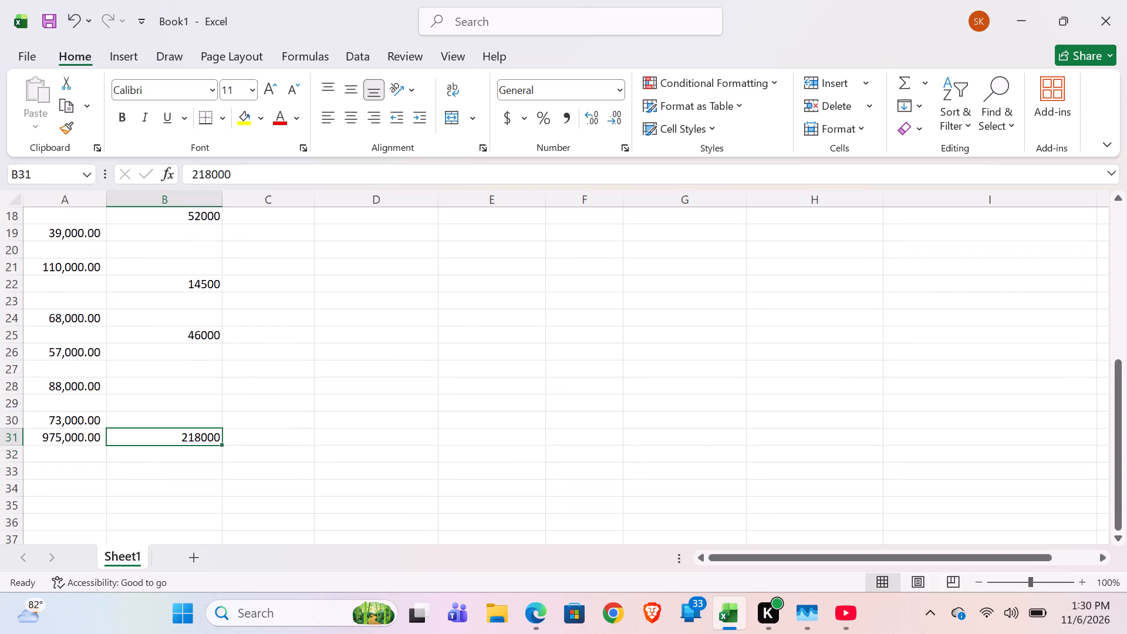
left_click(176, 420)
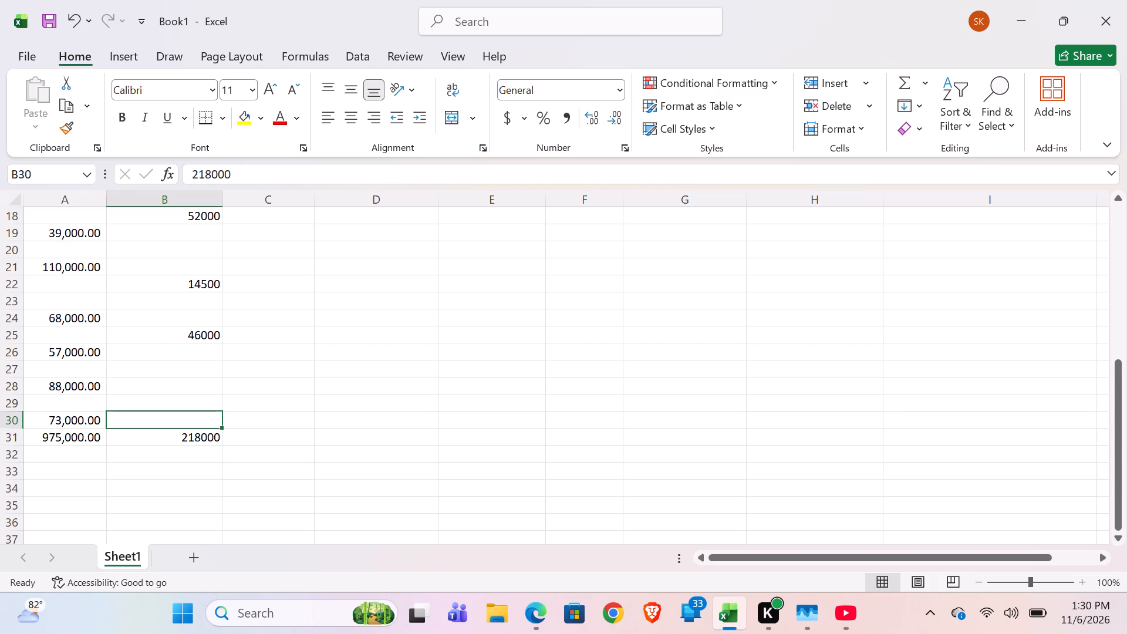
left_click_drag(199, 420, 200, 262)
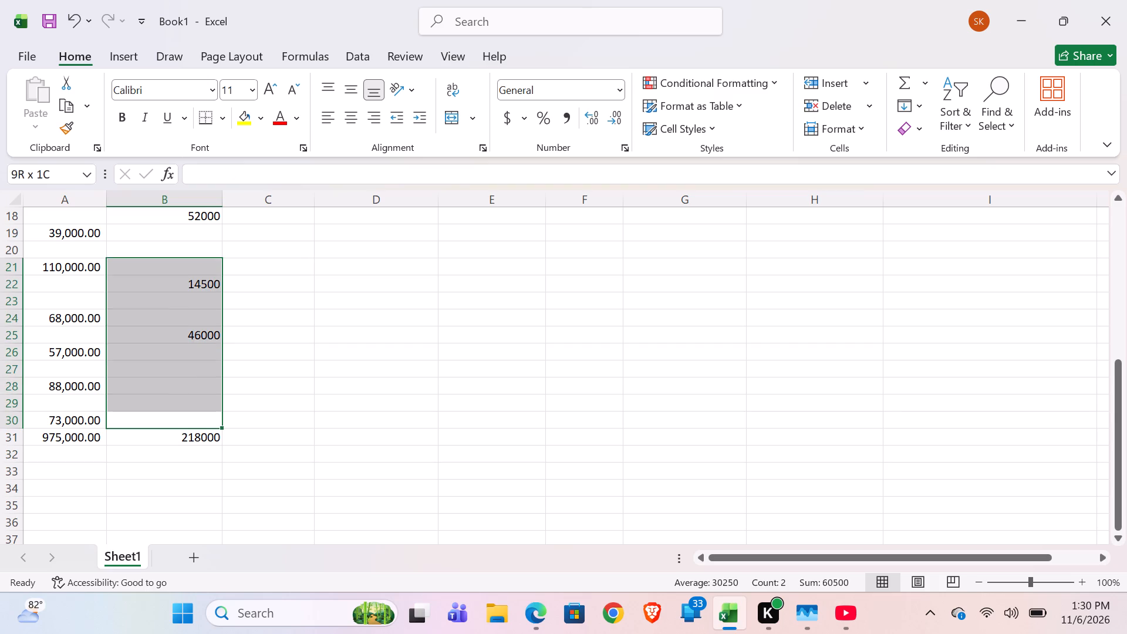
left_click_drag(200, 262, 191, 180)
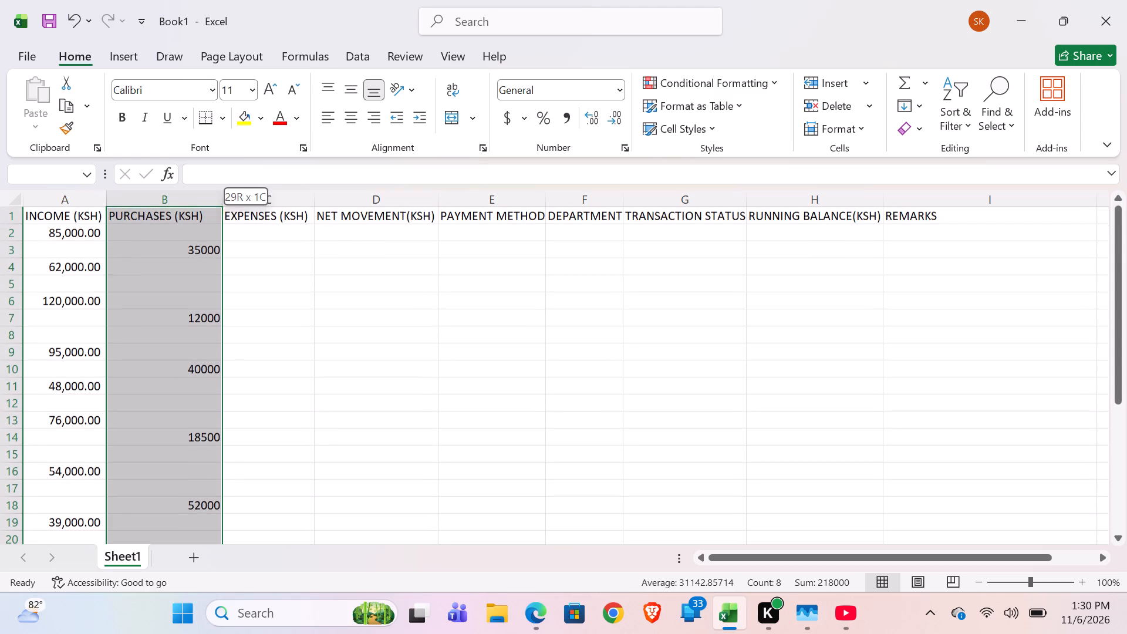
left_click_drag(191, 180, 197, 235)
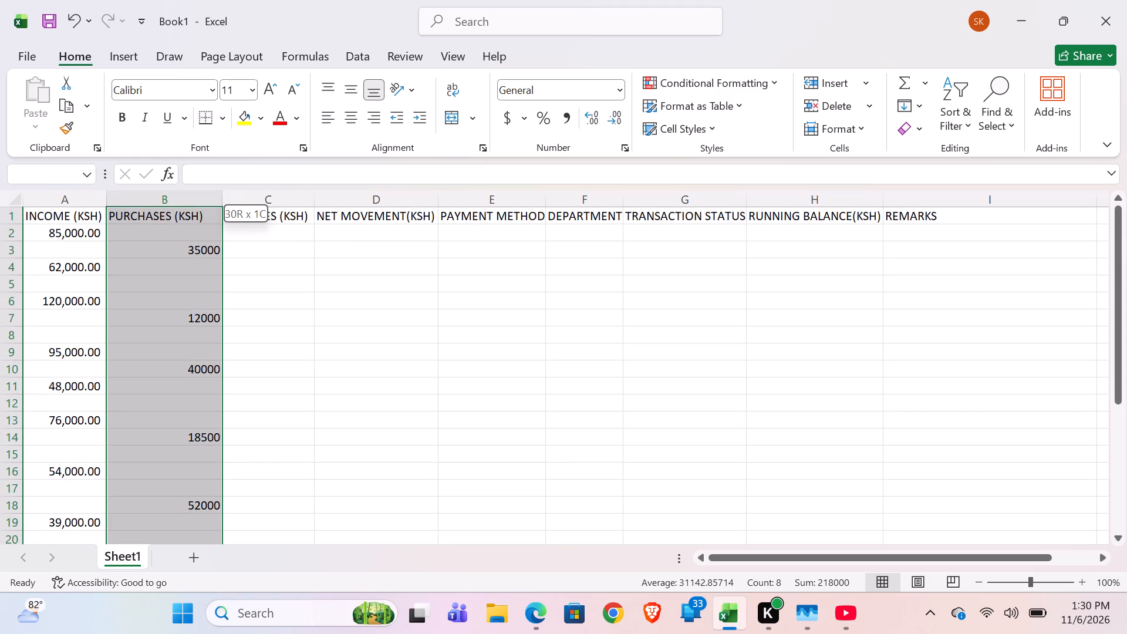
left_click_drag(197, 235, 197, 241)
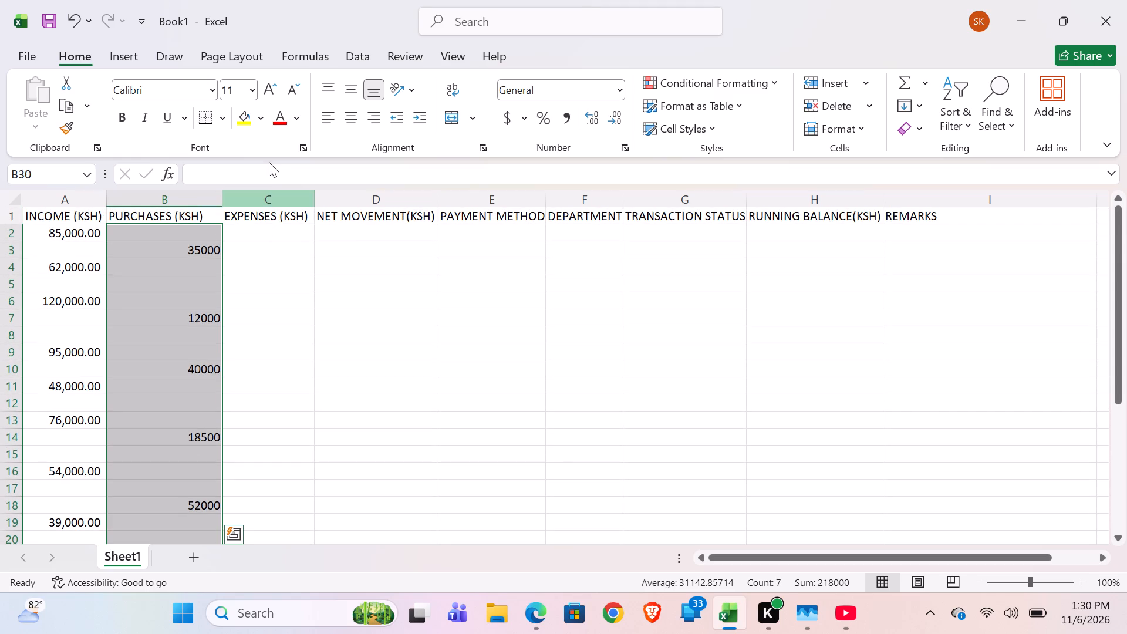
left_click(563, 113)
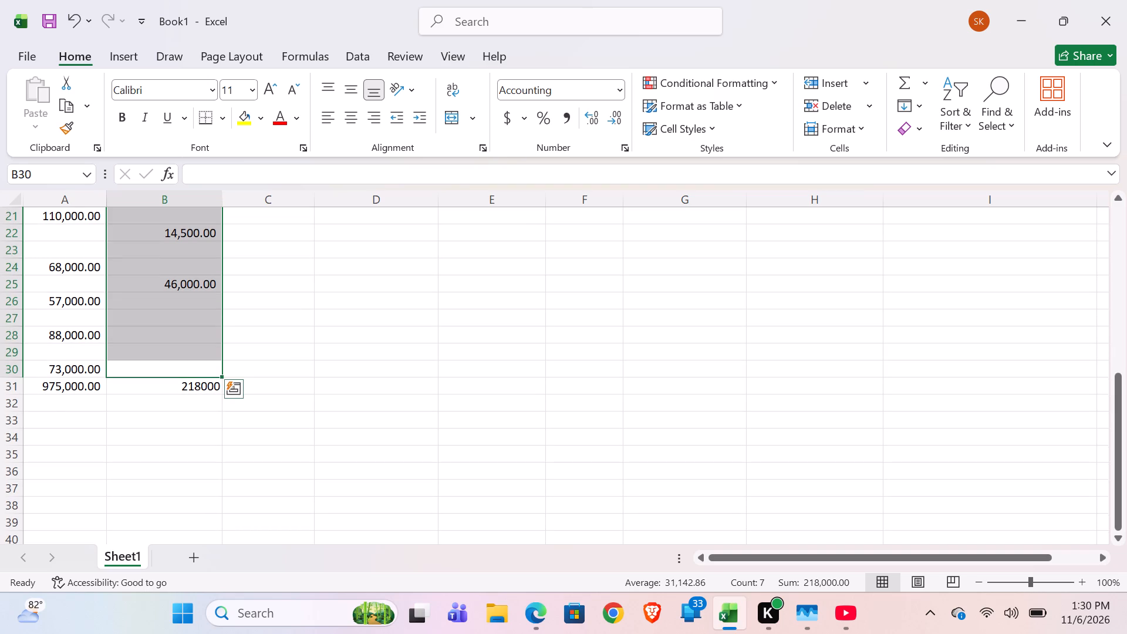
left_click(165, 388)
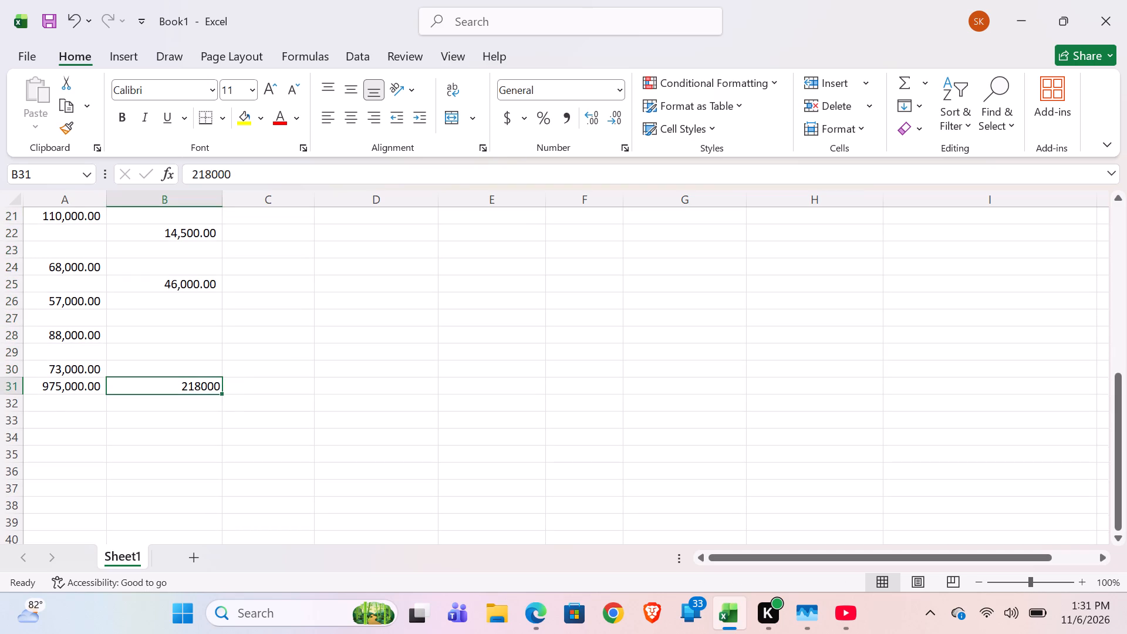
left_click(559, 113)
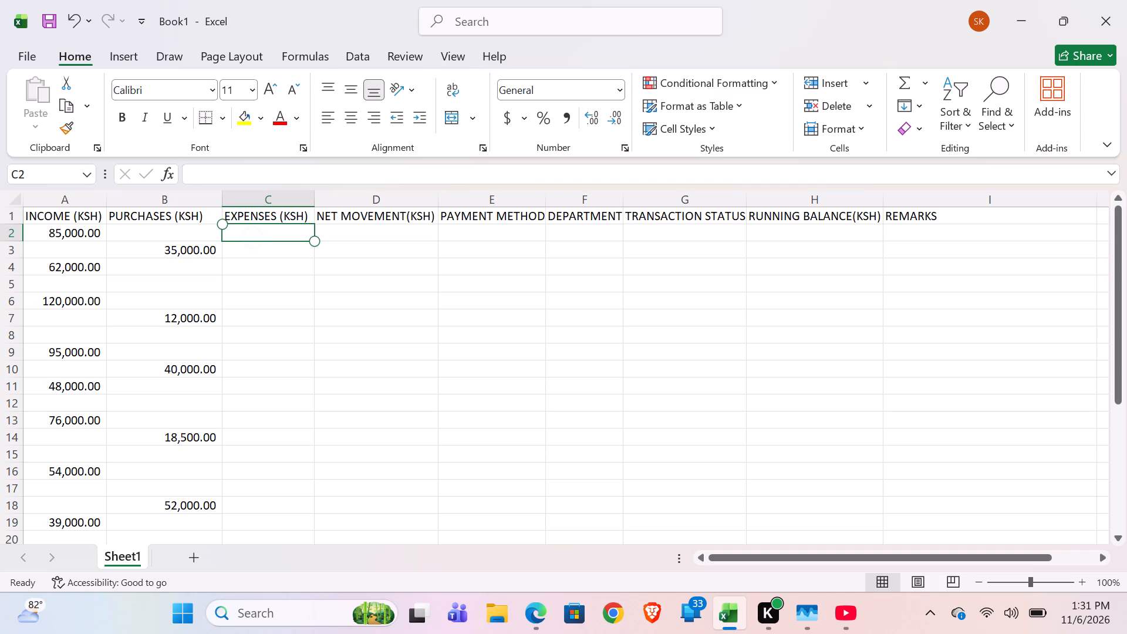
In the EXPENSES (KSH) column, enter 5000 in cell C2 and 8500 in cell C5.
key("5")
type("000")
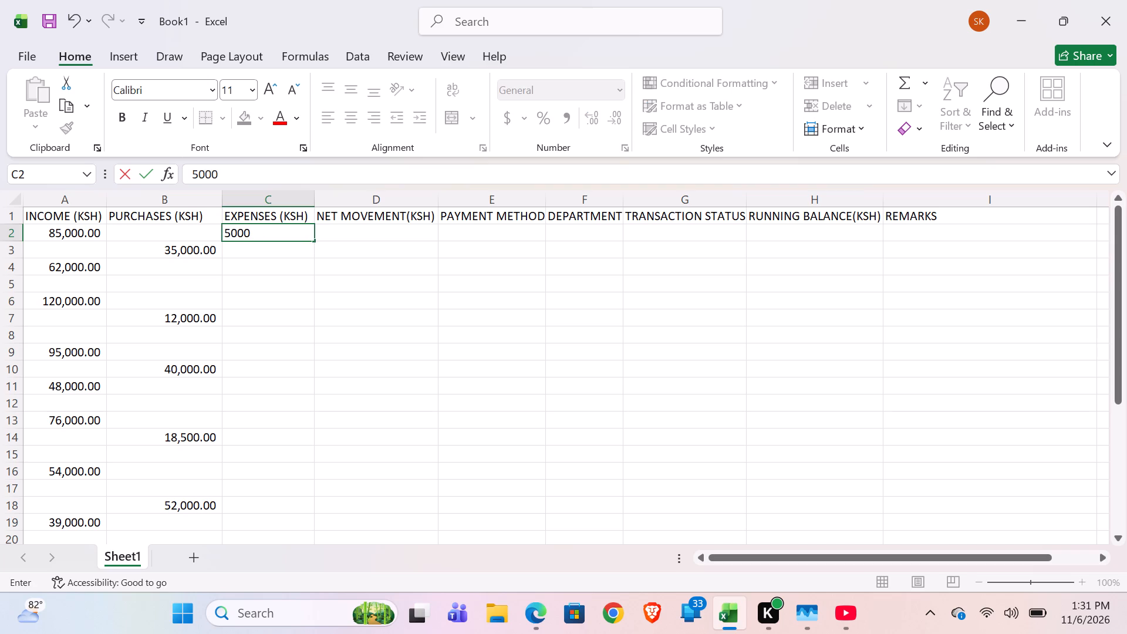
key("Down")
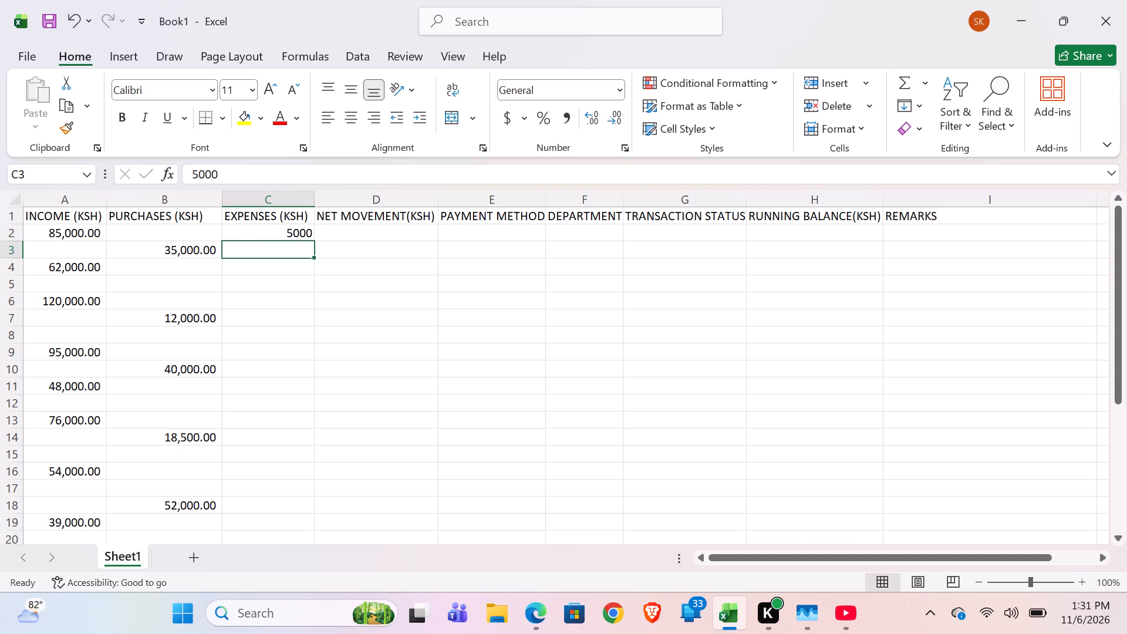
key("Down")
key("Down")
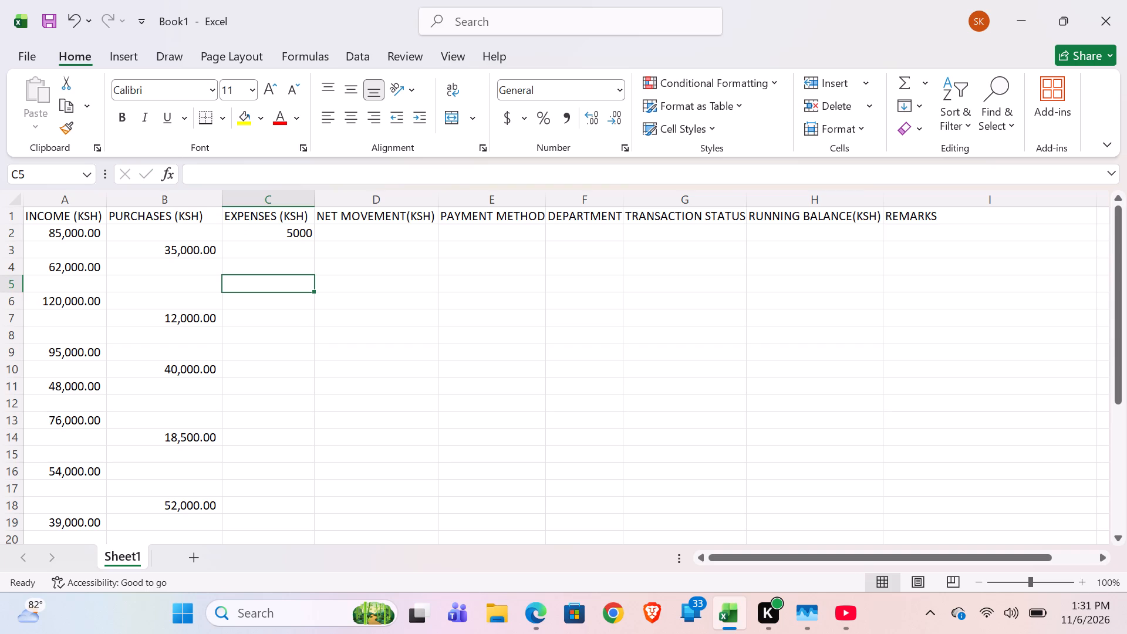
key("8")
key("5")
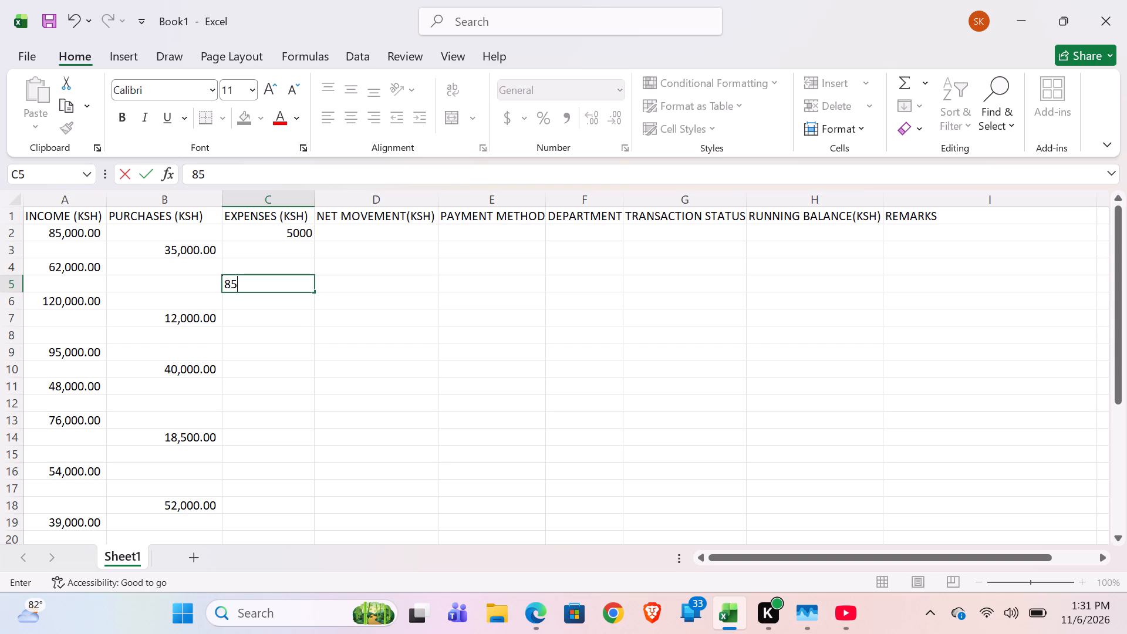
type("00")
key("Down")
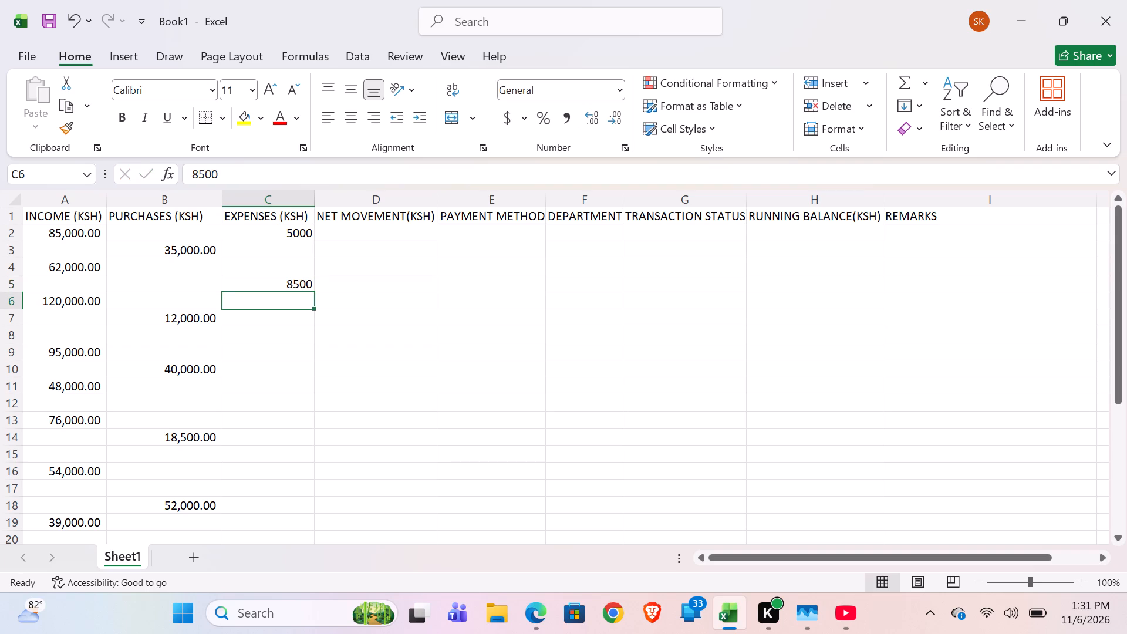
In the EXPENSES (KSH) column, enter 65000 in cell C8.
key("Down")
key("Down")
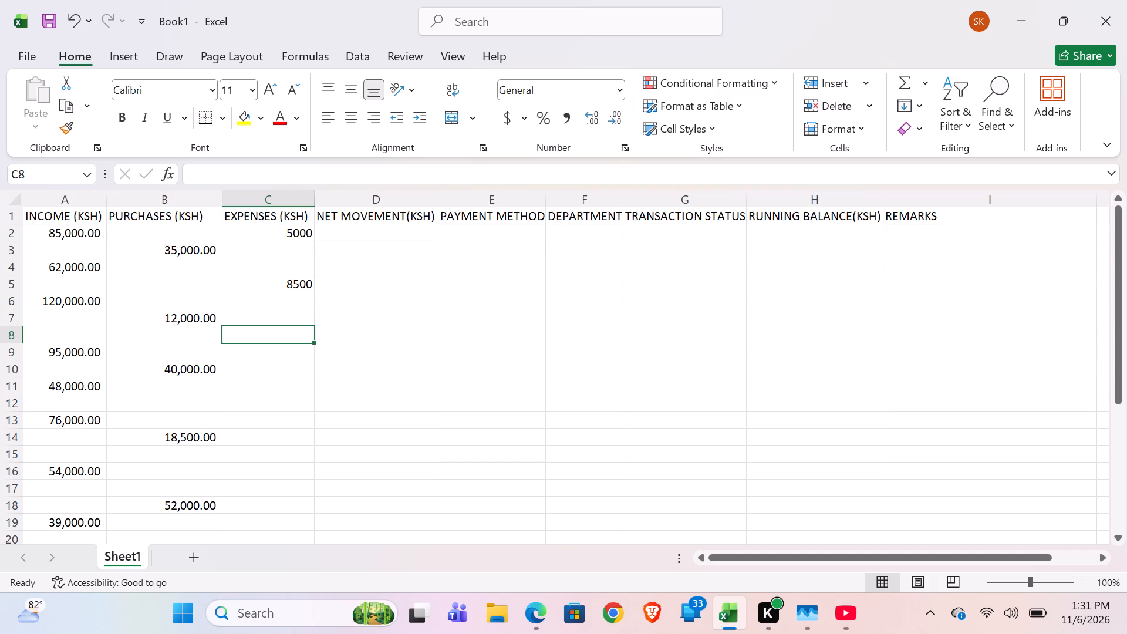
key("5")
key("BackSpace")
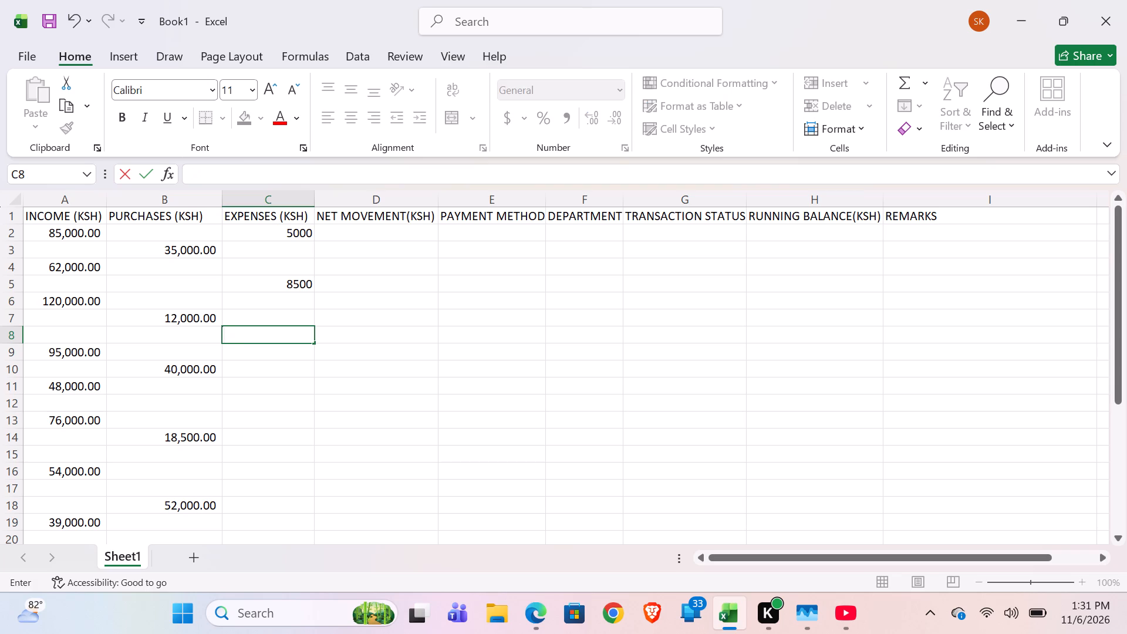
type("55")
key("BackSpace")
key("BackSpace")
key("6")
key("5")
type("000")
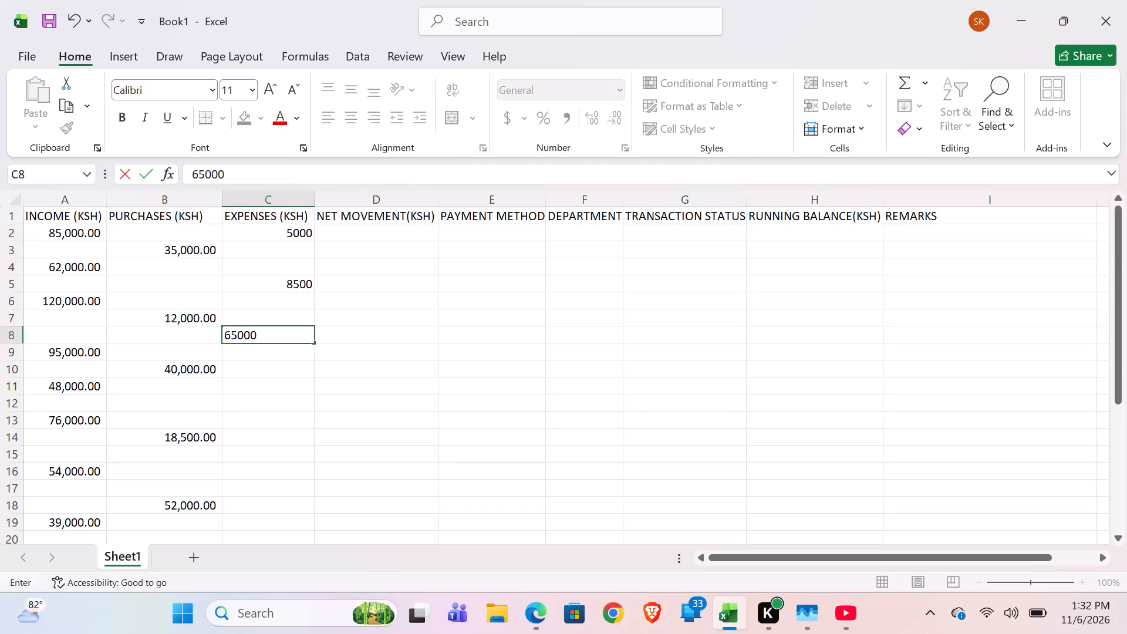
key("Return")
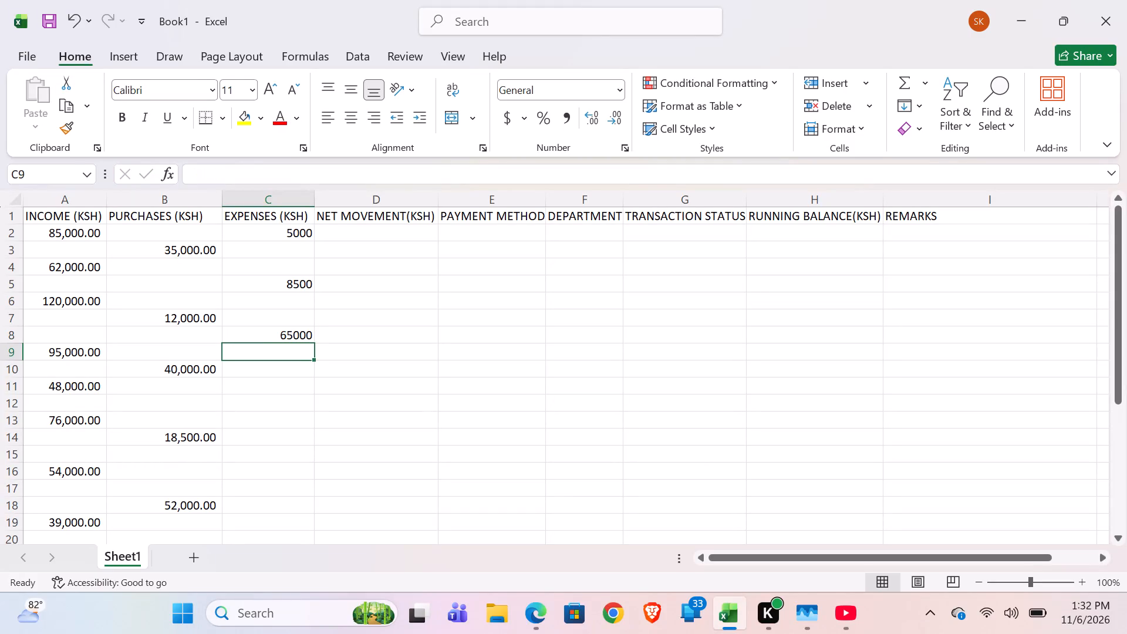
In the EXPENSES (KSH) column, enter 28000 in cell C12.
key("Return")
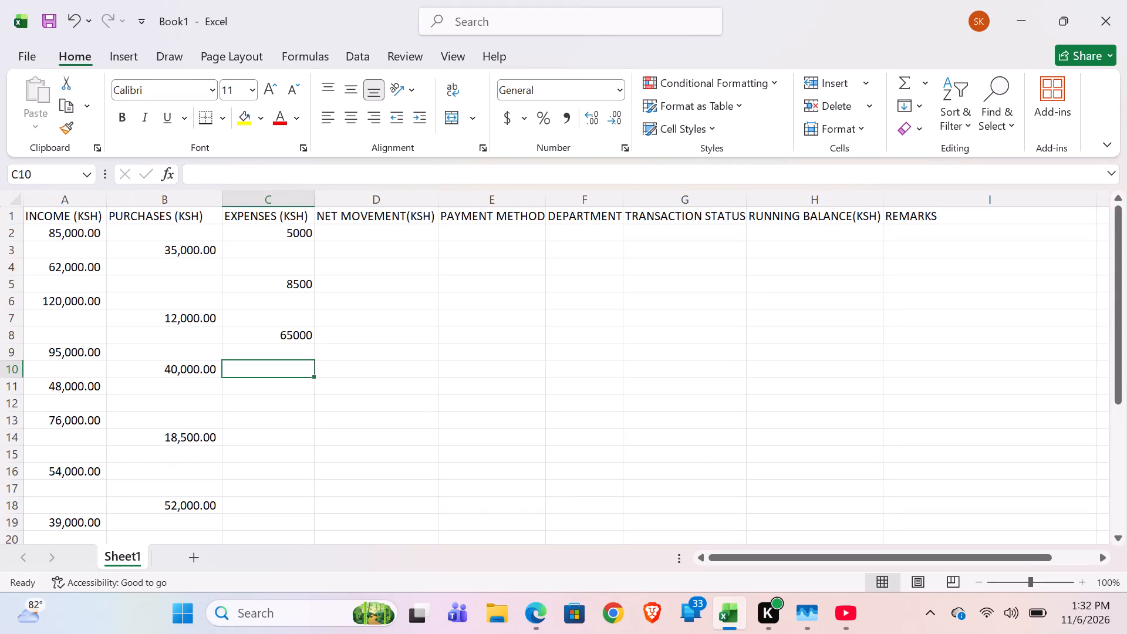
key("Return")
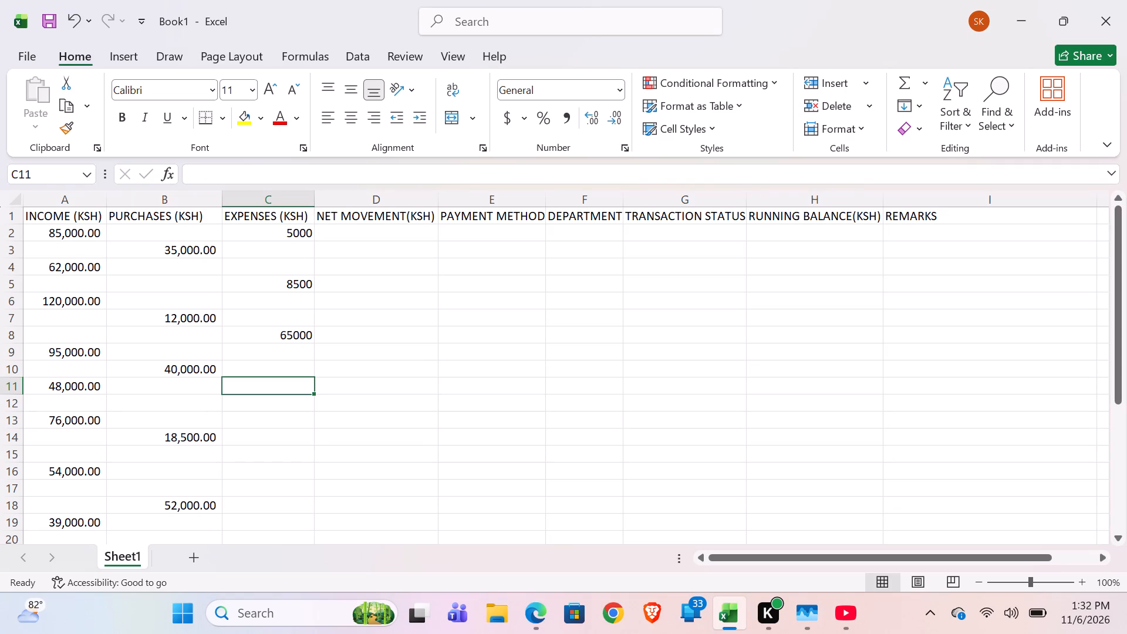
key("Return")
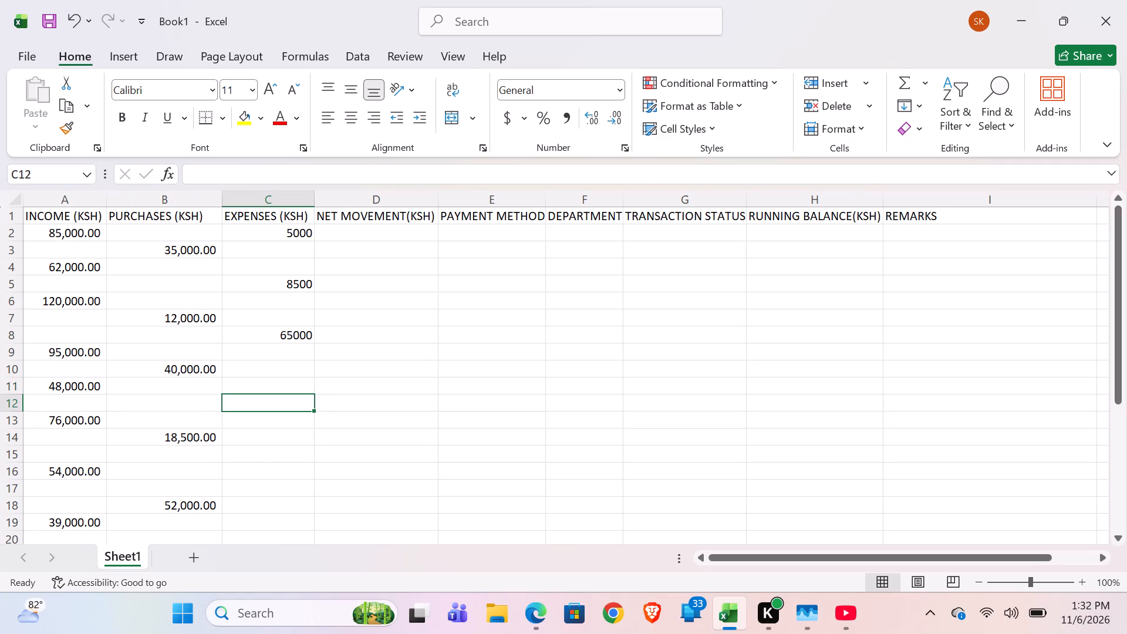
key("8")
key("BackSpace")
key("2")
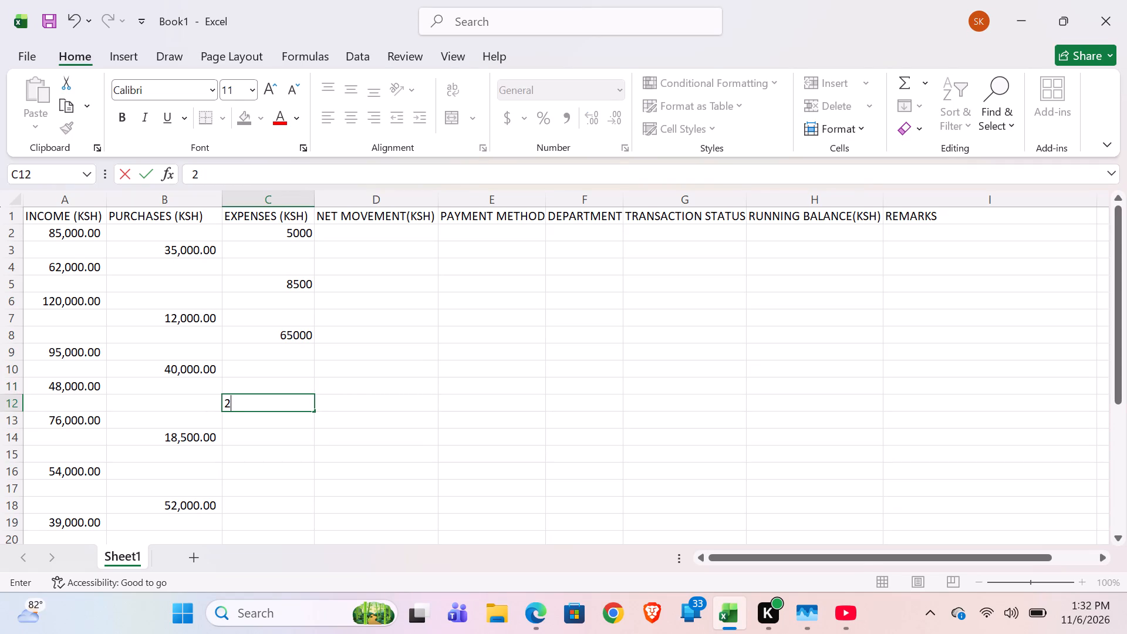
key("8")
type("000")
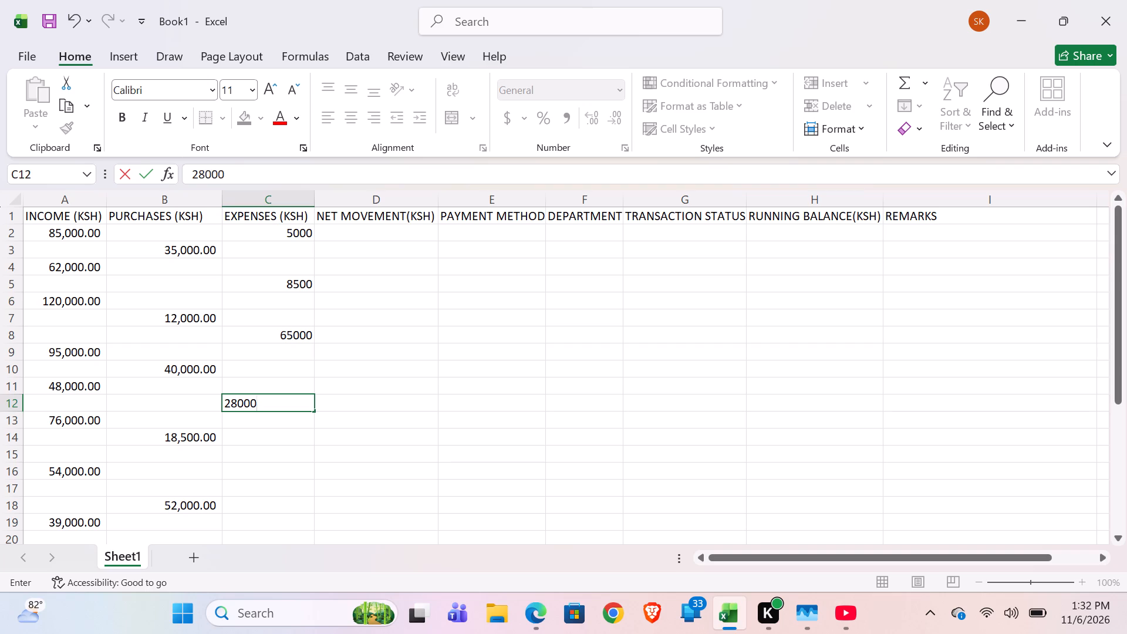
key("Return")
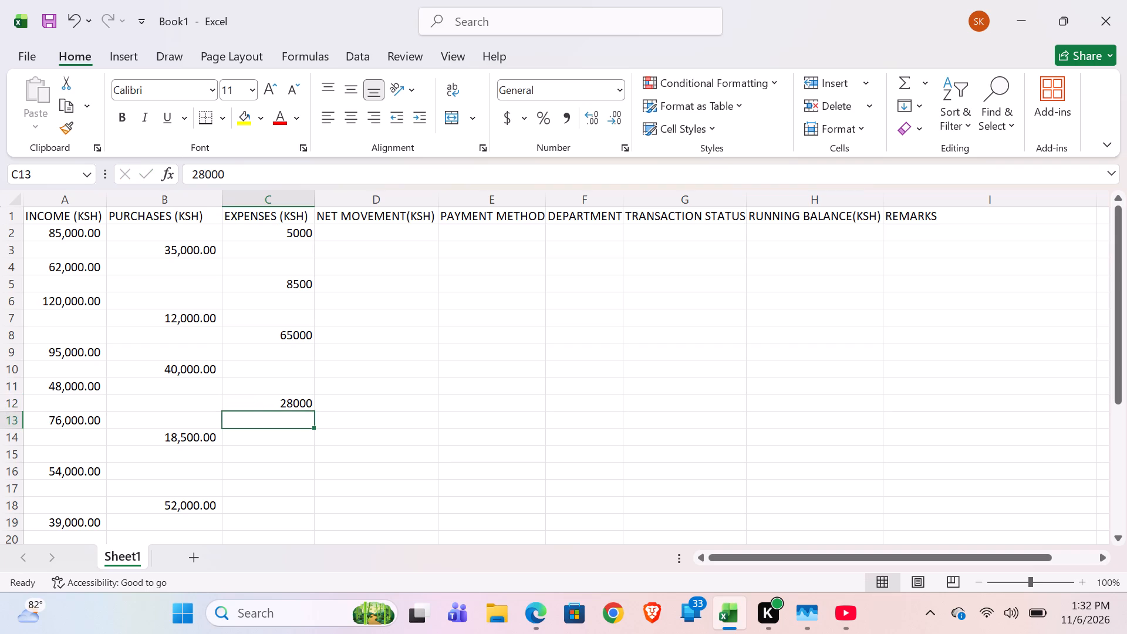
In the EXPENSES (KSH) column, enter 25000 in cell C15.
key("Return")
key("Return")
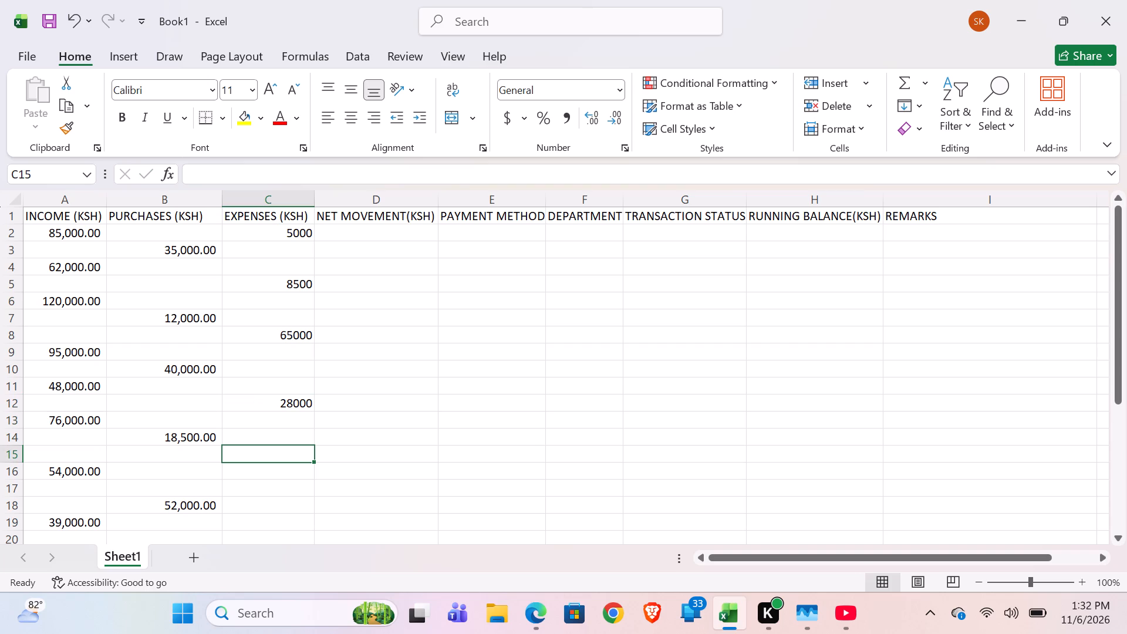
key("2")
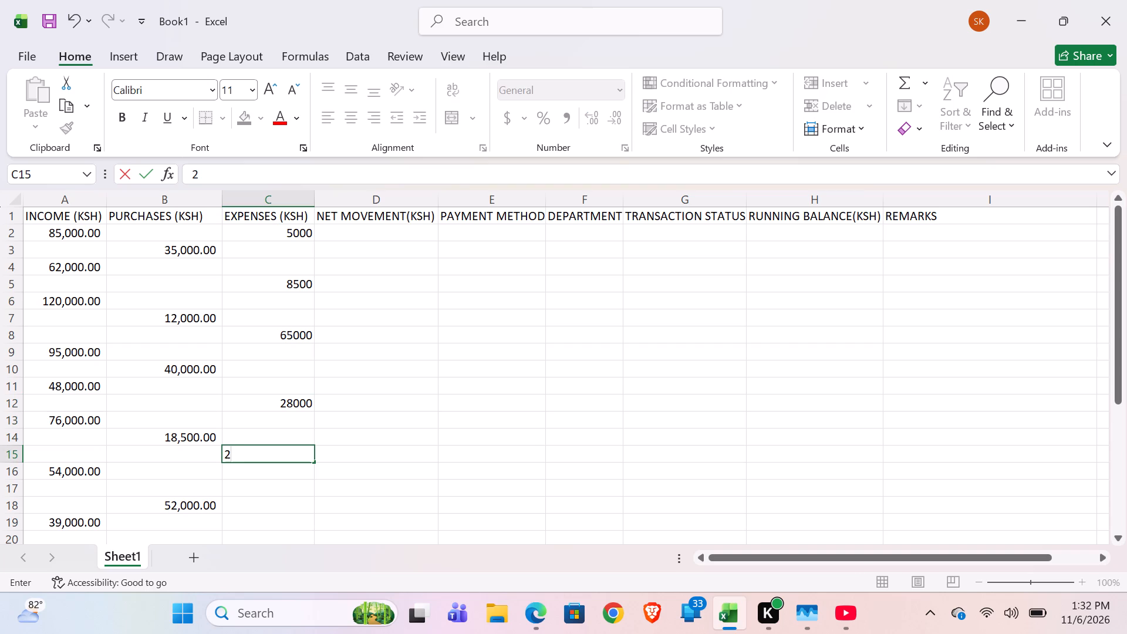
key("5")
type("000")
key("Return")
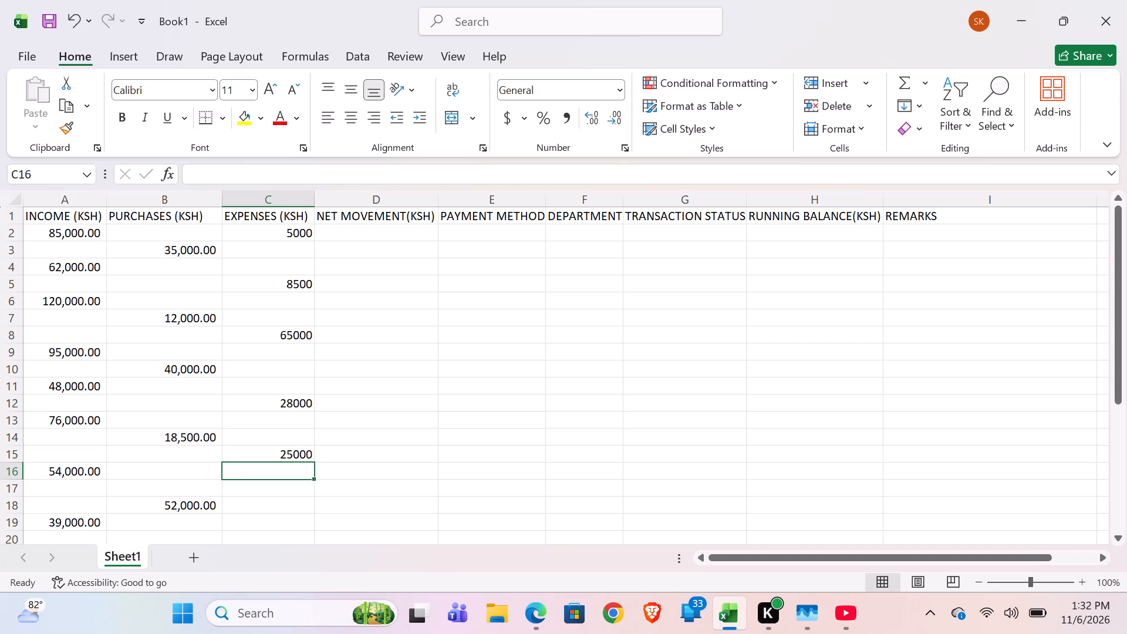
In the EXPENSES (KSH) column, enter 11500 in cell C17 and 9000 in cell C20.
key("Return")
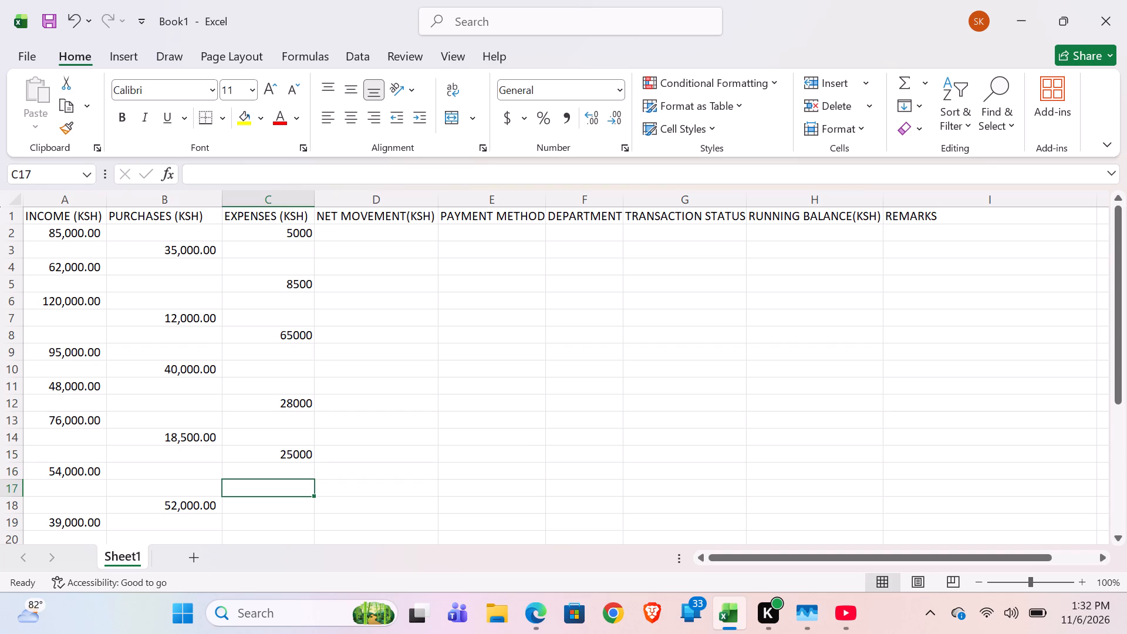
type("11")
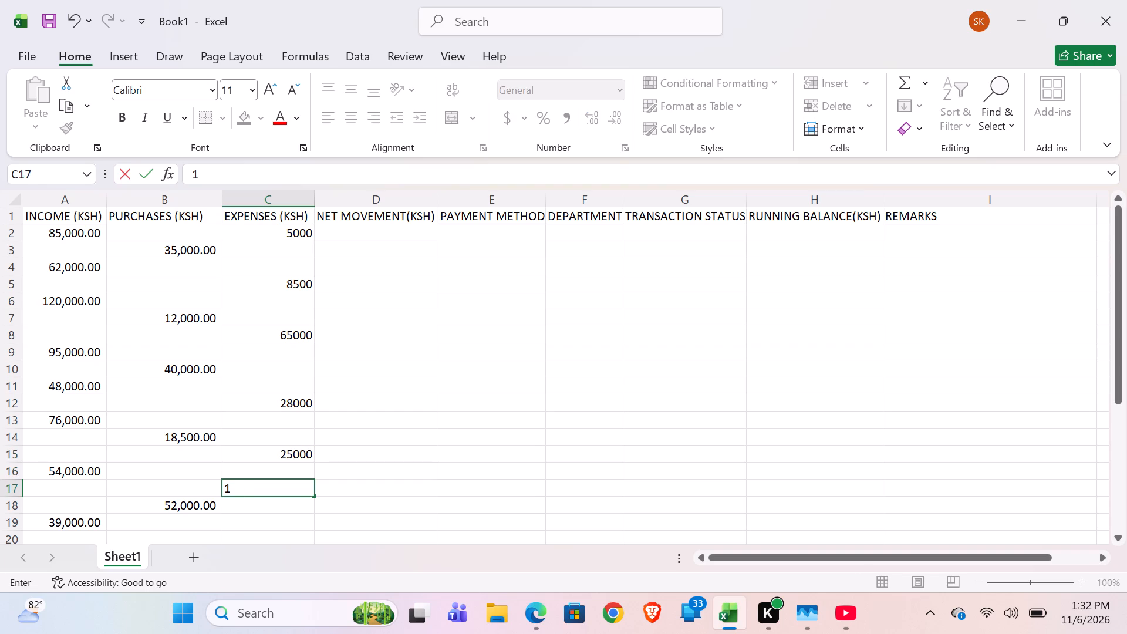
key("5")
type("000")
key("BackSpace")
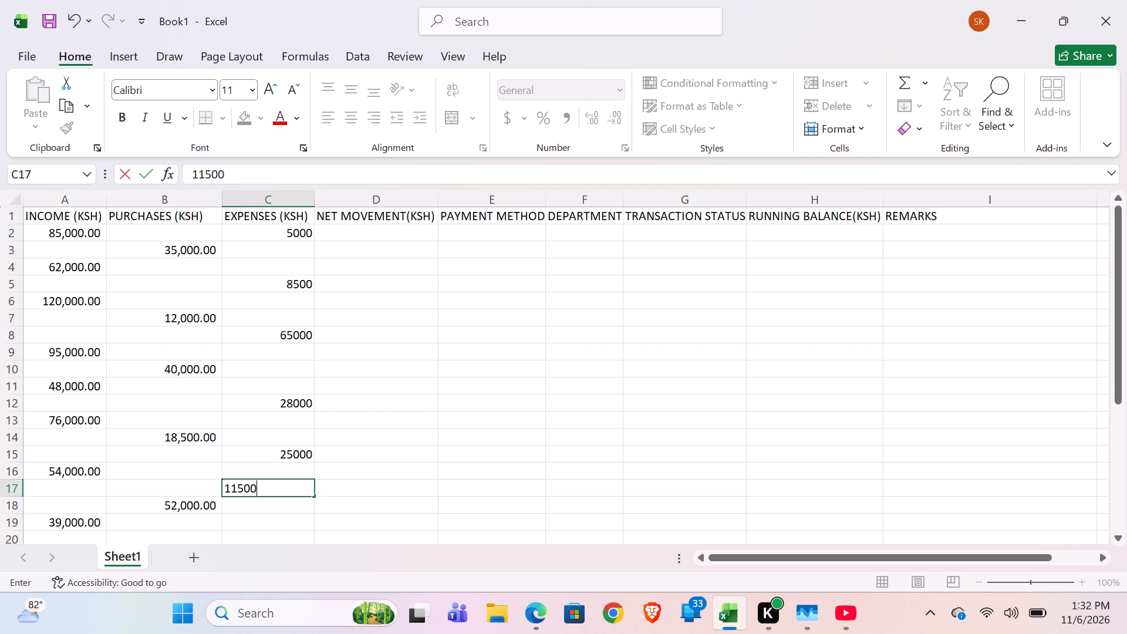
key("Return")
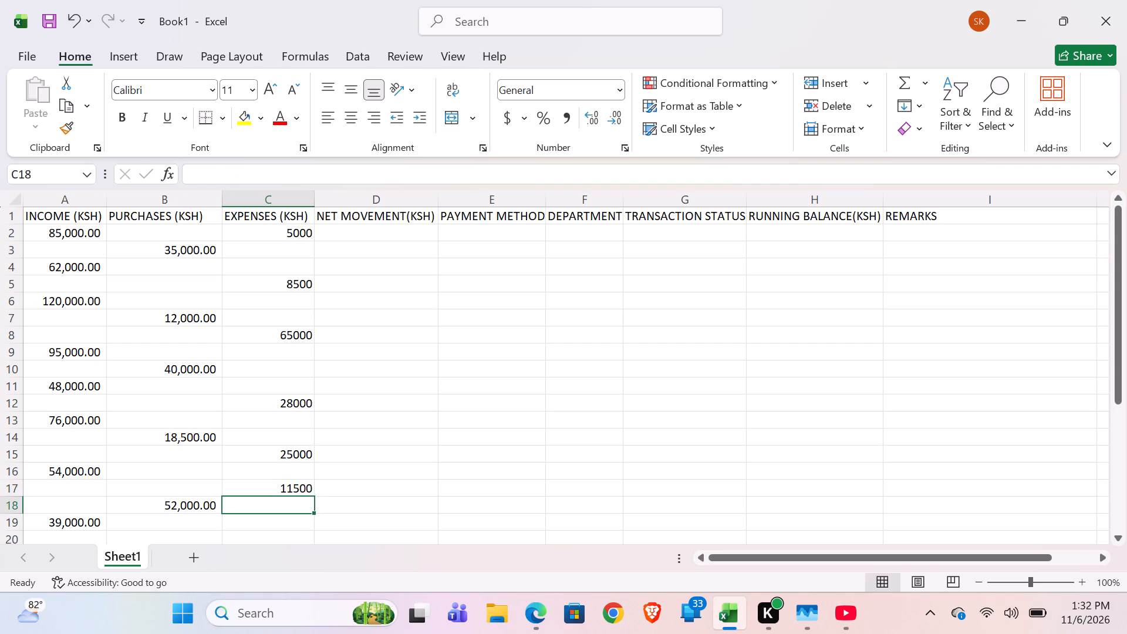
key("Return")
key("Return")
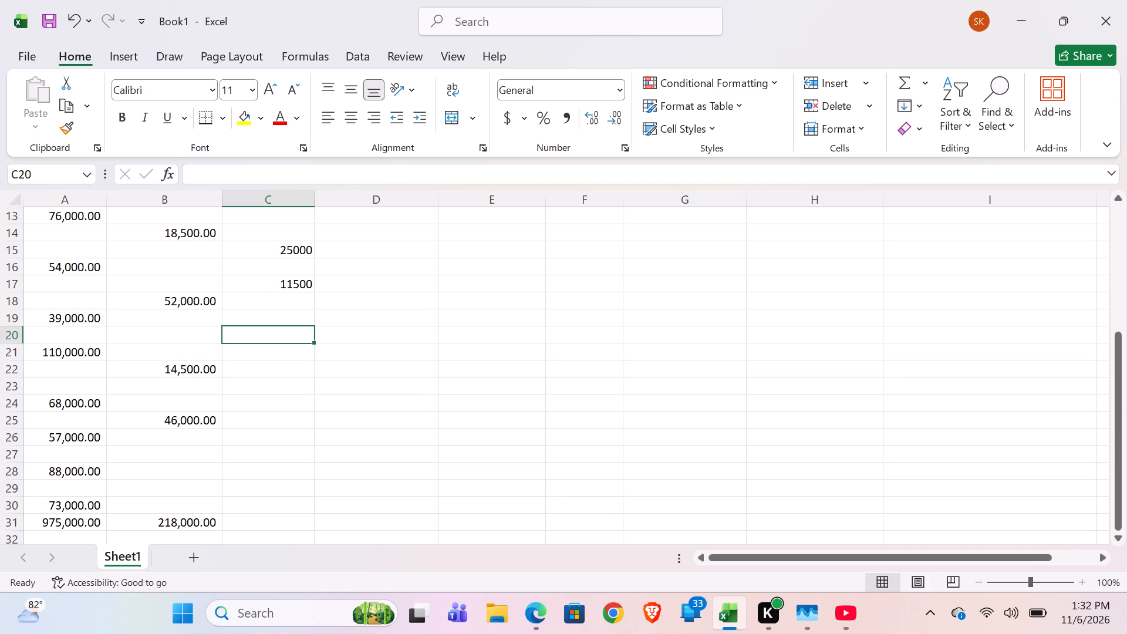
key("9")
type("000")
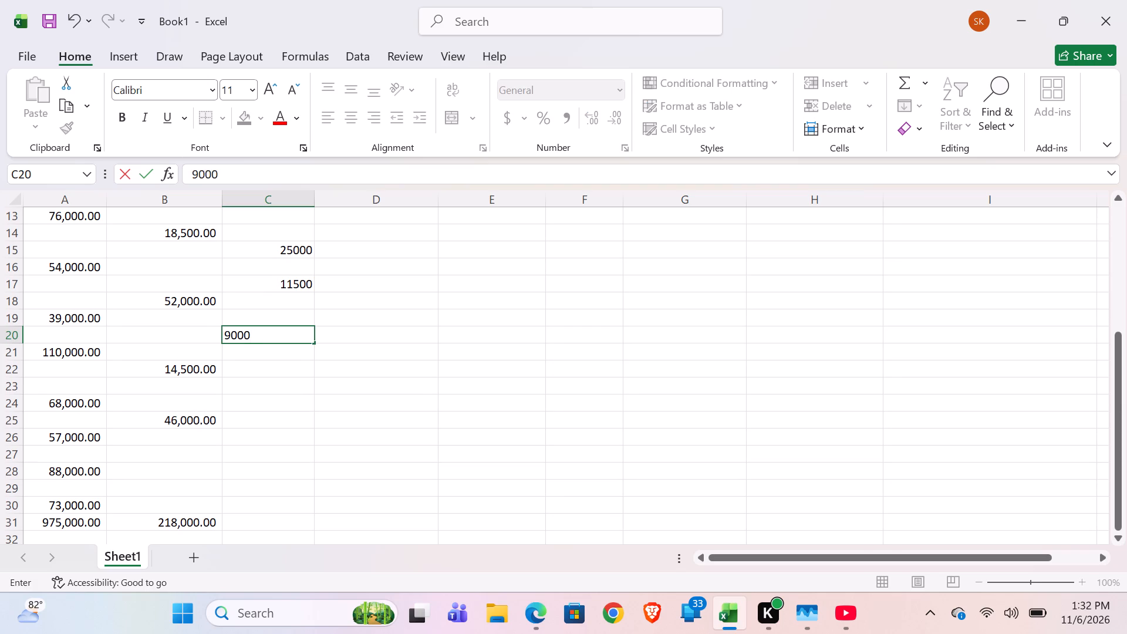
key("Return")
In the EXPENSES (KSH) column, enter 4200 in cell C23 and 7200 in cell C27.
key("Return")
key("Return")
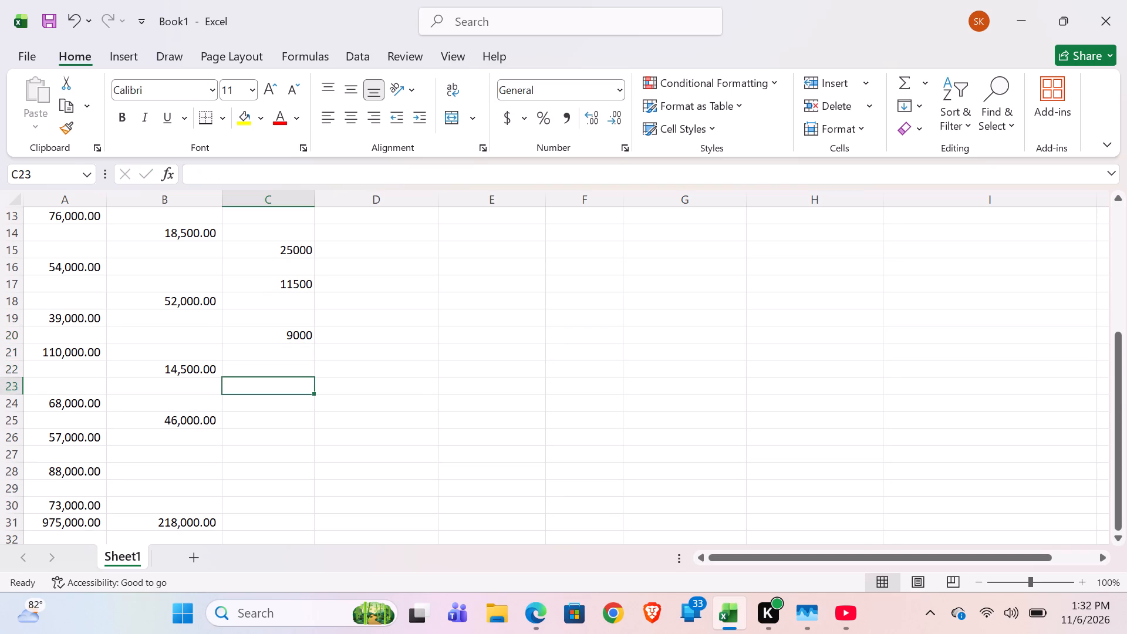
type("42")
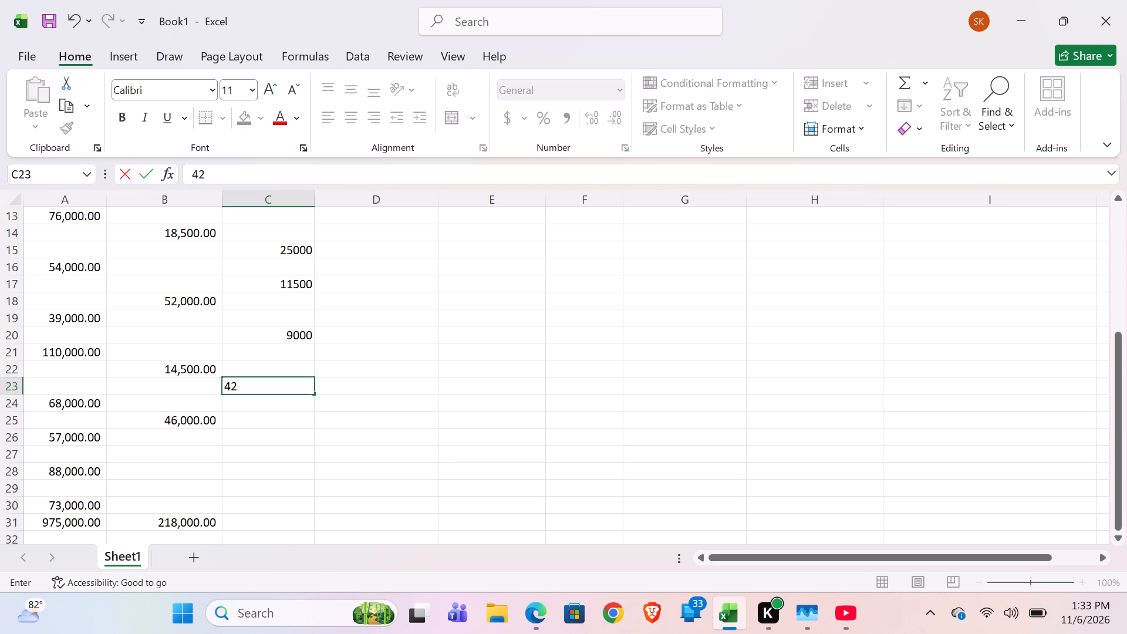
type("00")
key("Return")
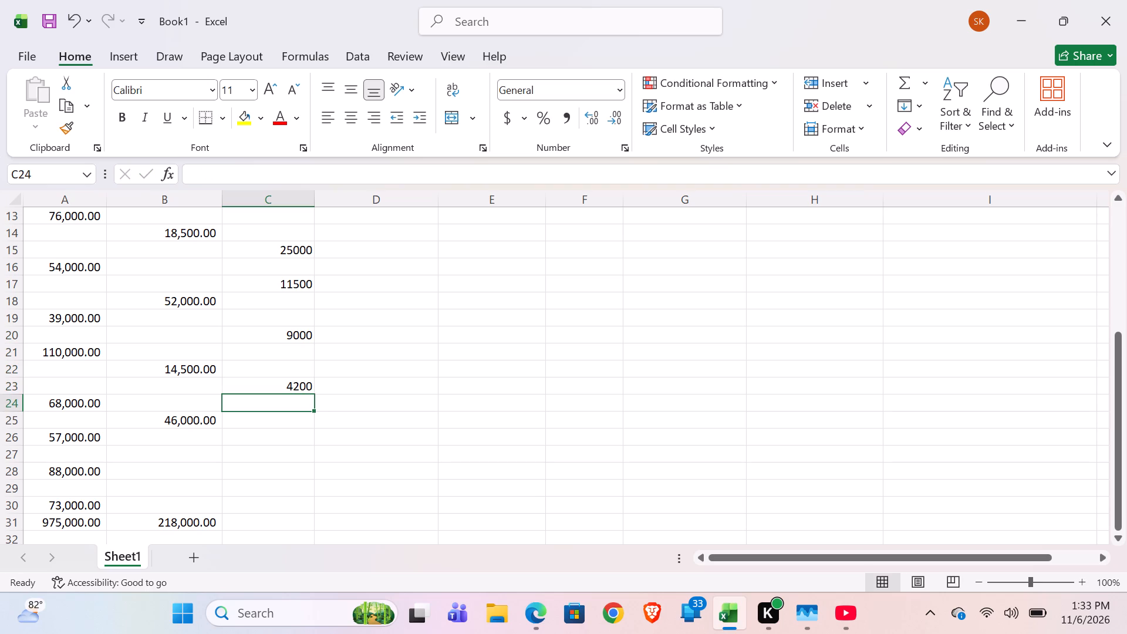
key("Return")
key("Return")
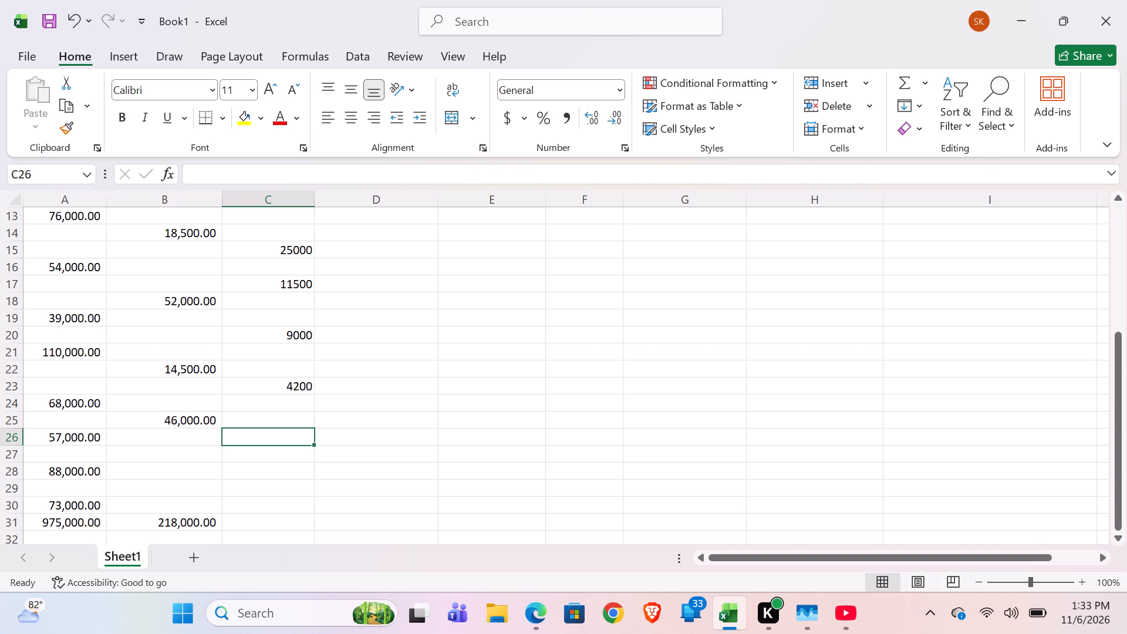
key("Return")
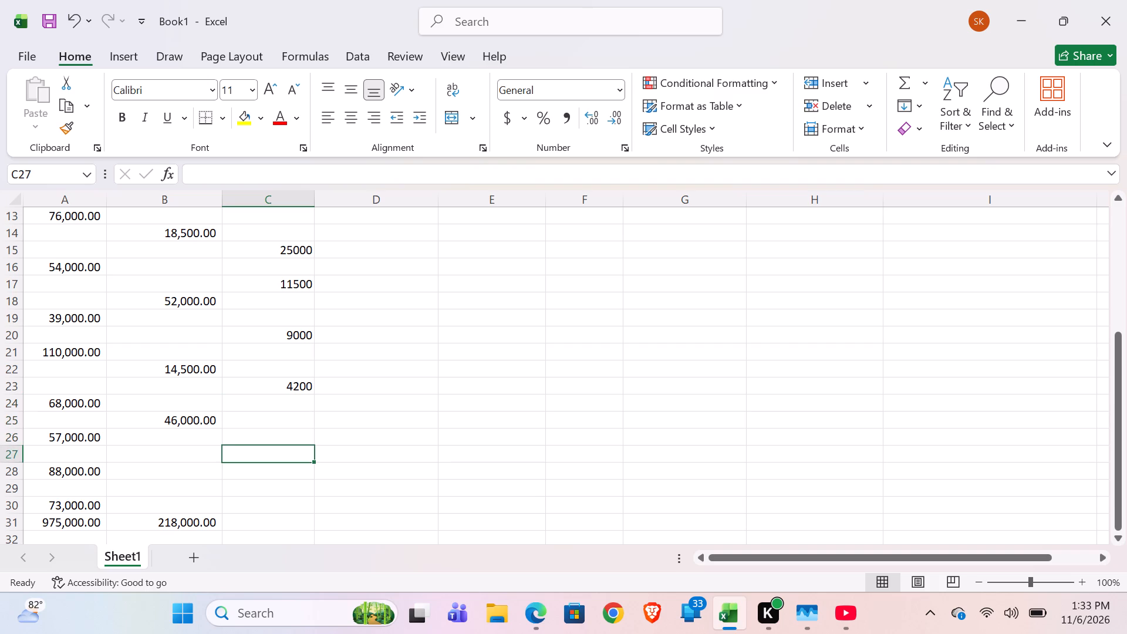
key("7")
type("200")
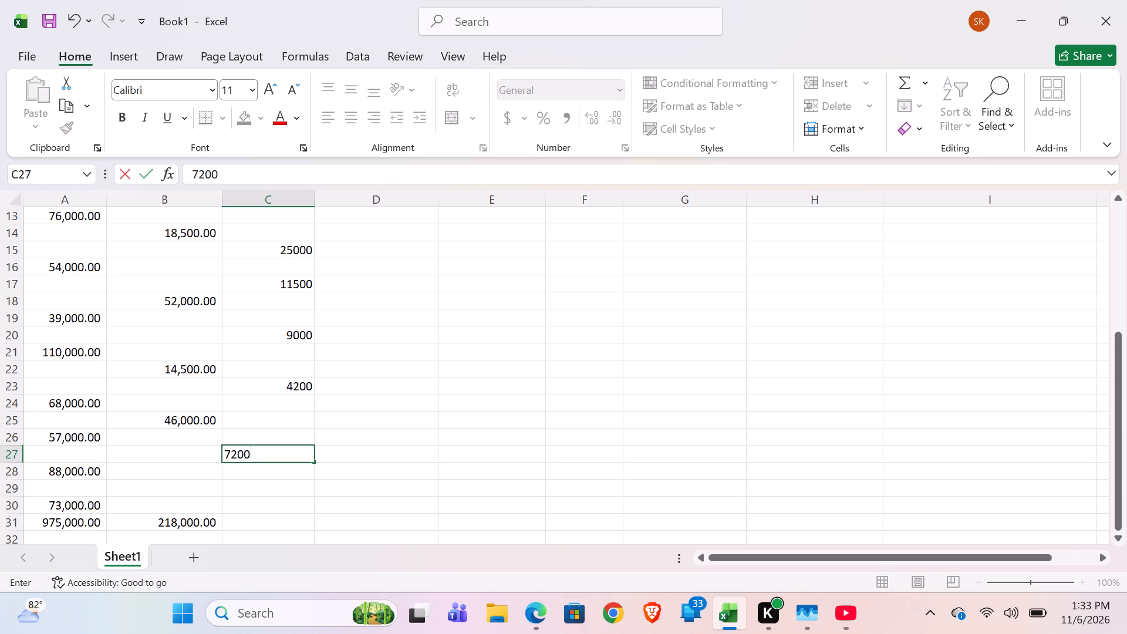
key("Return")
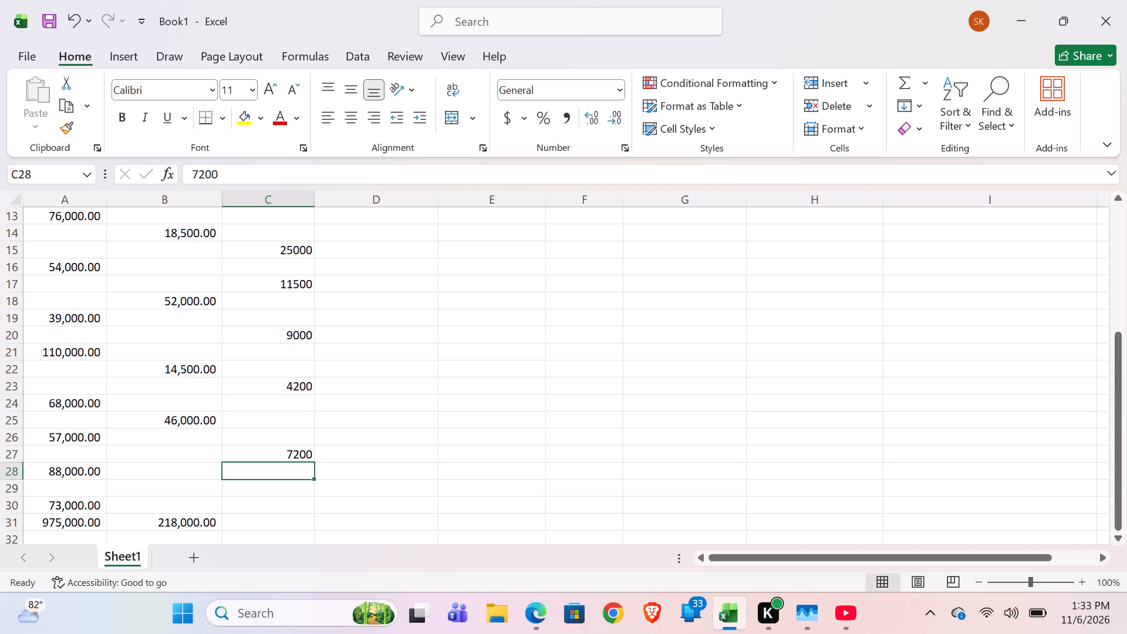
In the EXPENSES (KSH) column, enter 1800 in cell C29.
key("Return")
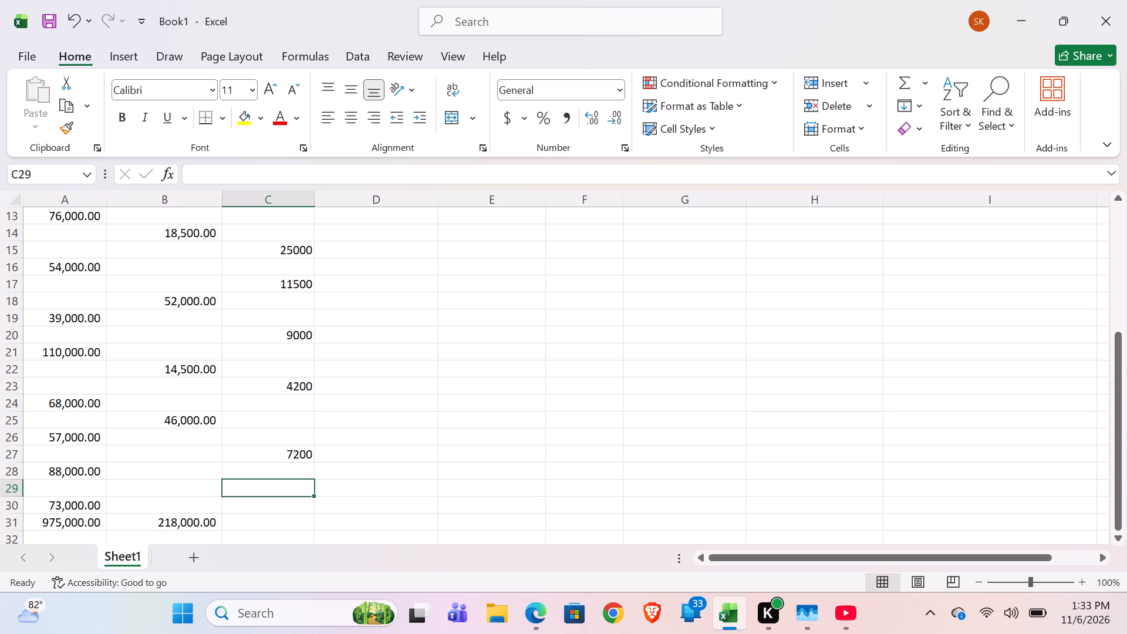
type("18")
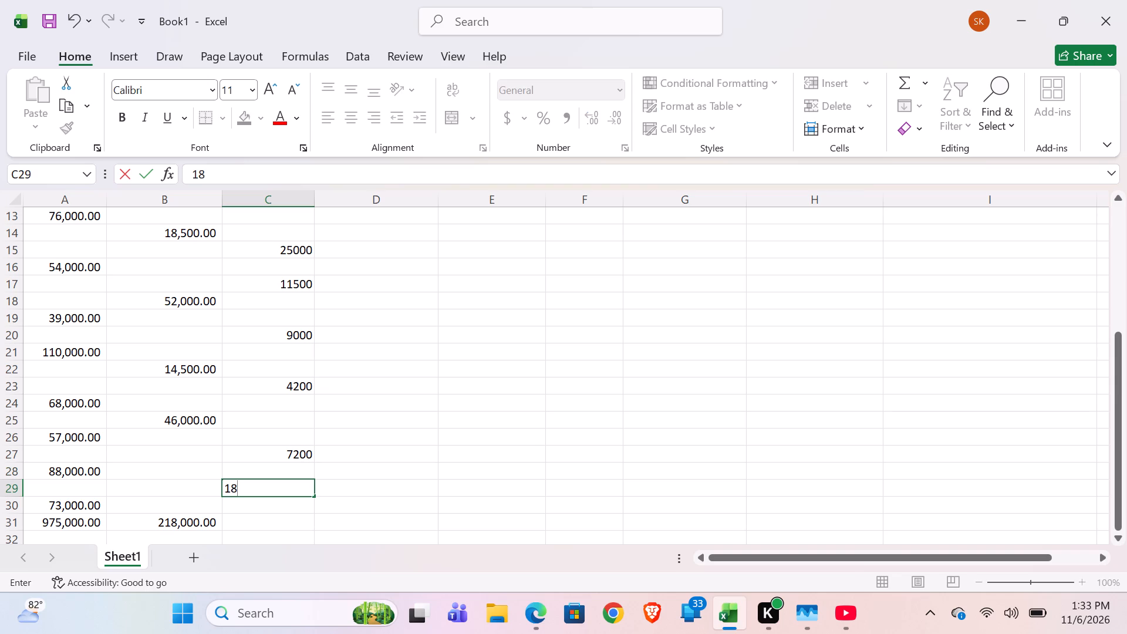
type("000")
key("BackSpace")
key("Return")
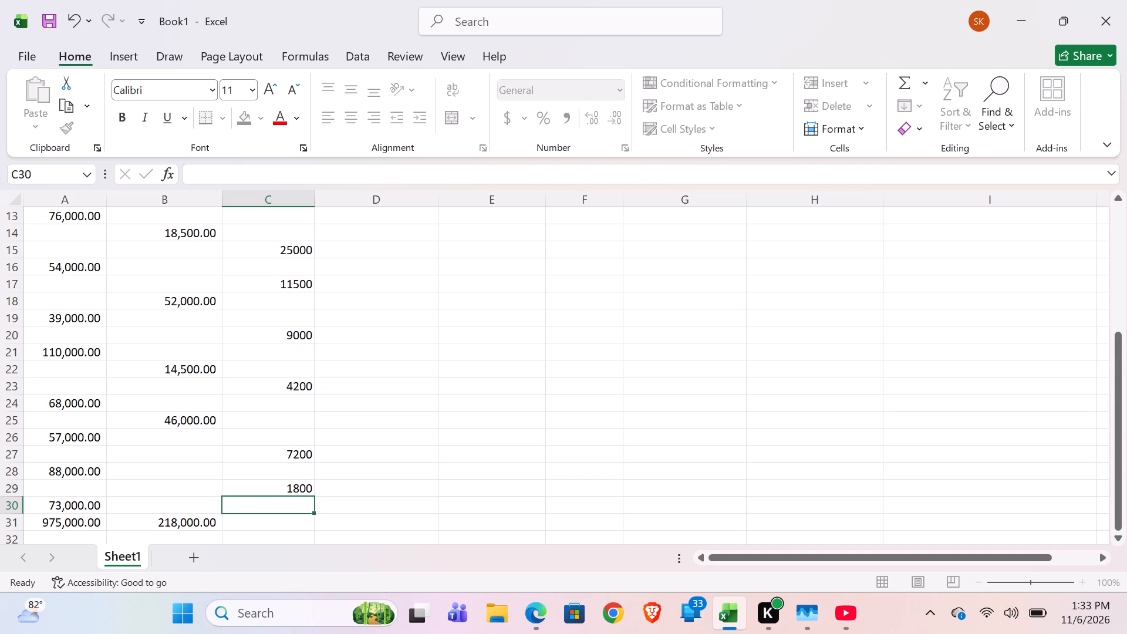
Enter 106700 as the EXPENSES (KSH) total in cell C31.
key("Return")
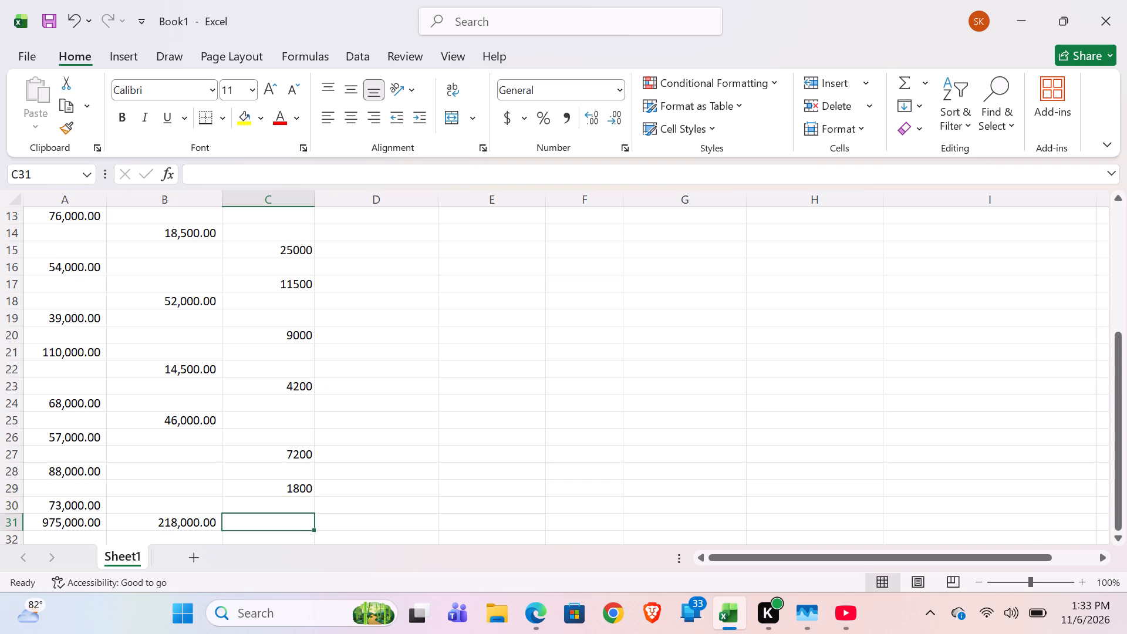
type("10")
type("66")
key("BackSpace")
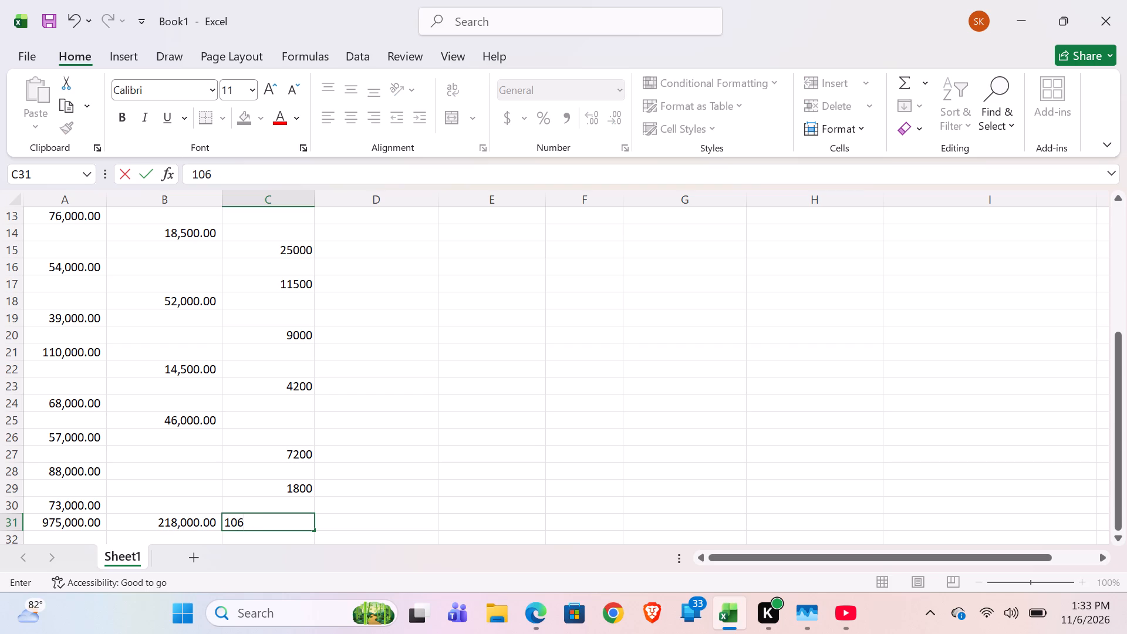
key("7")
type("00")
left_click(277, 521)
left_click_drag(275, 509, 275, 508)
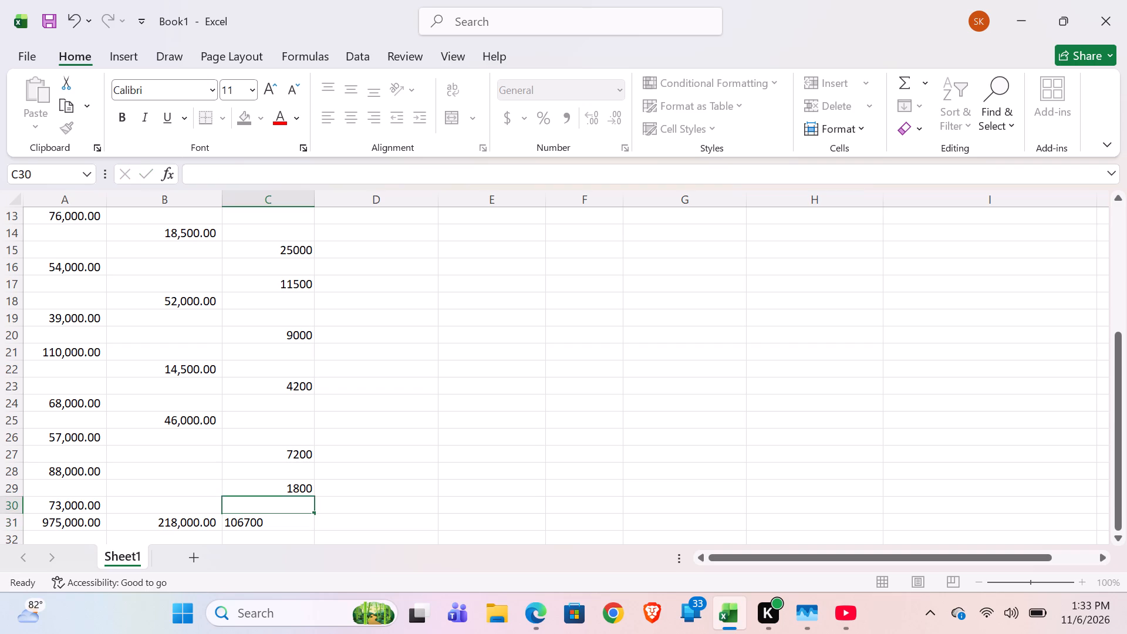
Apply the comma number style to the EXPENSES (KSH) values and total in cells C2 to C31.
left_click_drag(275, 508, 281, 528)
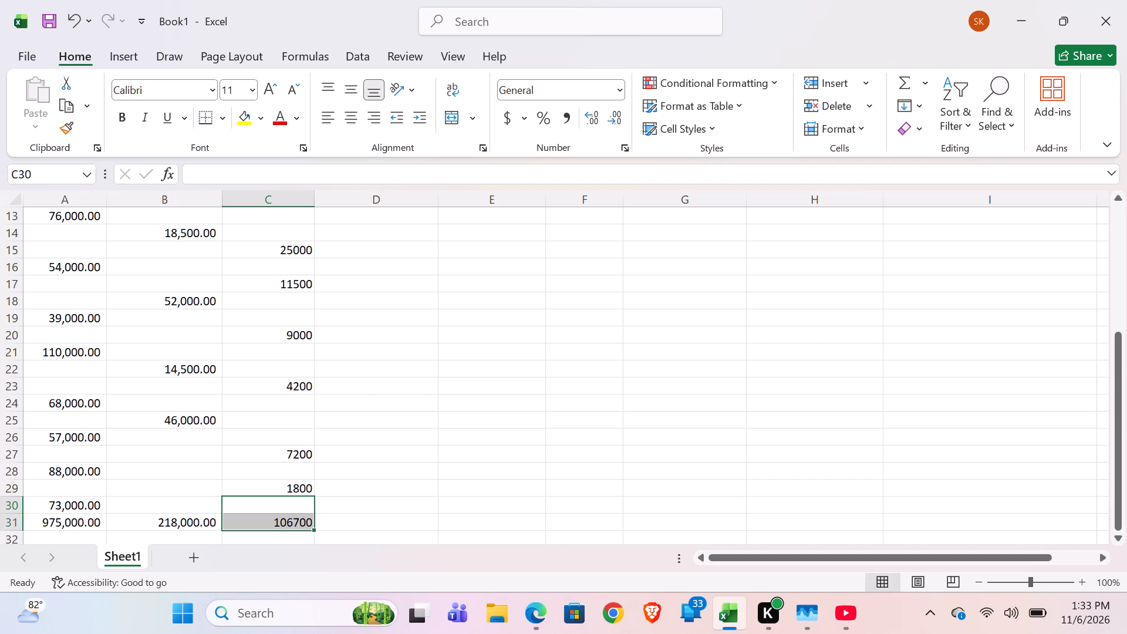
left_click(258, 525)
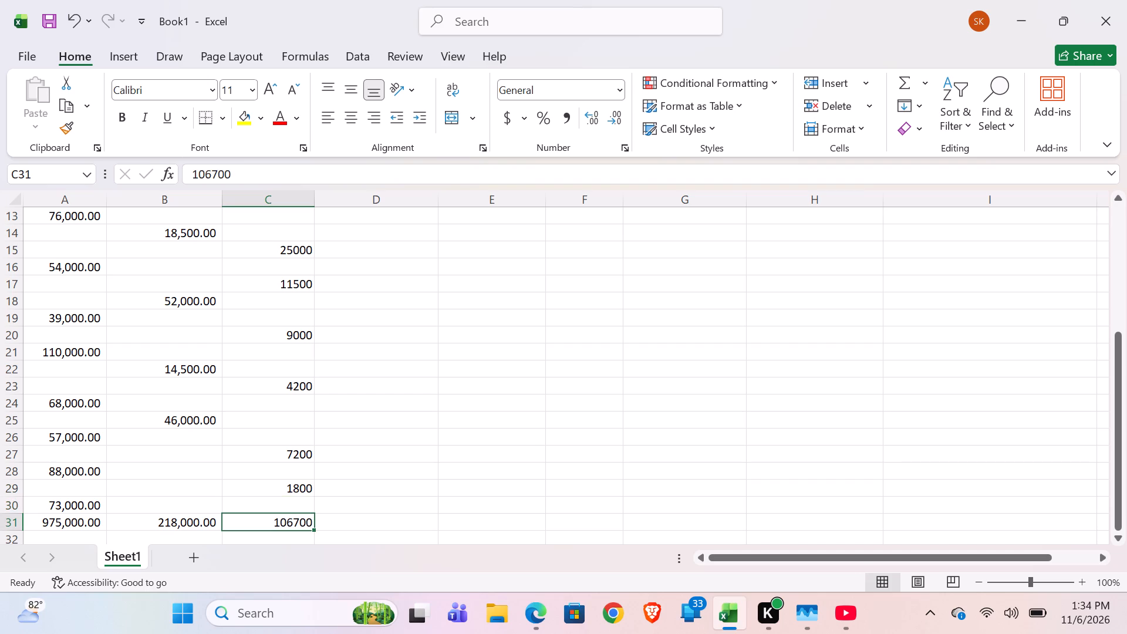
left_click_drag(261, 517, 254, 359)
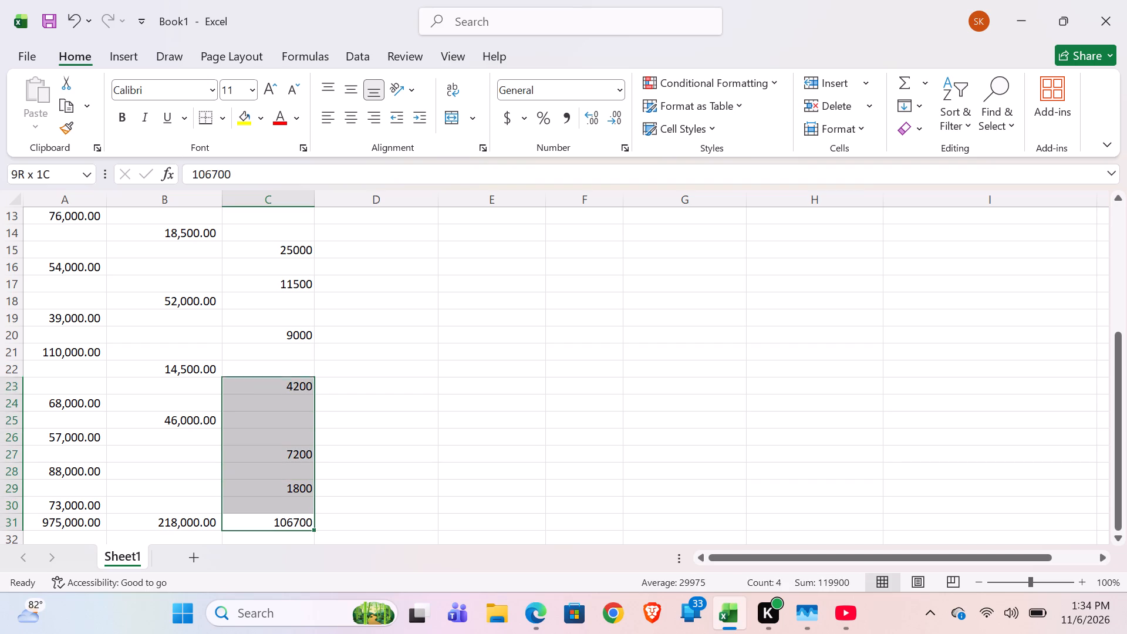
left_click_drag(254, 359, 255, 238)
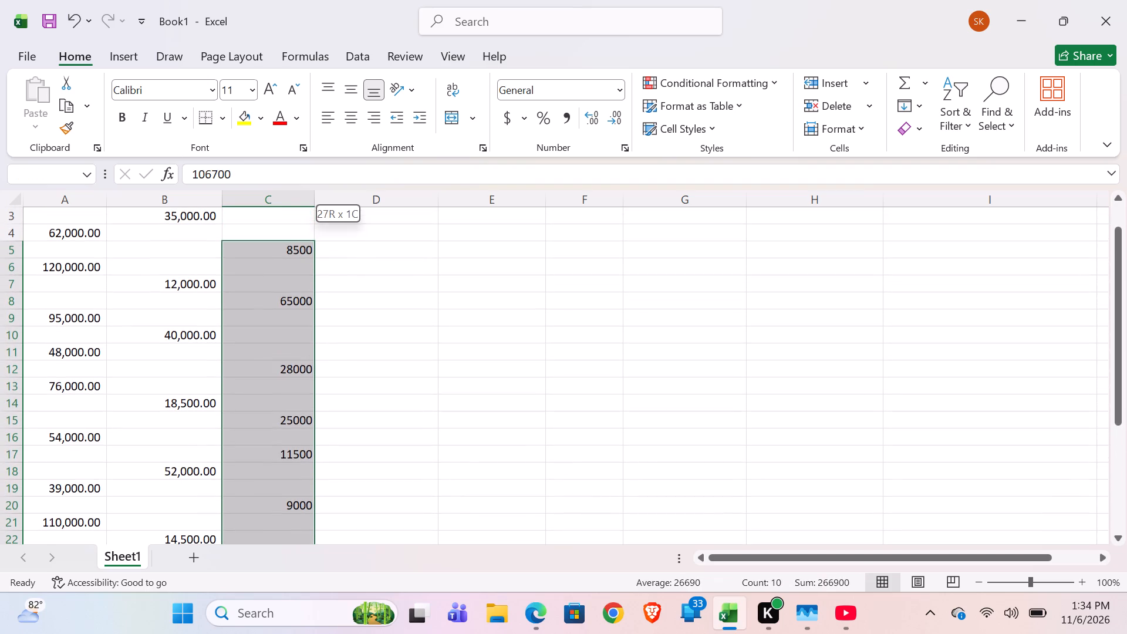
left_click_drag(255, 238, 269, 262)
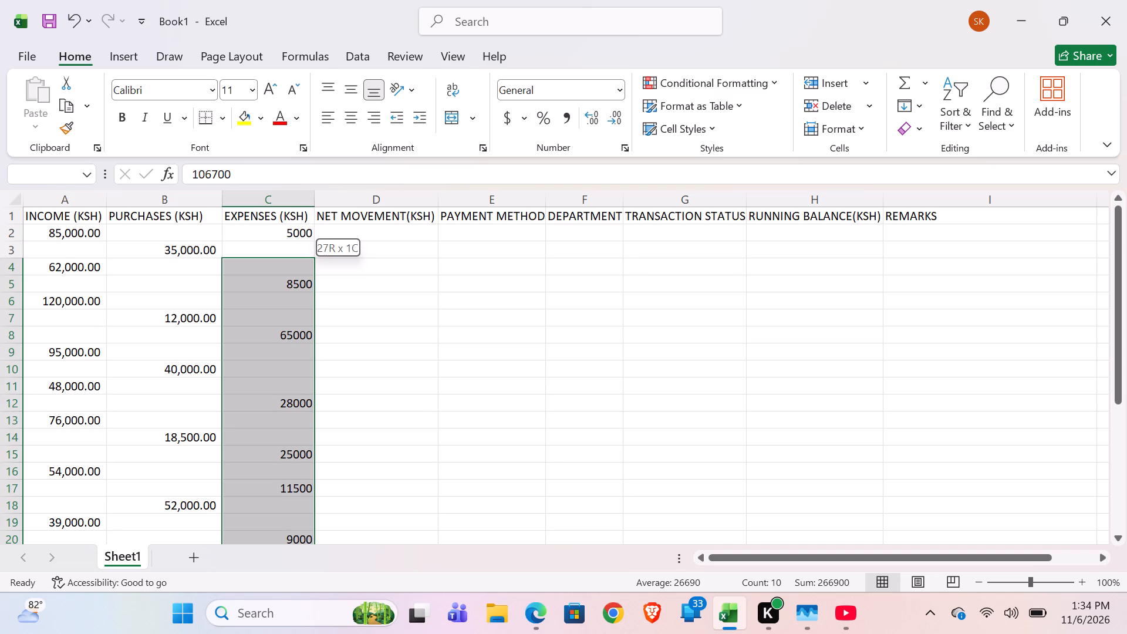
left_click_drag(269, 262, 264, 237)
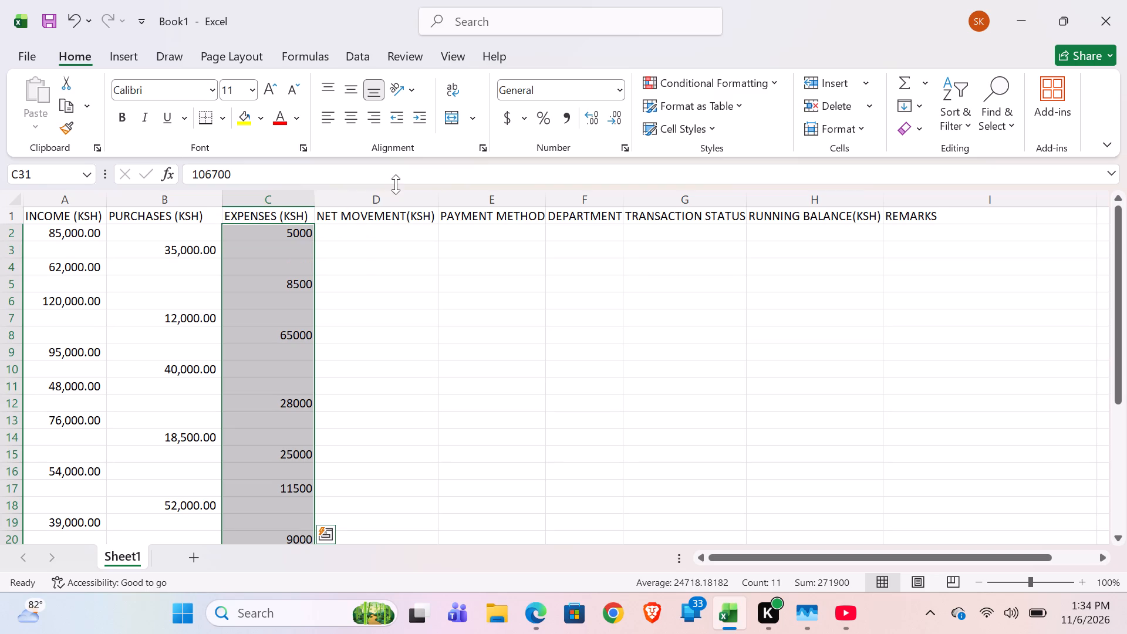
left_click(562, 112)
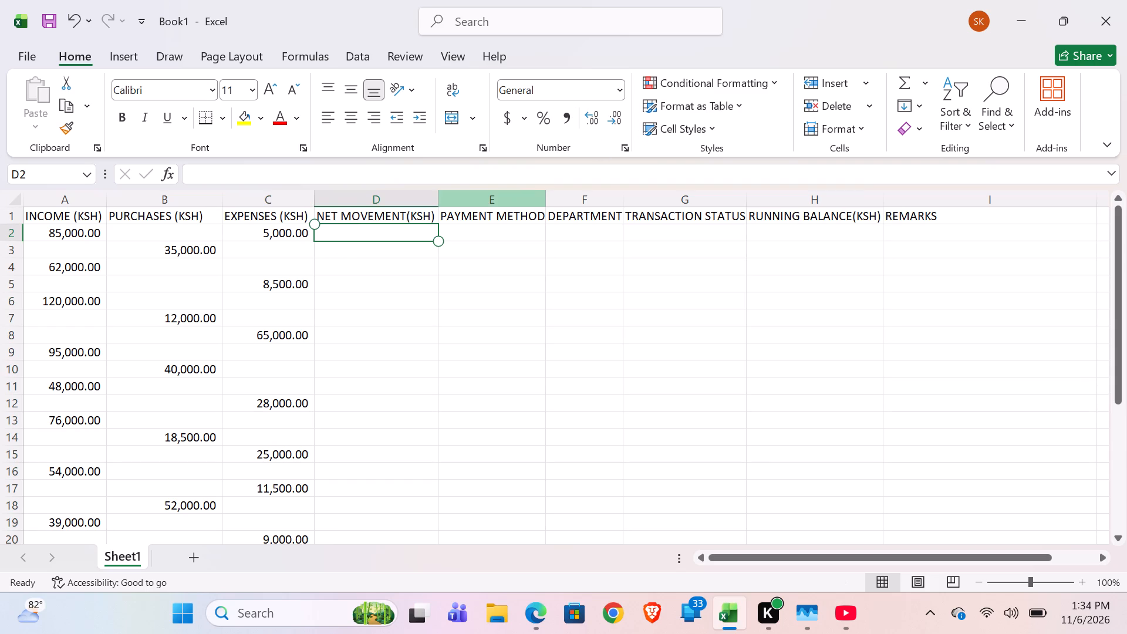
In the NET MOVEMENT(KSH) column, enter 80000 in cell D2.
left_click(407, 237)
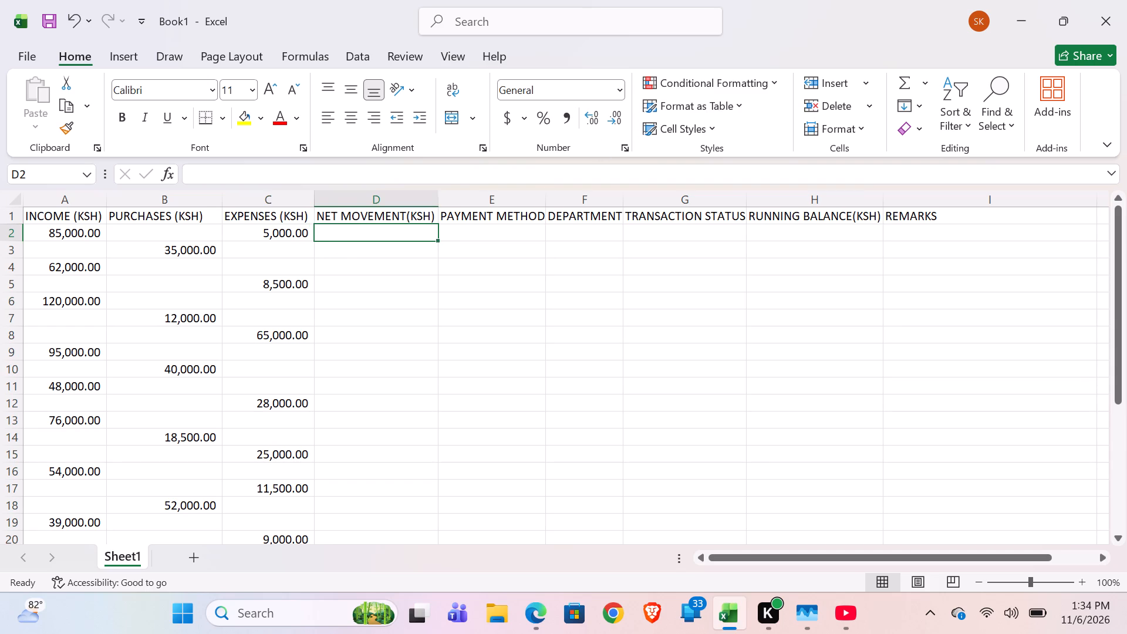
key("8")
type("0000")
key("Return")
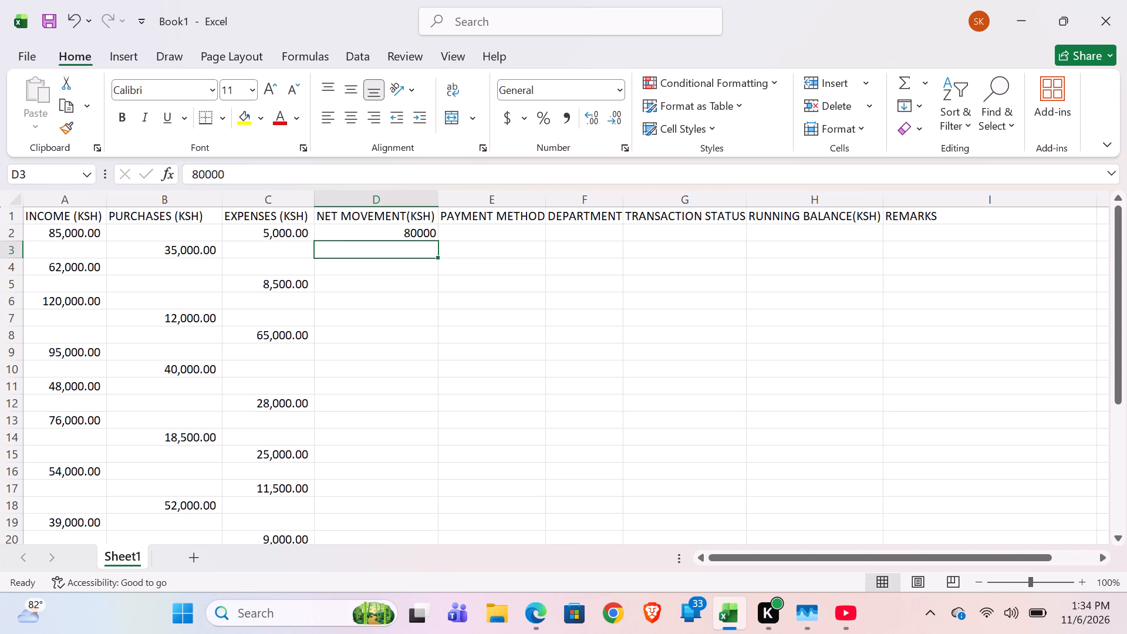
In the NET MOVEMENT(KSH) column, enter 35000 in cell D3 and 62000 in cell D4.
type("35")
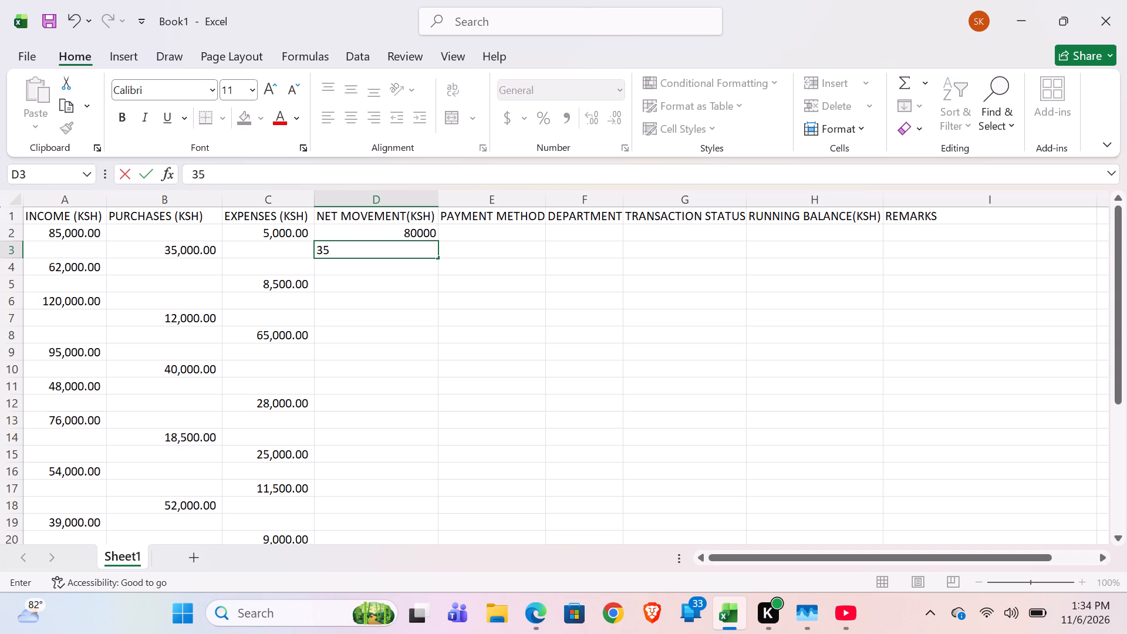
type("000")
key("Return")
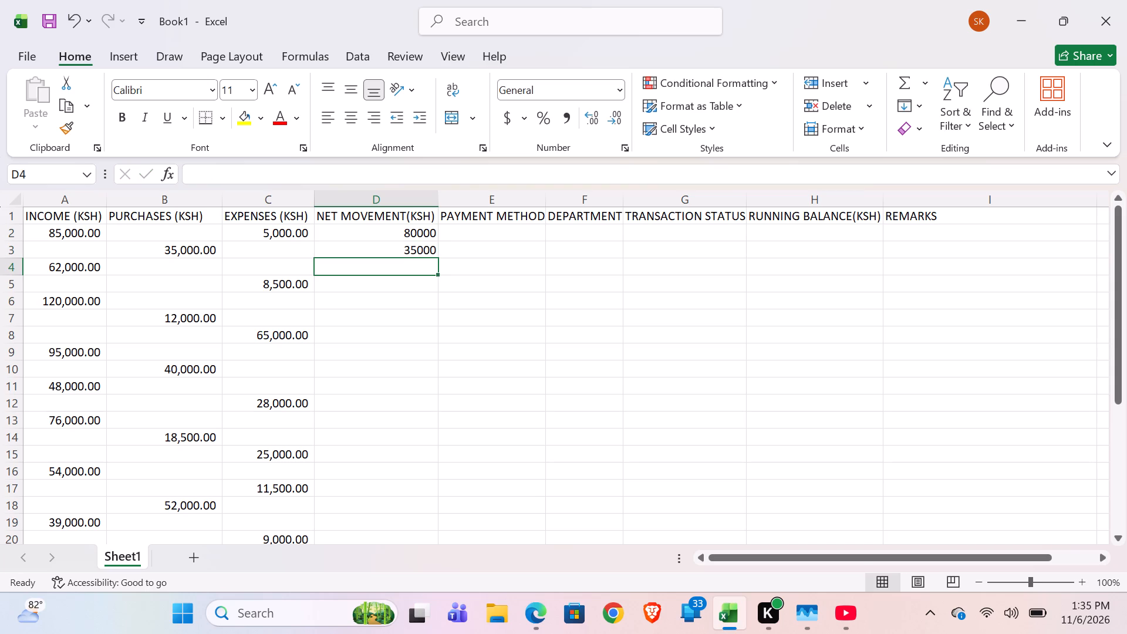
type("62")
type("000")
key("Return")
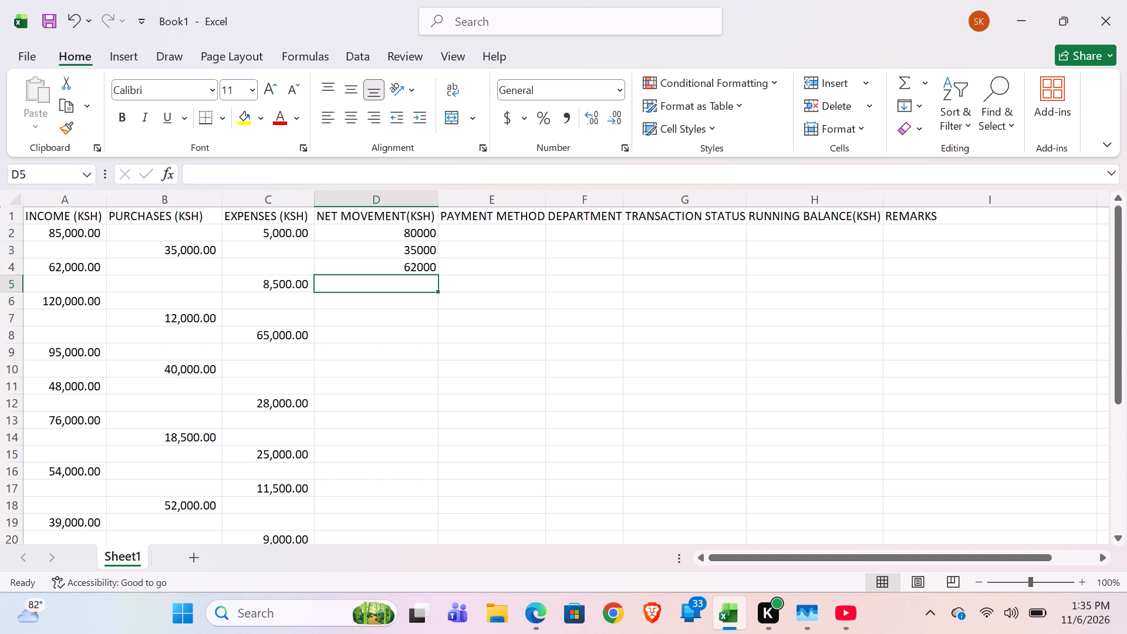
In the NET MOVEMENT(KSH) column, enter 8500 in cell D5 and 120000 in cell D6.
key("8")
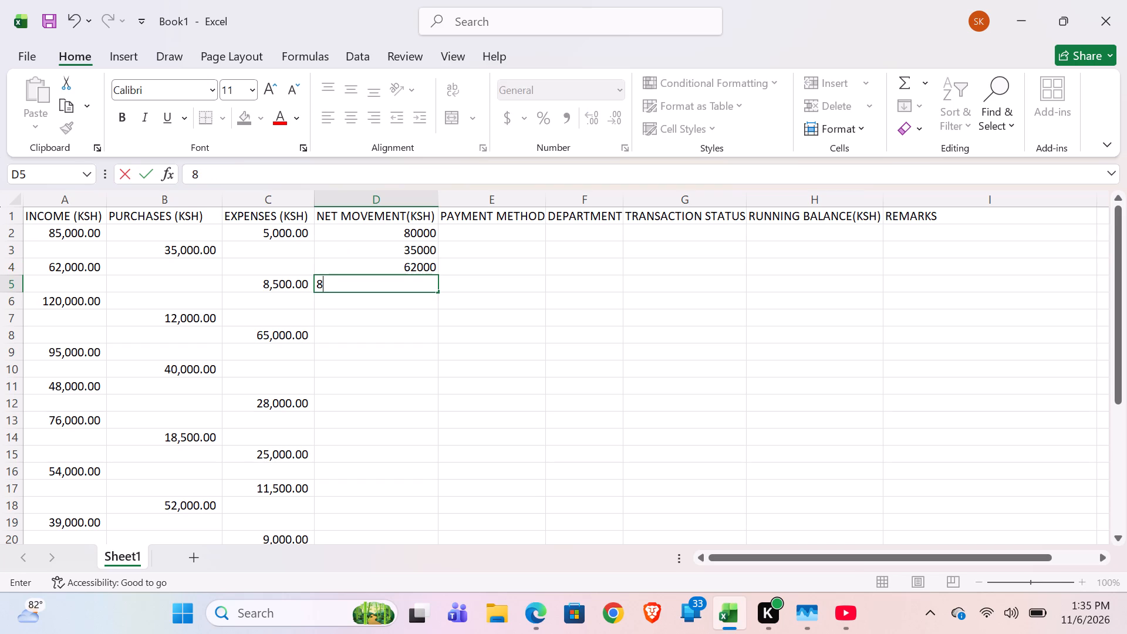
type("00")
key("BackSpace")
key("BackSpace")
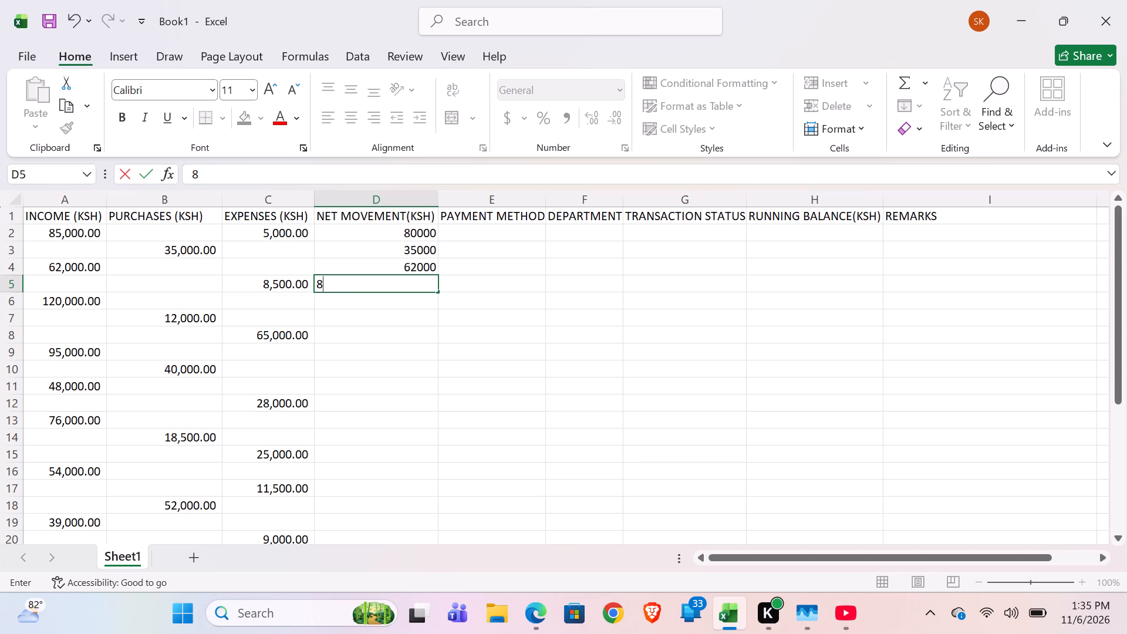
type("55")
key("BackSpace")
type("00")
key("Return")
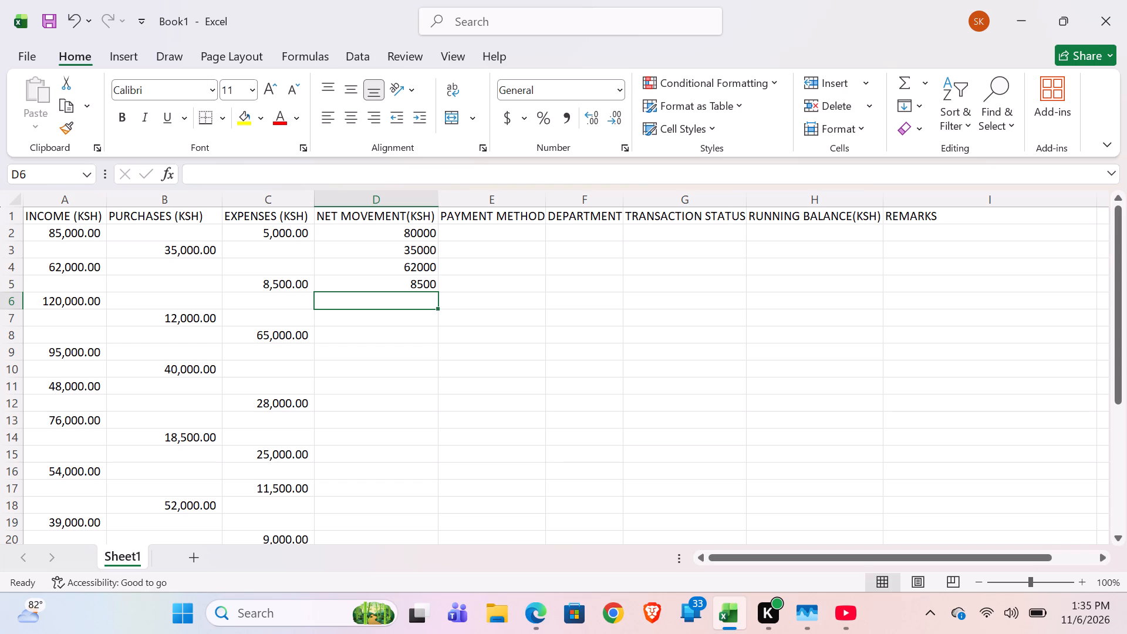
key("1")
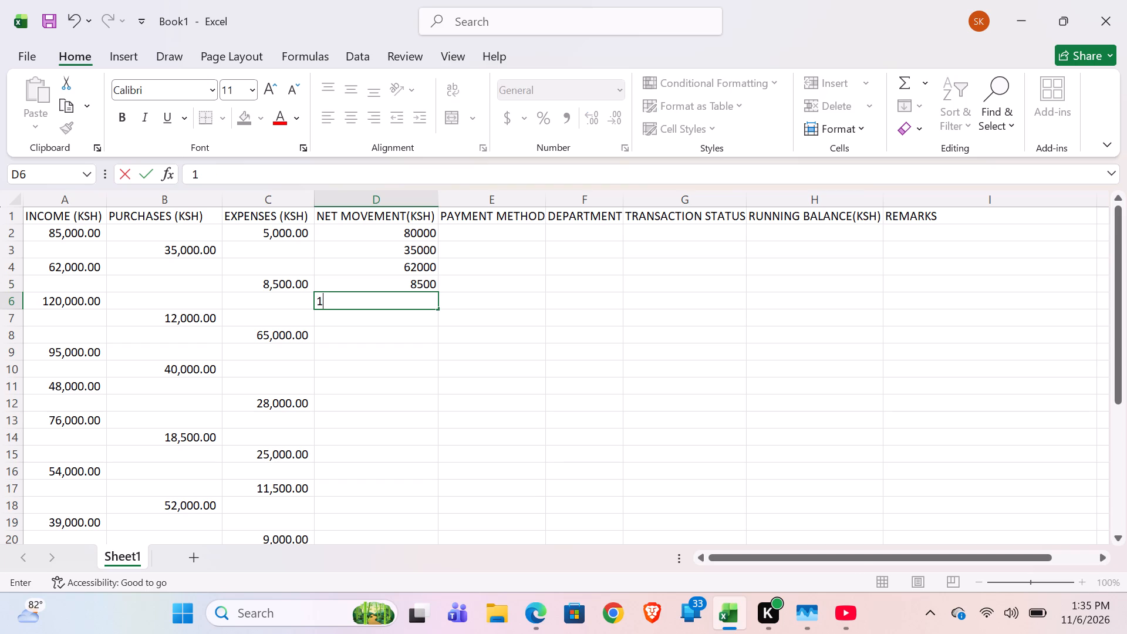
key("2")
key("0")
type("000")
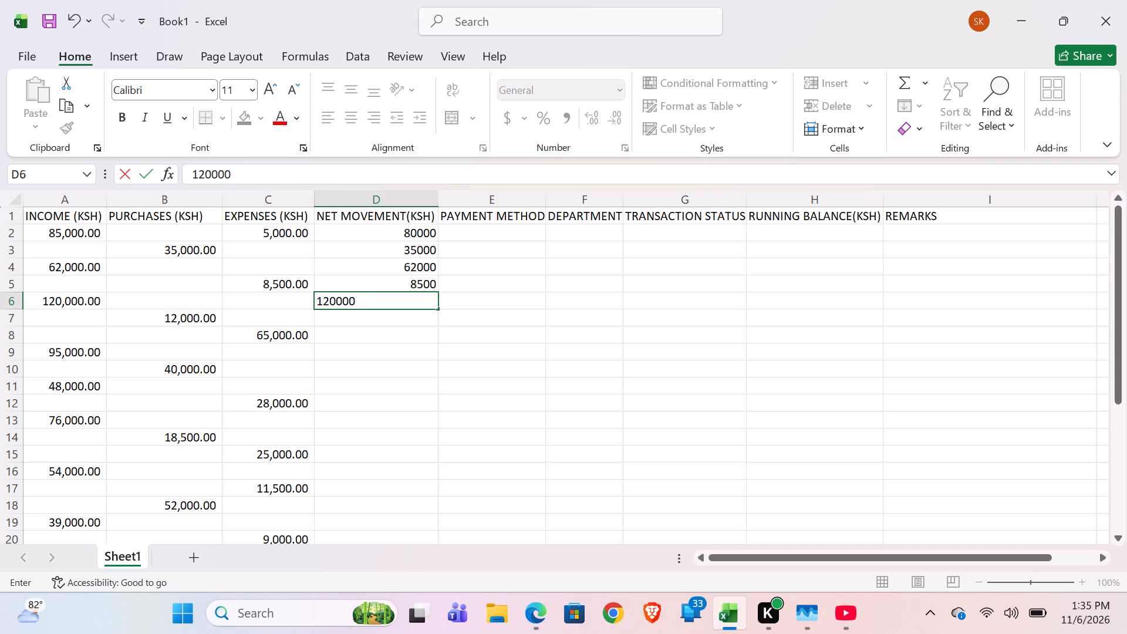
Set the font colour of the net movement values in cells D3 and D5 to standard red.
left_click(397, 249)
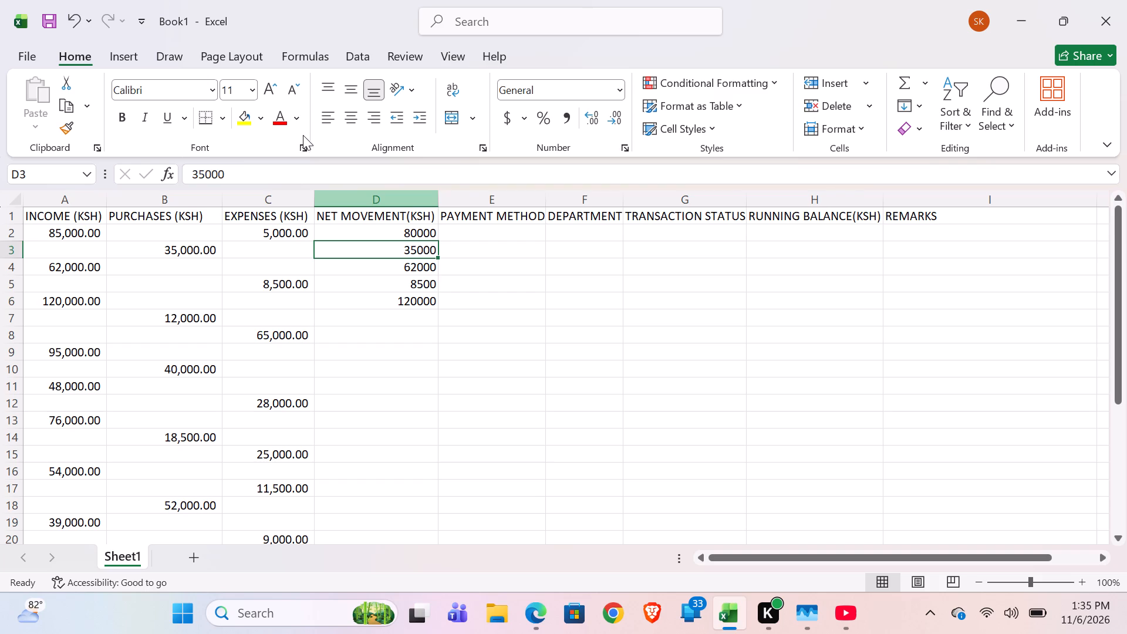
left_click(296, 113)
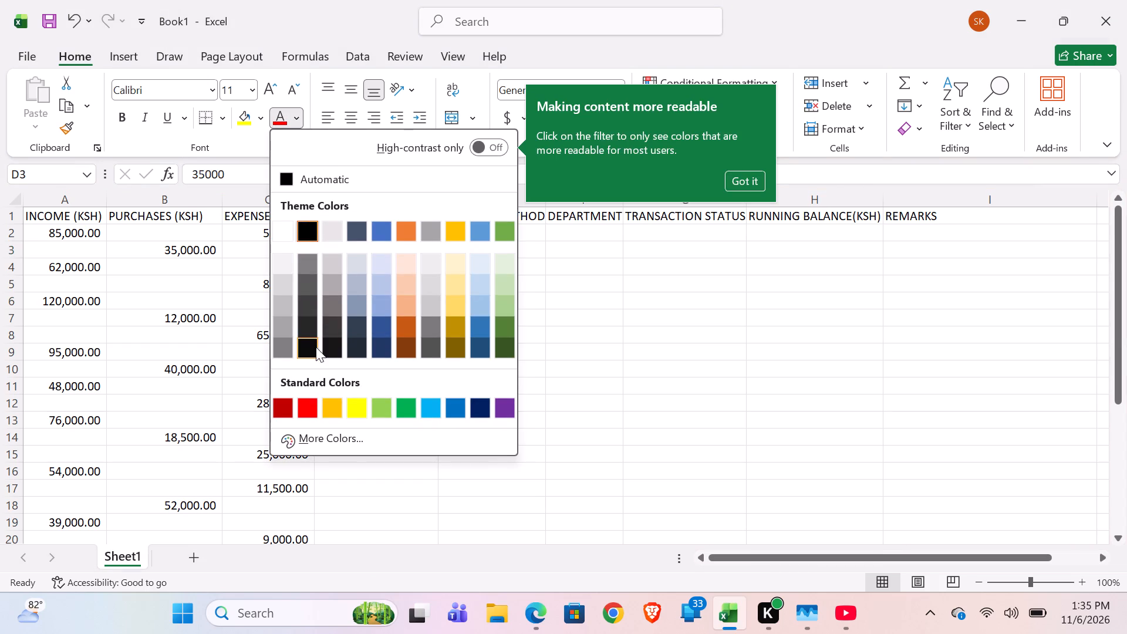
left_click(305, 403)
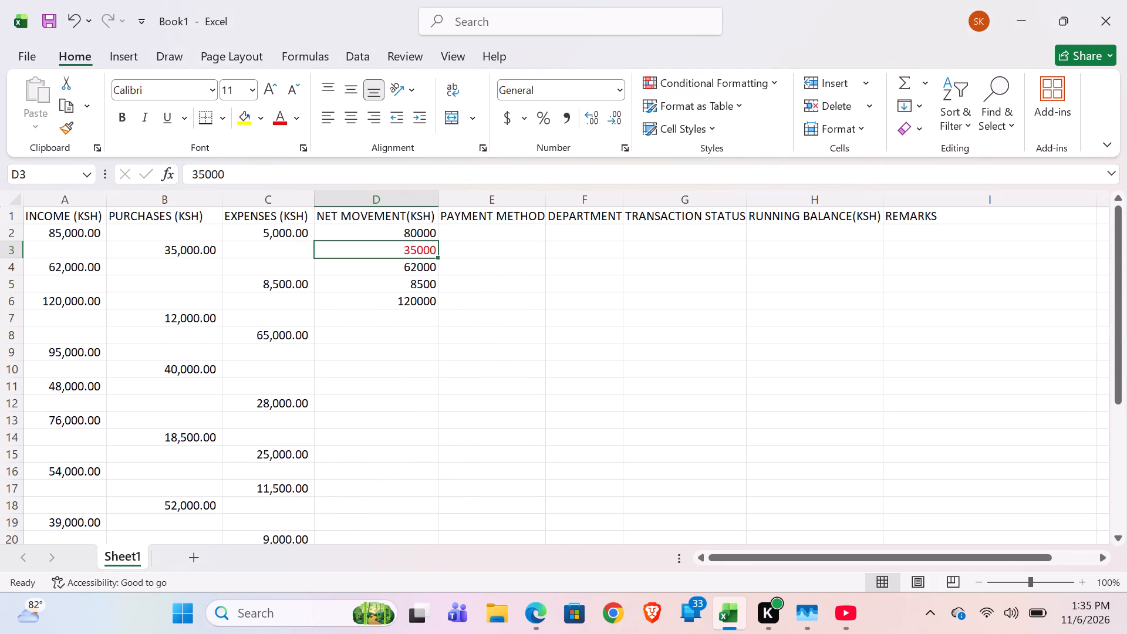
left_click(382, 281)
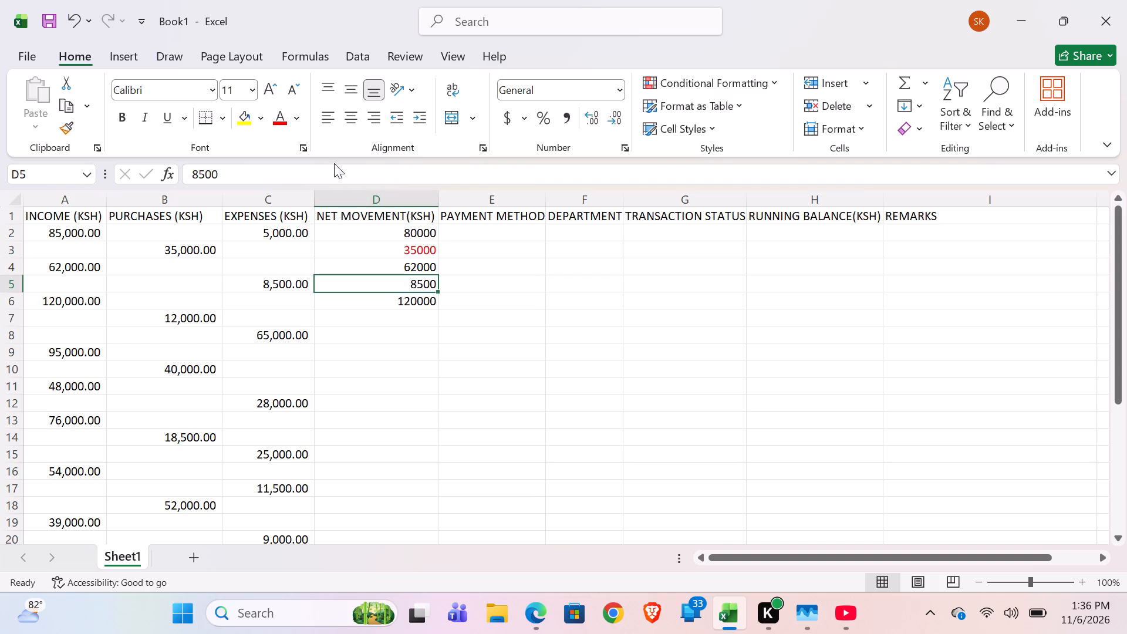
left_click(300, 120)
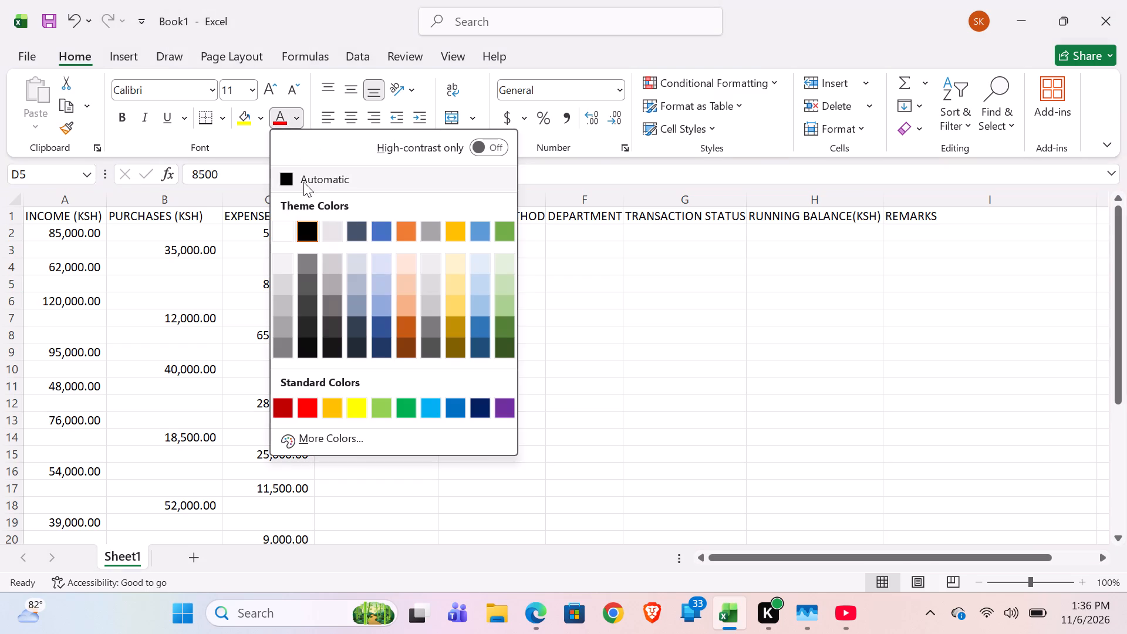
left_click(304, 403)
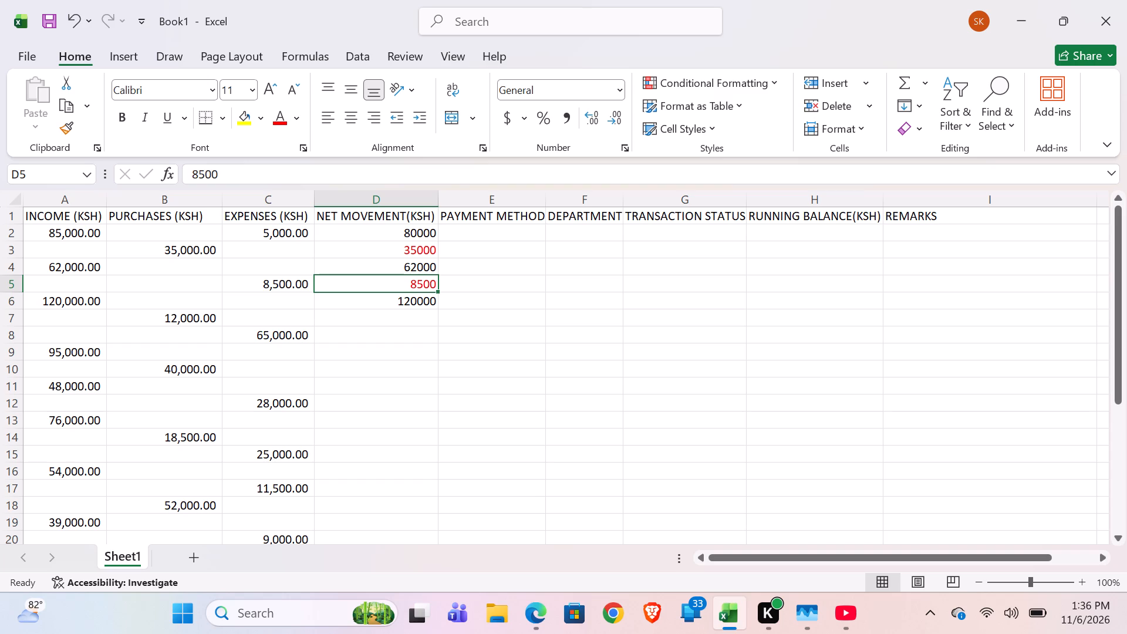
In the NET MOVEMENT(KSH) column, enter 1200 in cell D7.
left_click(375, 321)
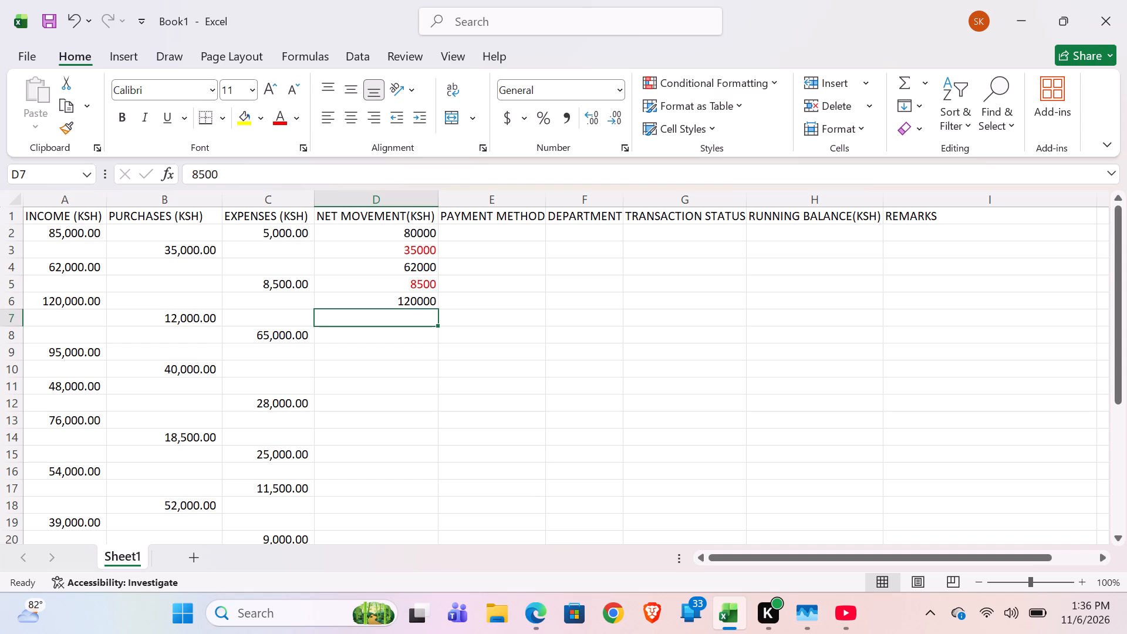
key("1")
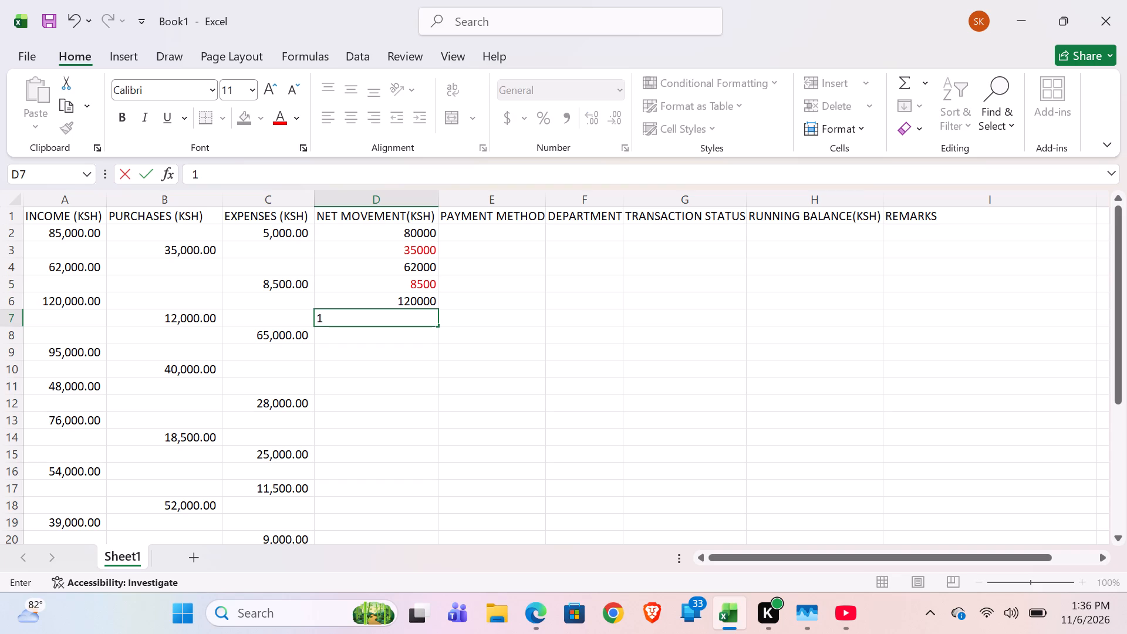
key("2")
type("00")
key("Return")
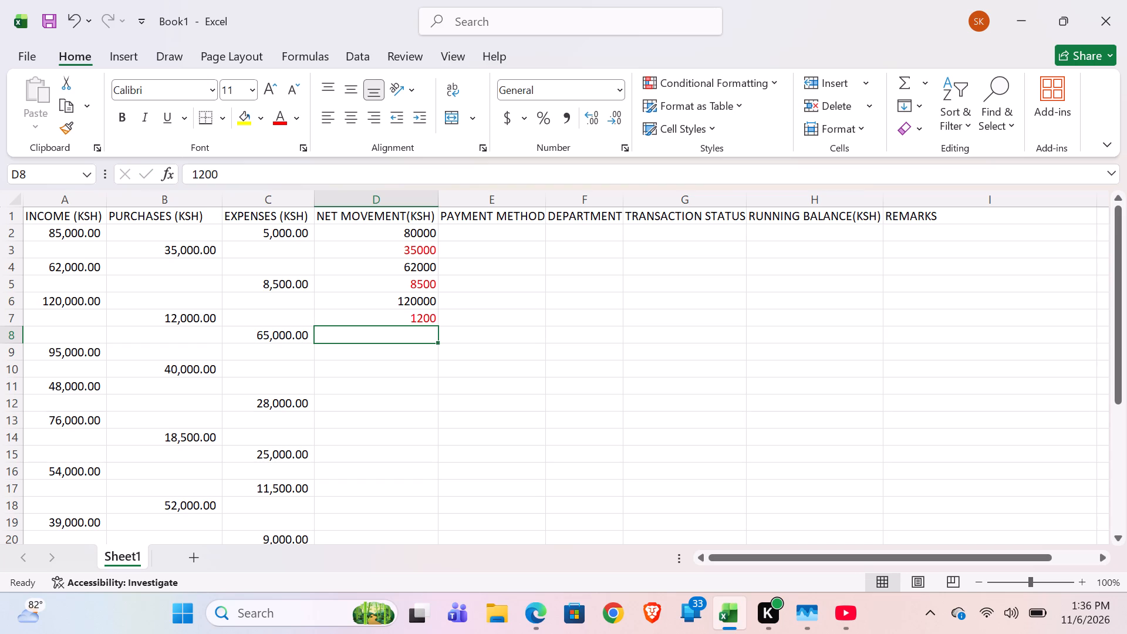
Set the font colour of the net movement value in cell D7 to Automatic.
left_click(413, 318)
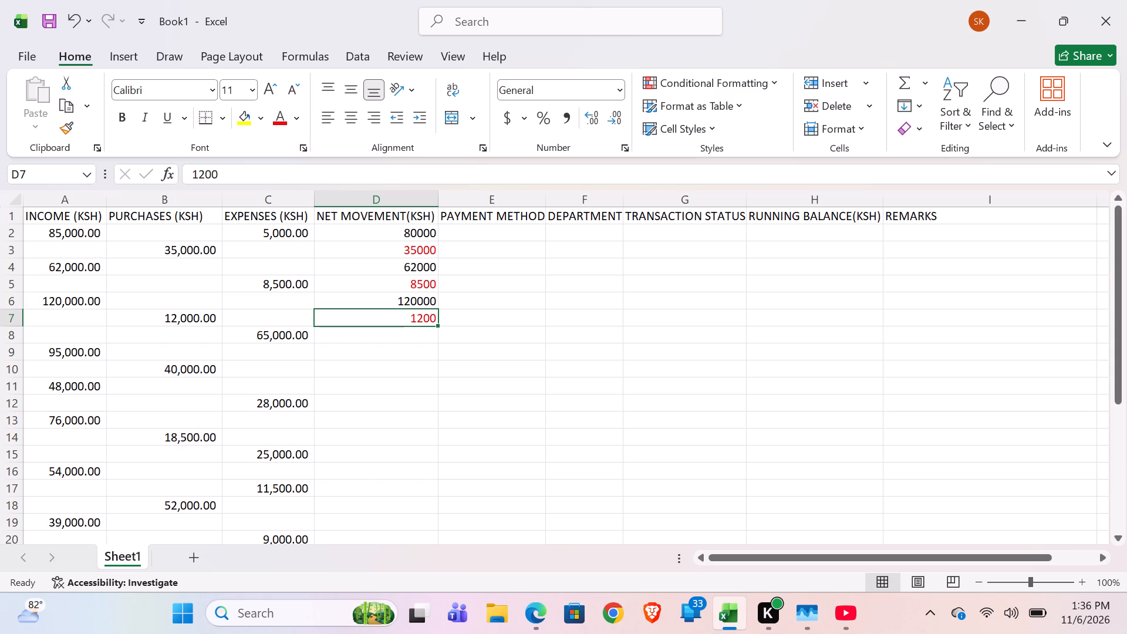
left_click(411, 321)
left_click(282, 114)
left_click(298, 113)
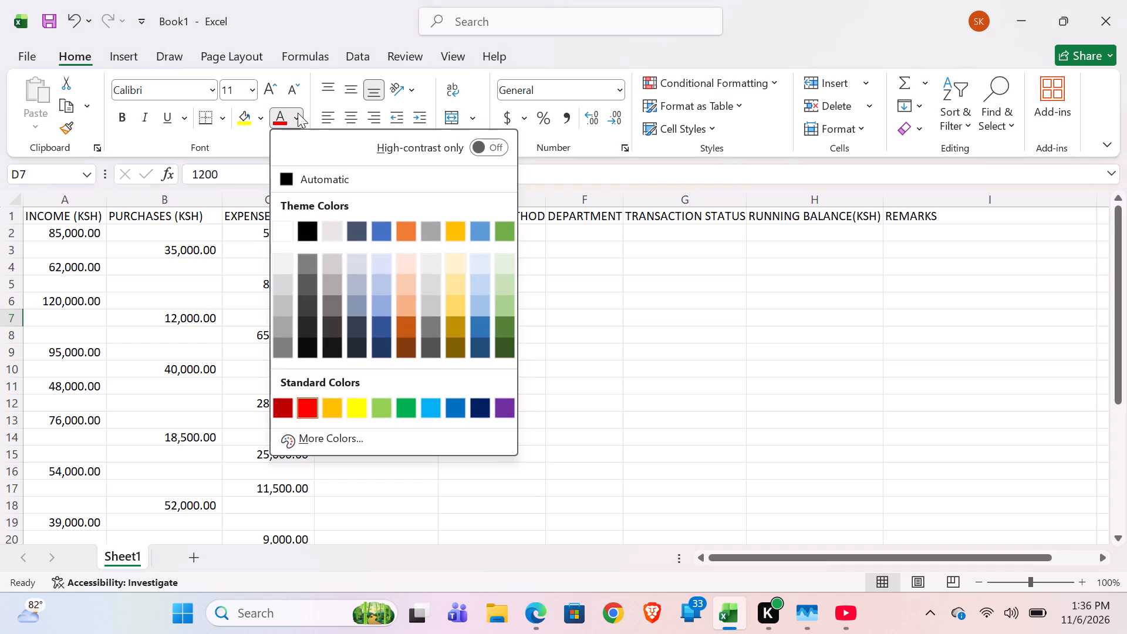
left_click(324, 176)
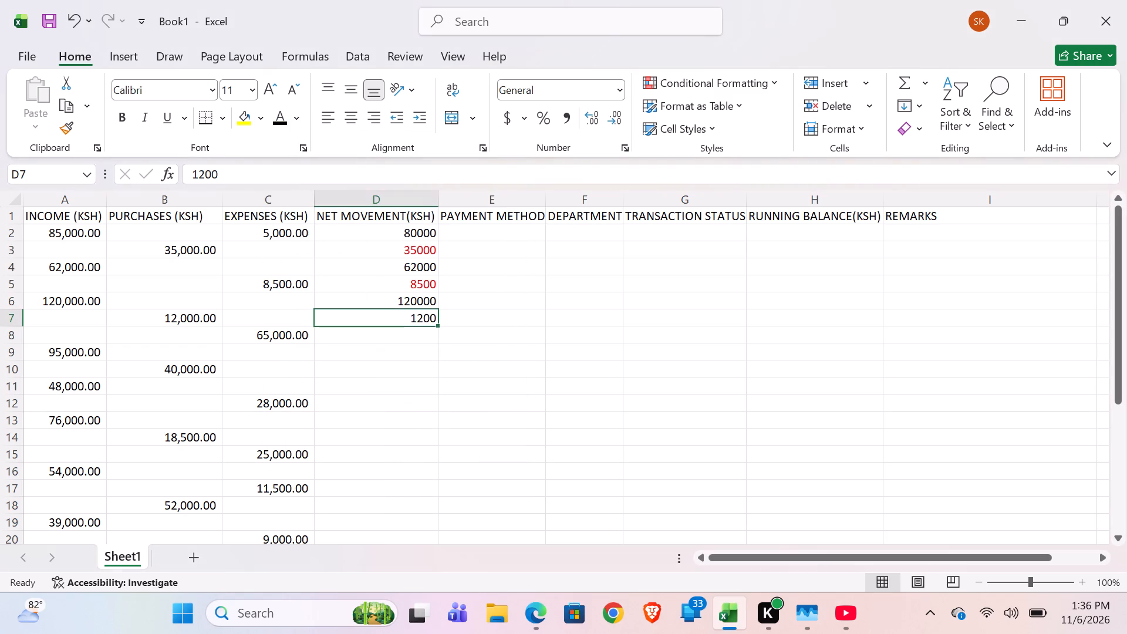
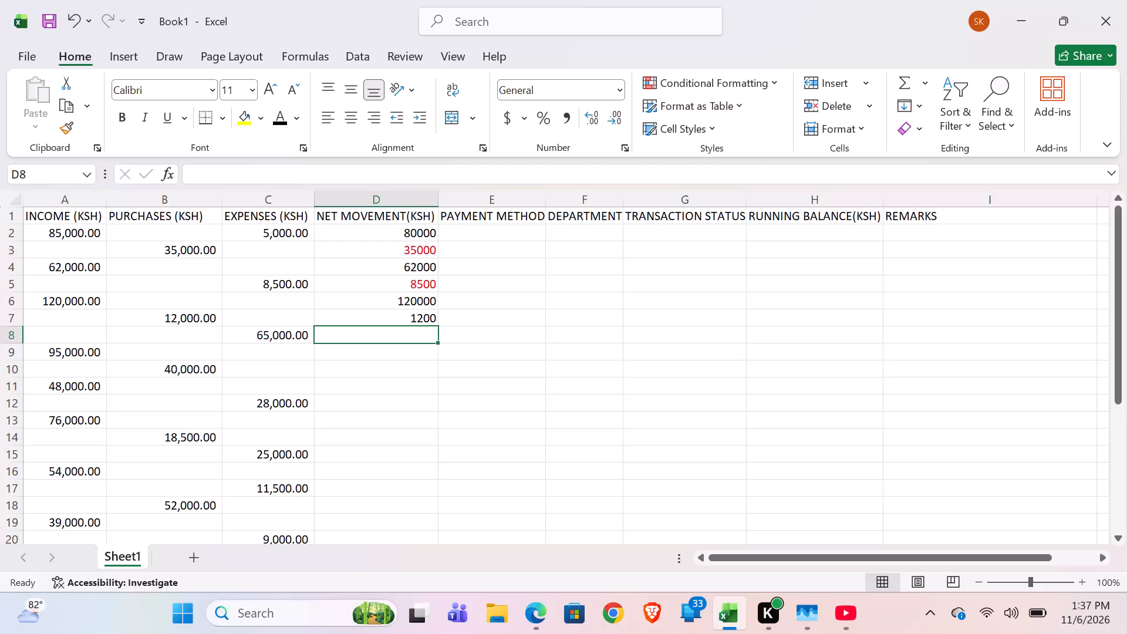
In the NET MOVEMENT(KSH) column, enter 6500, 95000 and 40000 in cells D8 to D10.
key("6")
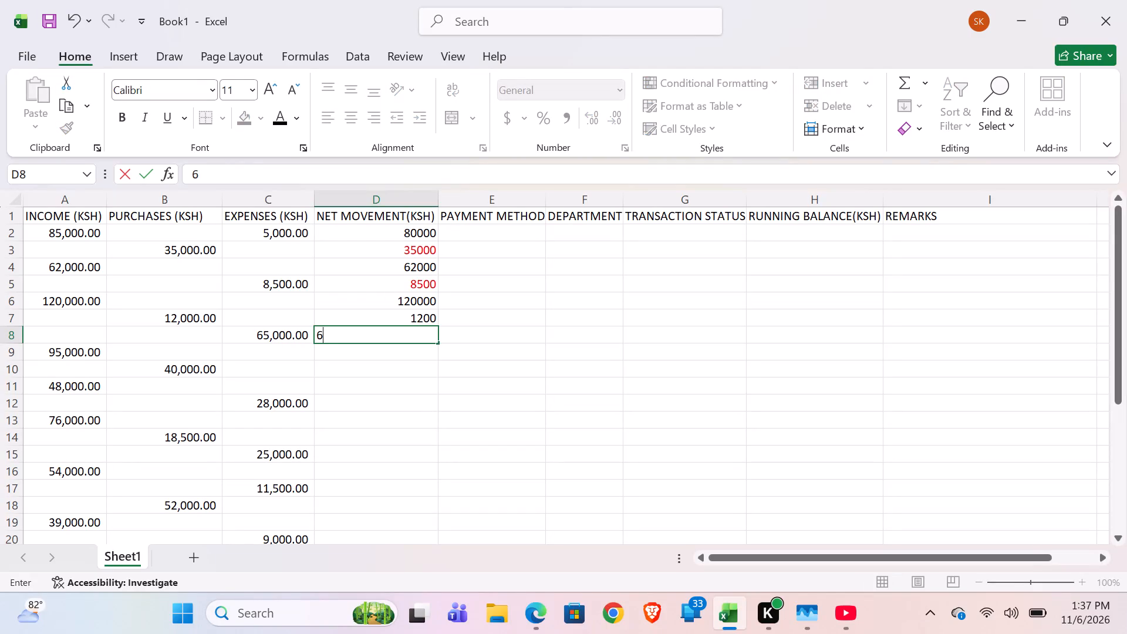
key("5")
type("00")
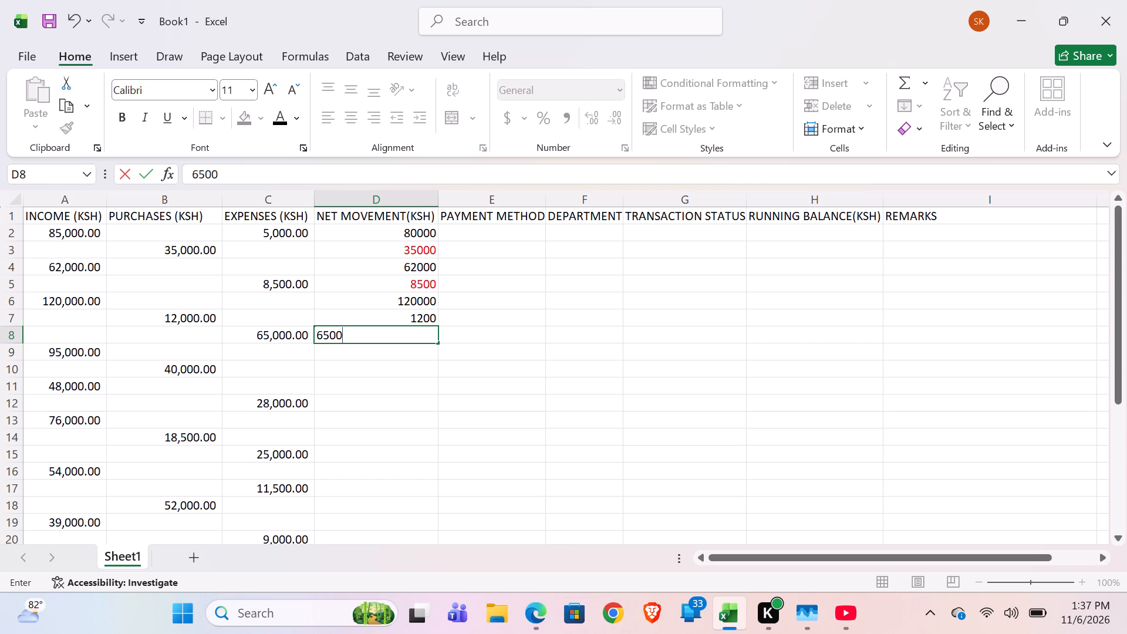
key("Return")
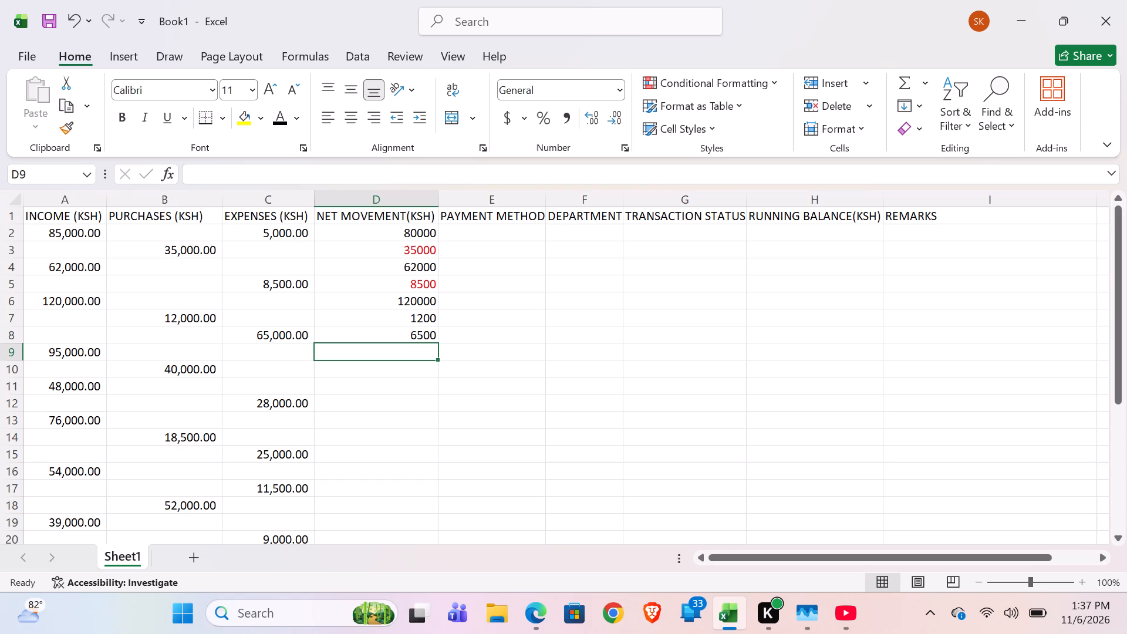
key("9")
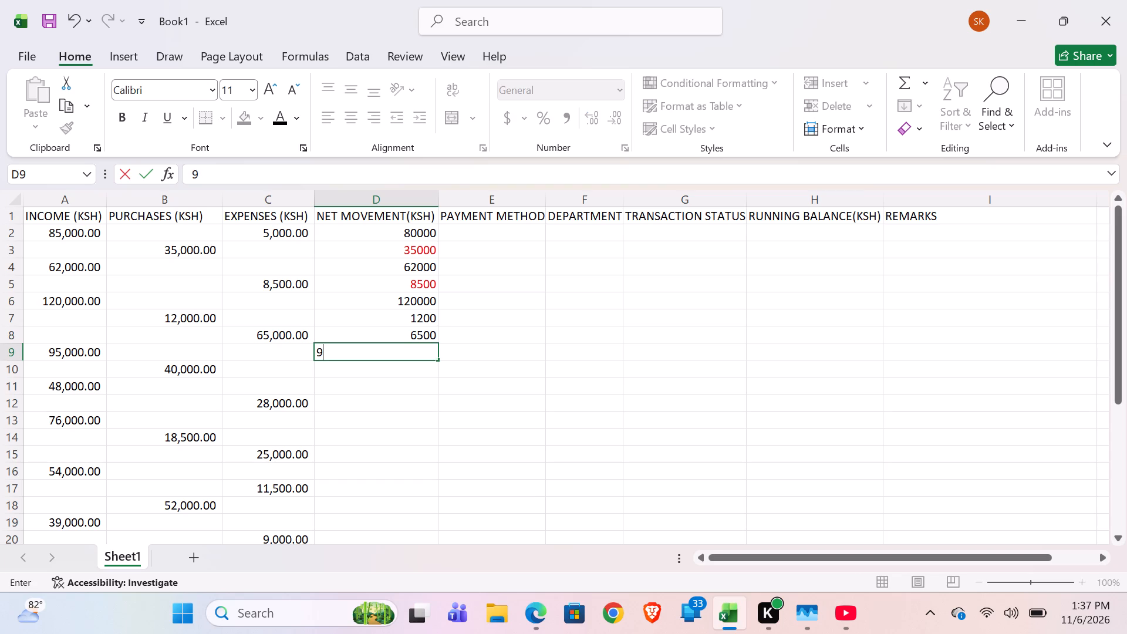
key("5")
type("000")
key("Return")
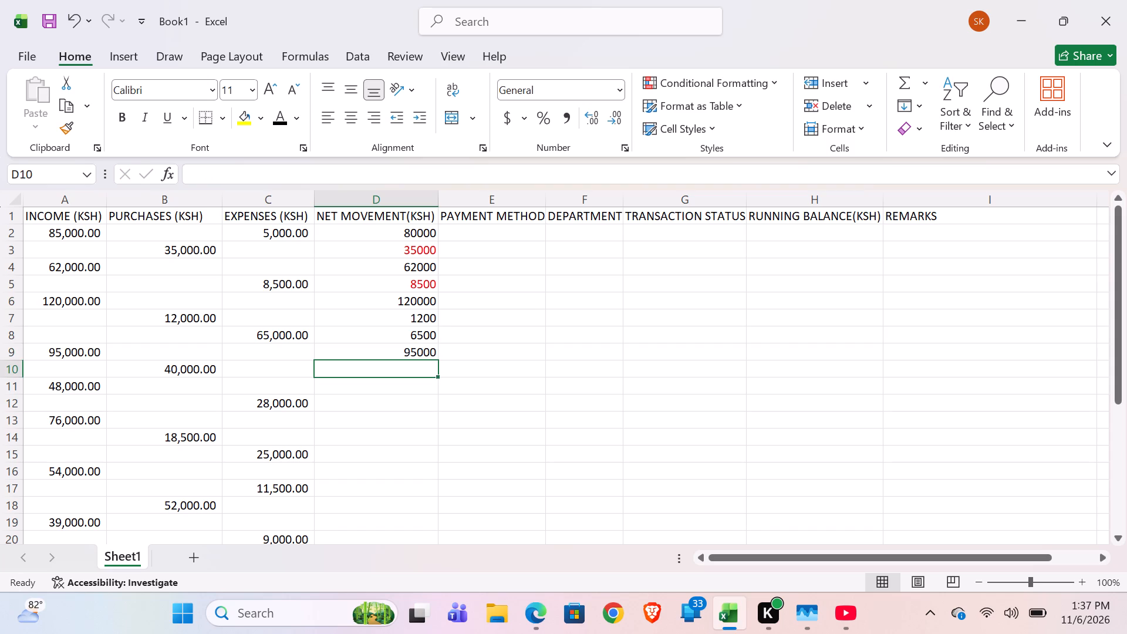
type("40")
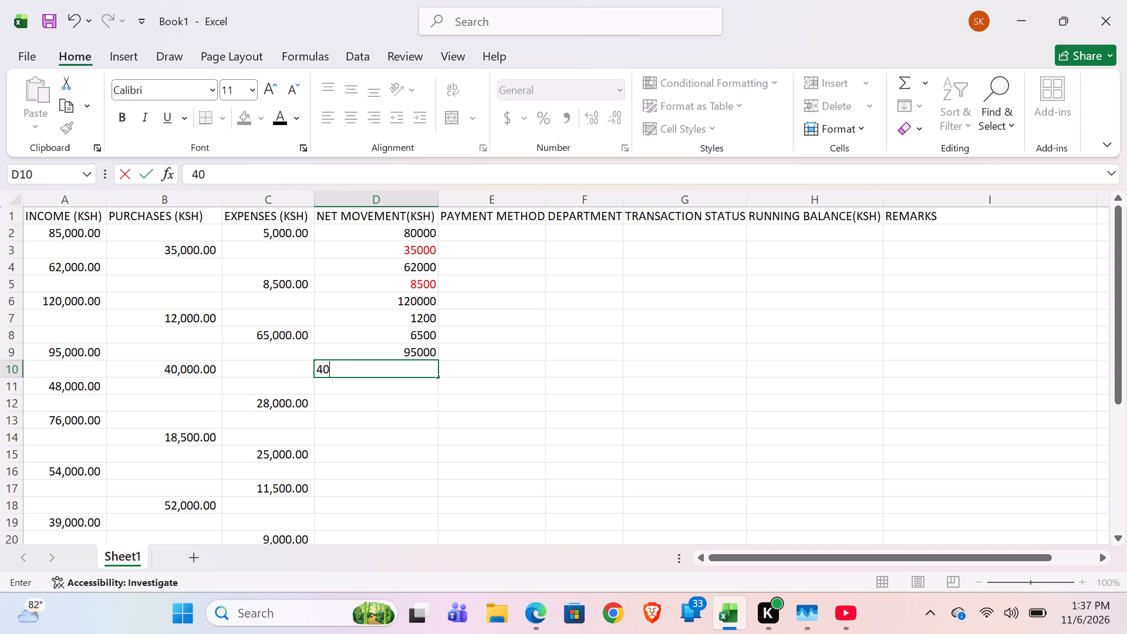
type("000")
key("Return")
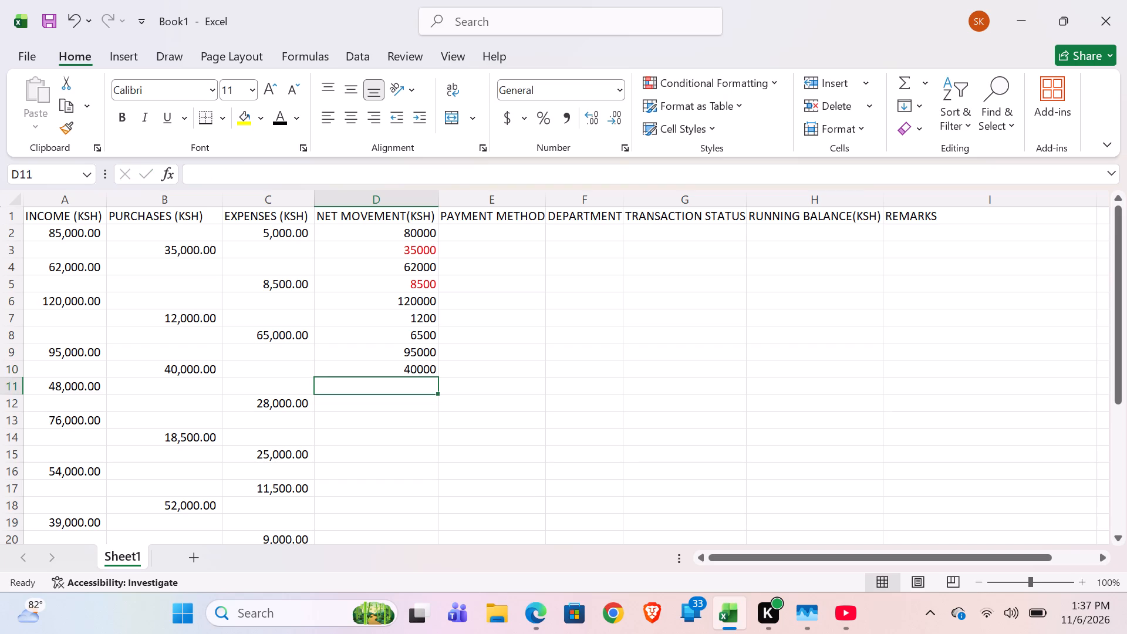
In the NET MOVEMENT(KSH) column, enter 48000, 8000 and 76000 in cells D11 to D13.
key("4")
key("8")
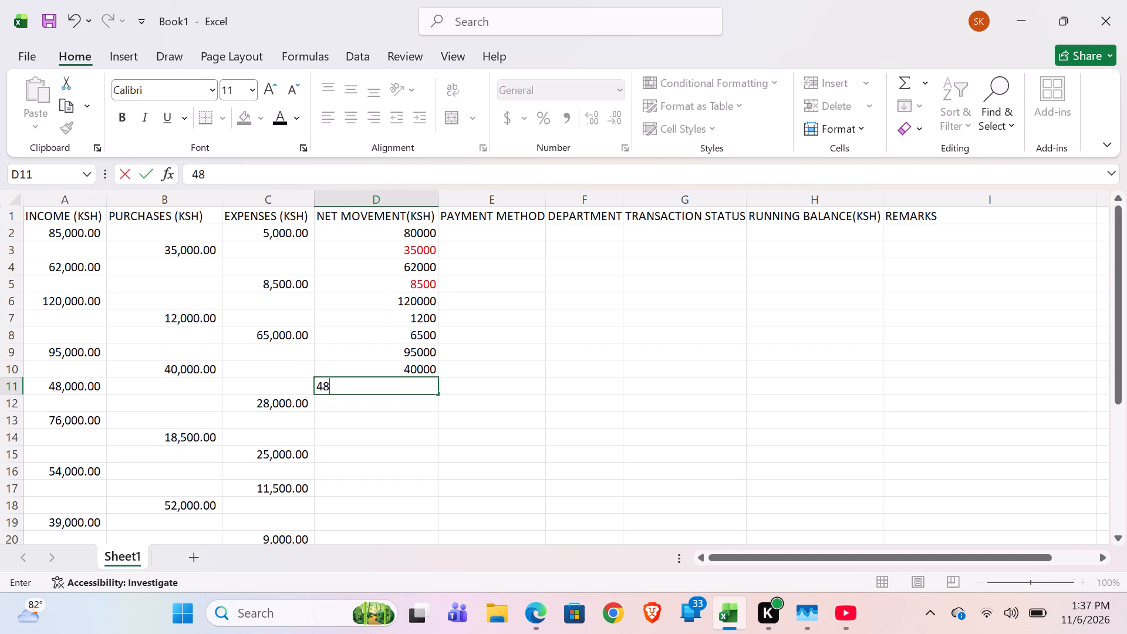
type("000")
key("Return")
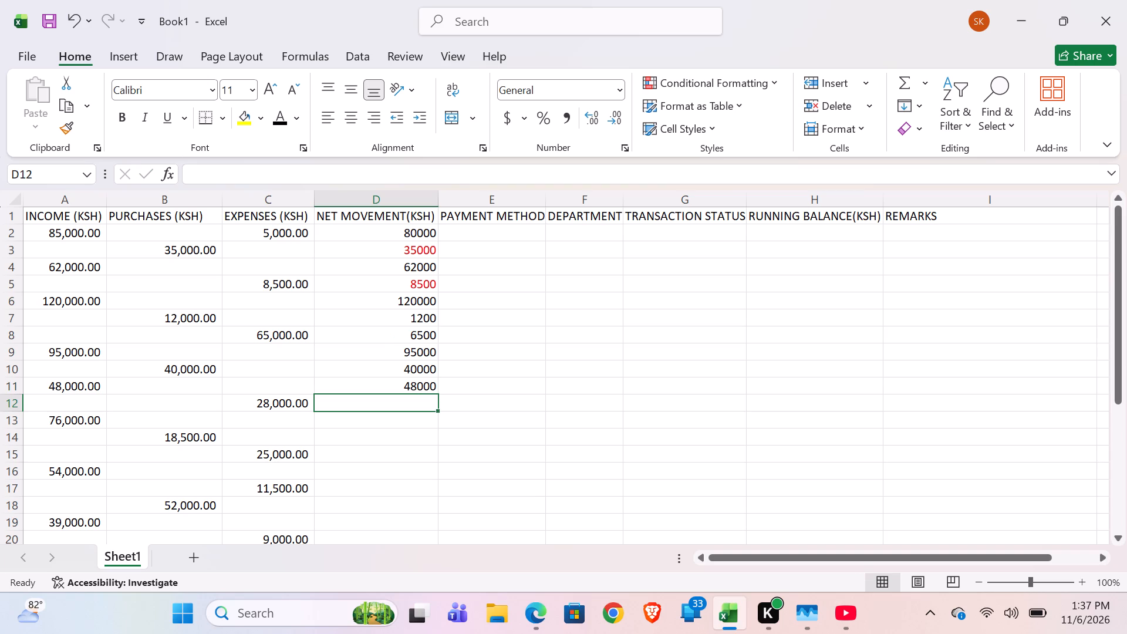
key("8")
type("000")
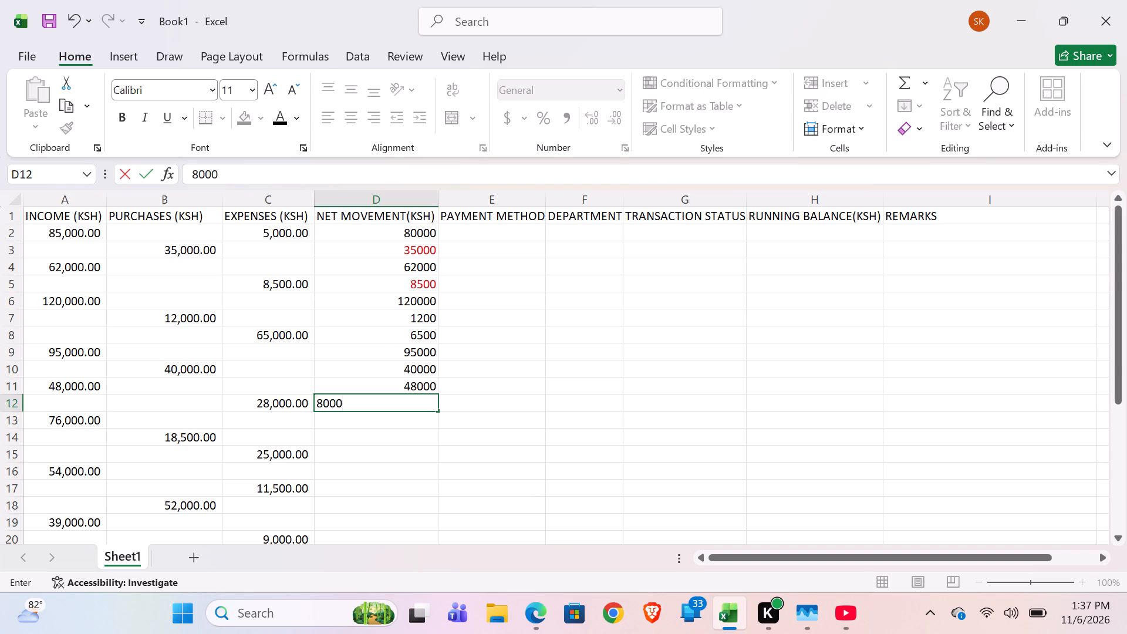
key("Return")
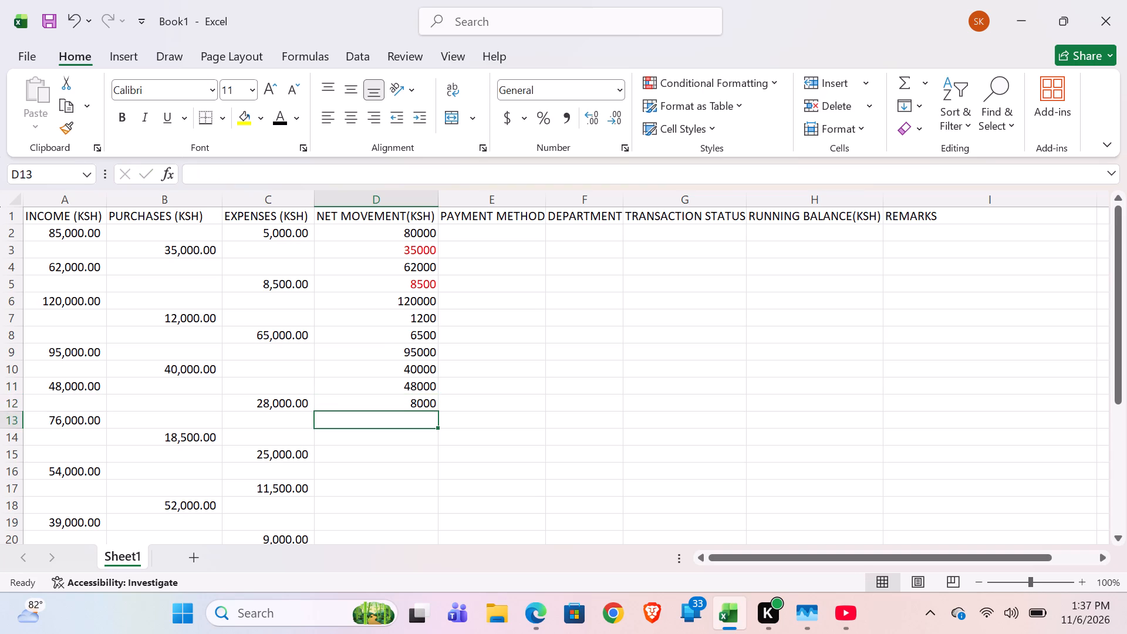
type("76")
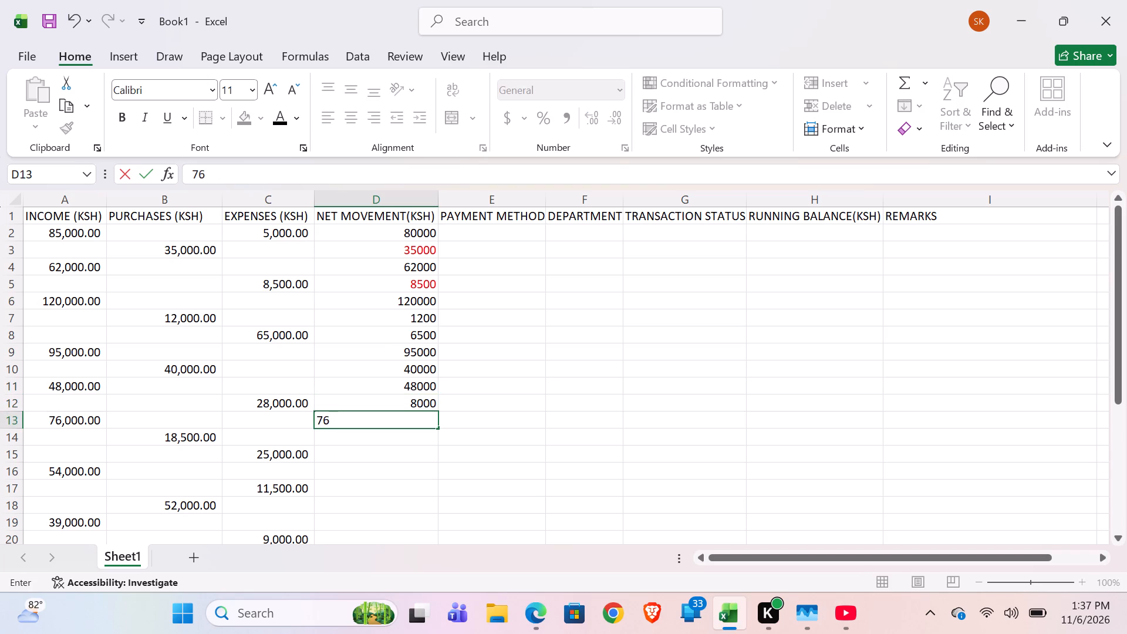
type("000")
Correct the net movement value in cell D12 to 28000.
left_click(382, 403)
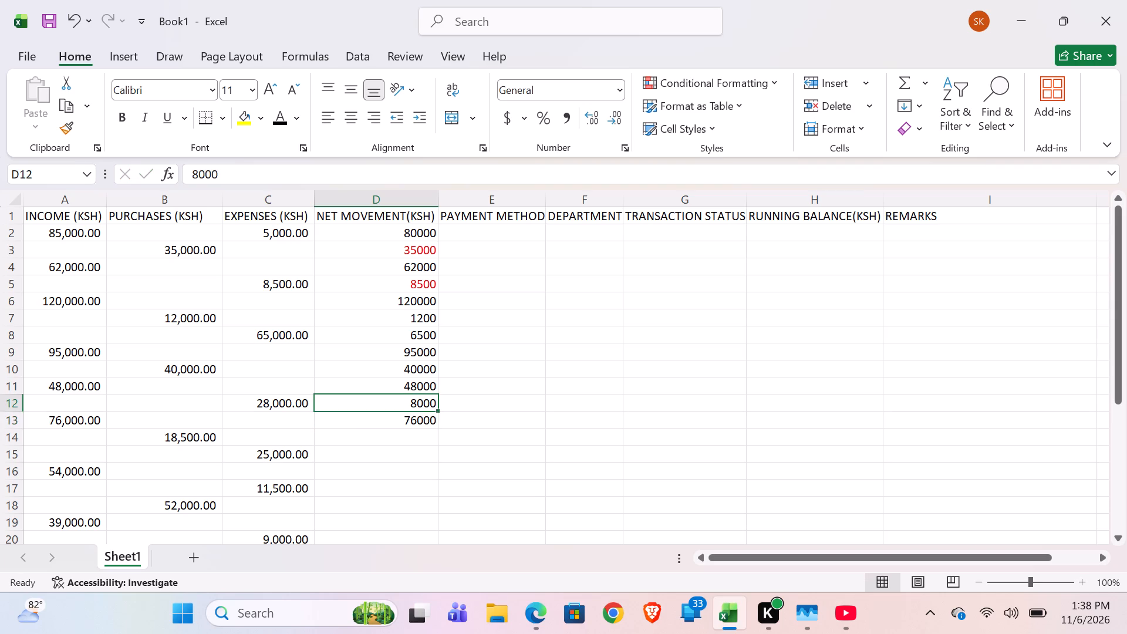
double_click(403, 404)
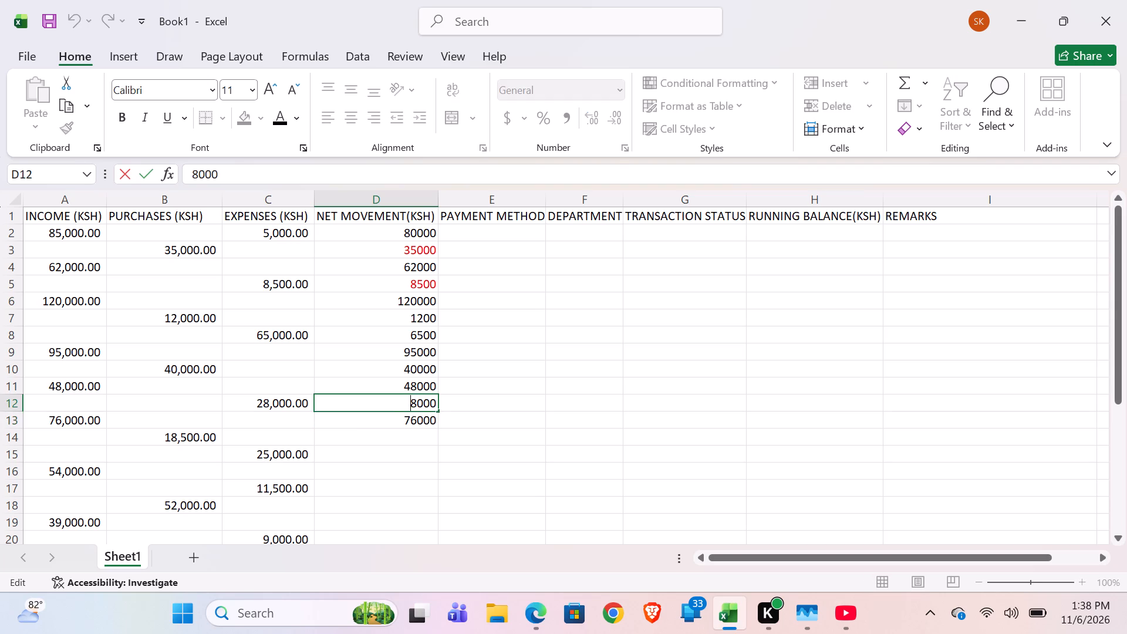
key("2")
left_click(400, 436)
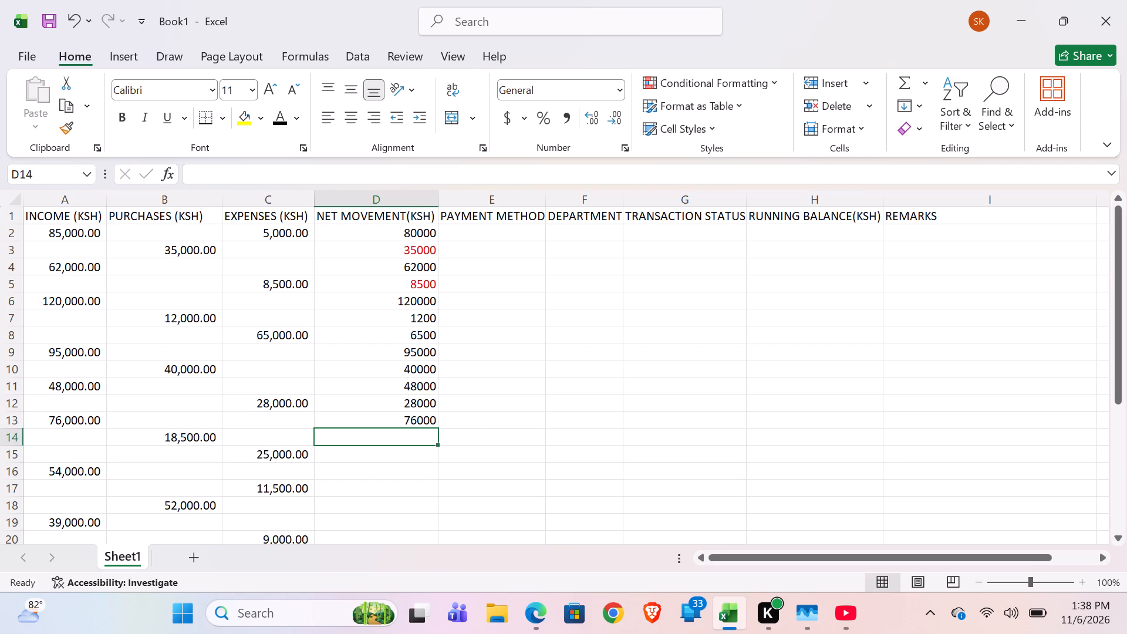
In the NET MOVEMENT(KSH) column, enter 18500, 25000 and 54000 in cells D14 to D16.
key("1")
key("8")
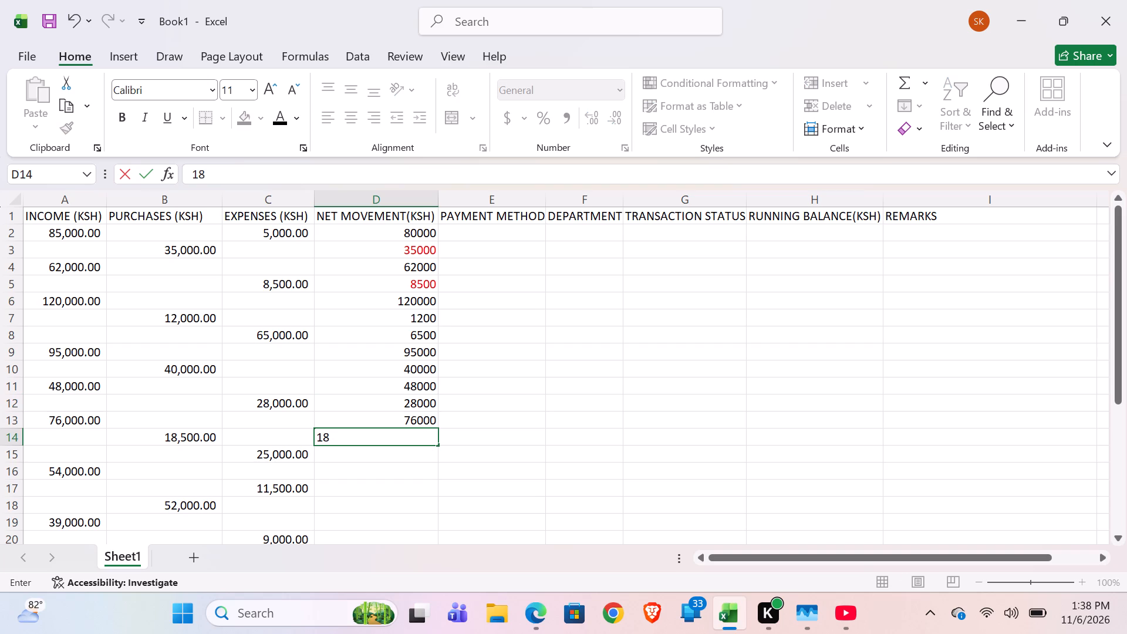
key("5")
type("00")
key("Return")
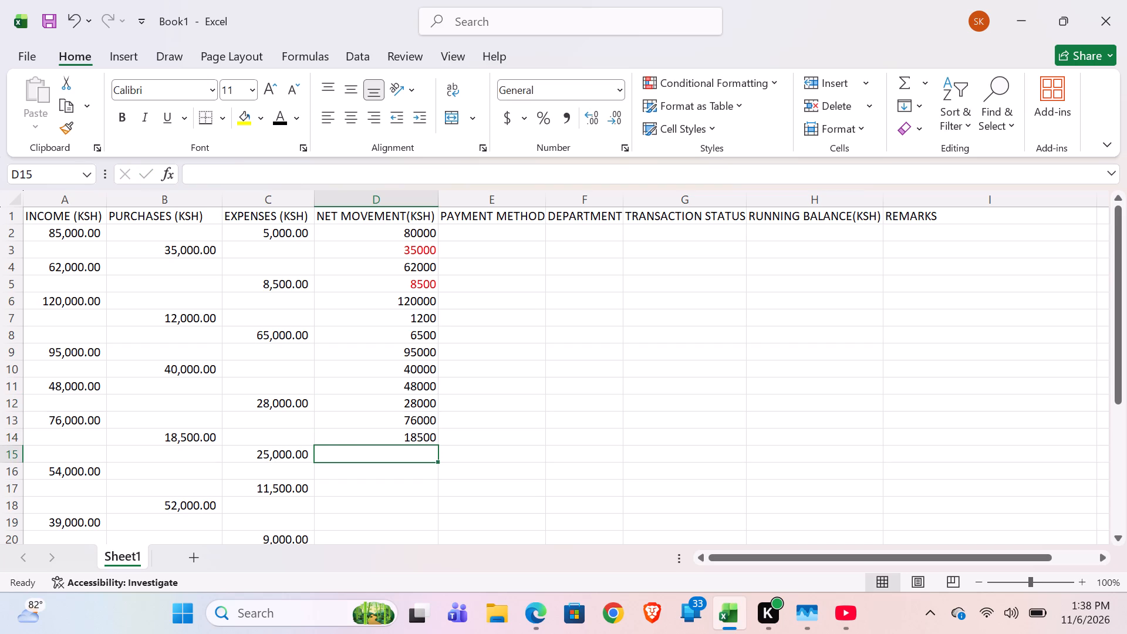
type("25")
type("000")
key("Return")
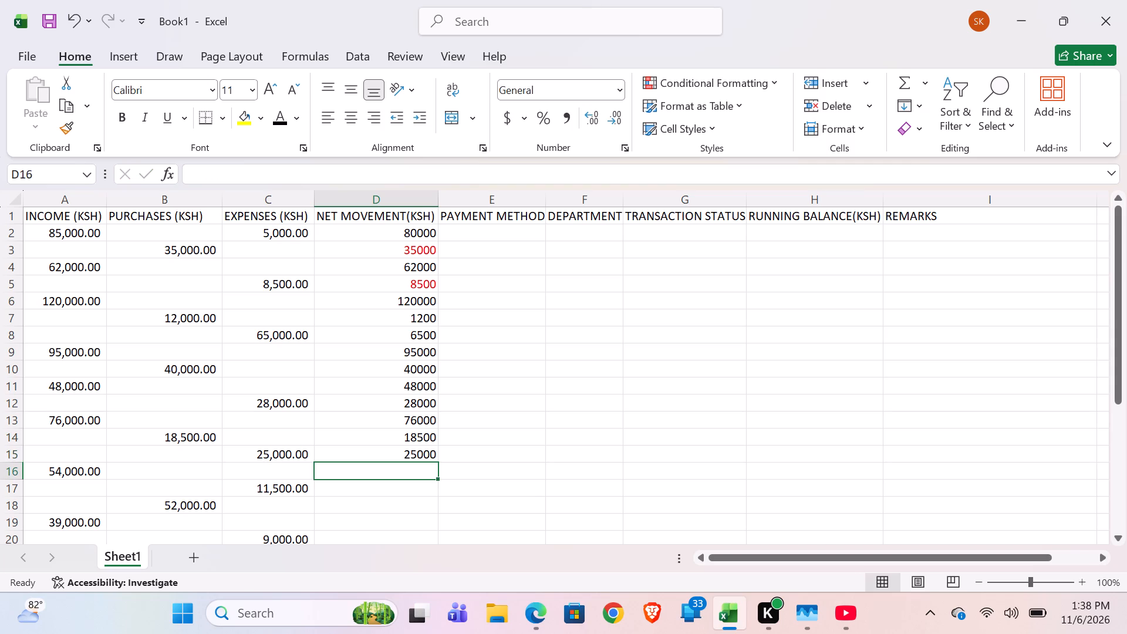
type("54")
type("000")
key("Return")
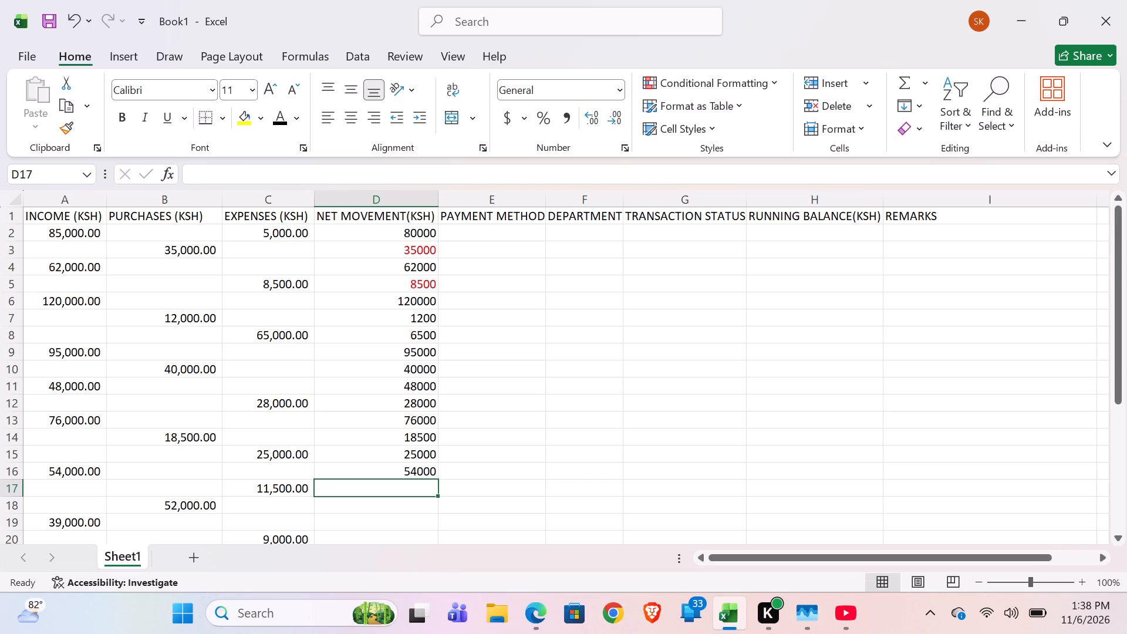
In the NET MOVEMENT(KSH) column, enter 11500, 52000 and 39000 in cells D17 to D19.
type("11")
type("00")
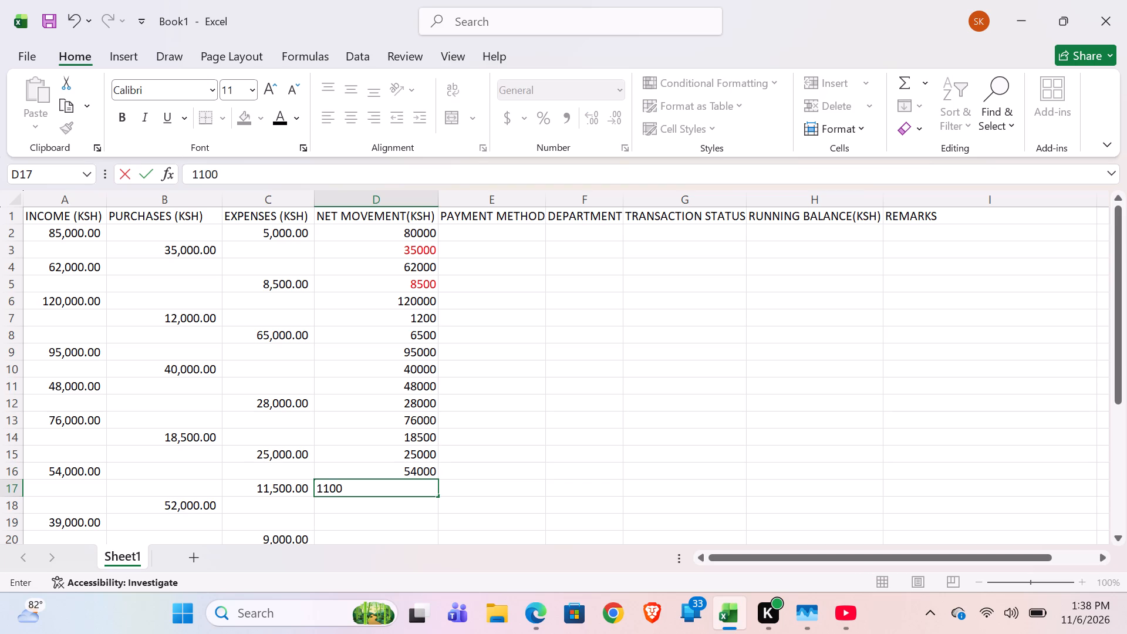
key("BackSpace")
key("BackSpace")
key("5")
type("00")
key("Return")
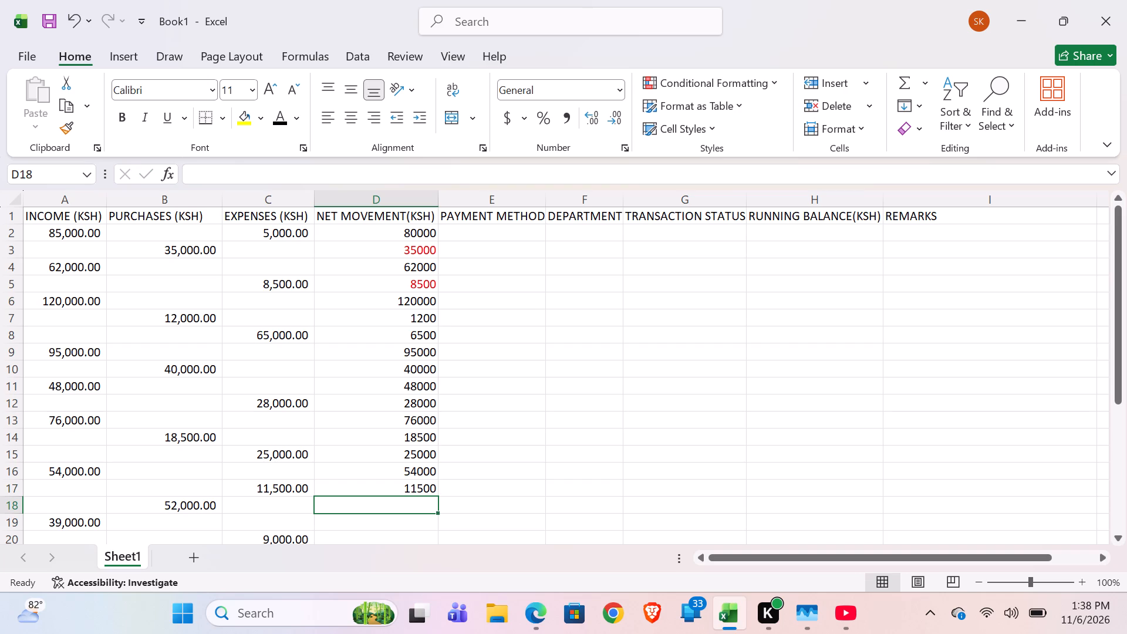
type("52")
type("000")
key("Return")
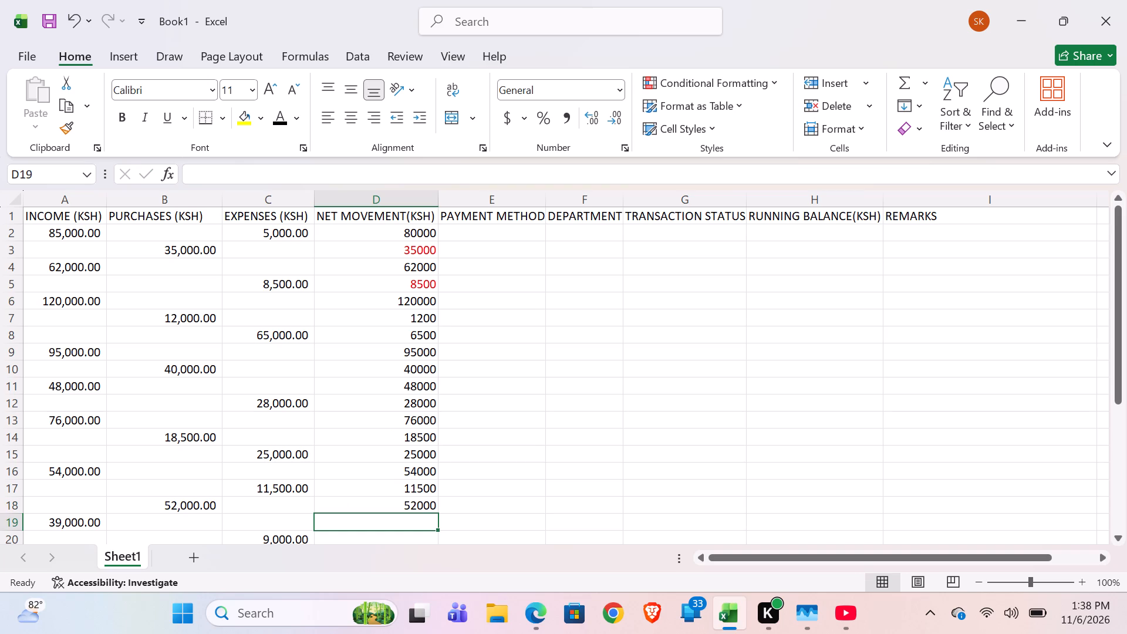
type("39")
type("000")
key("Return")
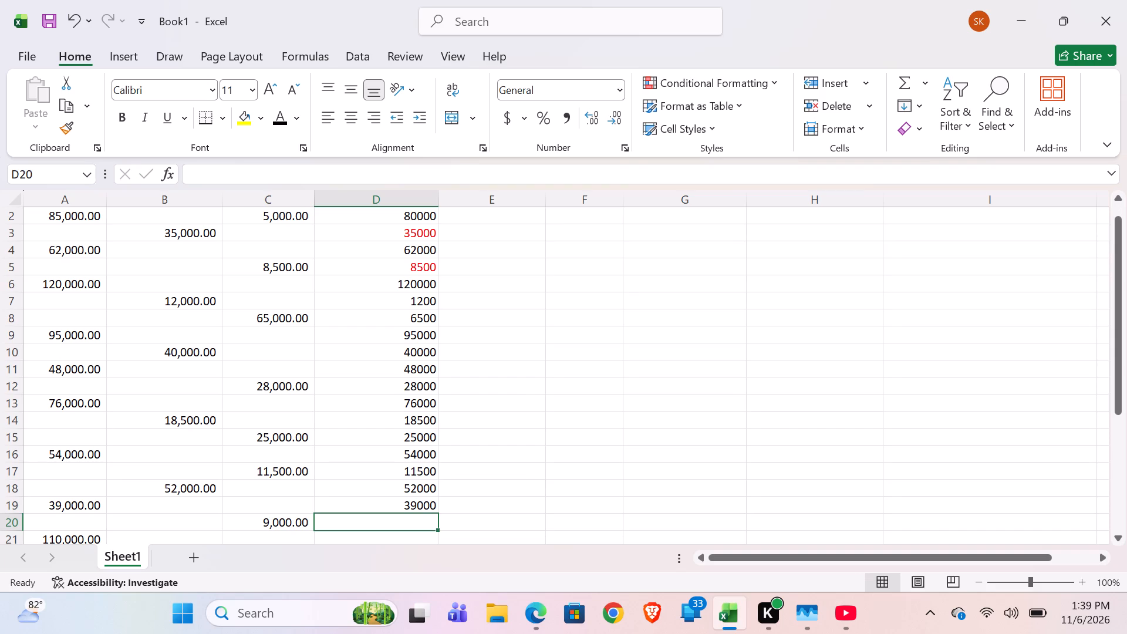
In the NET MOVEMENT(KSH) column, enter 9000, 110000 and 14500 in cells D20 to D22.
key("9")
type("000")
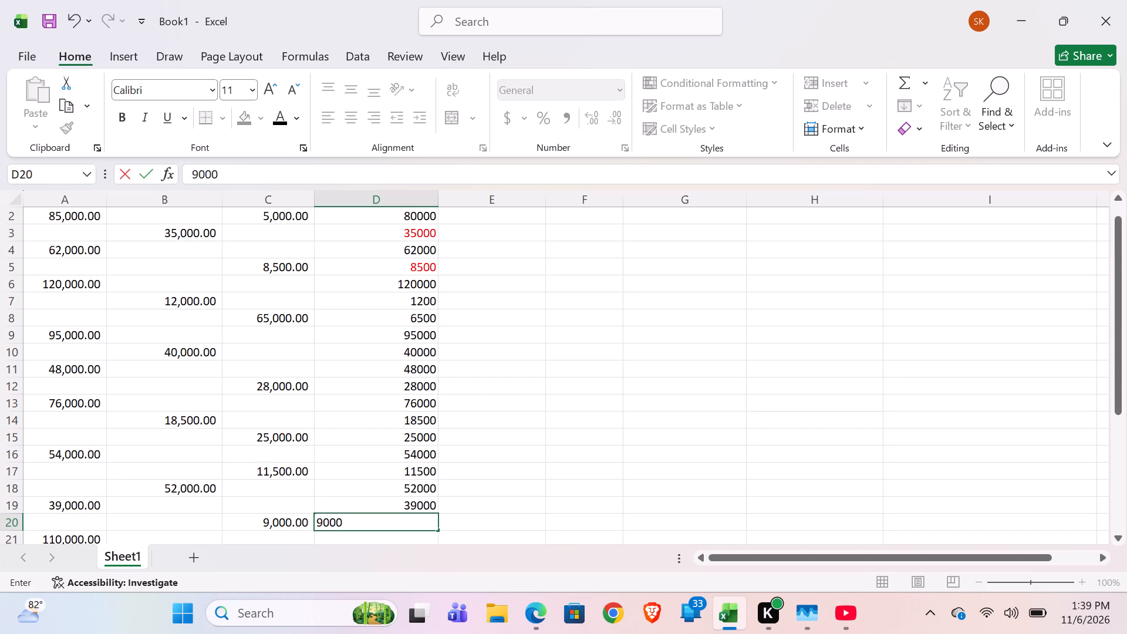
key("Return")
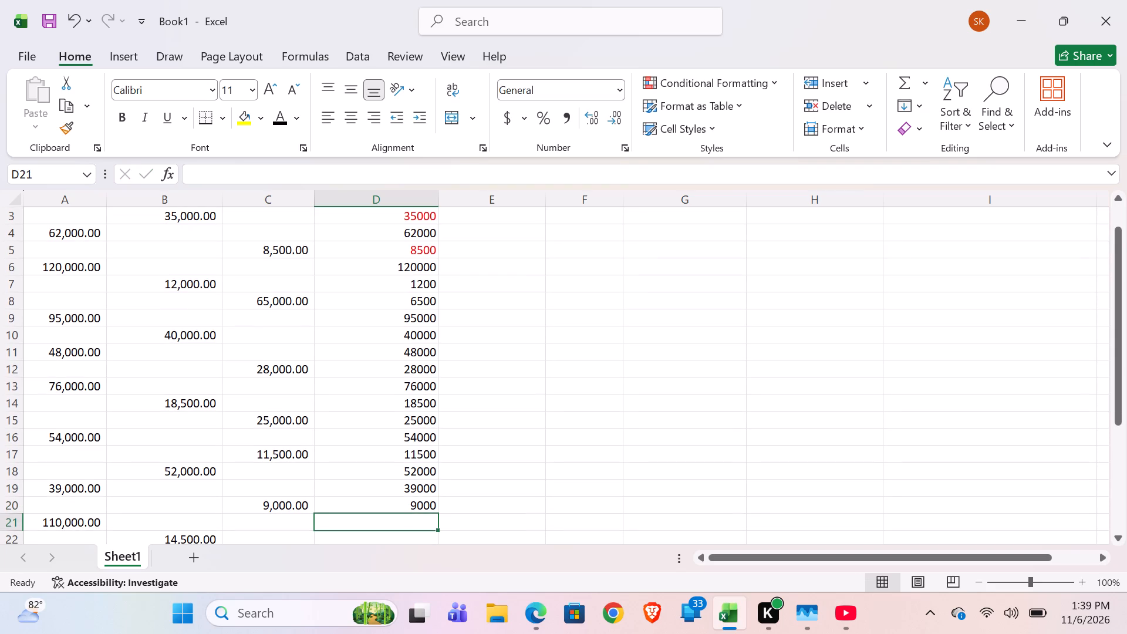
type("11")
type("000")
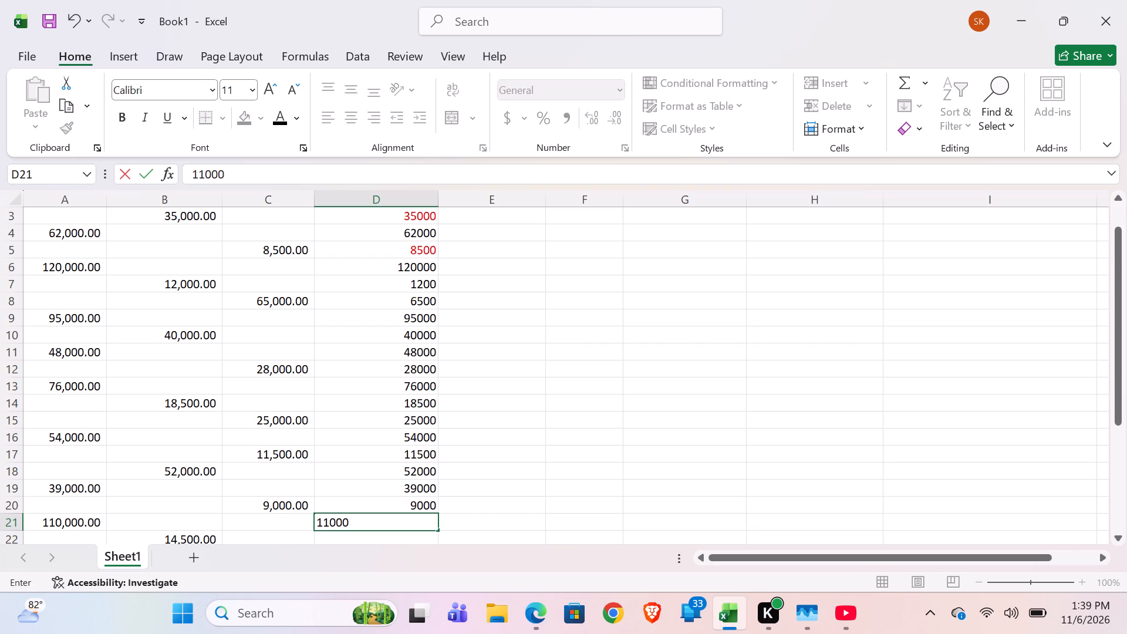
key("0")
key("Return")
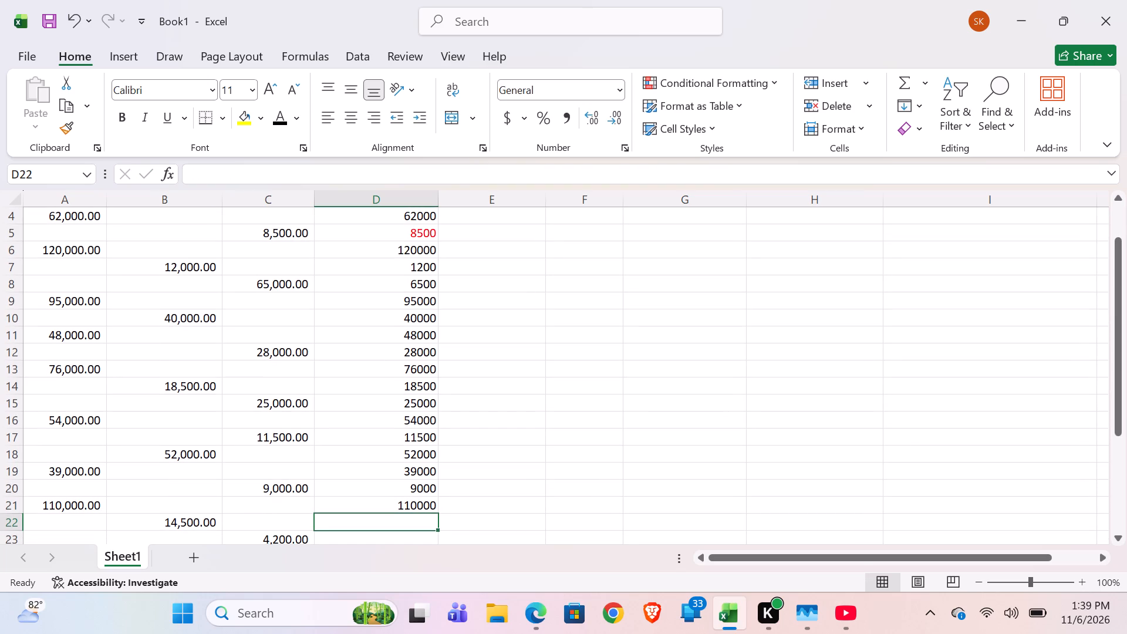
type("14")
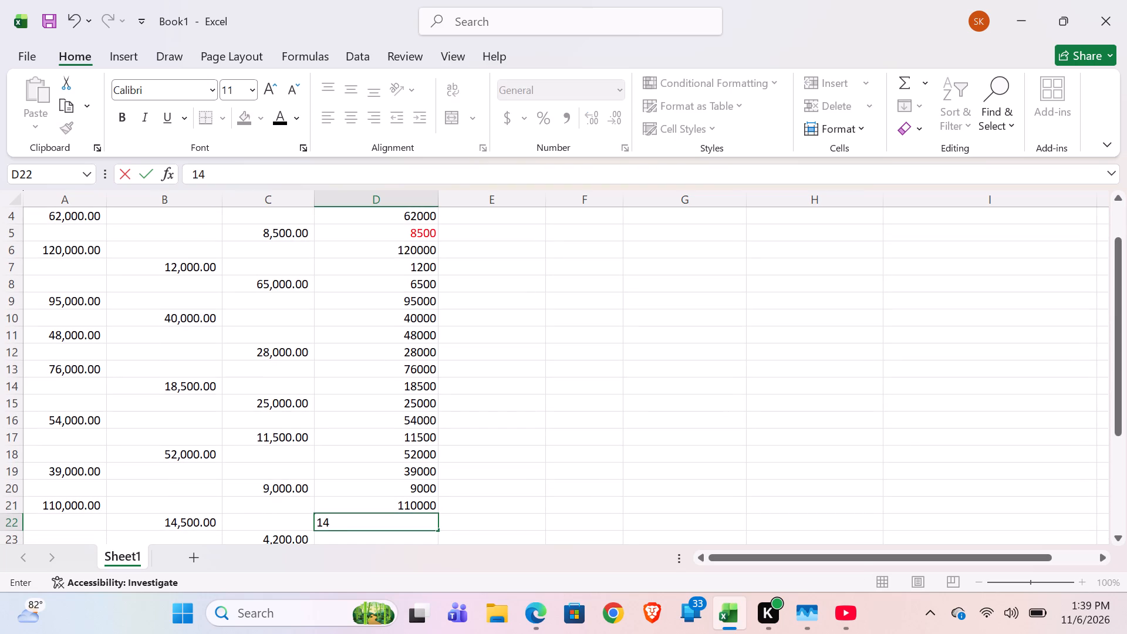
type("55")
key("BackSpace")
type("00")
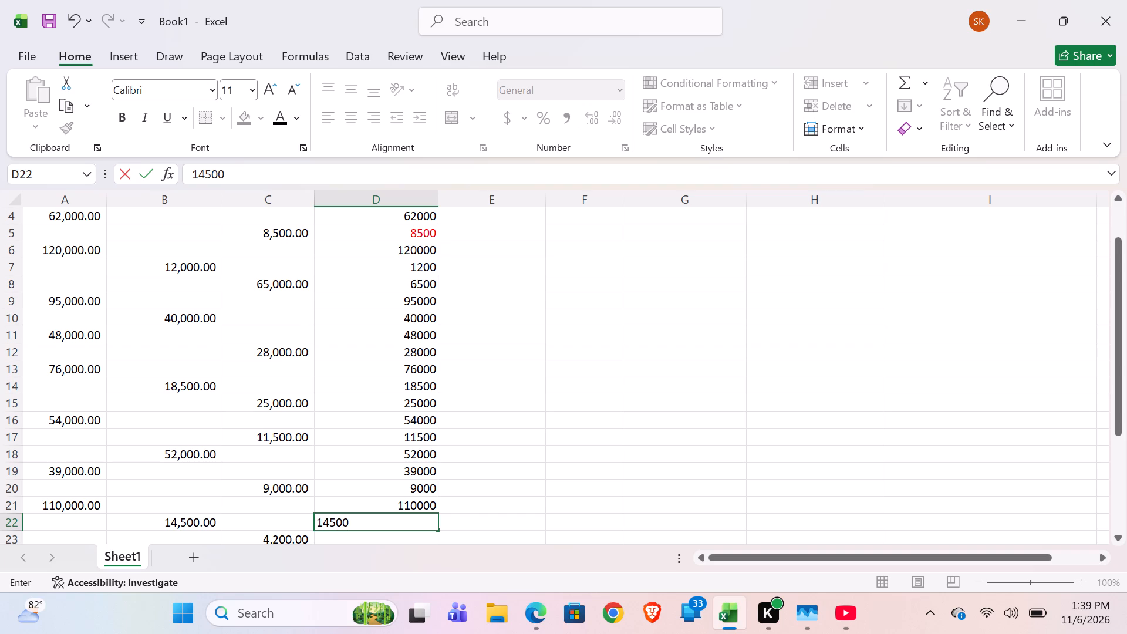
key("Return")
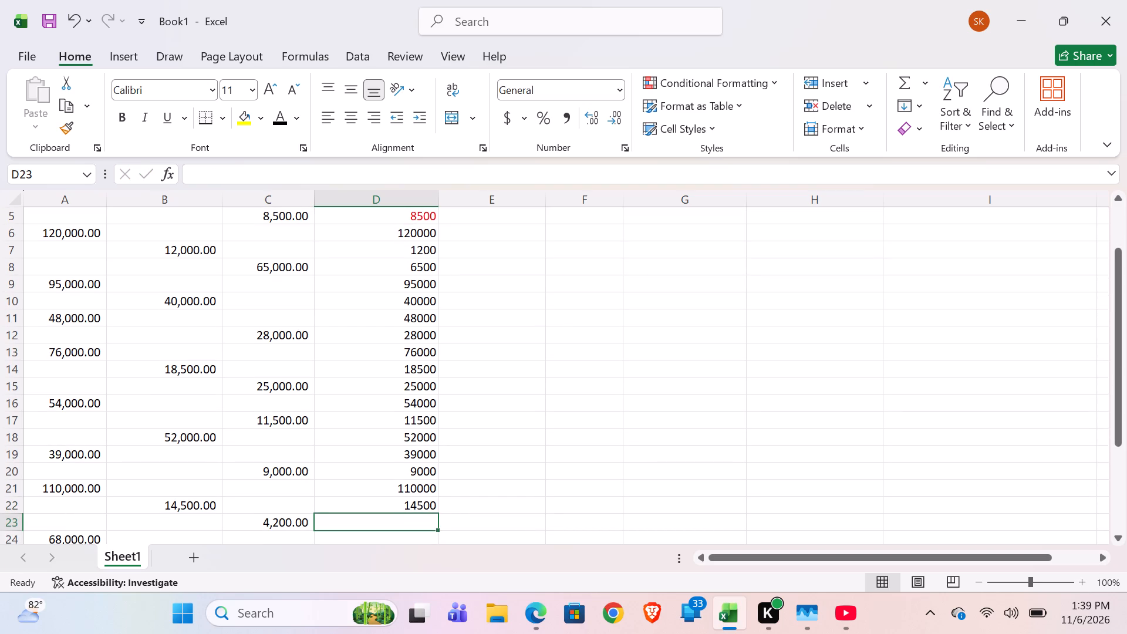
In the NET MOVEMENT(KSH) column, enter 42000 in cell D23 and 68000 in cell D24.
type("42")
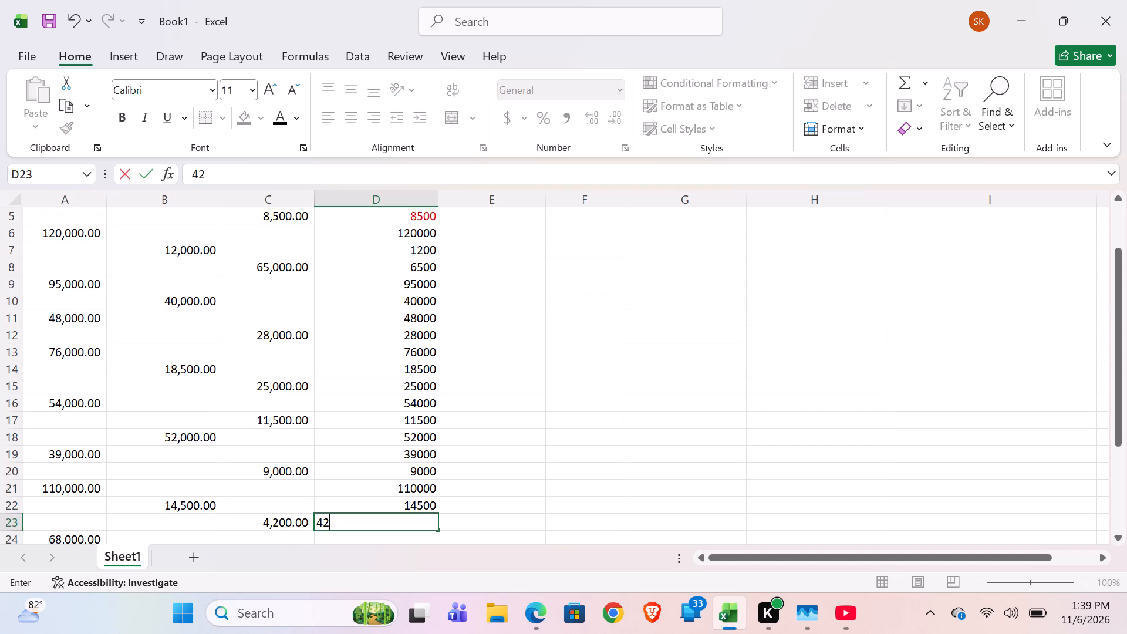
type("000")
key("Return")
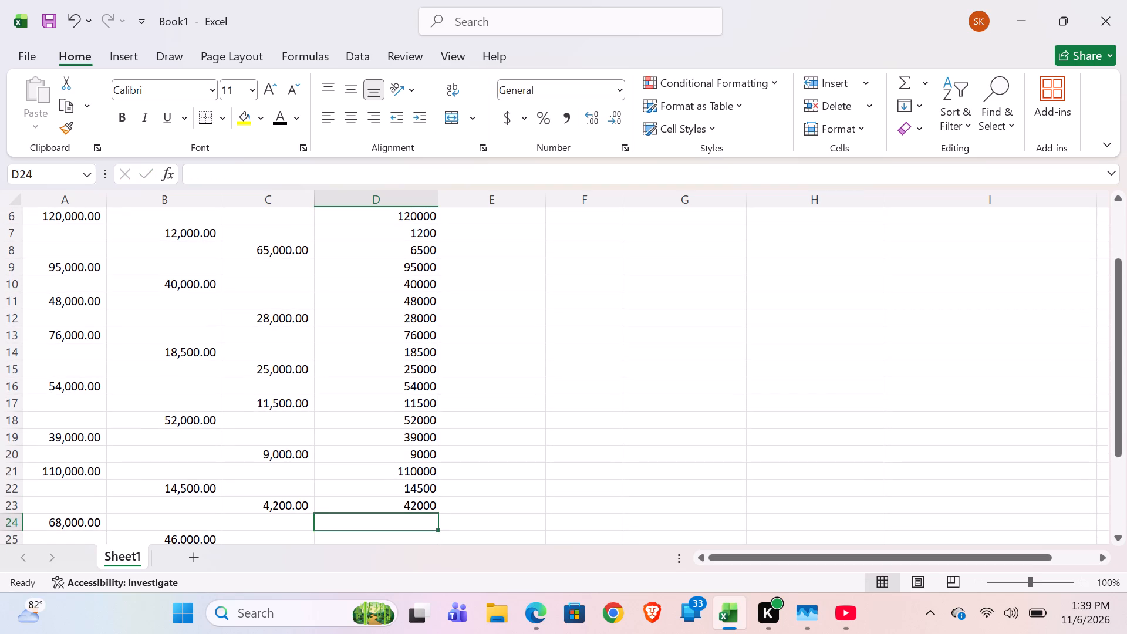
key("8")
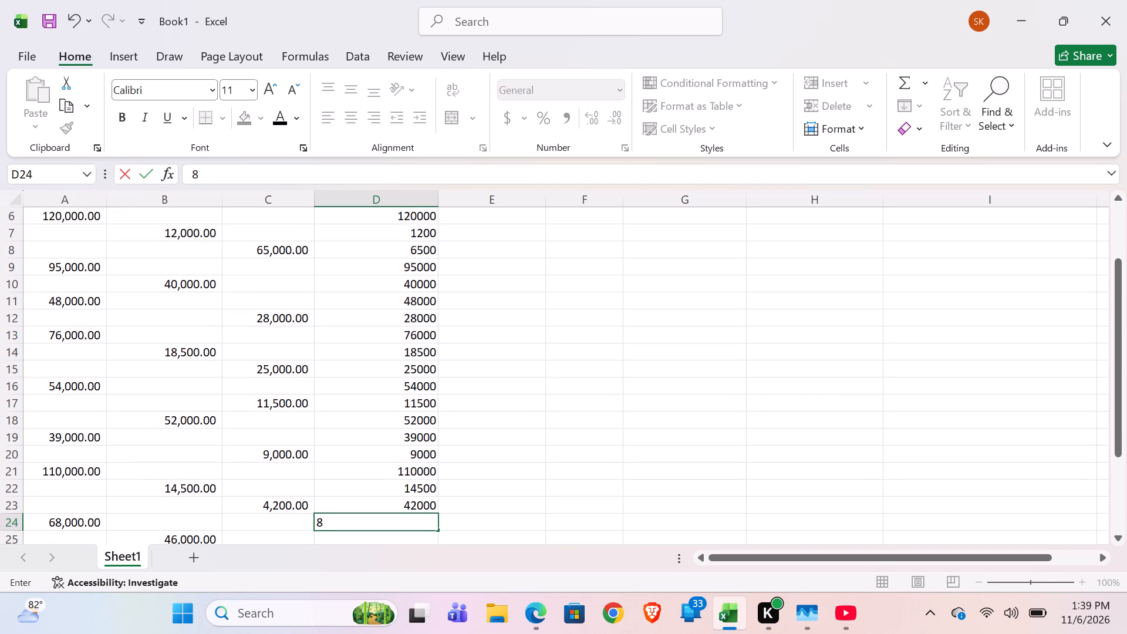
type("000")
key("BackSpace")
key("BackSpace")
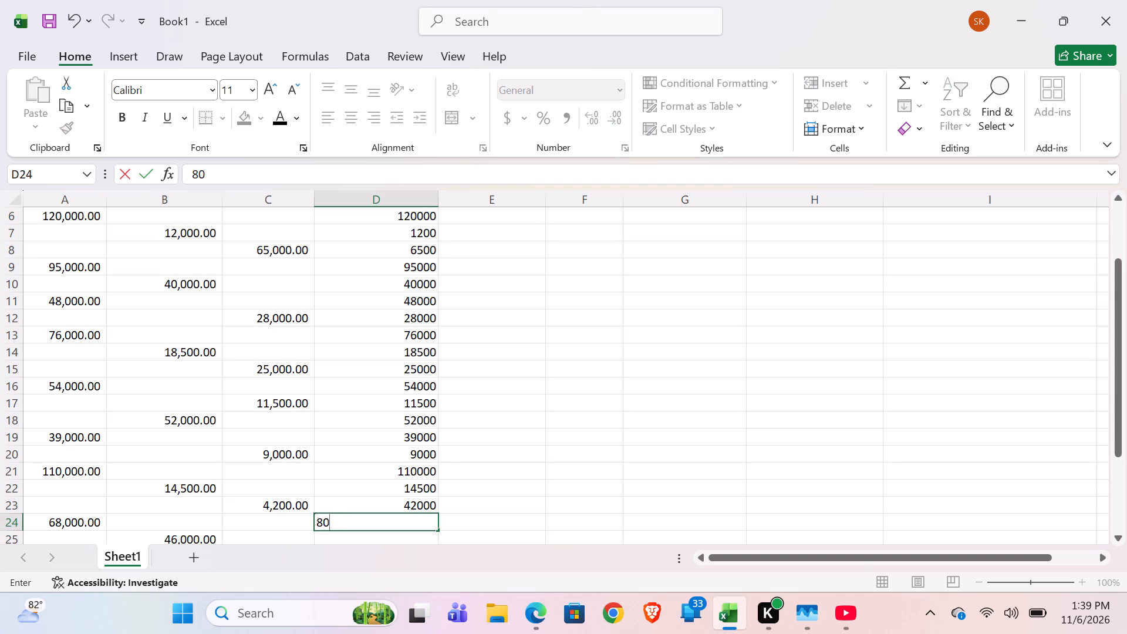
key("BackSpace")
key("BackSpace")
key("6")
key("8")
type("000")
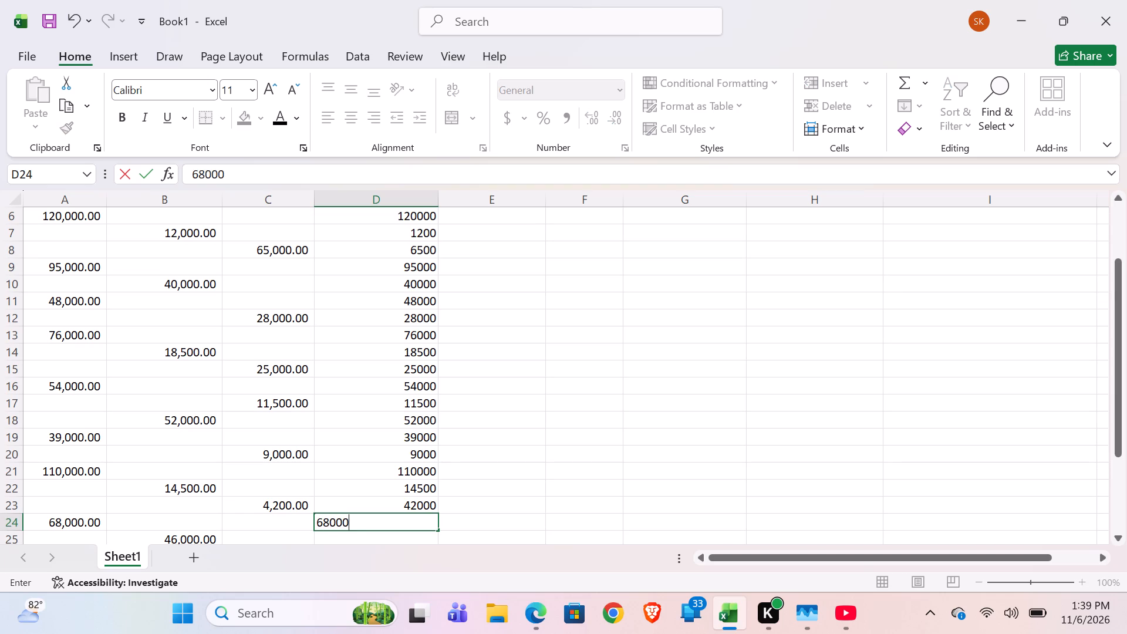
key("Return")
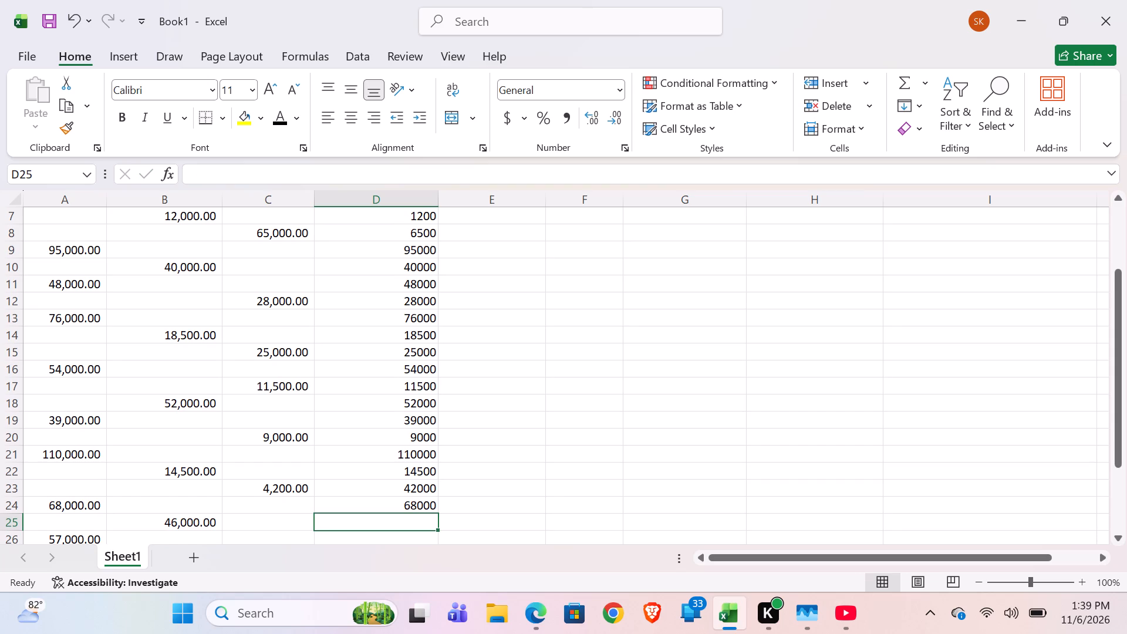
In the NET MOVEMENT(KSH) column, enter 46000, 57000 and 7200 in cells D25 to D27.
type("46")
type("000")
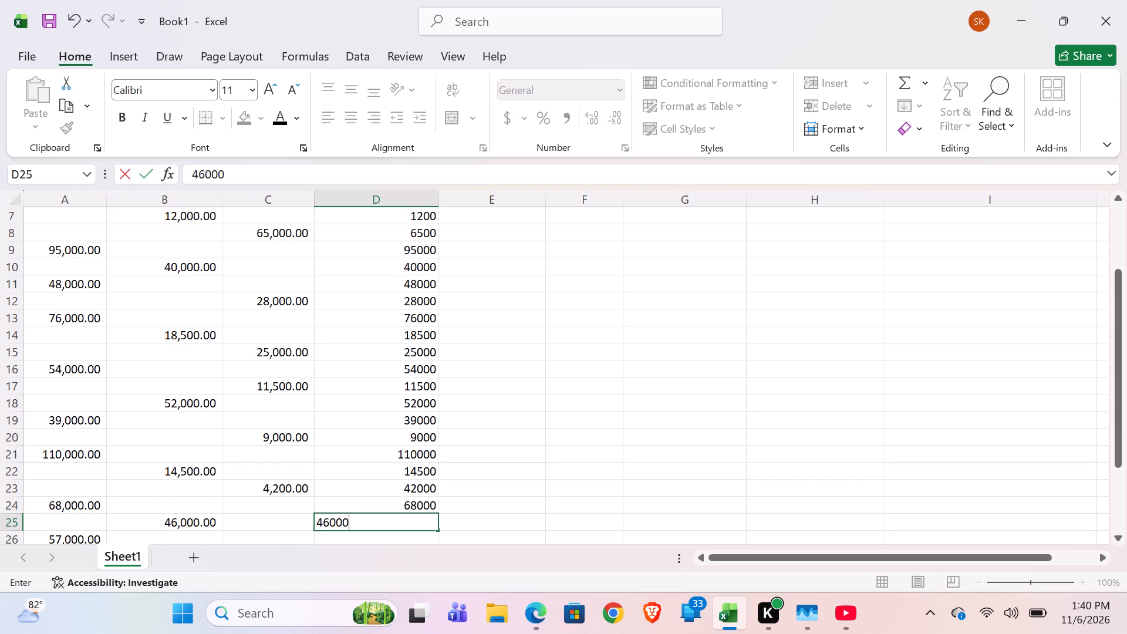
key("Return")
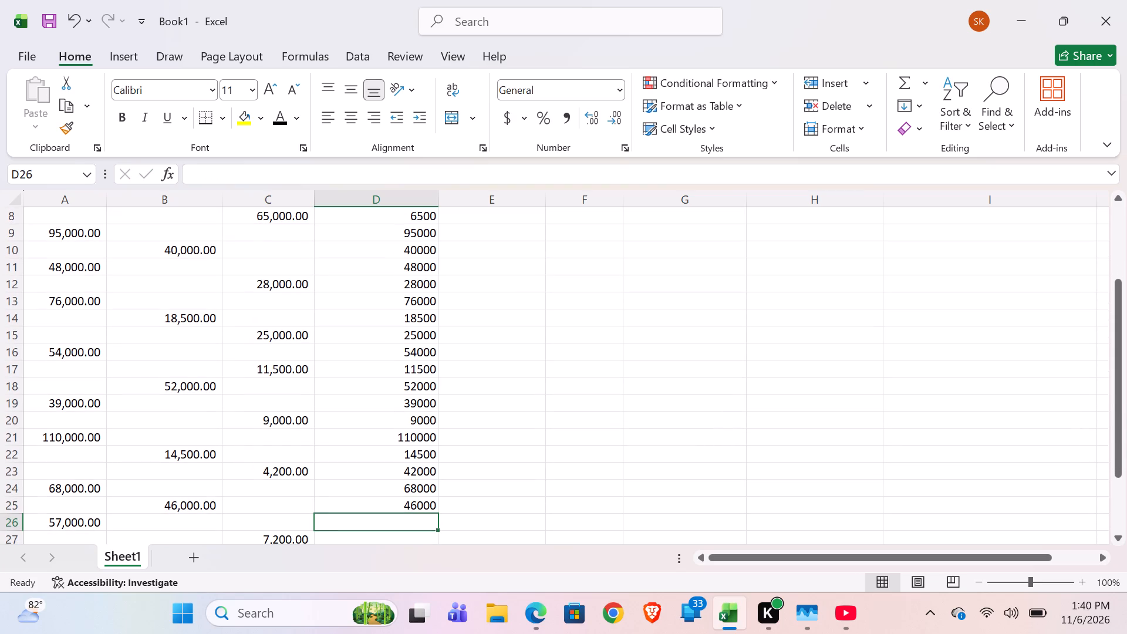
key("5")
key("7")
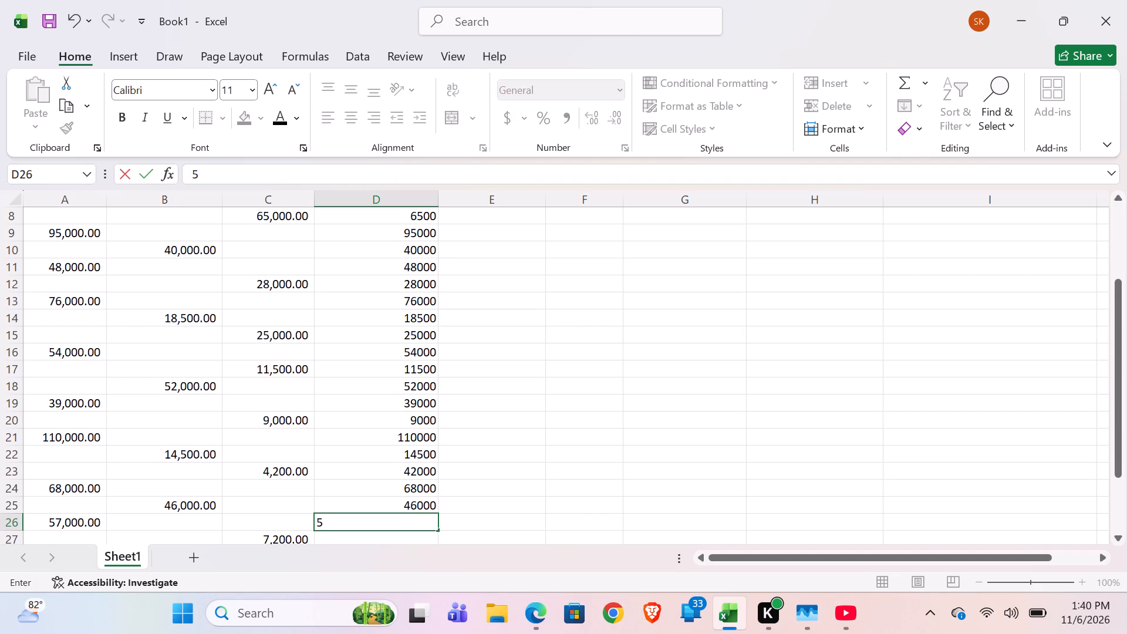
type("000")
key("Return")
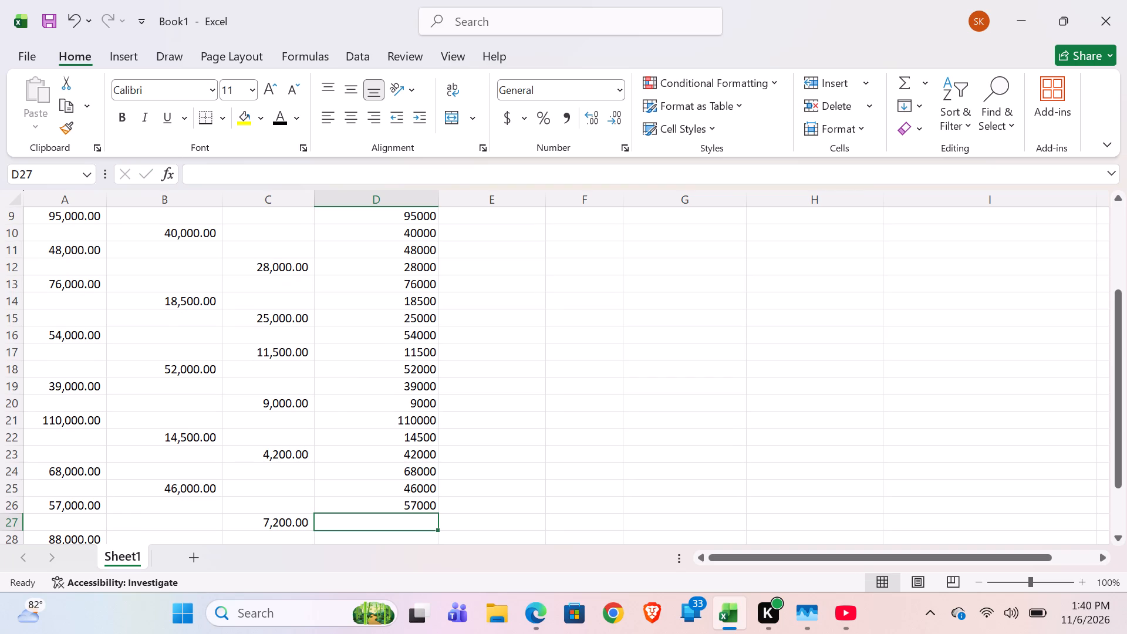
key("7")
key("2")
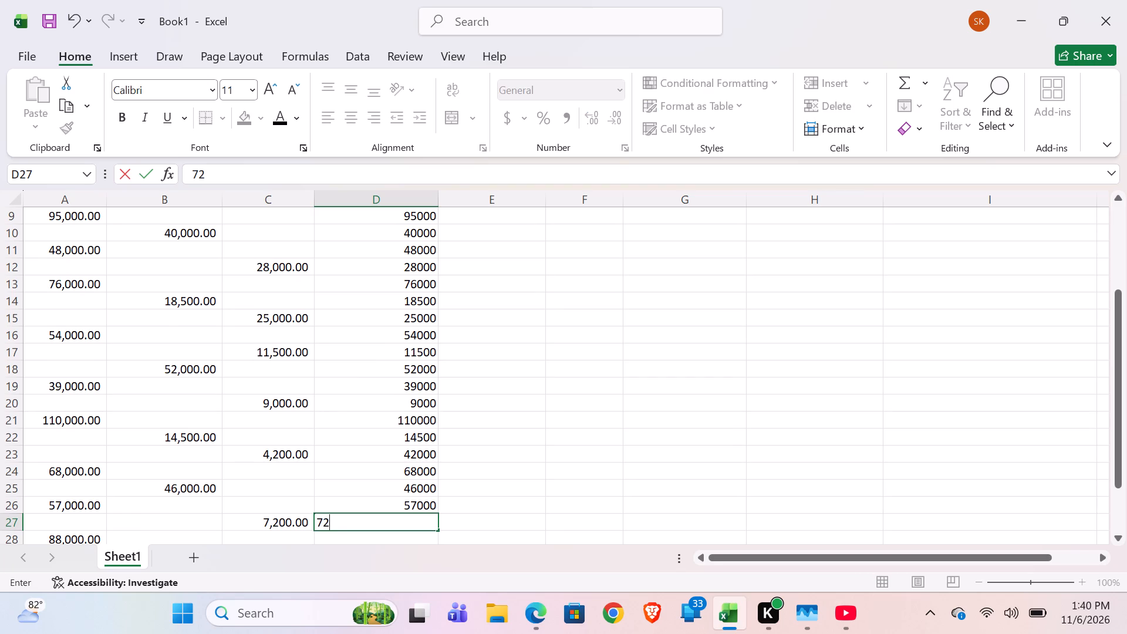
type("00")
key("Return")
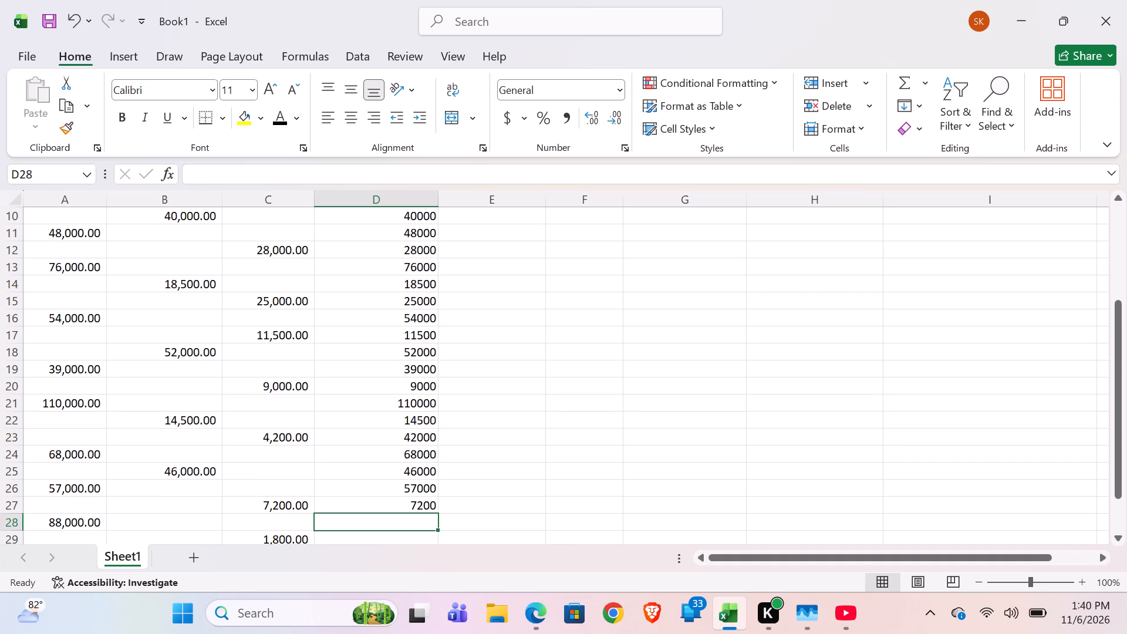
In the NET MOVEMENT(KSH) column, enter 88000, 1800 and 73000 in cells D28 to D30.
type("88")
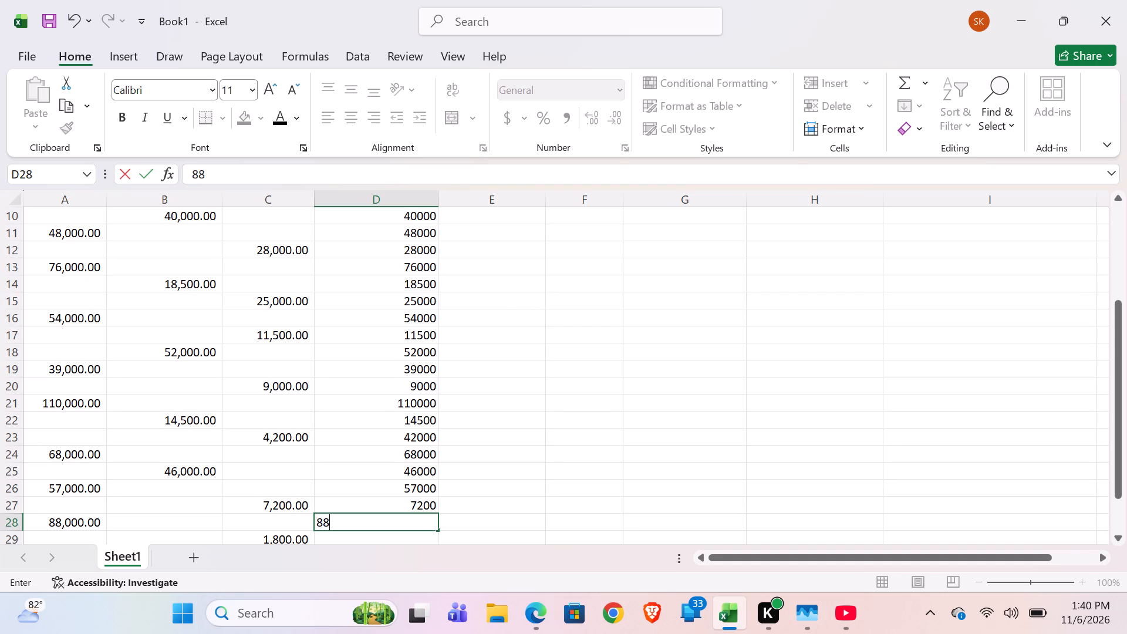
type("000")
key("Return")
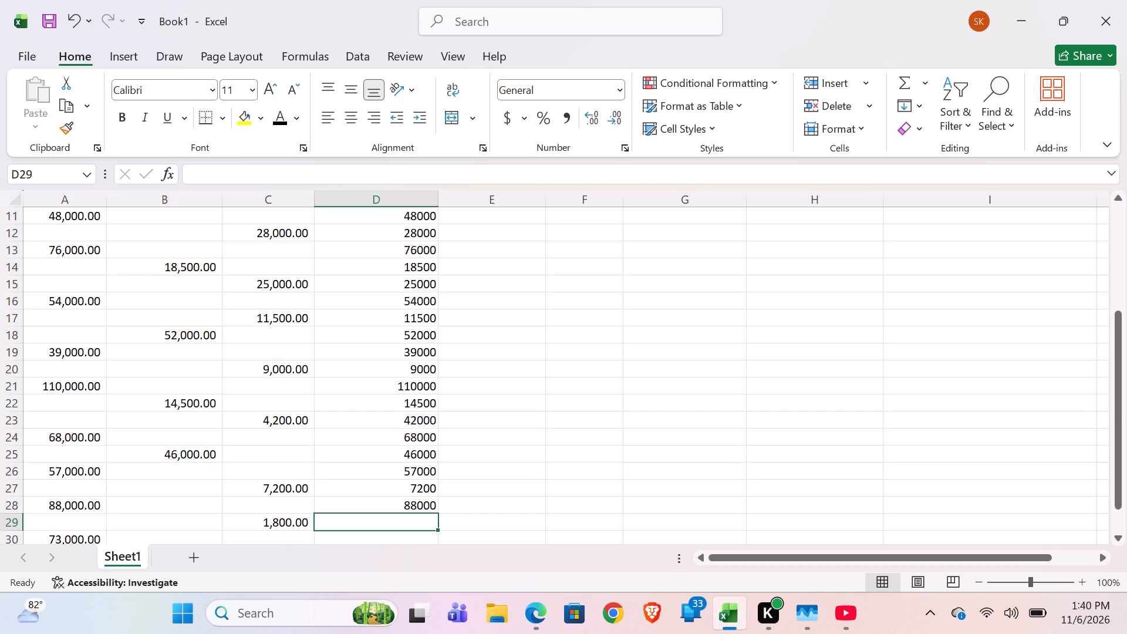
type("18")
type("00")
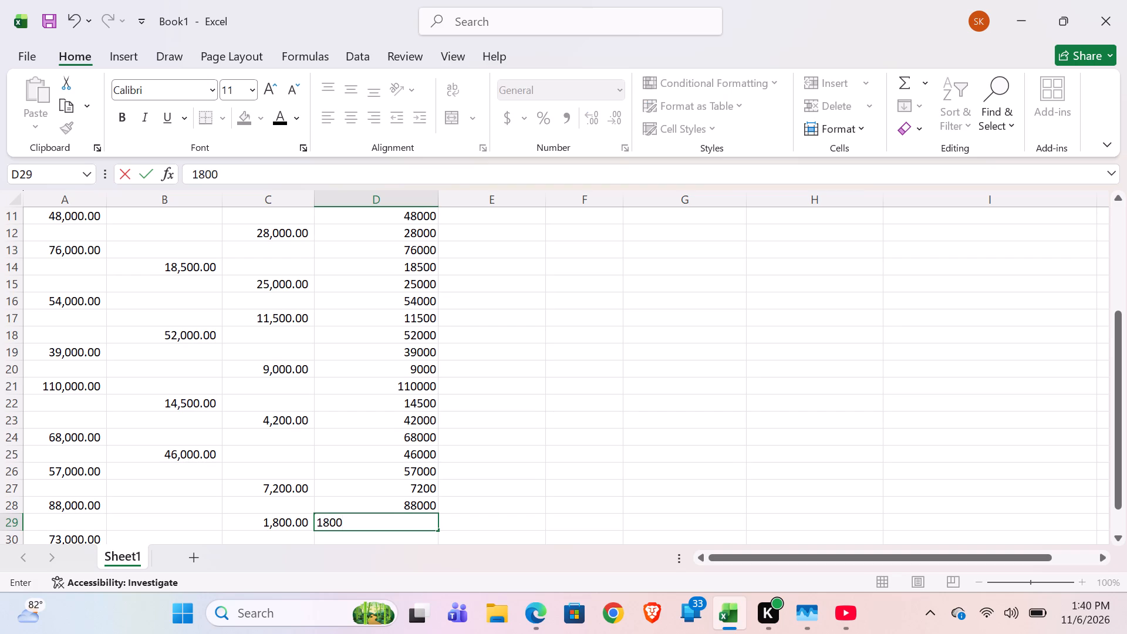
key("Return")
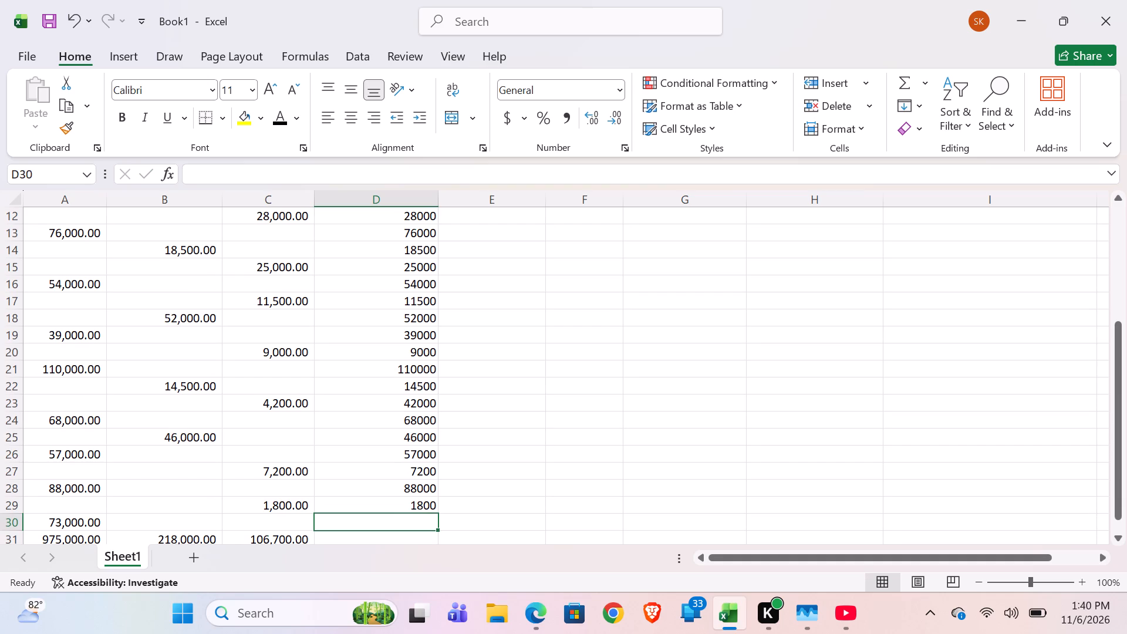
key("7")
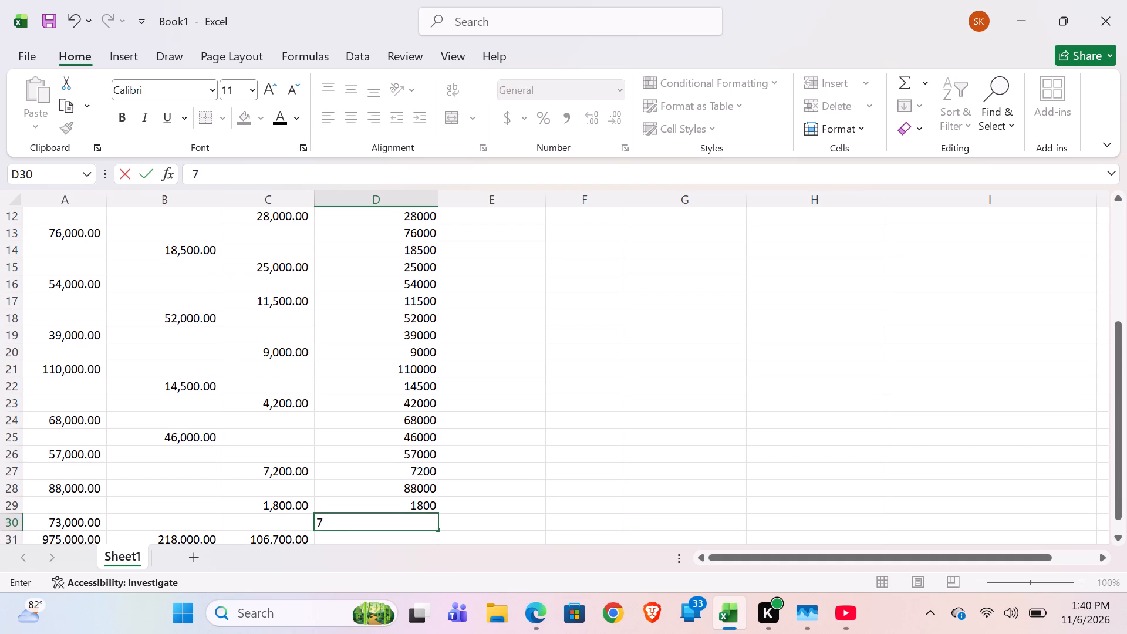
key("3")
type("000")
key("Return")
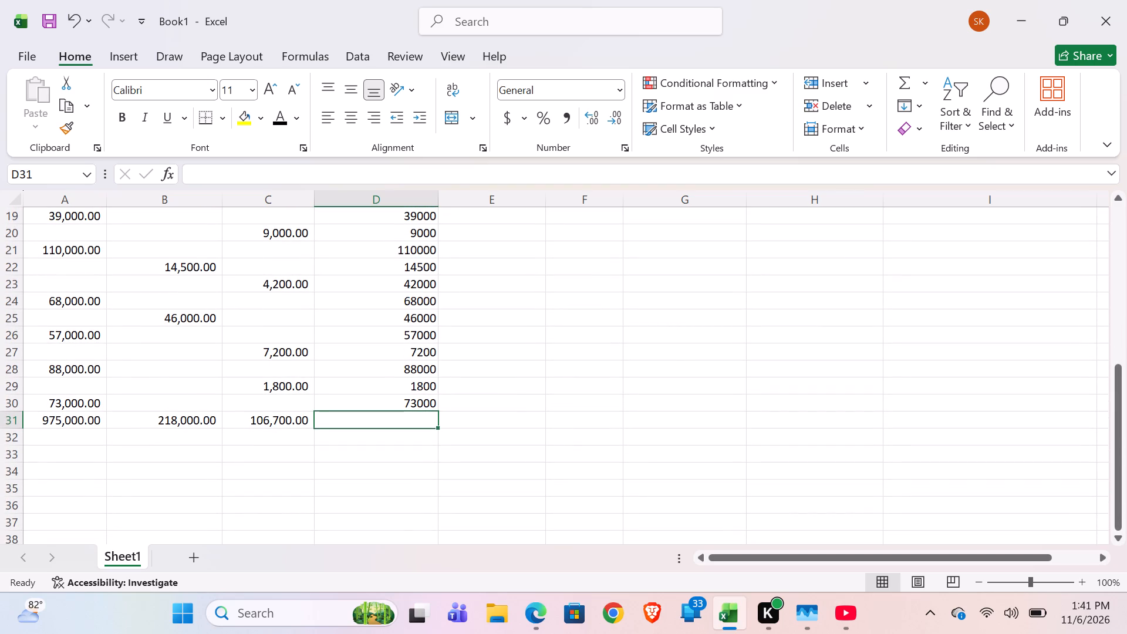
Apply the comma number style with two decimals to the net movement amounts in cells D2 to D30.
left_click_drag(398, 408, 395, 370)
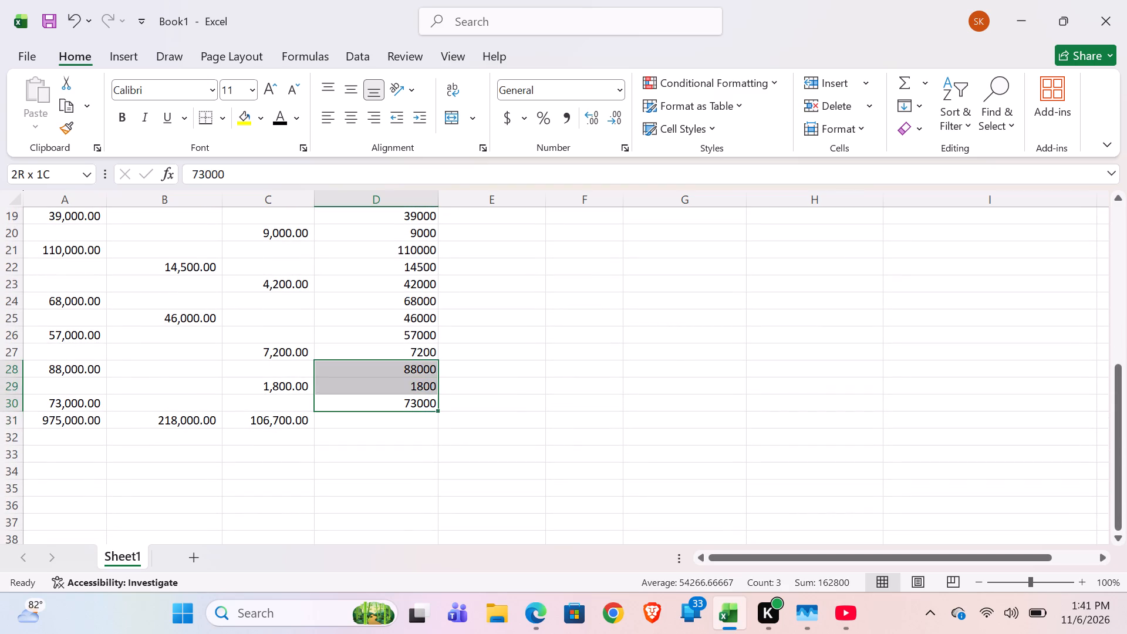
left_click_drag(395, 370, 406, 296)
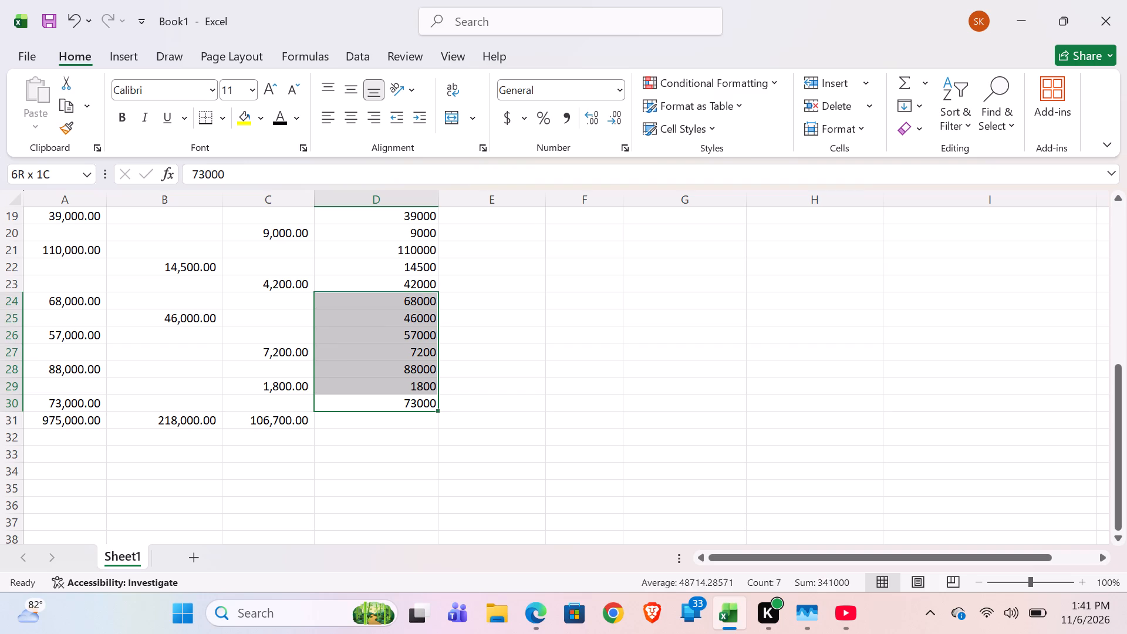
left_click_drag(406, 296, 396, 215)
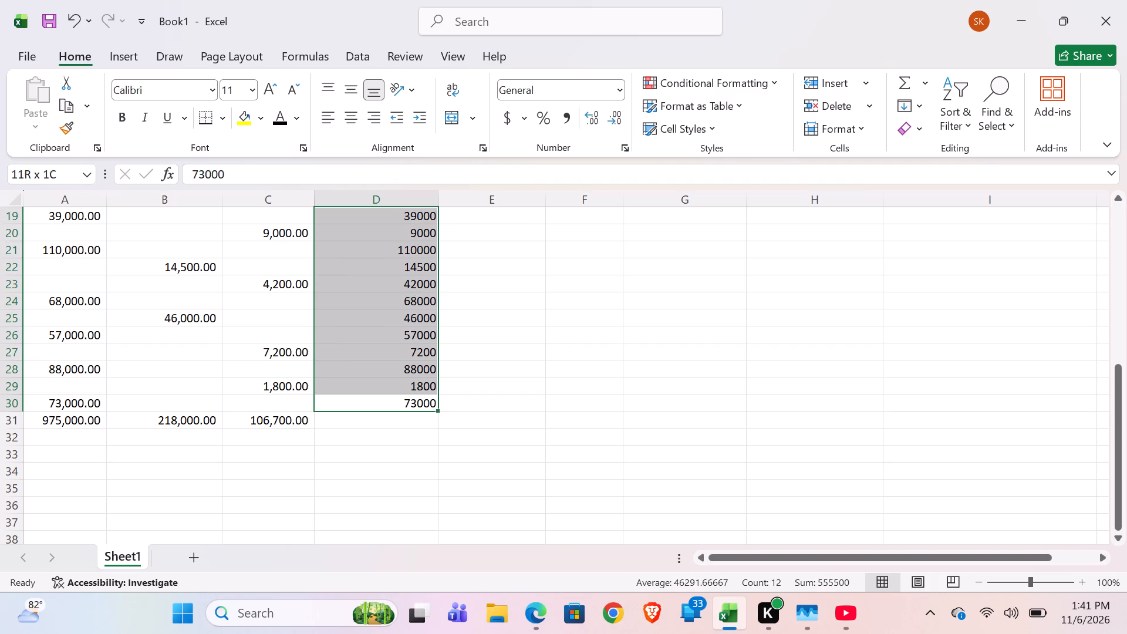
left_click_drag(396, 215, 393, 184)
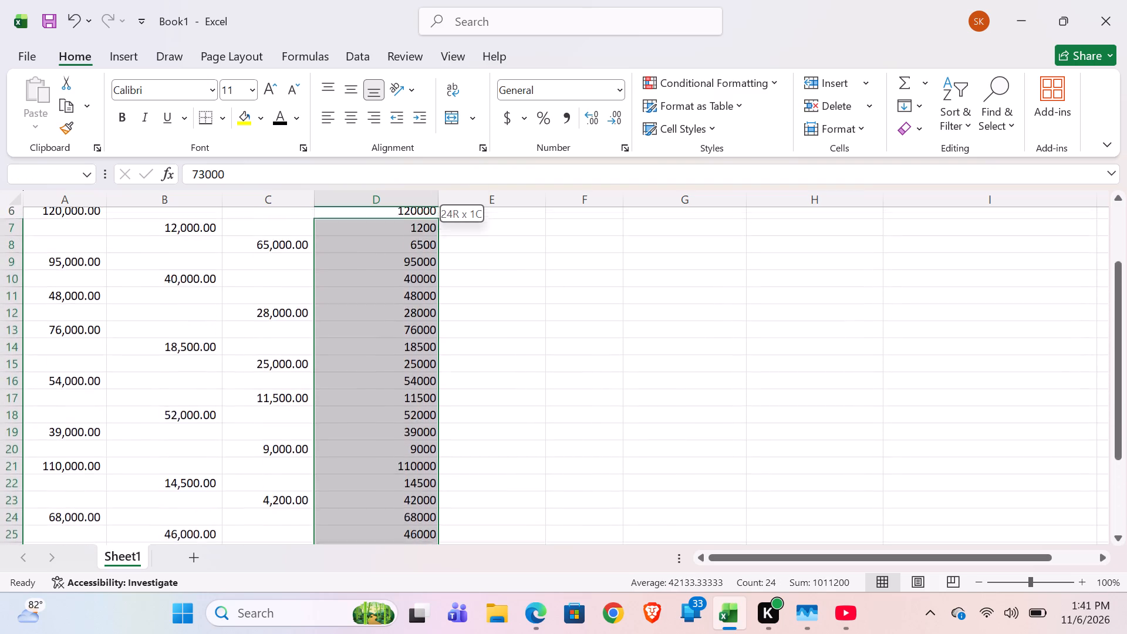
left_click_drag(393, 184, 403, 219)
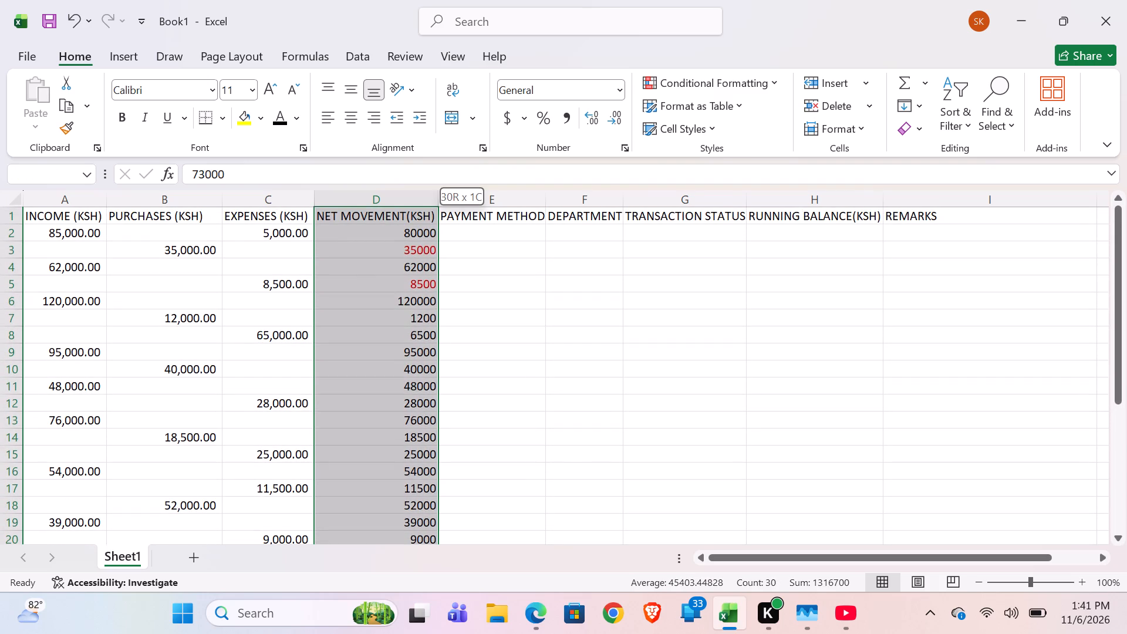
left_click_drag(403, 219, 404, 228)
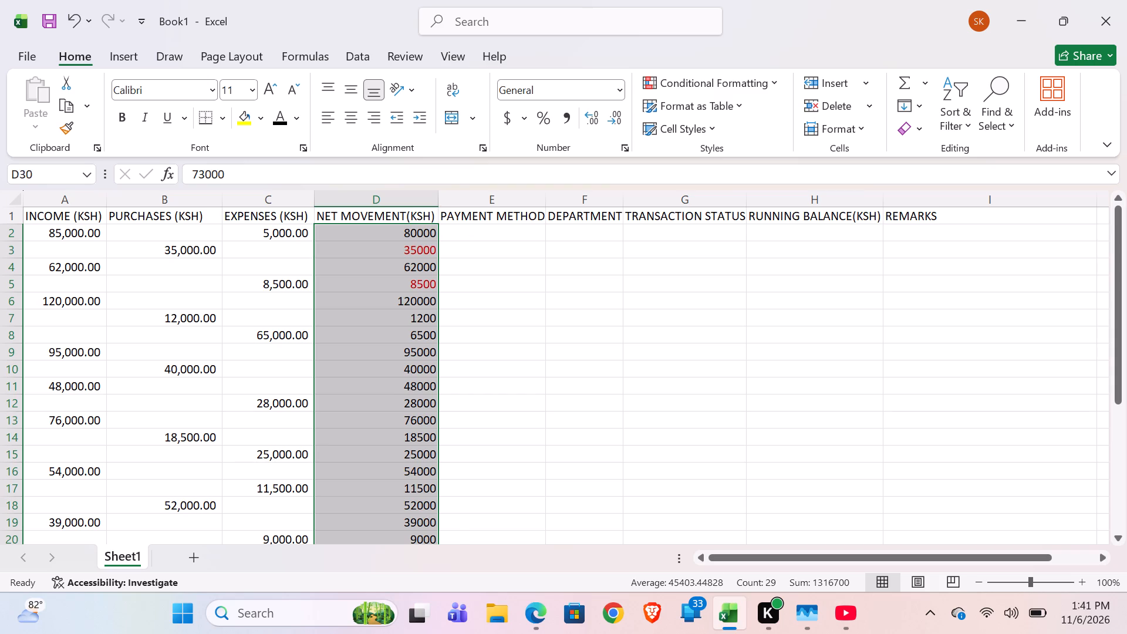
left_click(563, 111)
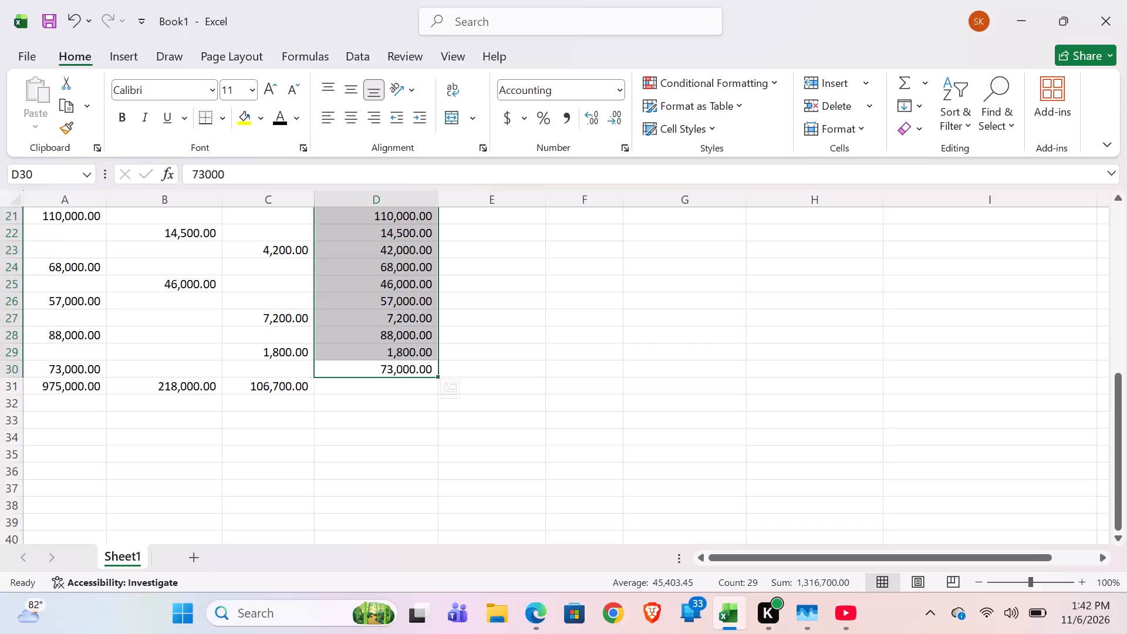
Enter 650300 as the net movement total in cell D31.
left_click(350, 385)
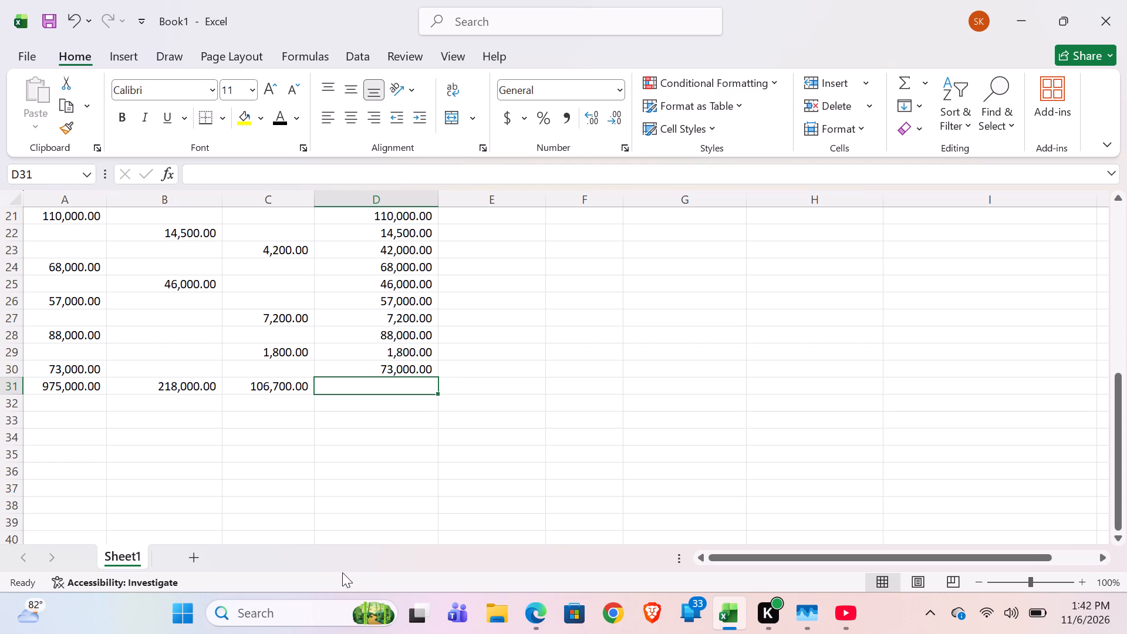
scroll(347, 369, "up", 2)
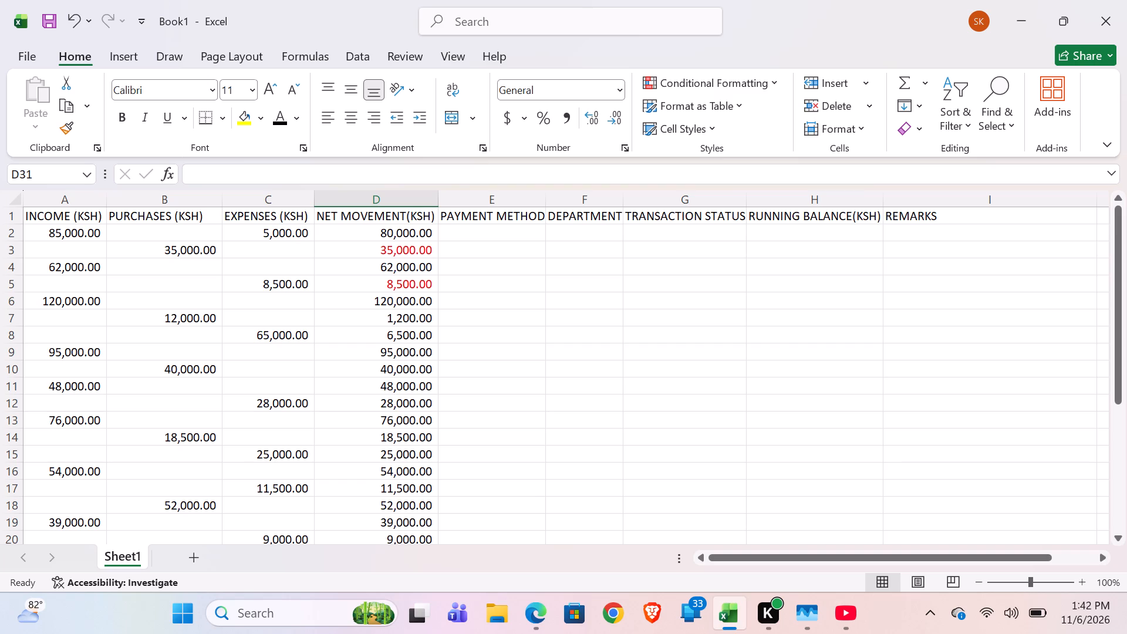
scroll(366, 313, "down", 1)
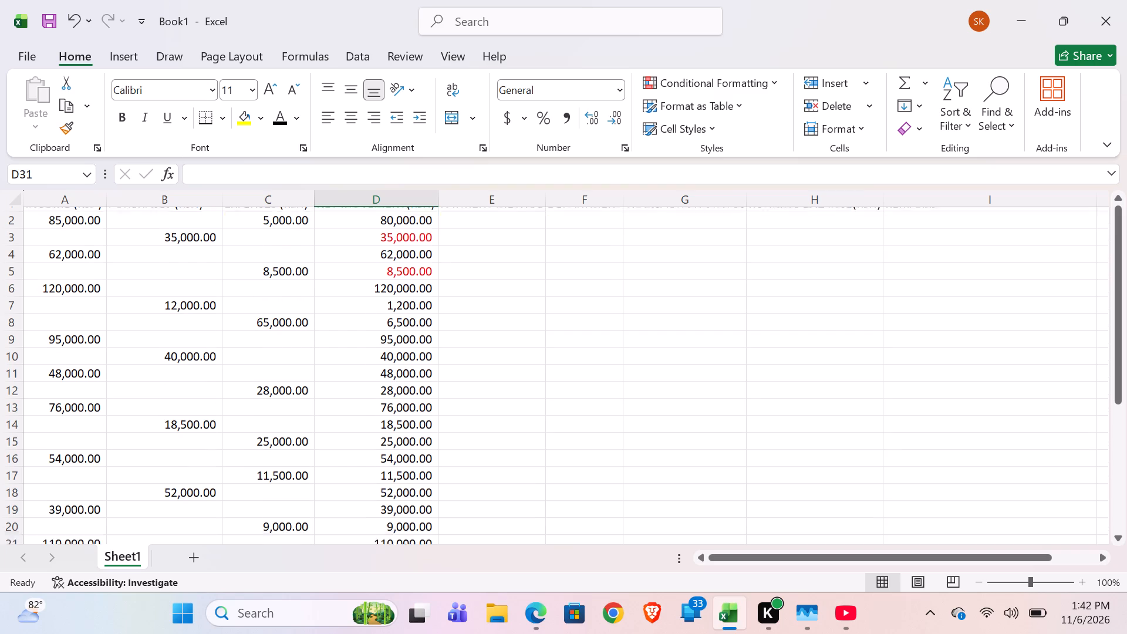
scroll(366, 313, "down", 2)
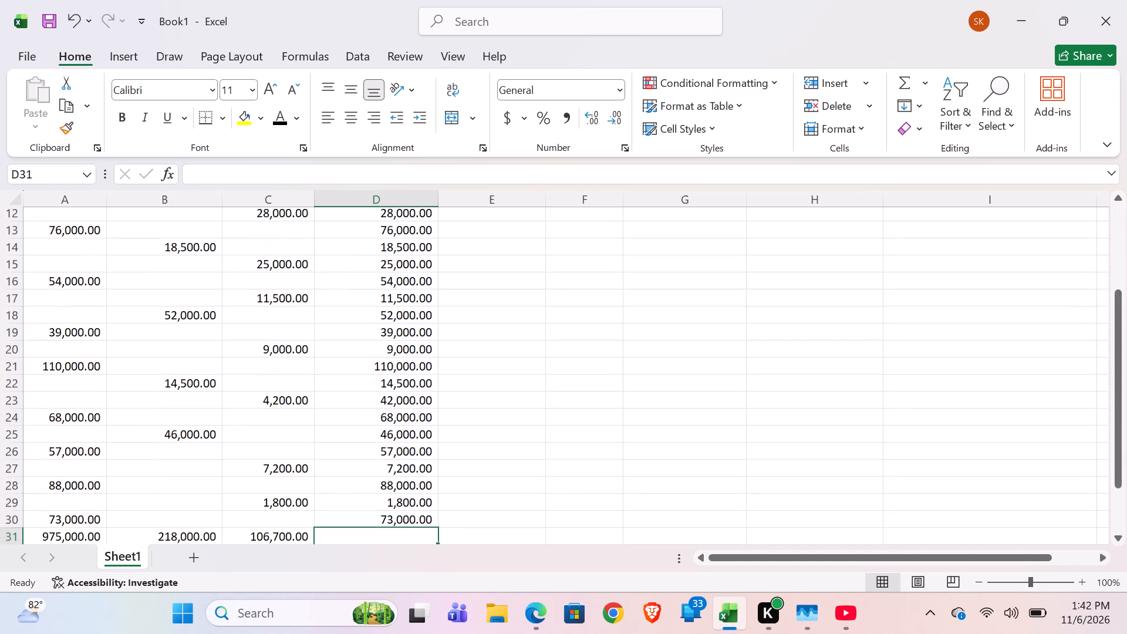
scroll(366, 313, "down", 1)
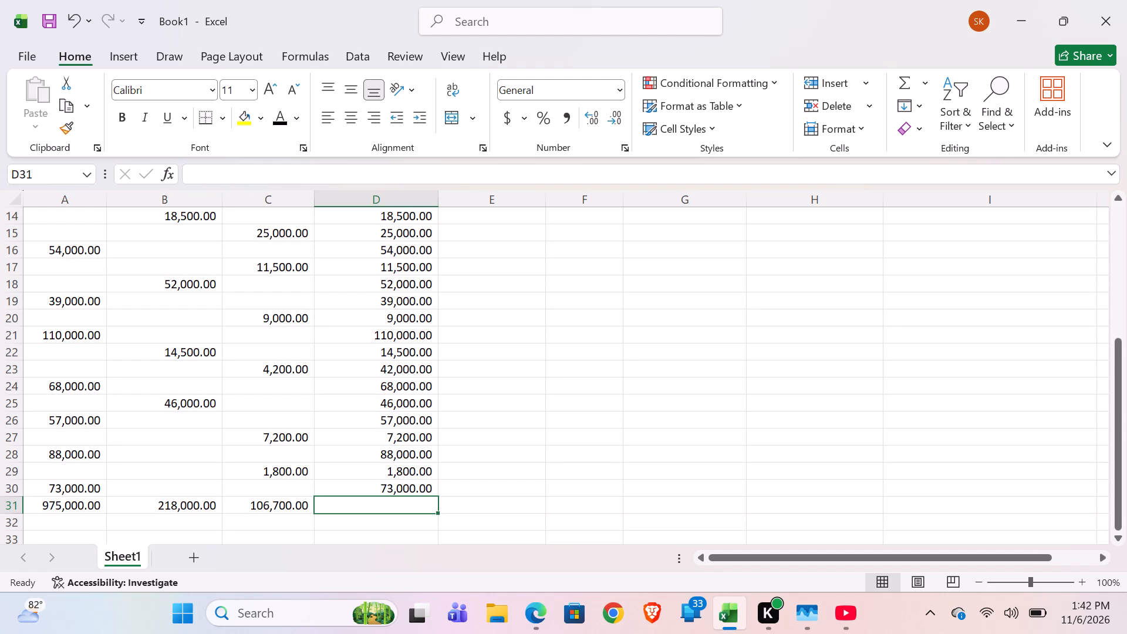
left_click(365, 512)
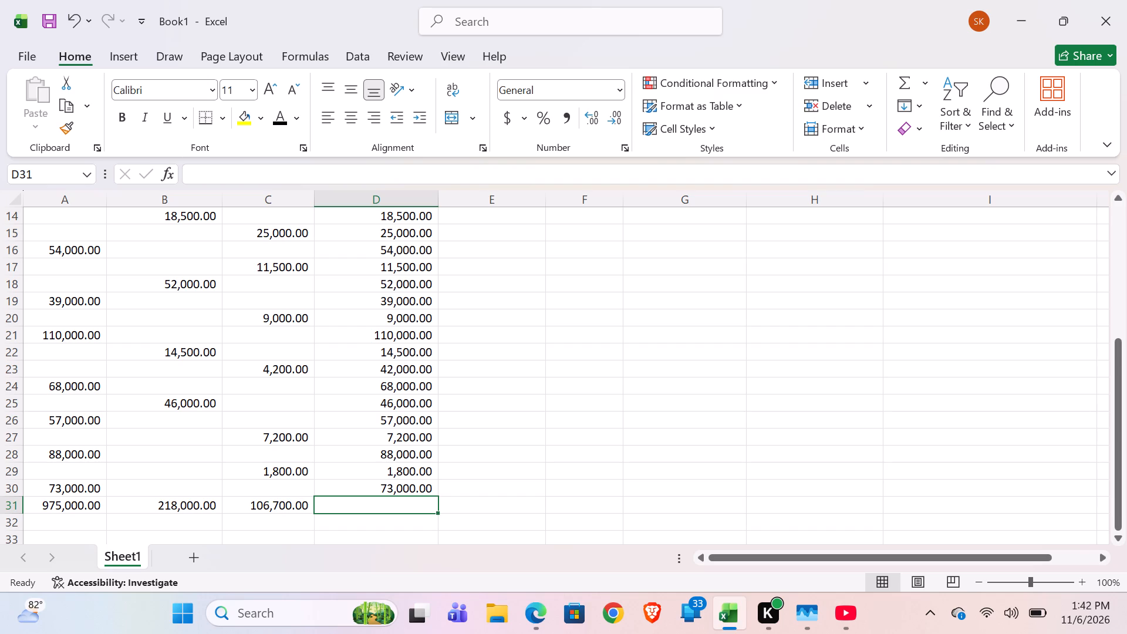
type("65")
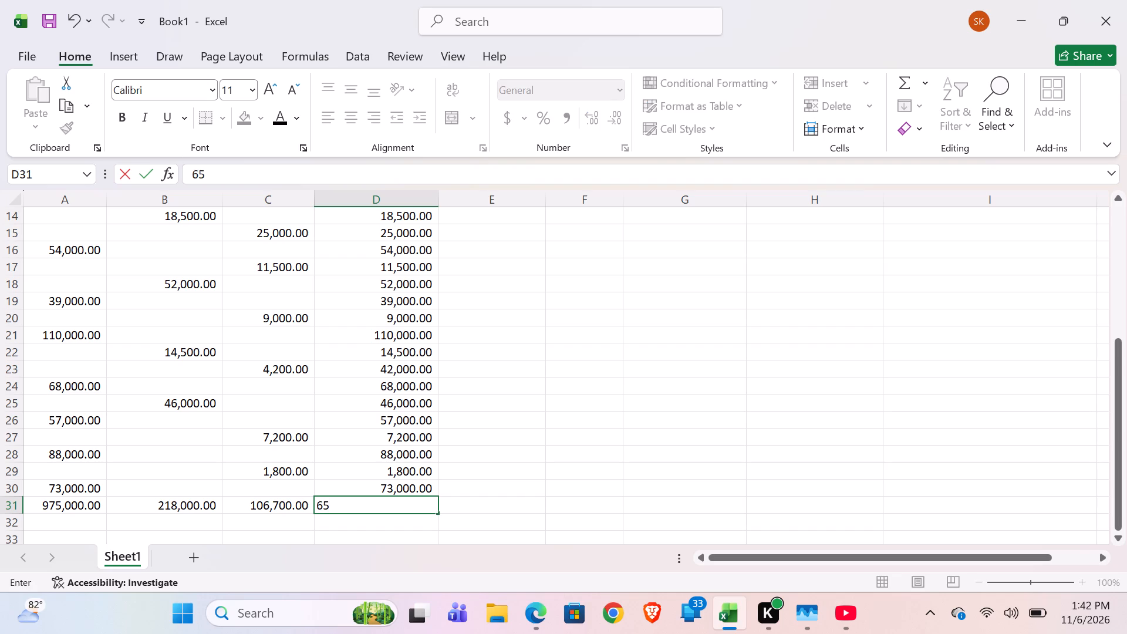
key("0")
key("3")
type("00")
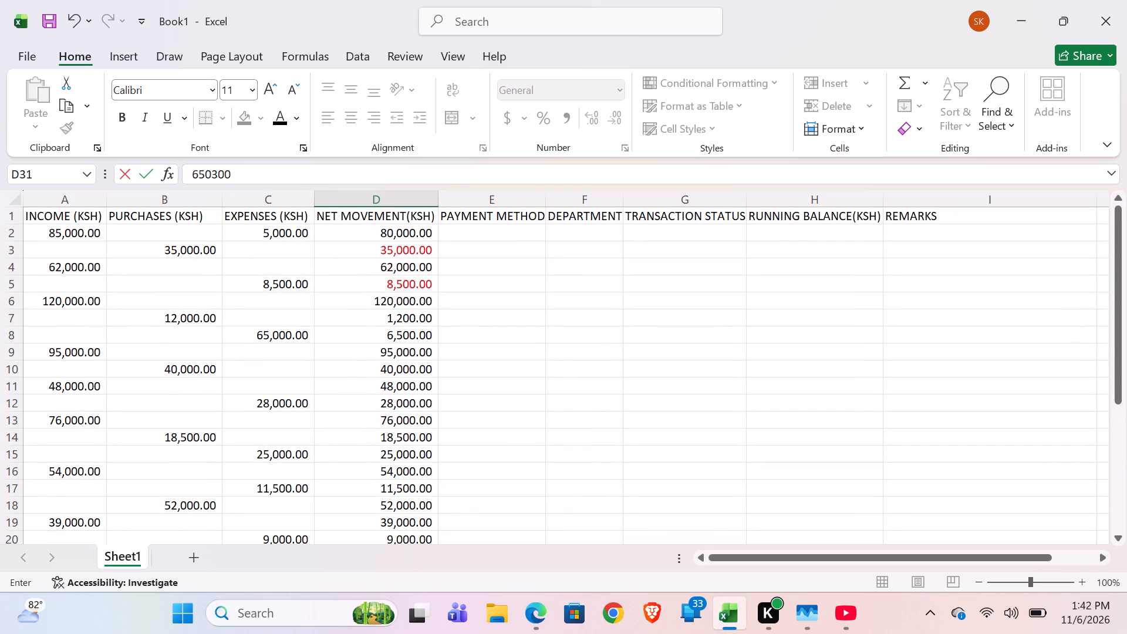
left_click(407, 300)
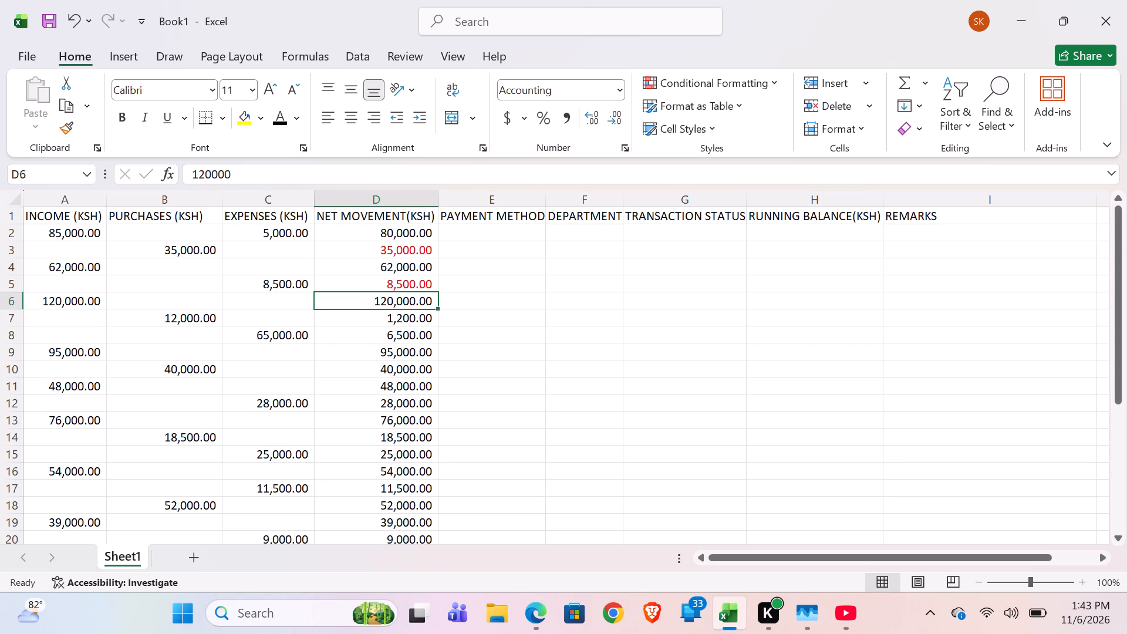
Set the font colour of the net movement amounts in cells D7 and D8 to standard red.
left_click(382, 322)
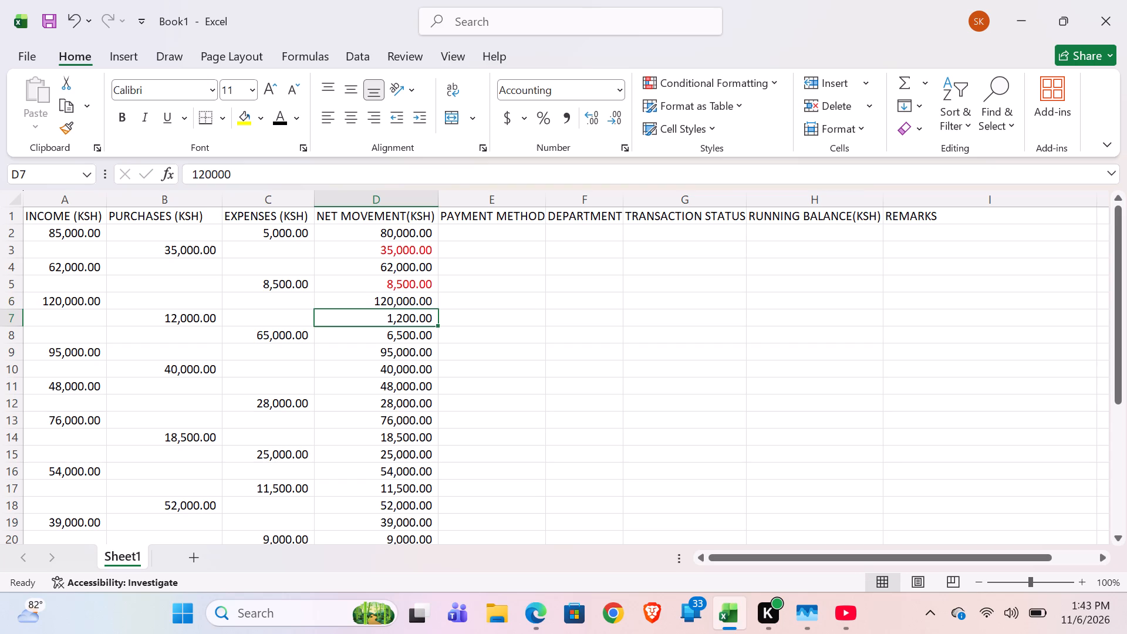
left_click(382, 322)
left_click_drag(420, 317, 421, 329)
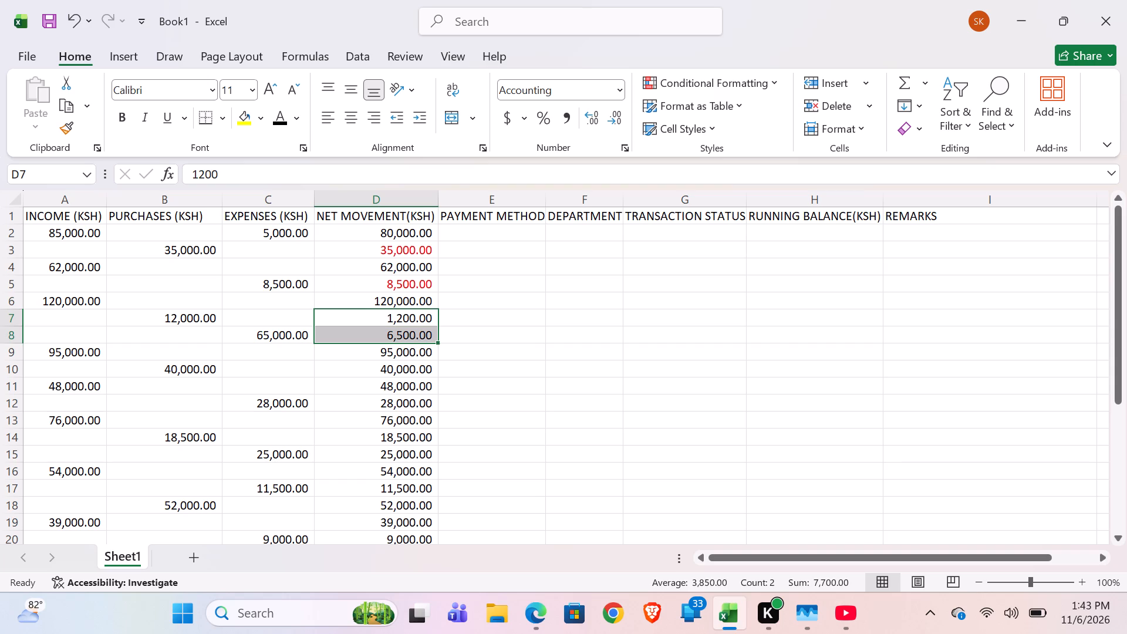
left_click_drag(421, 329, 423, 332)
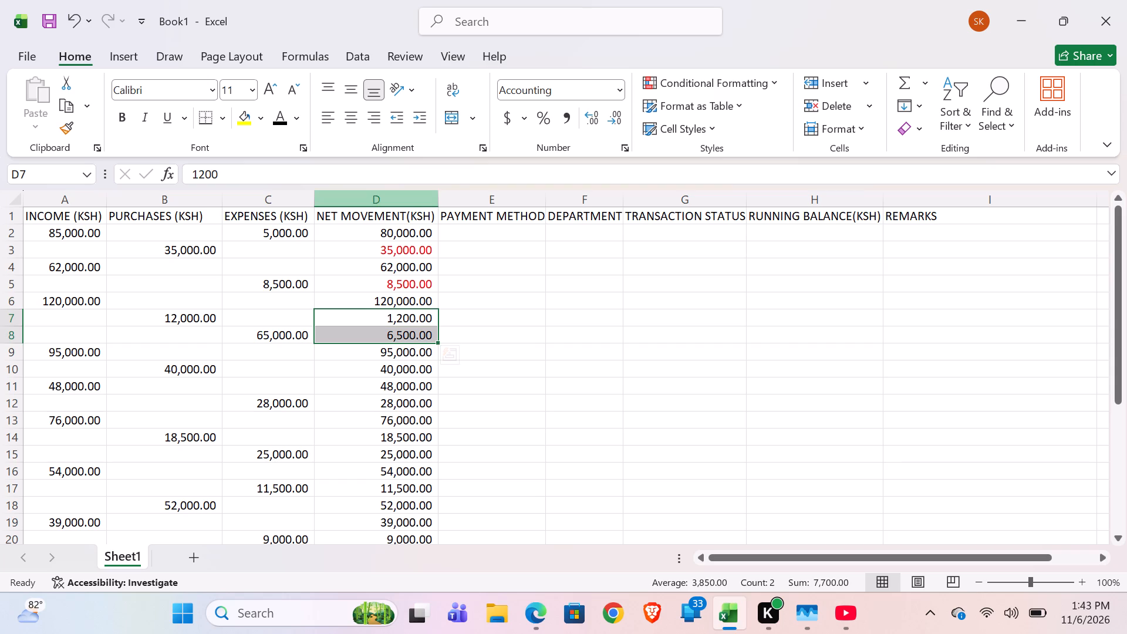
left_click(298, 113)
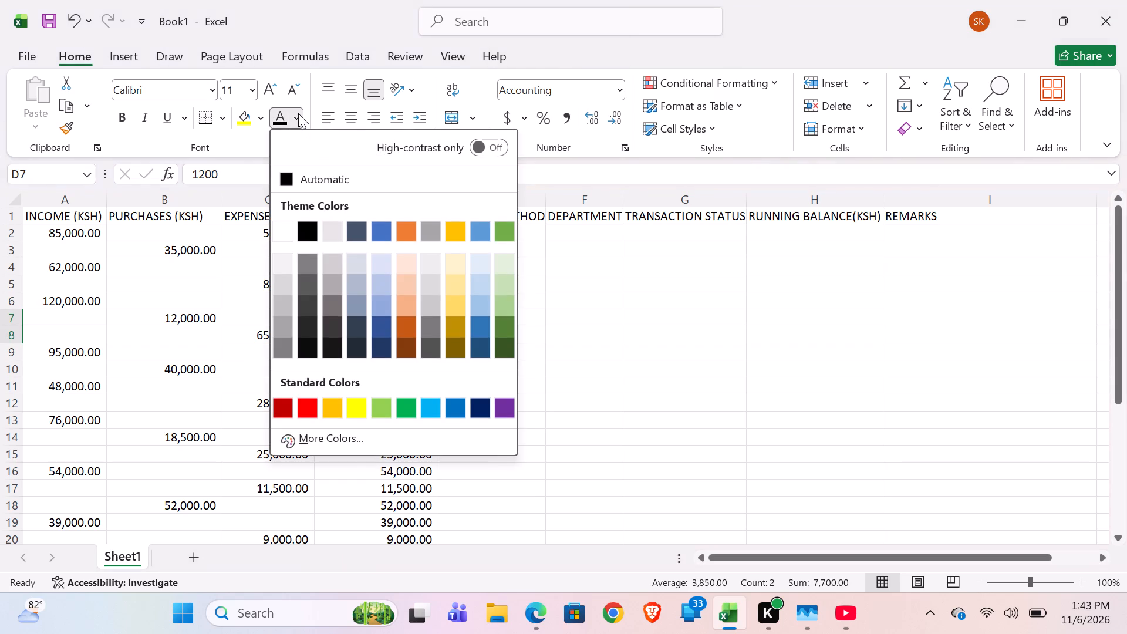
left_click(306, 402)
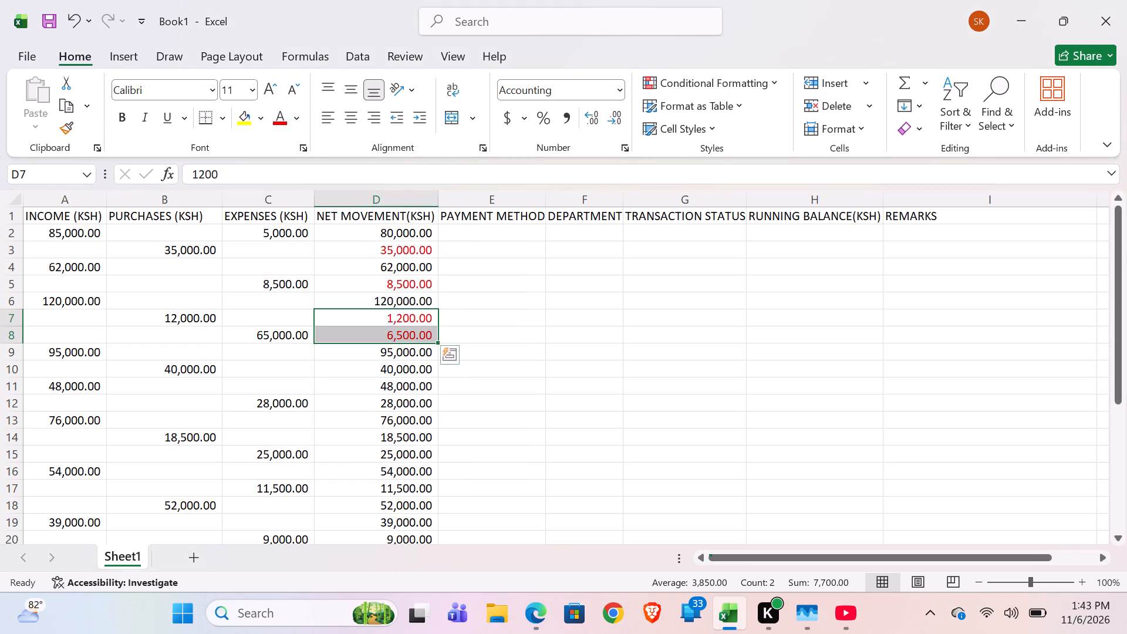
Set the font colour of the net movement amount in cell D10 to standard red.
left_click(372, 371)
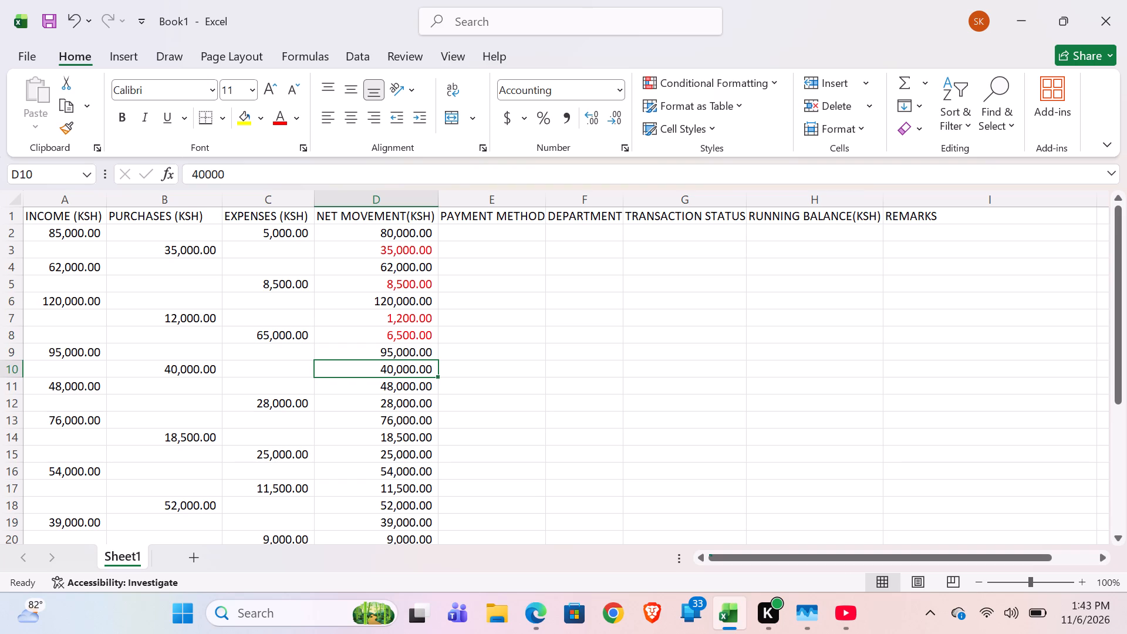
left_click(291, 115)
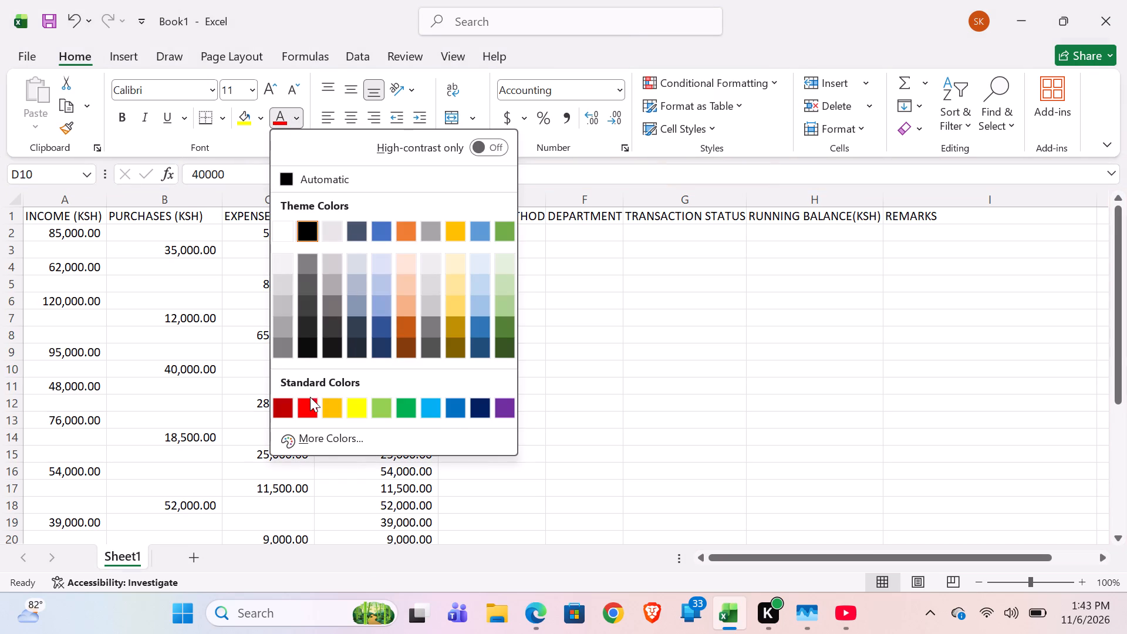
left_click(308, 401)
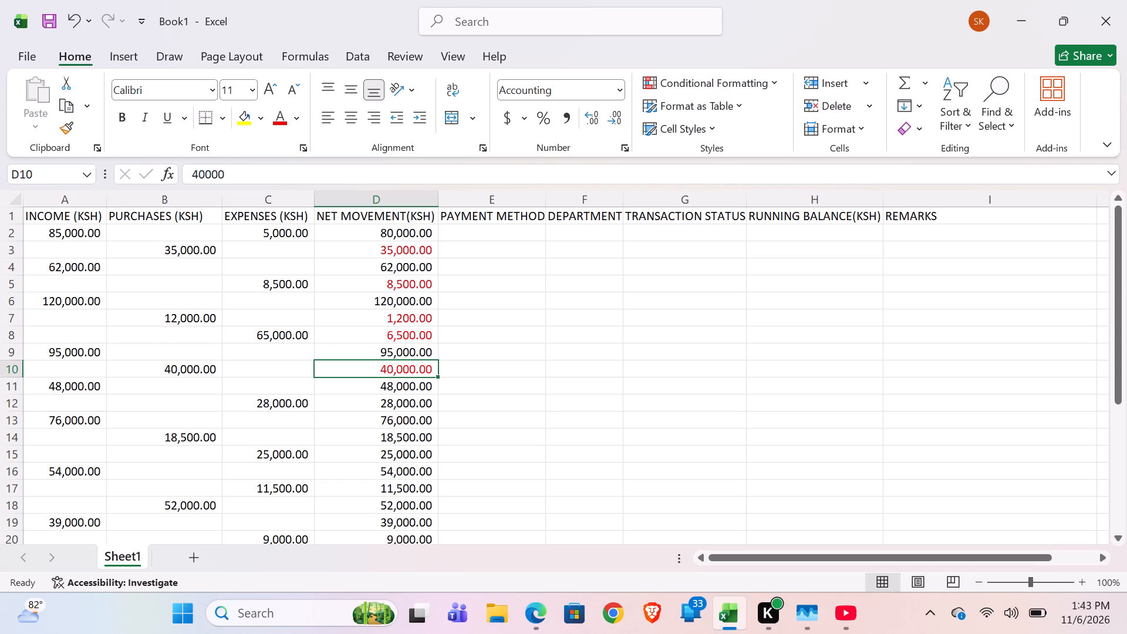
Set the font colour of the net movement amounts in cells D12, D14 and D15 to standard red.
left_click(367, 405)
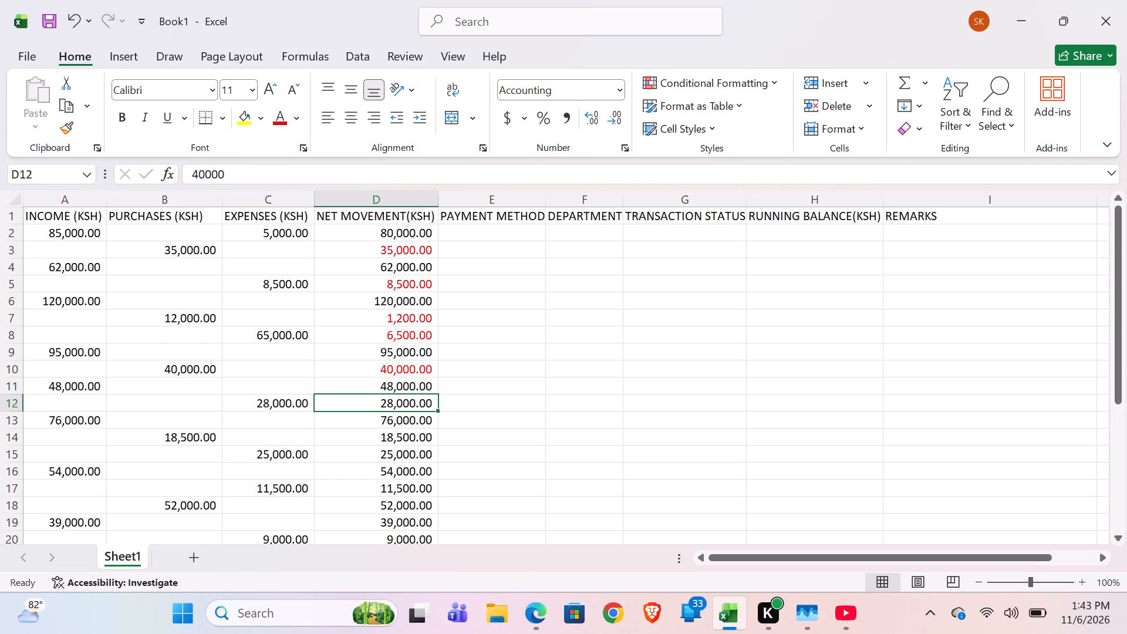
left_click(297, 116)
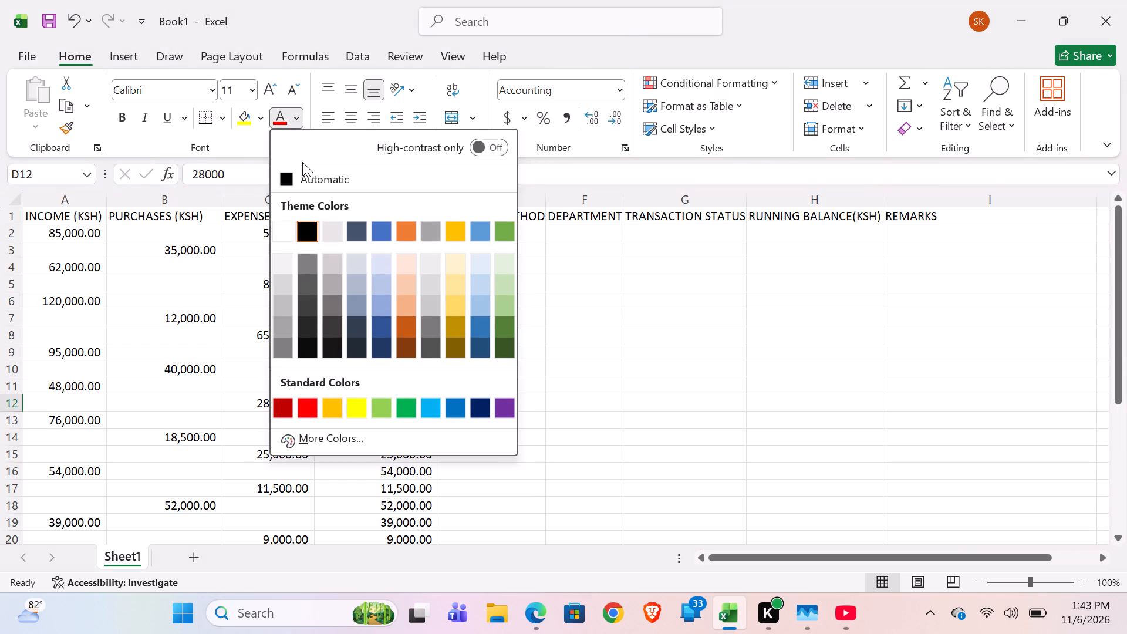
left_click(306, 403)
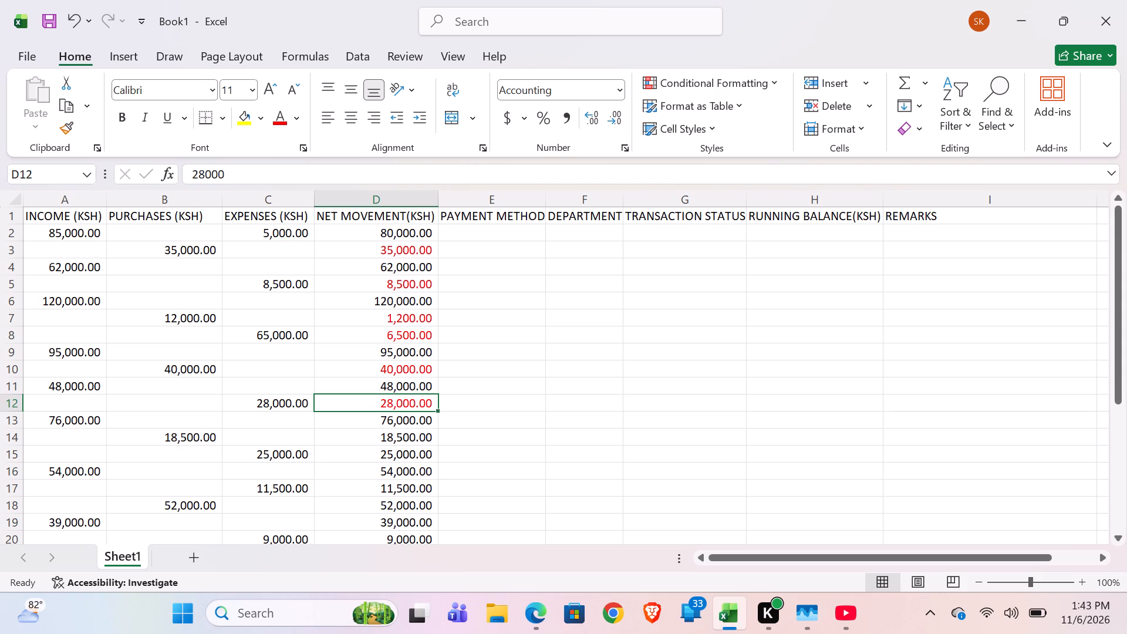
left_click(375, 433)
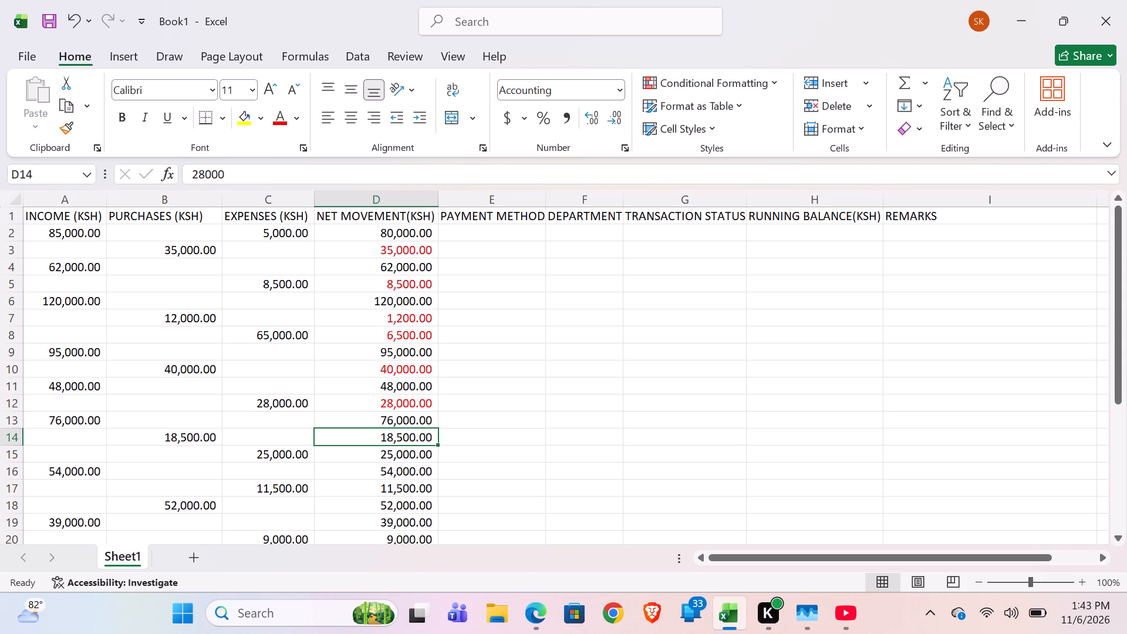
left_click_drag(376, 438, 374, 453)
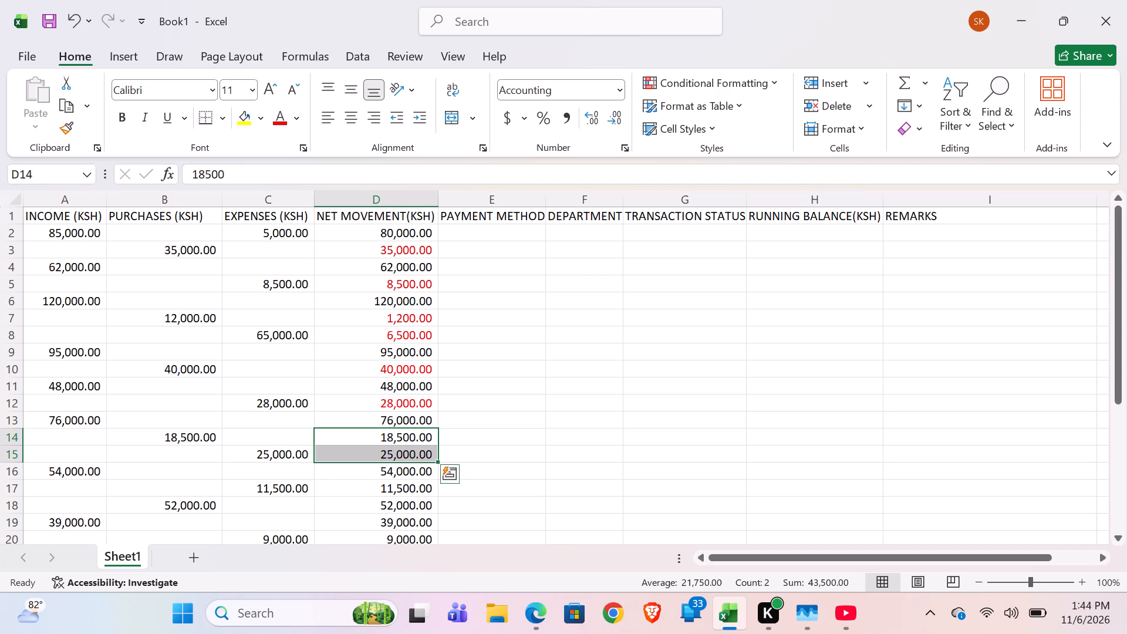
left_click(296, 113)
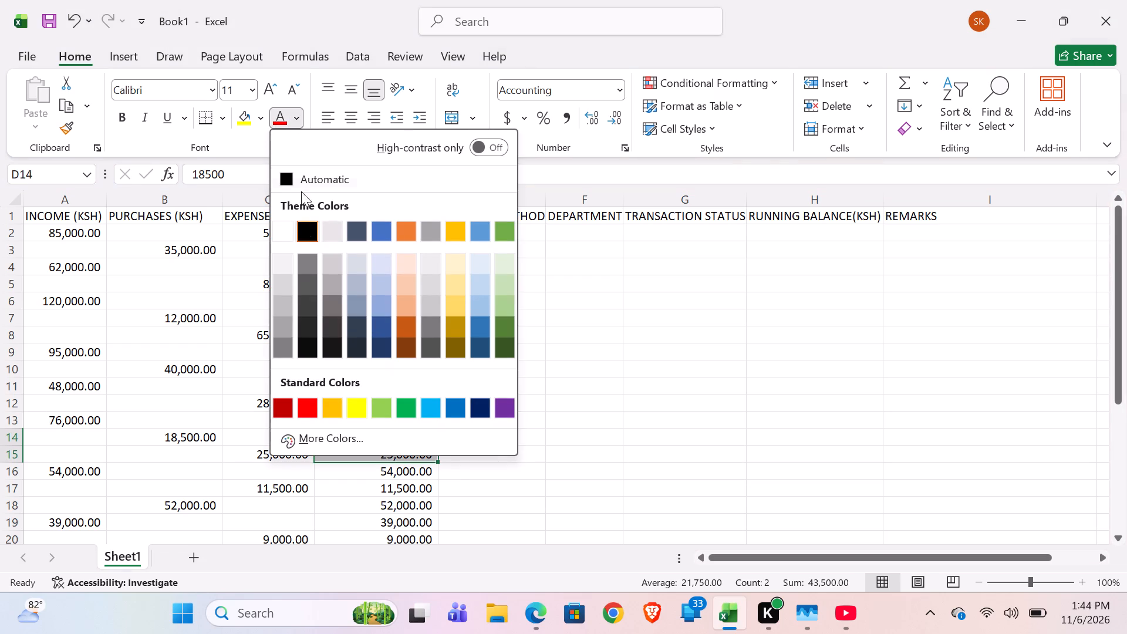
left_click(304, 402)
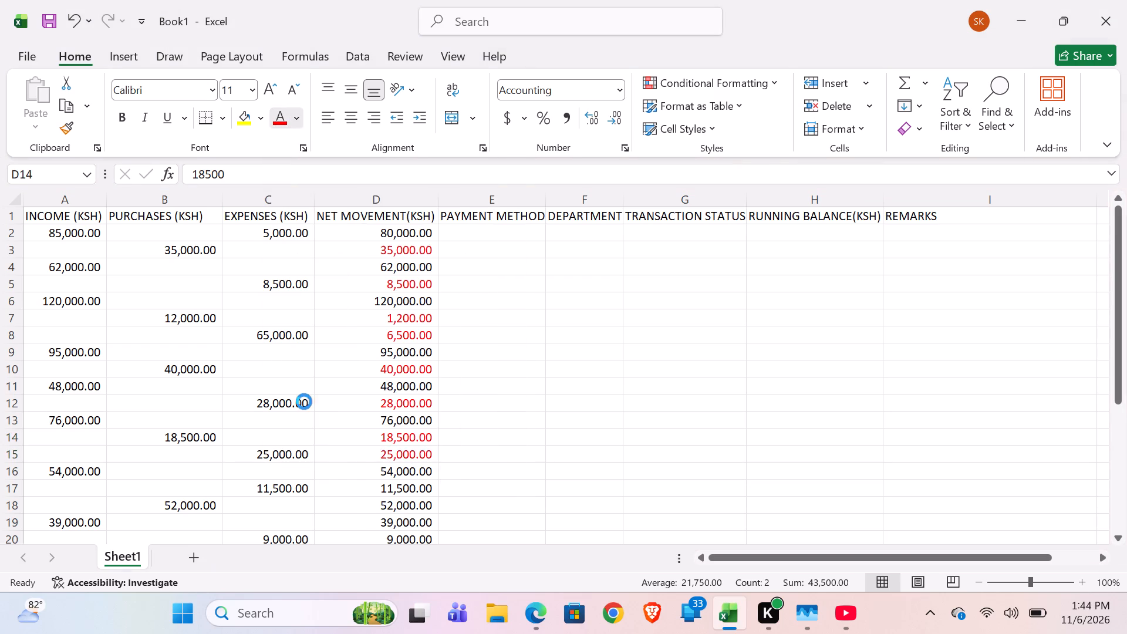
Set the font colour of the net movement amounts in cells D17, D18 and D20 to standard red.
scroll(304, 402, "down", 1)
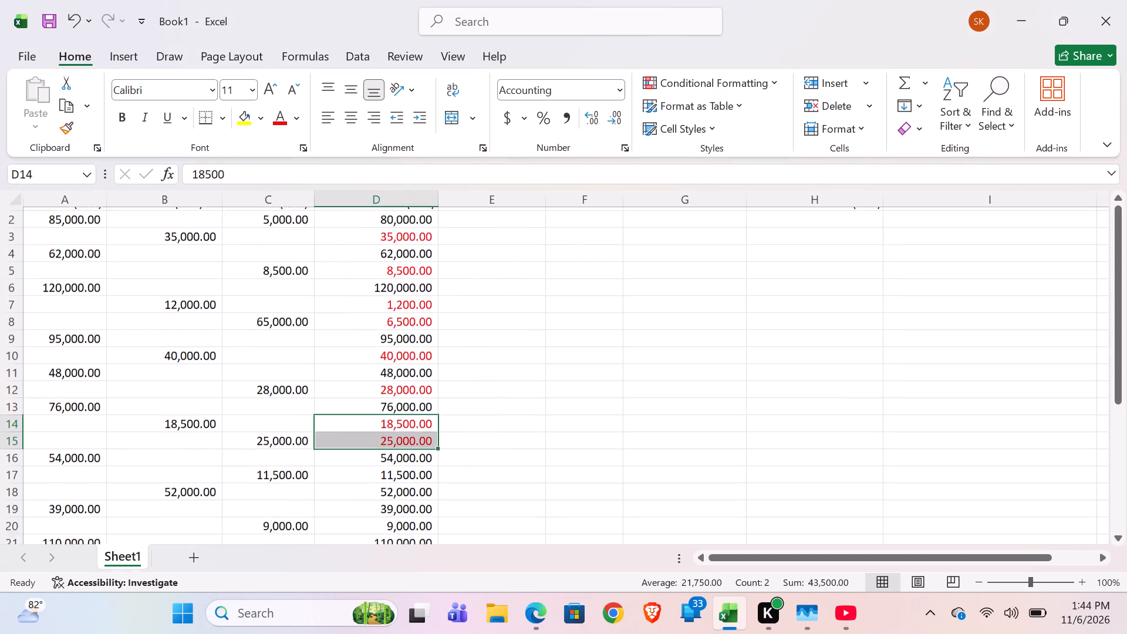
scroll(304, 402, "down", 1)
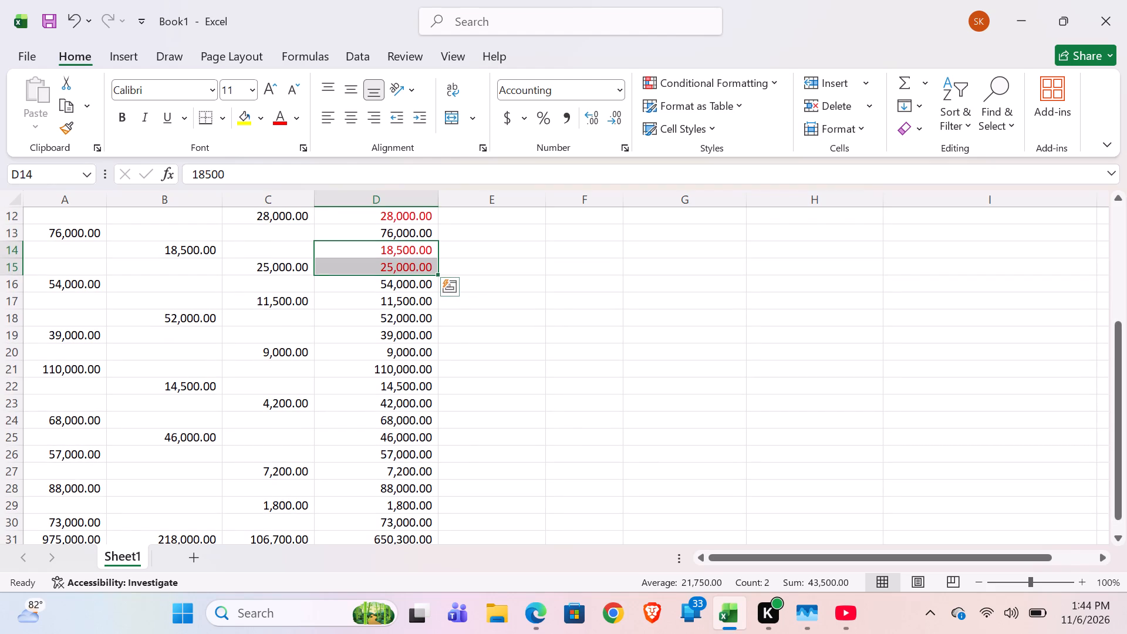
left_click(378, 303)
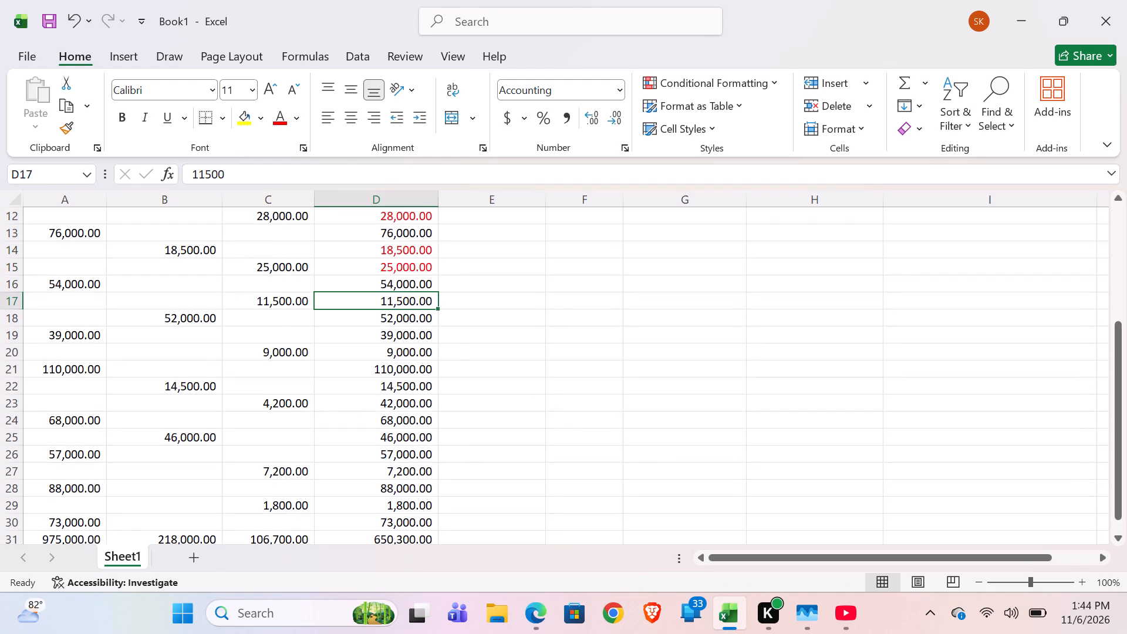
left_click_drag(378, 303, 377, 320)
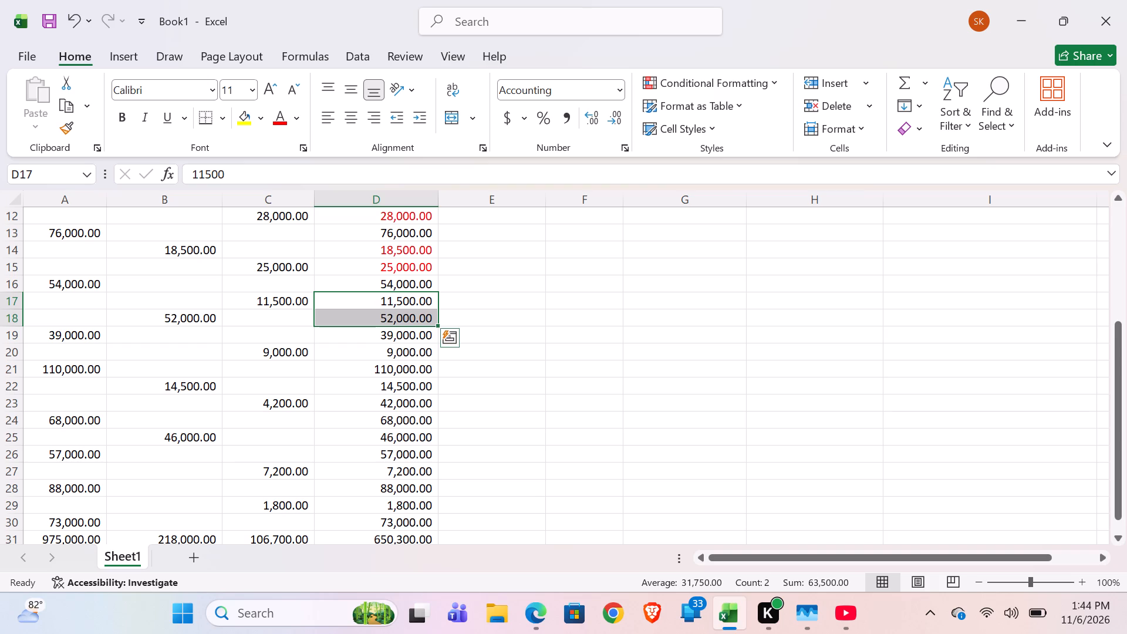
left_click(293, 109)
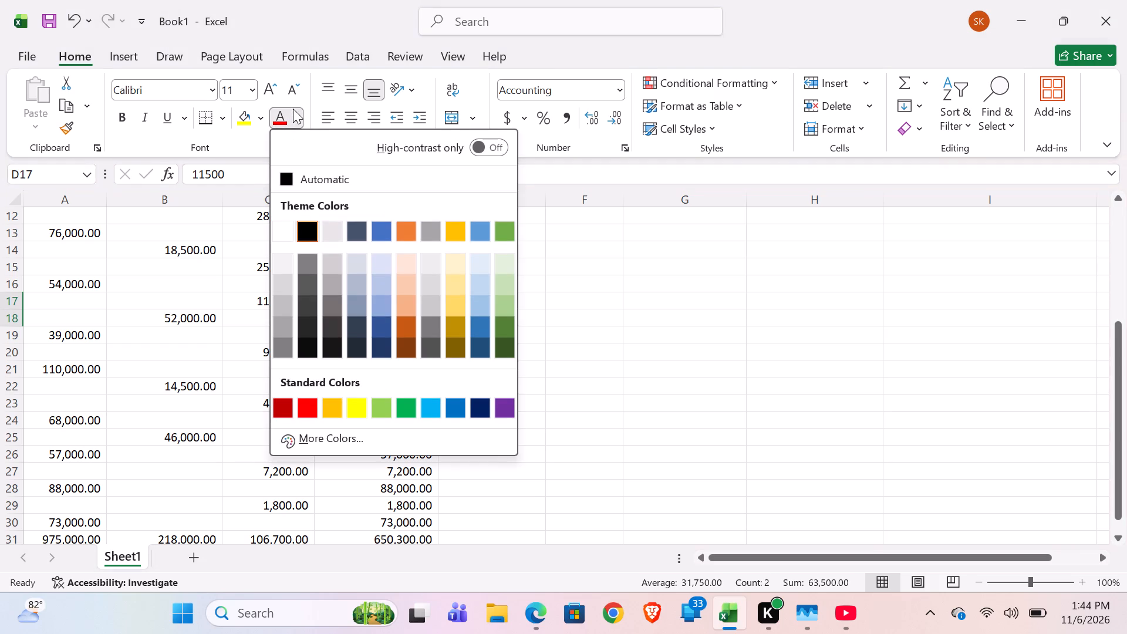
left_click(303, 405)
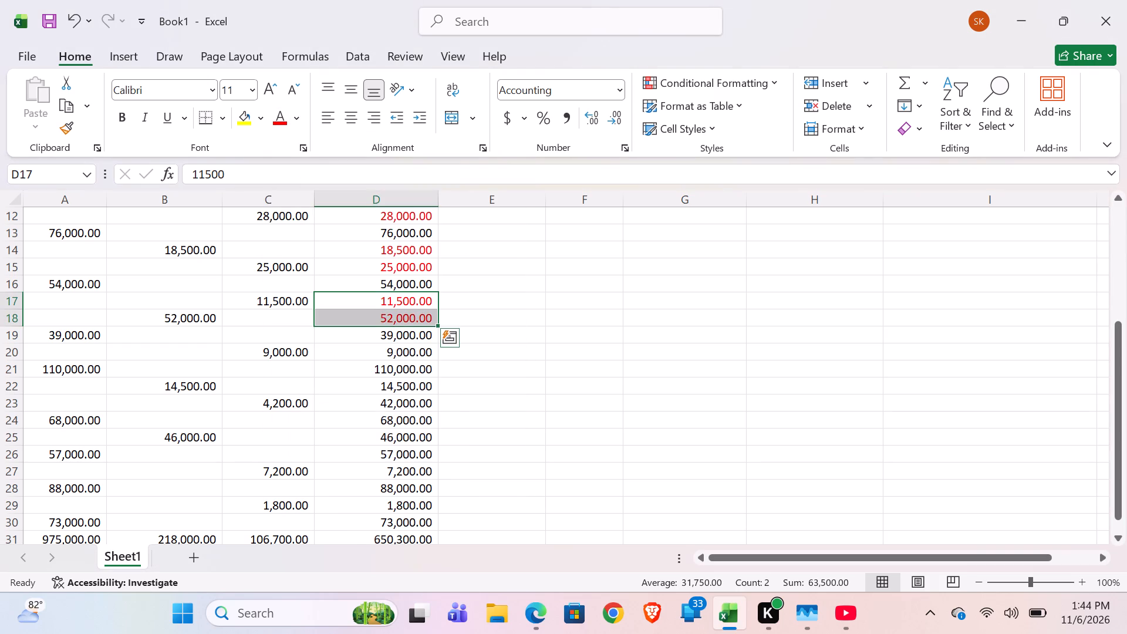
left_click(357, 348)
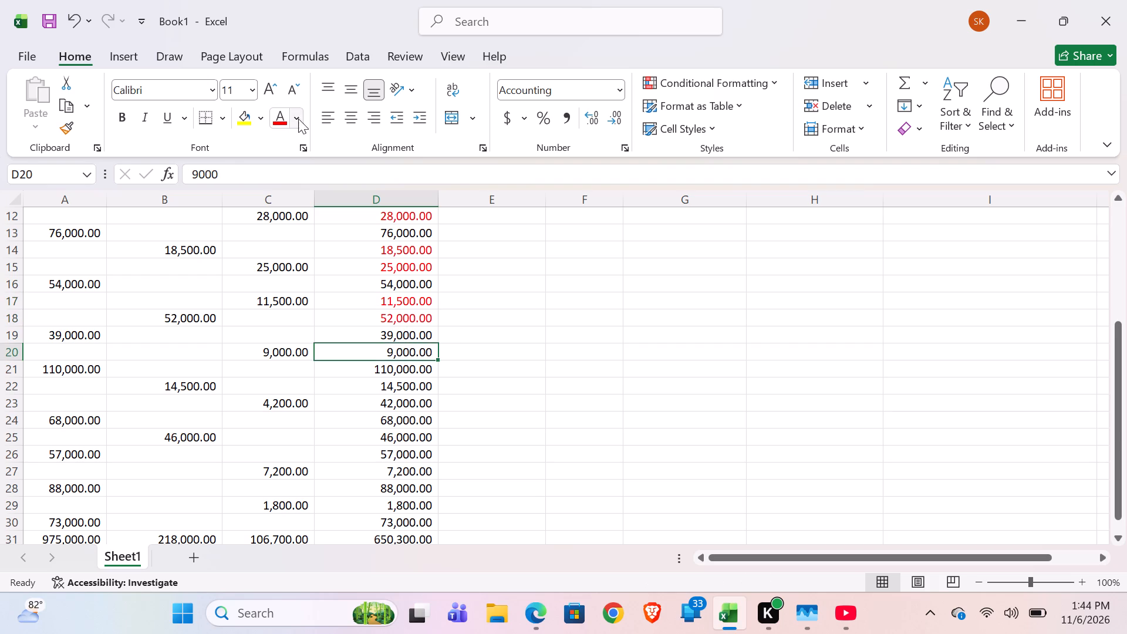
left_click(298, 119)
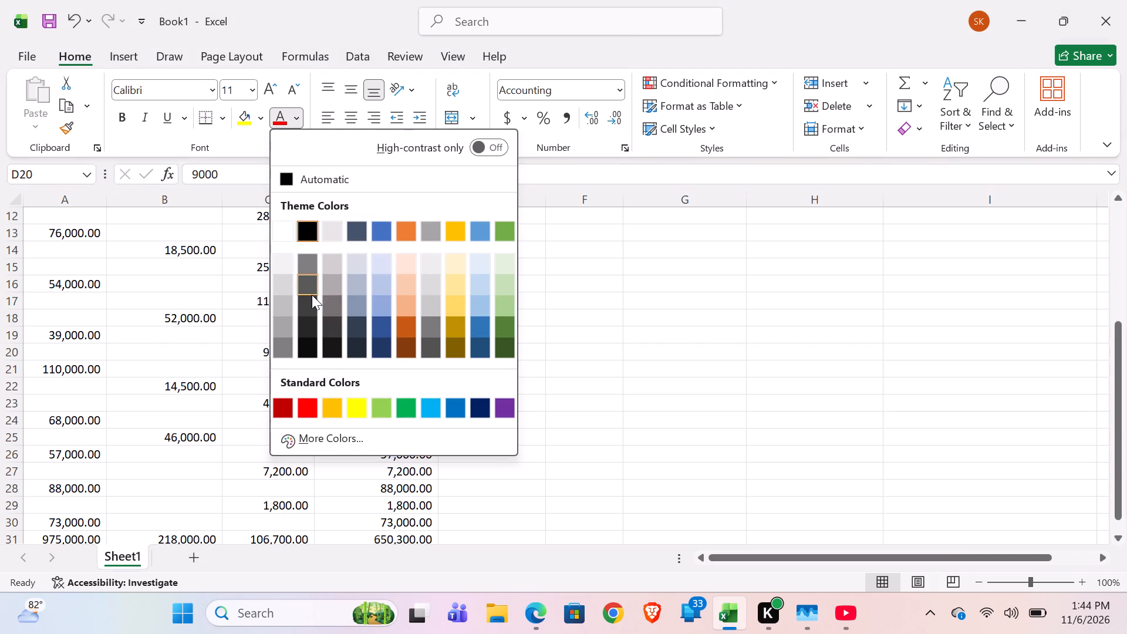
left_click(308, 399)
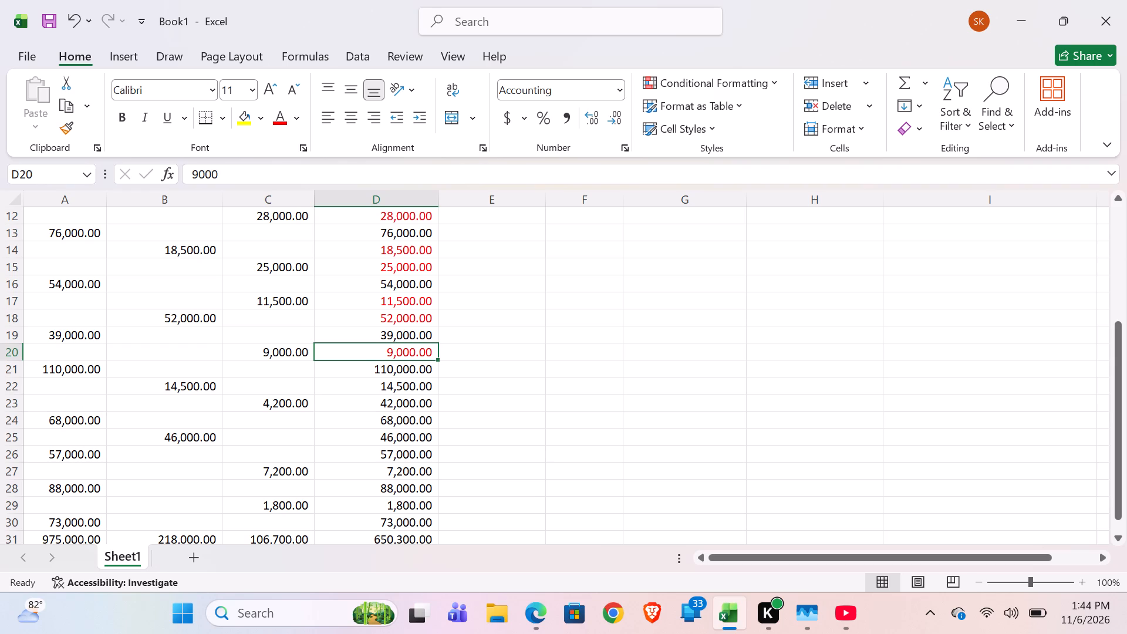
Set the font colour of the net movement amounts in cells D22, D23 and D25 to standard red.
left_click(343, 383)
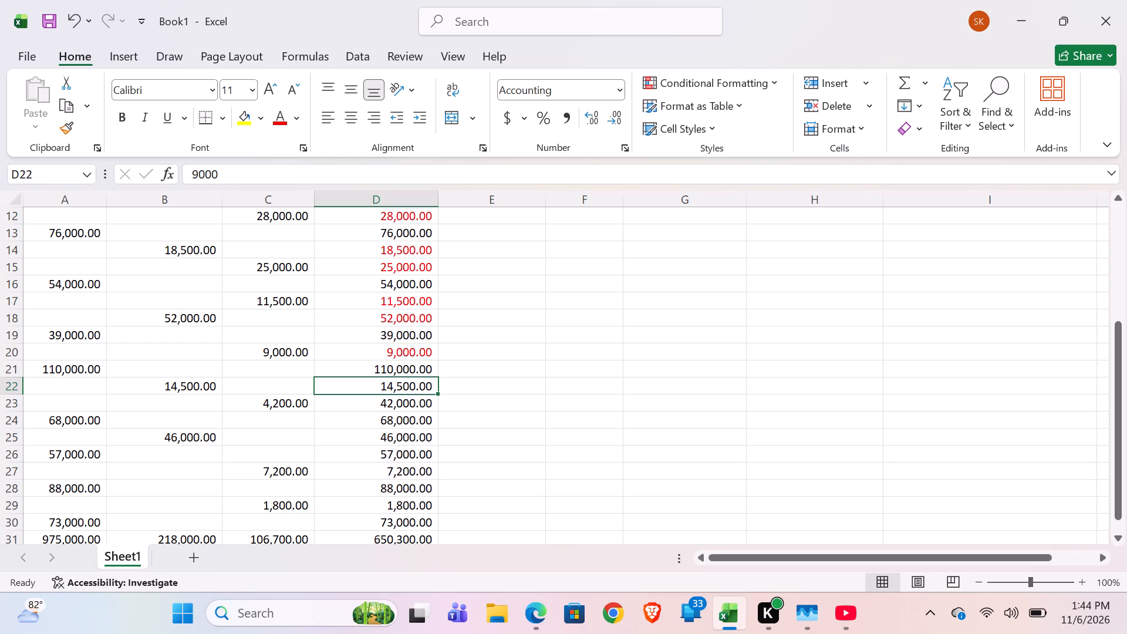
left_click_drag(347, 382, 347, 393)
left_click_drag(347, 393, 348, 400)
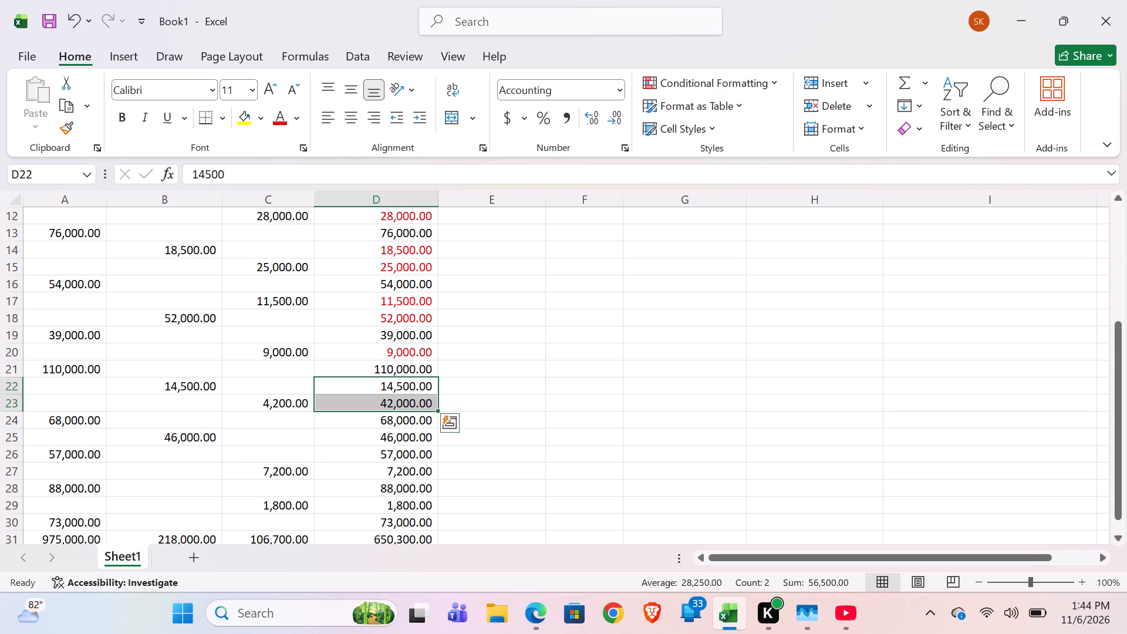
left_click(296, 114)
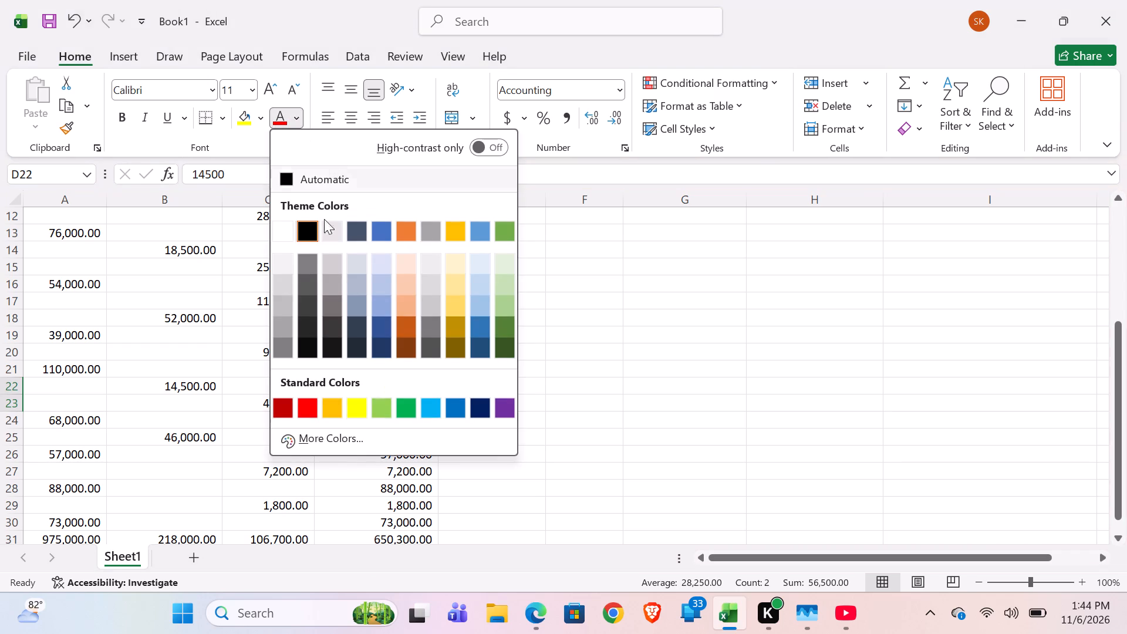
left_click(305, 397)
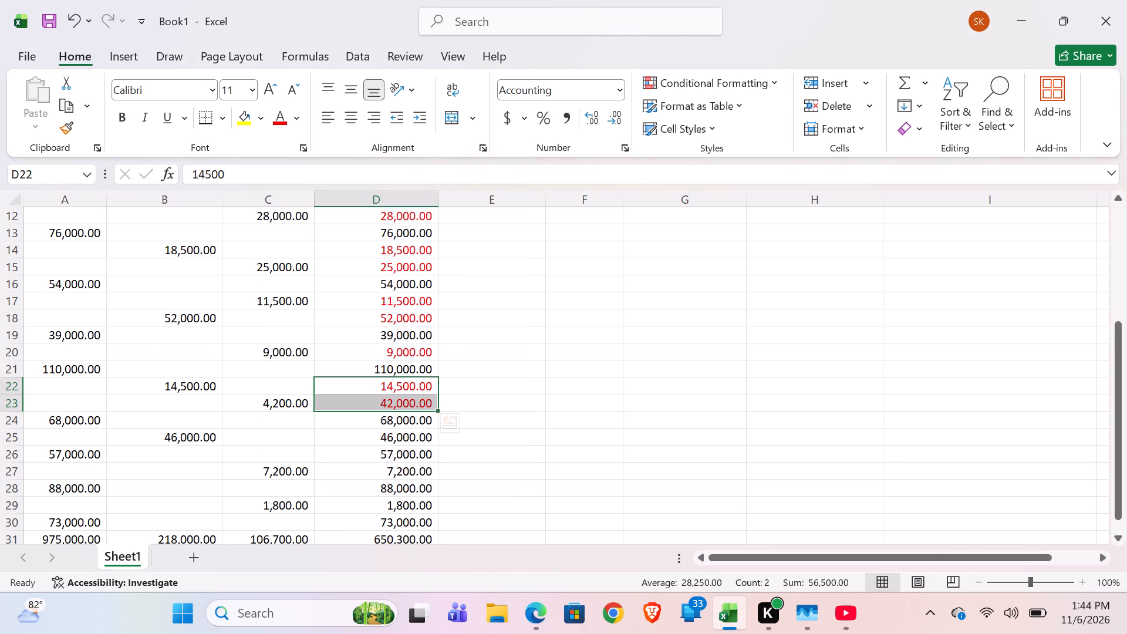
left_click(368, 436)
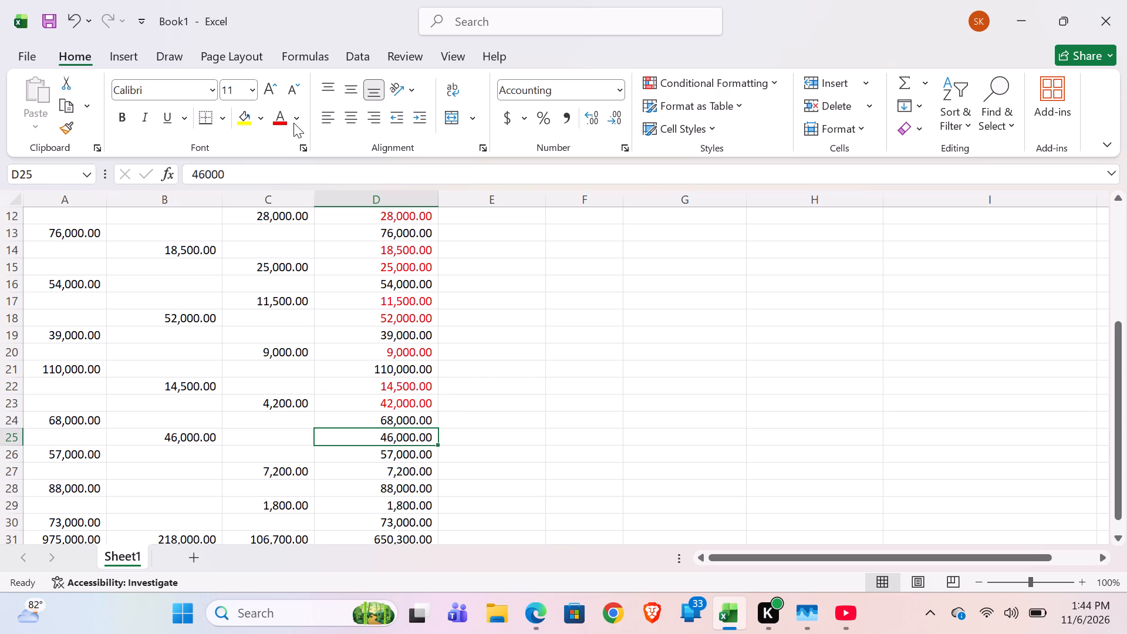
left_click(293, 122)
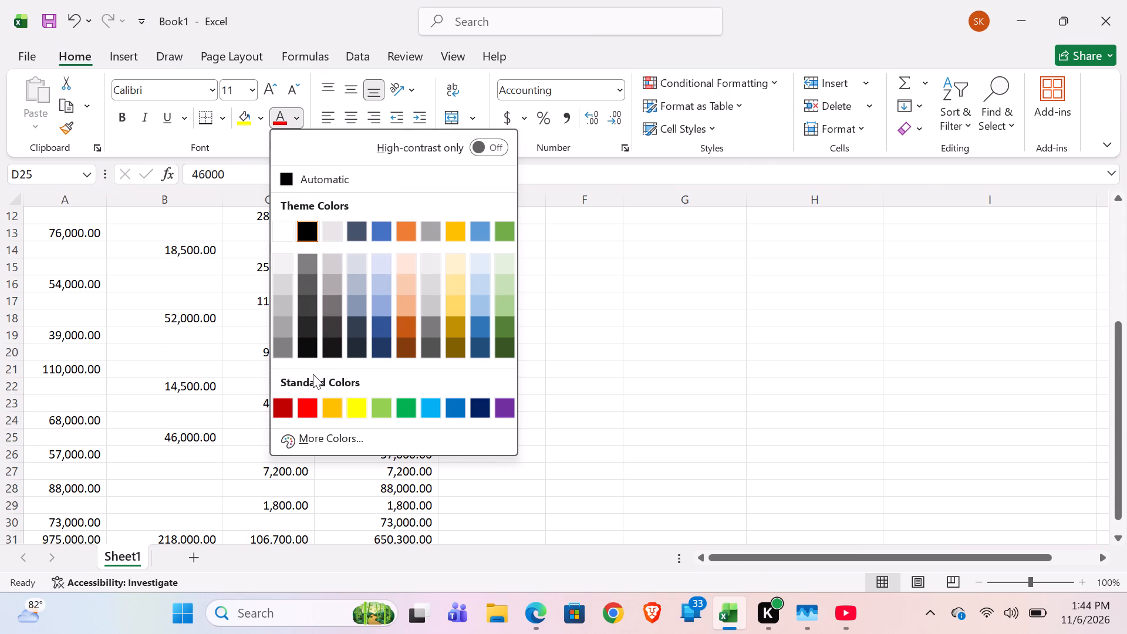
left_click(308, 401)
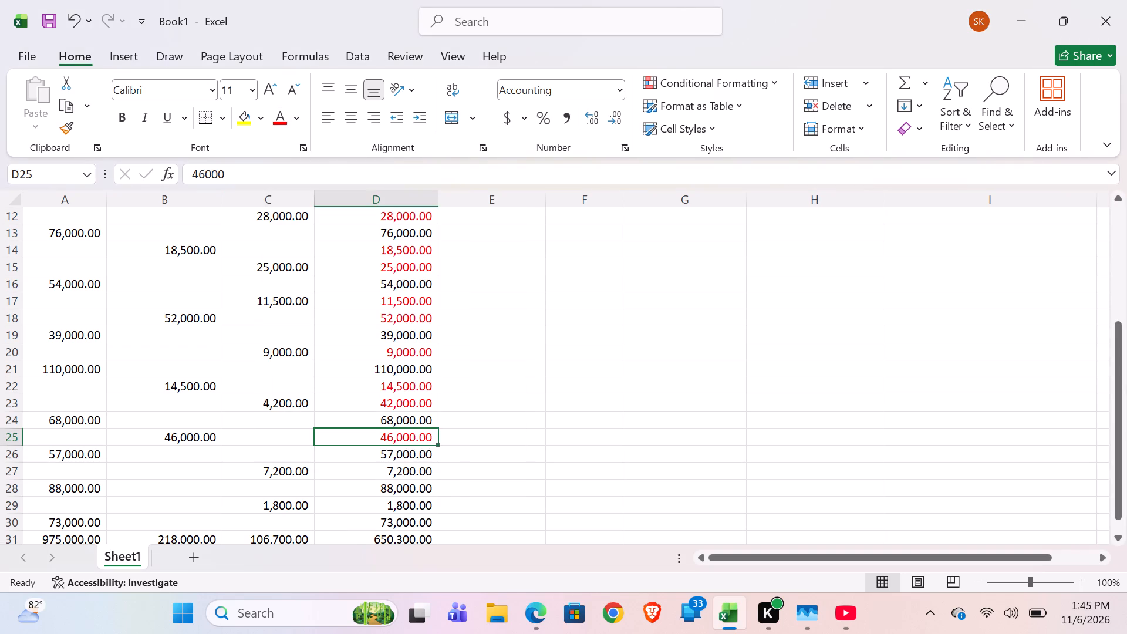
Set the font colour of the net movement amounts in cells D27 and D29 to standard red.
left_click(371, 477)
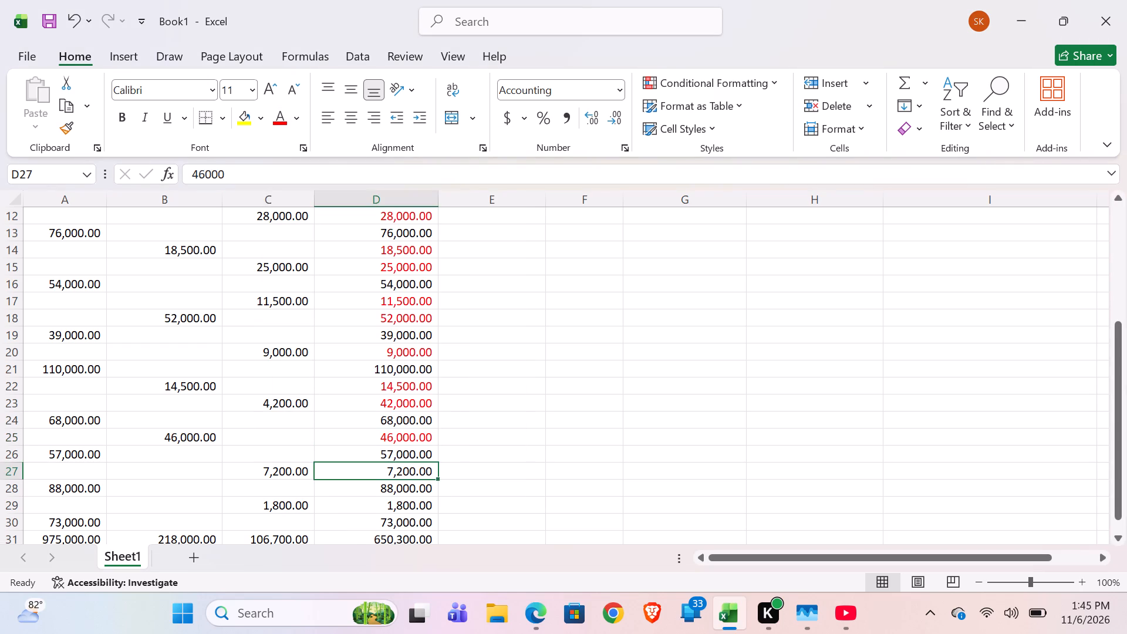
left_click(292, 116)
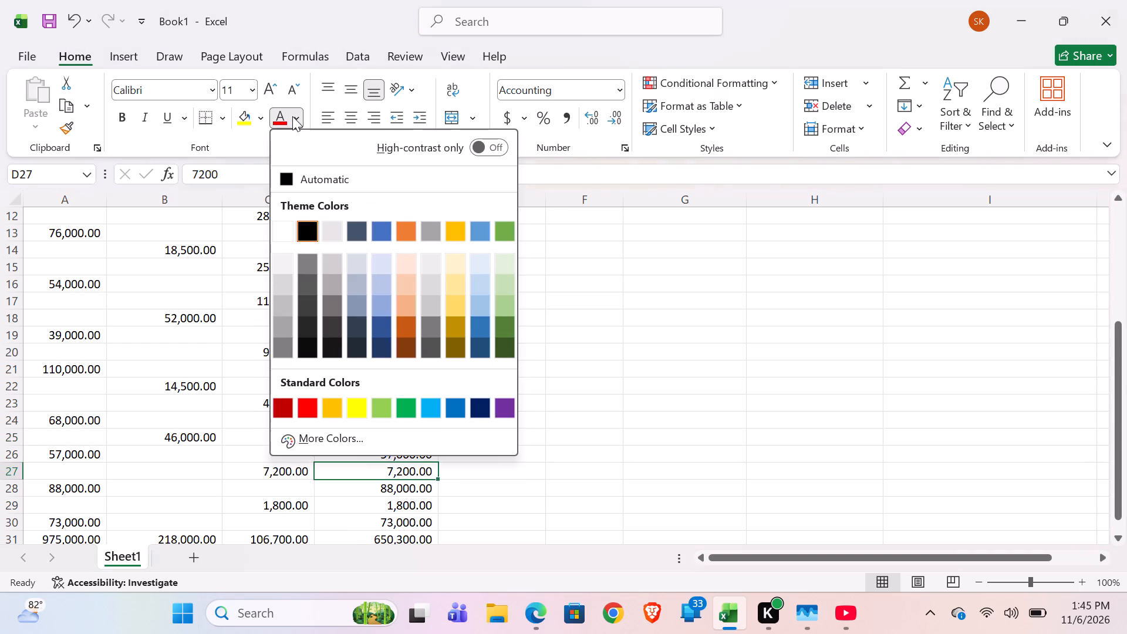
left_click(305, 397)
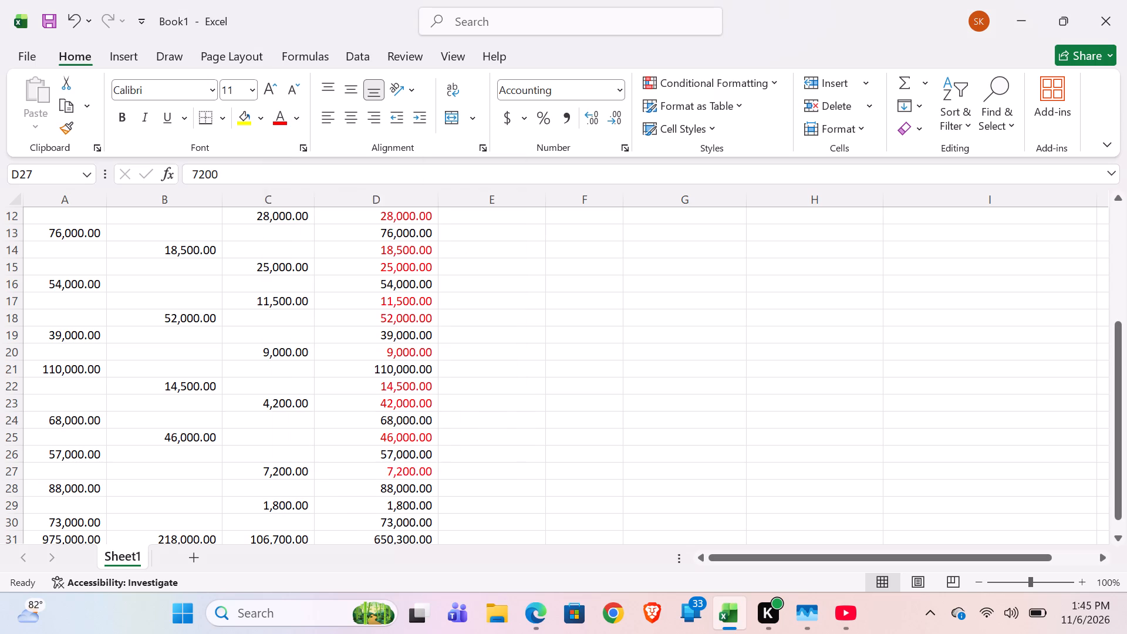
left_click(350, 508)
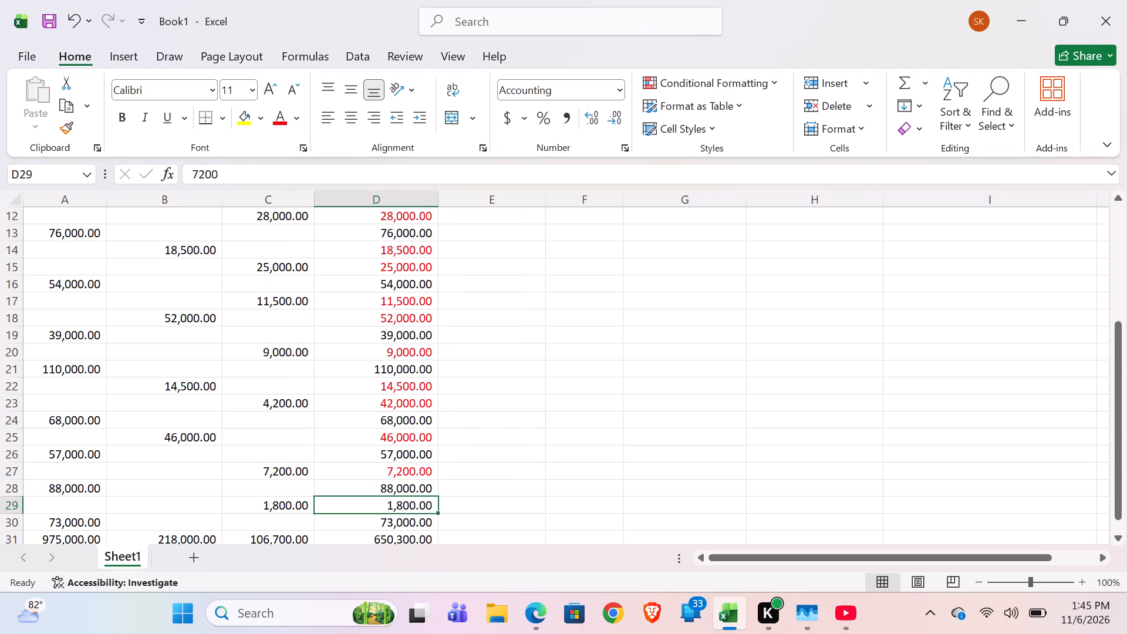
left_click(297, 117)
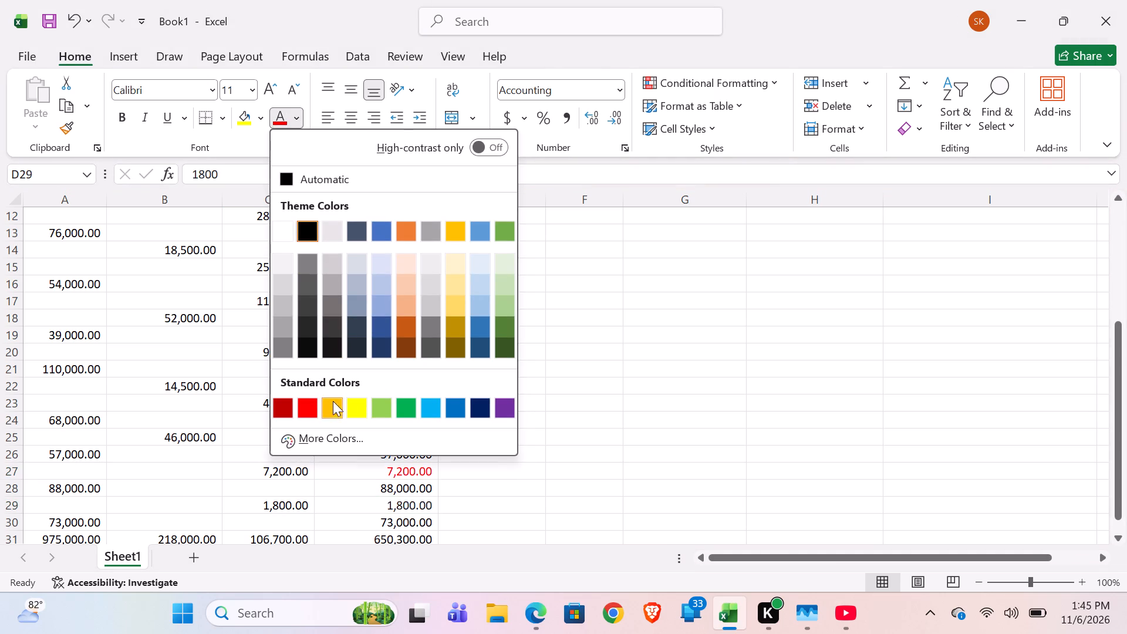
left_click(306, 402)
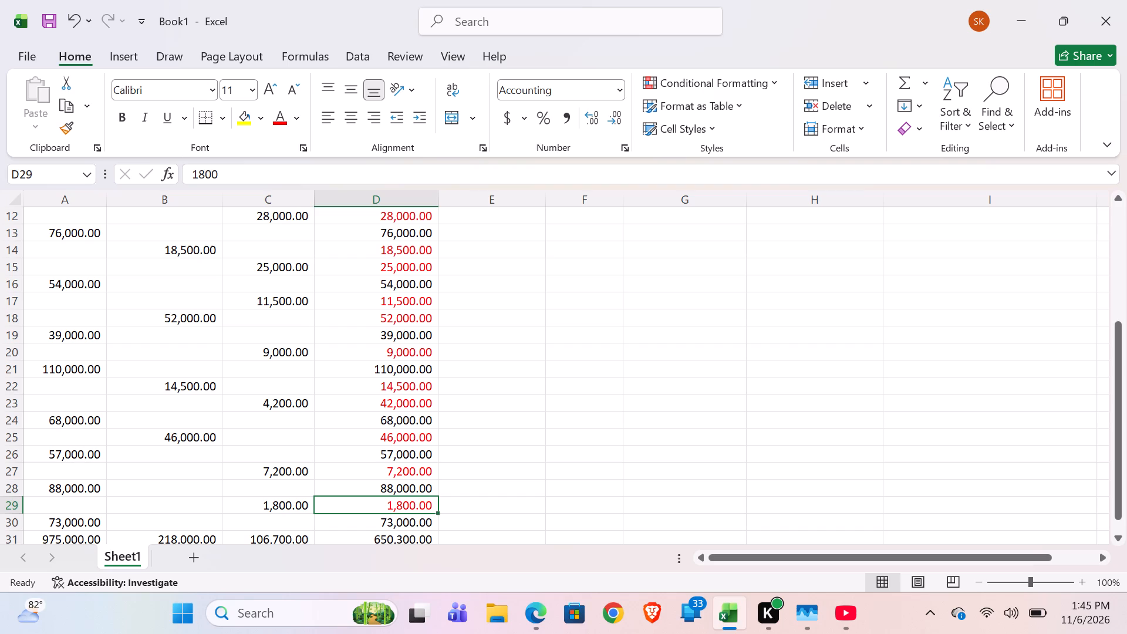
Enter "cash" as the payment method for the first transaction in cell E2.
left_click(465, 319)
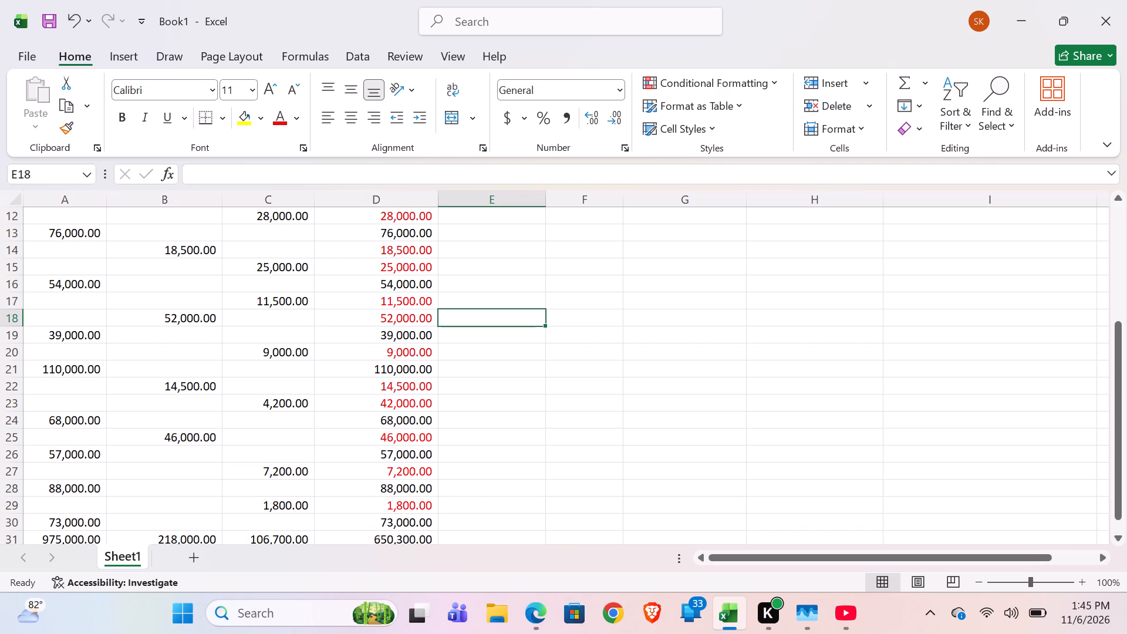
scroll(465, 319, "up", 1)
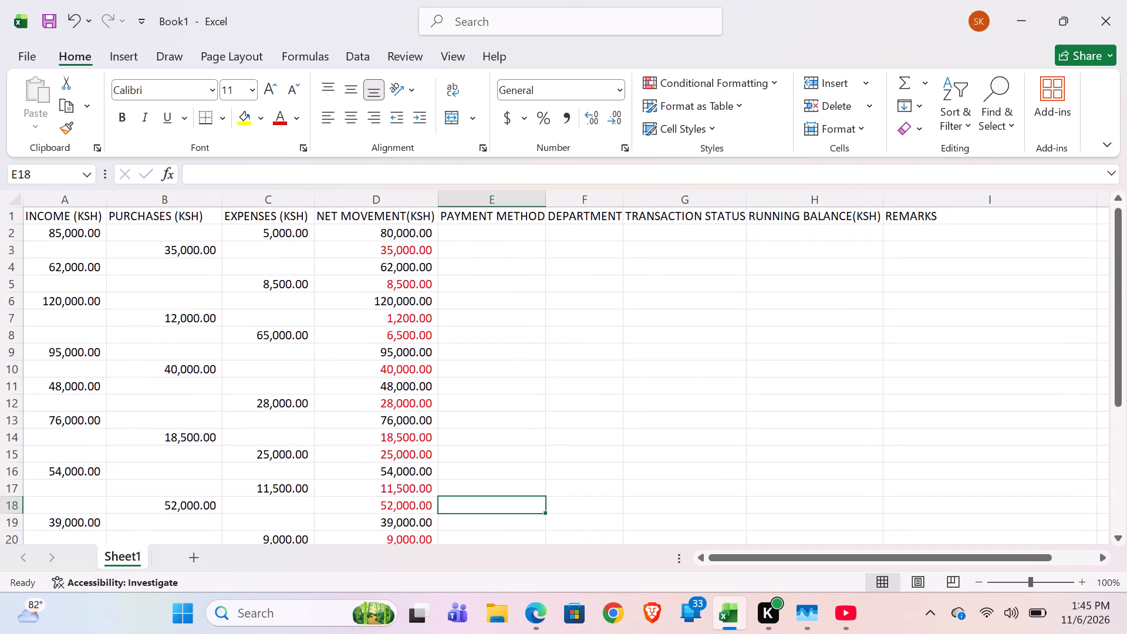
left_click(474, 235)
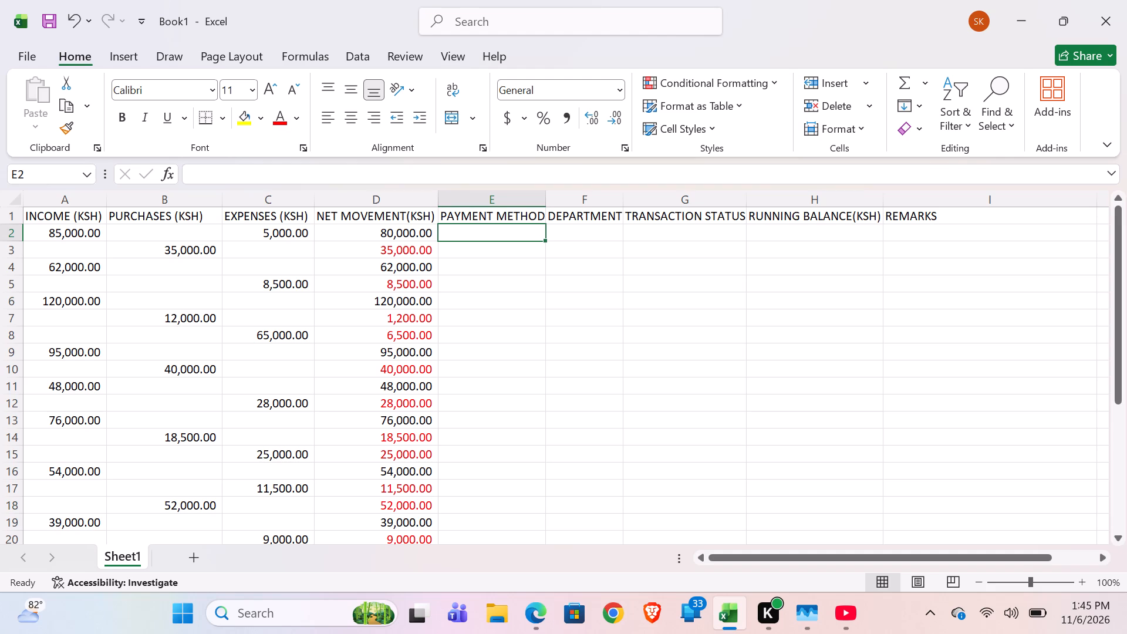
type("ca")
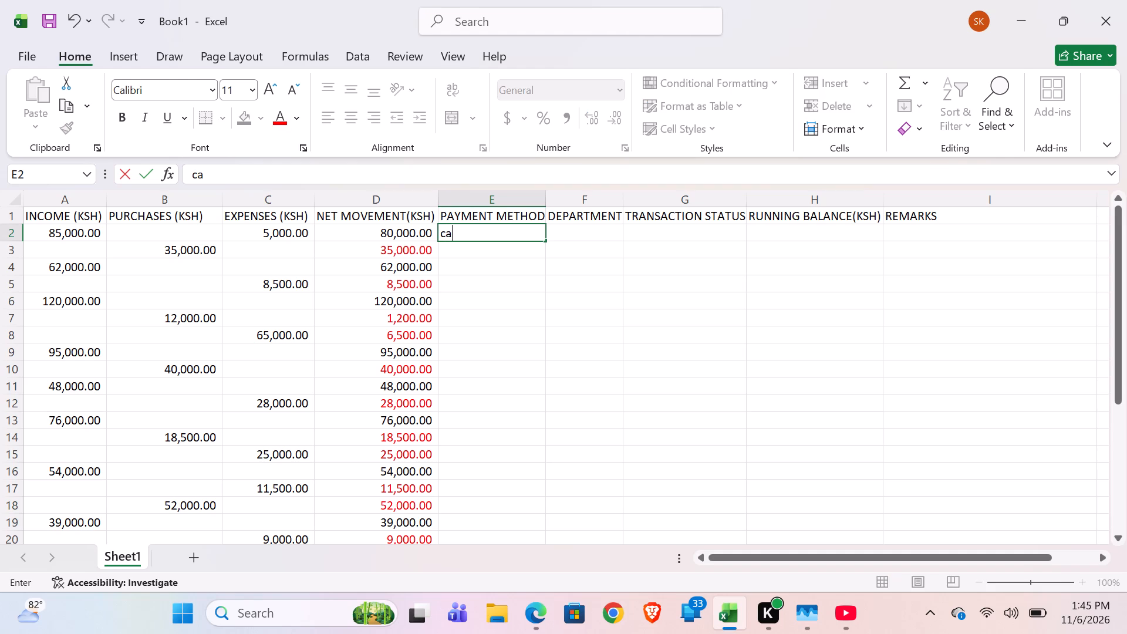
type("sh")
key("Return")
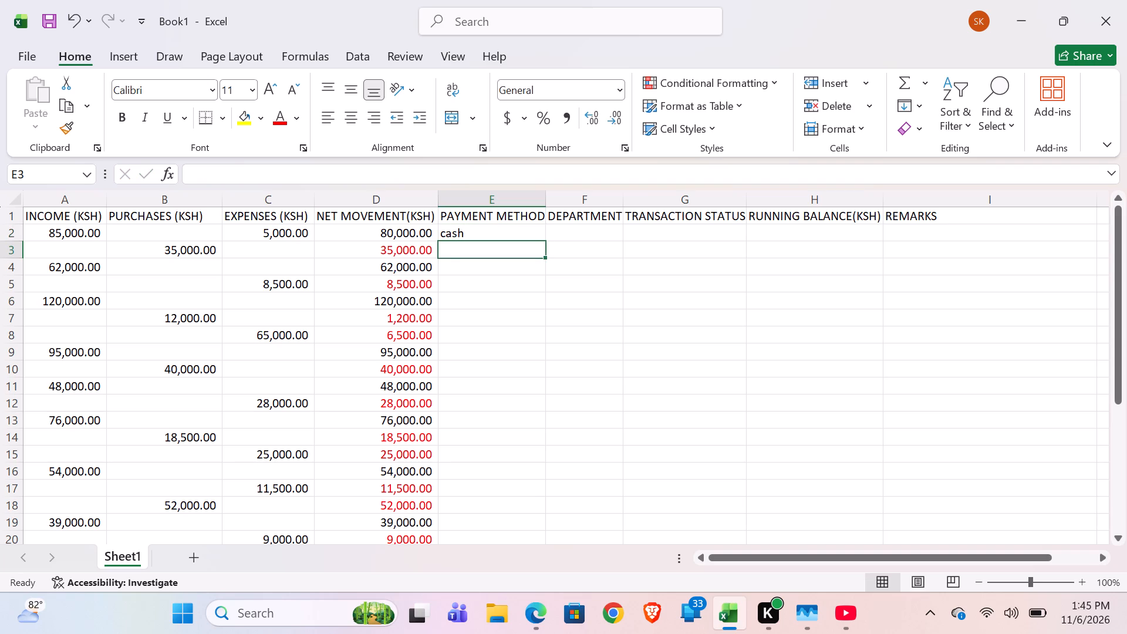
Enter the payment methods bank, mpesa, mpesa and bank in cells E3 to E6.
type("bank")
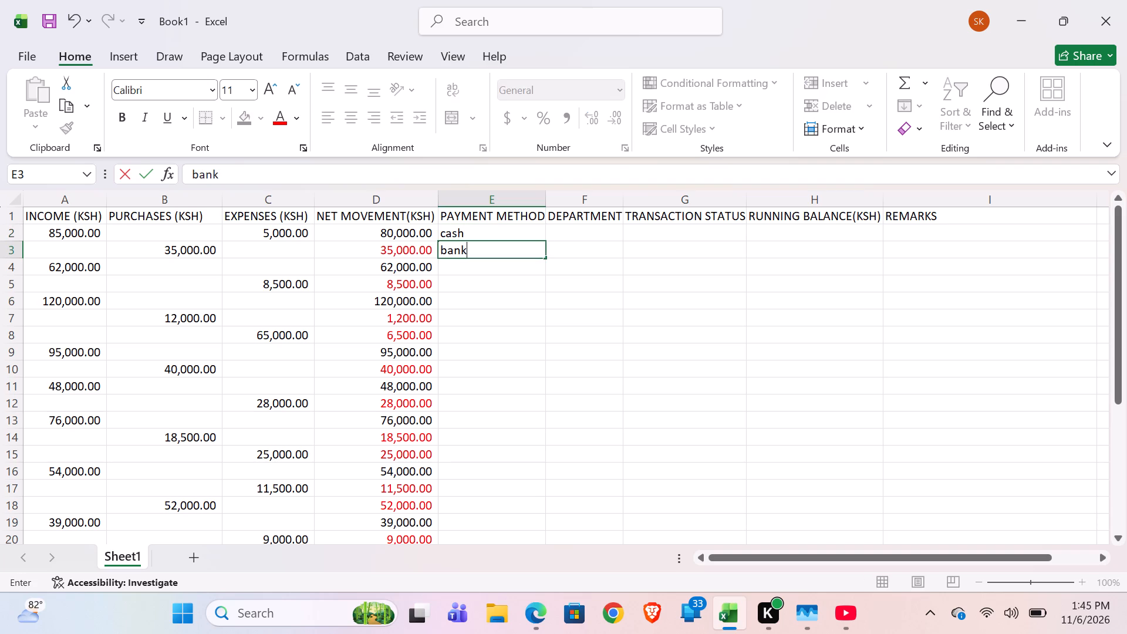
key("Return")
type("mpesa")
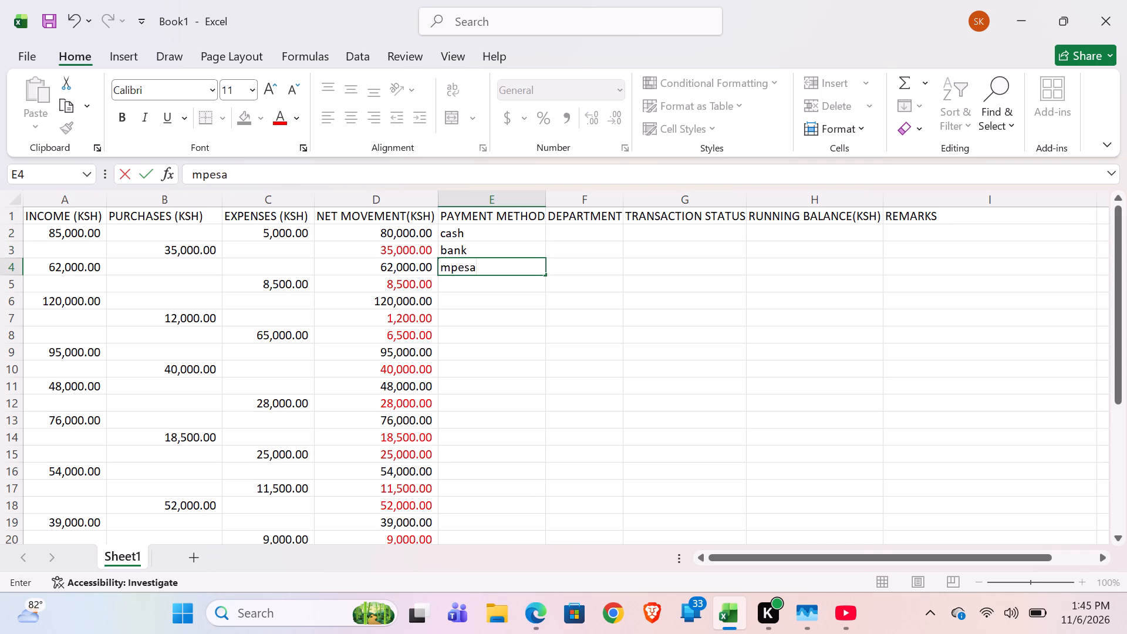
key("Return")
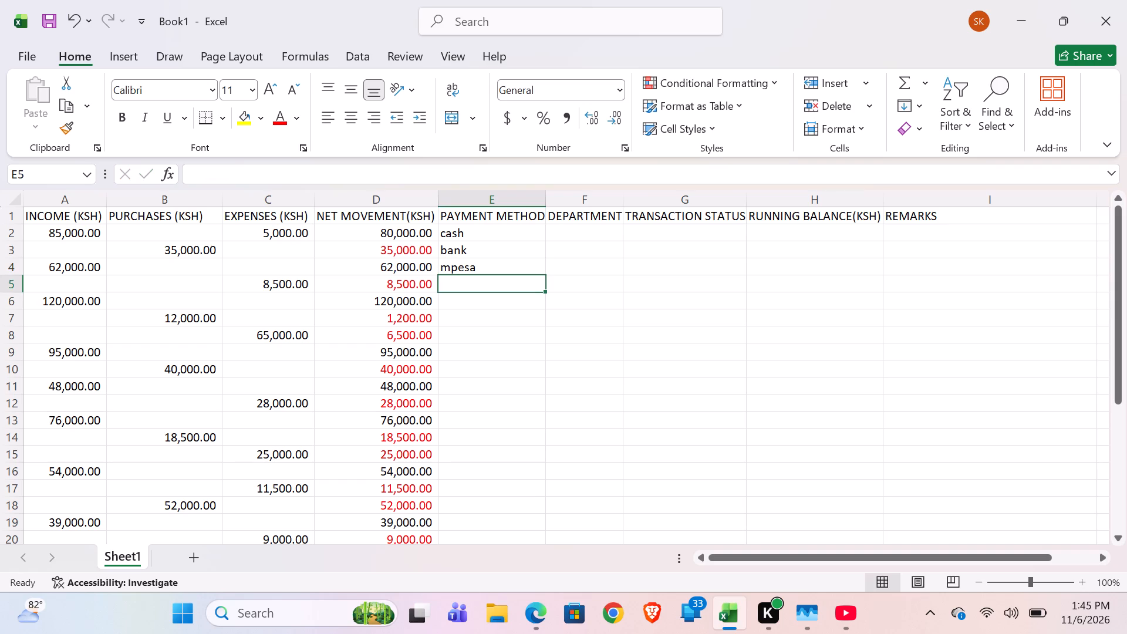
type("mp")
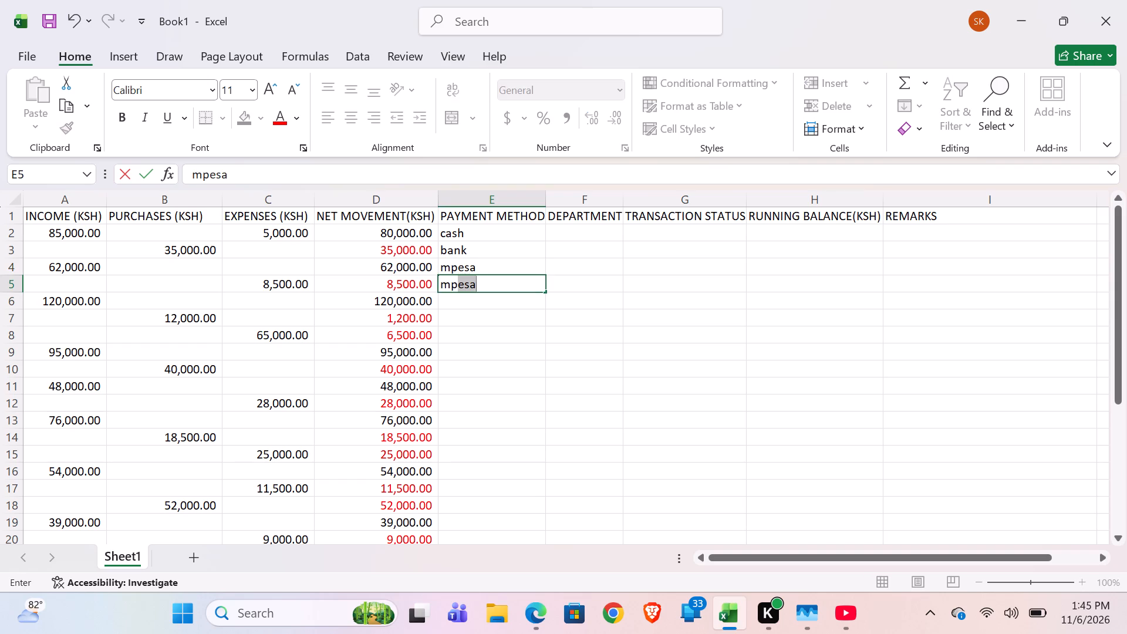
type("esa")
key("Return")
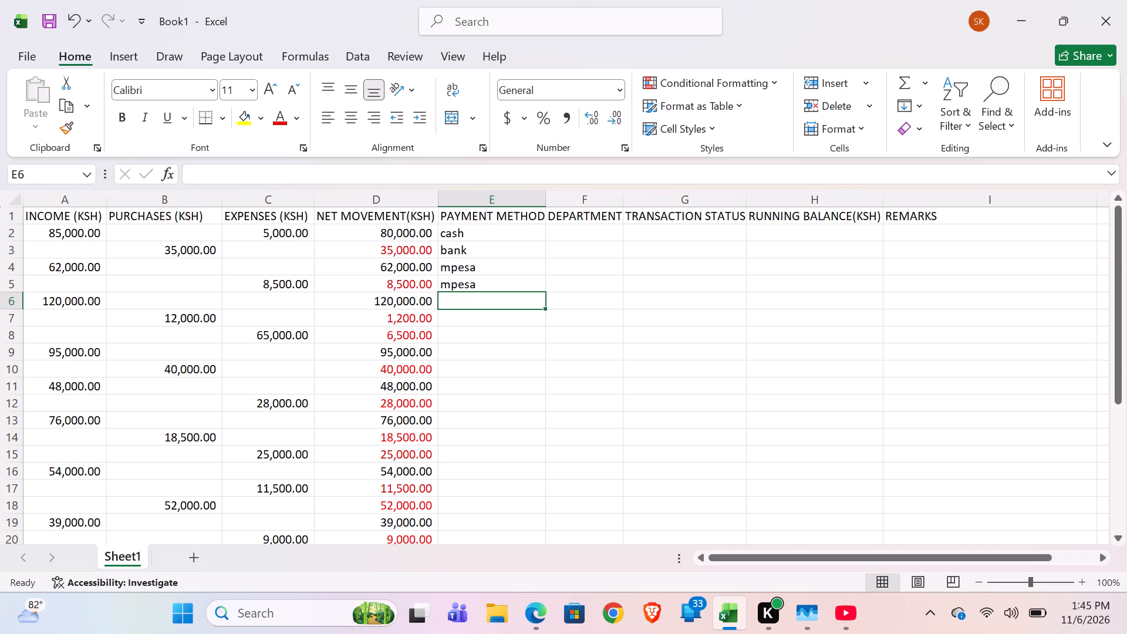
type("bank")
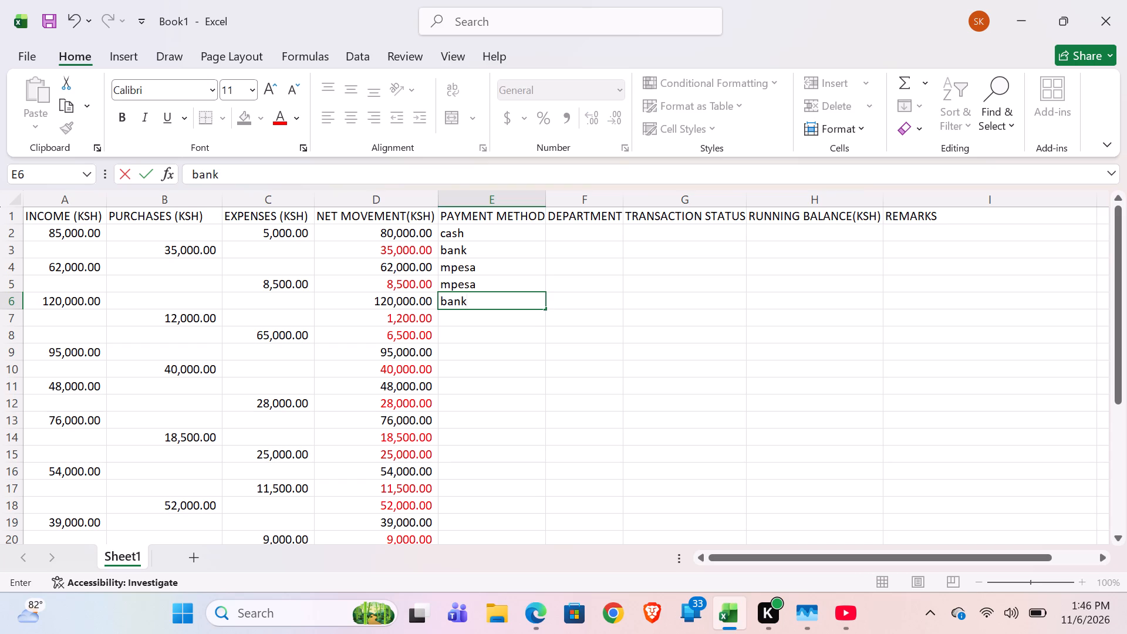
key("Return")
Enter the payment methods cash, bank, cash and bank in cells E7 to E10.
type("ca")
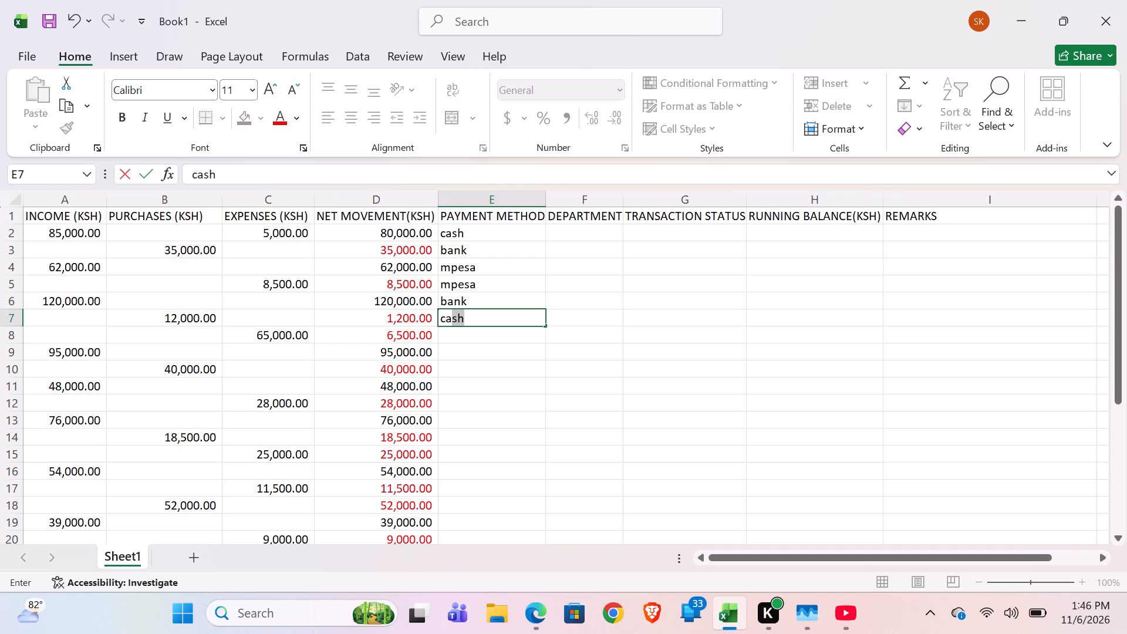
type("sh")
key("Return")
type("ba")
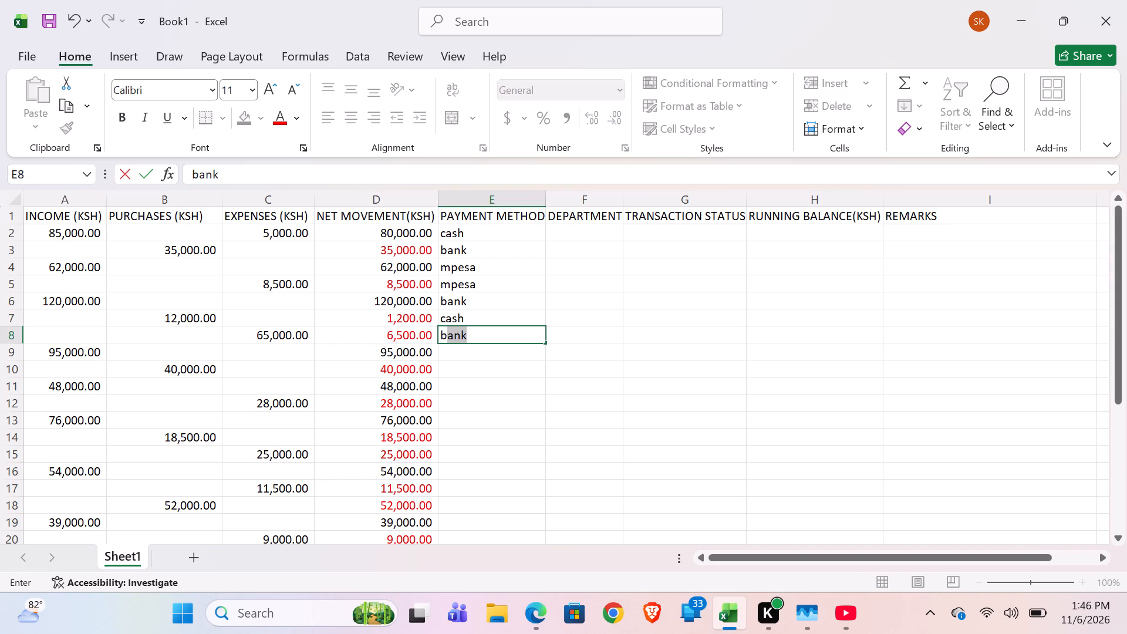
type("nk")
key("Return")
type("cash")
key("Return")
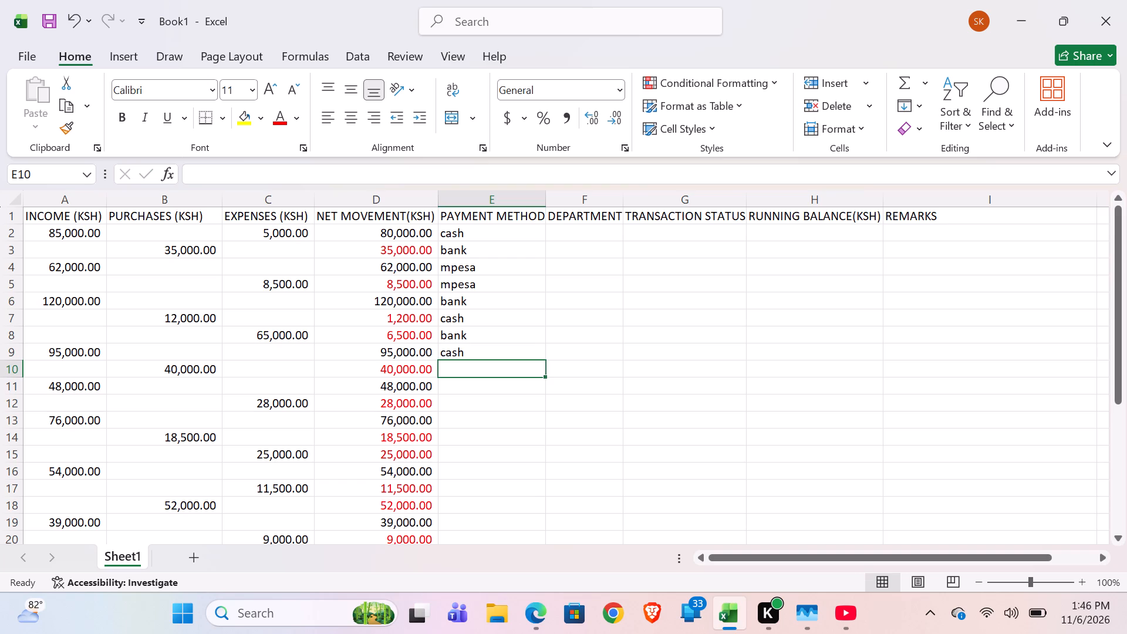
type("bank")
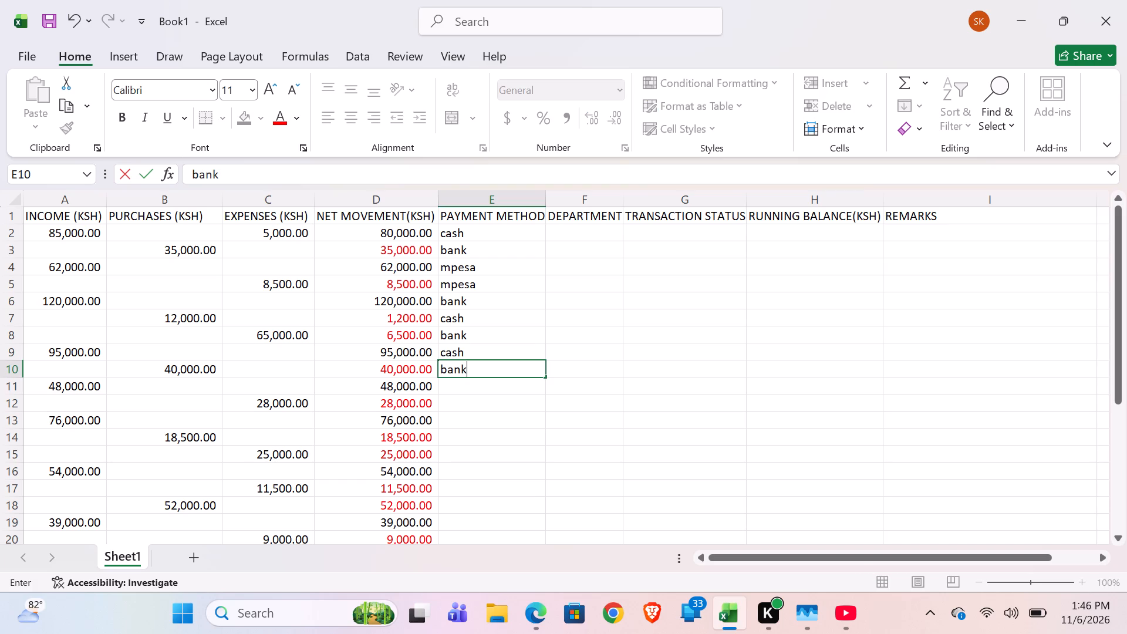
key("Return")
Enter the payment methods mpesa, bank, bank and cash in cells E11 to E14.
type("mpesa")
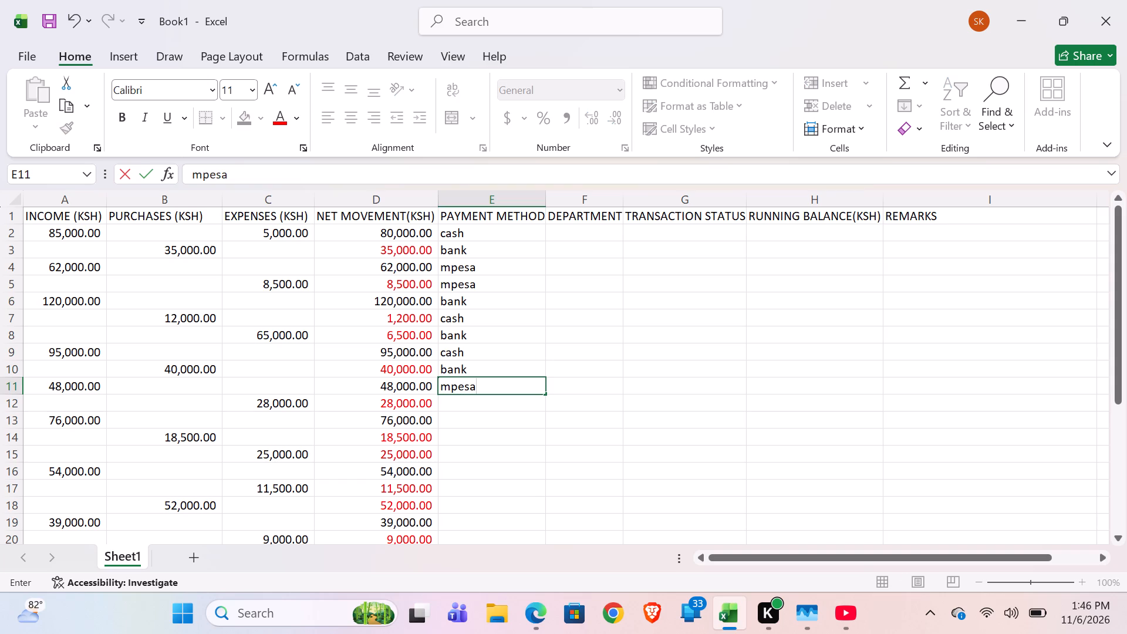
key("Return")
type("ba")
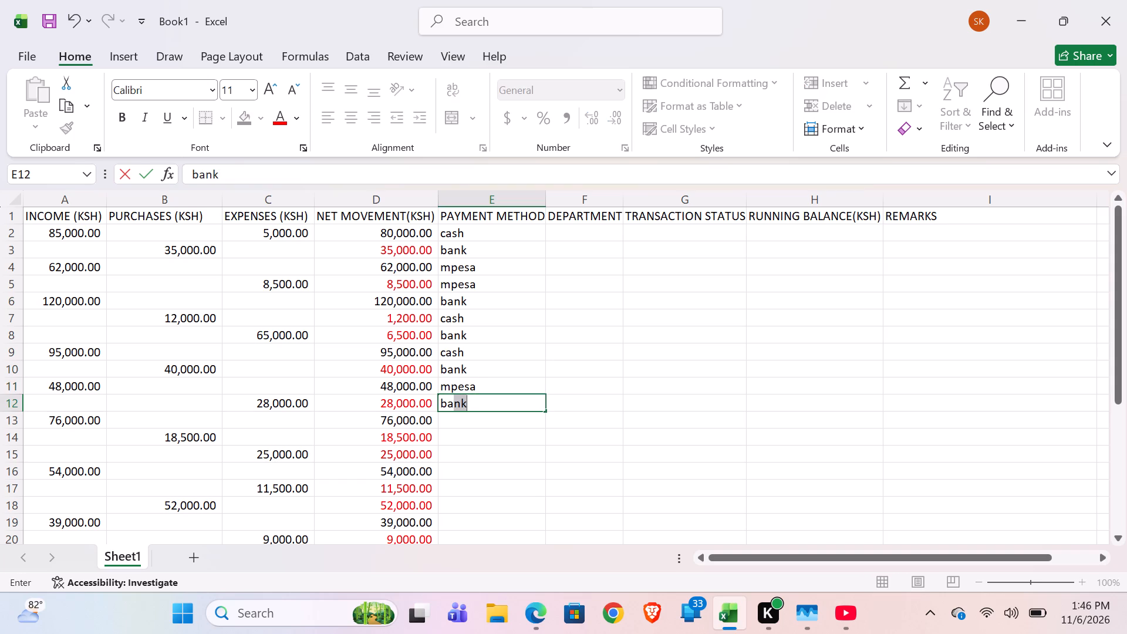
type("nk")
key("Return")
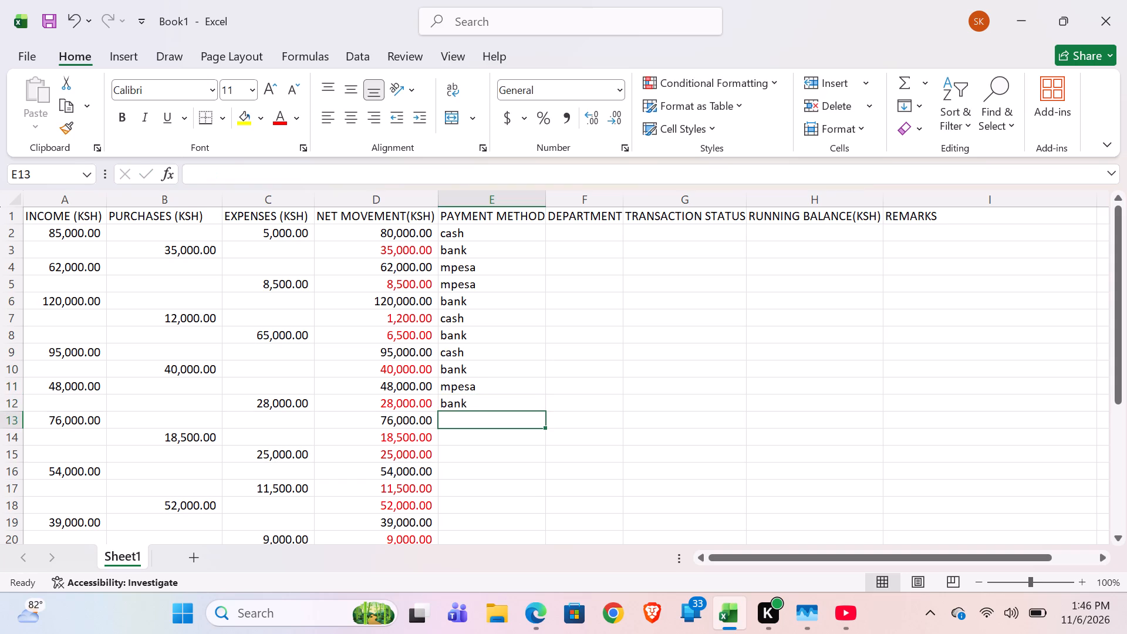
type("ba")
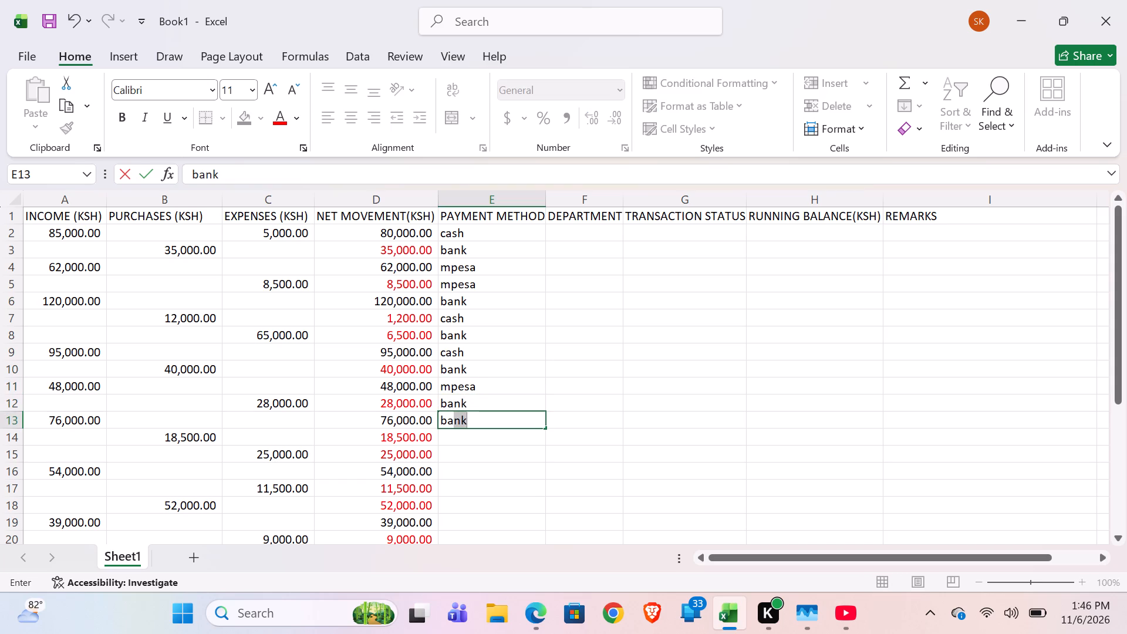
type("nk")
key("Return")
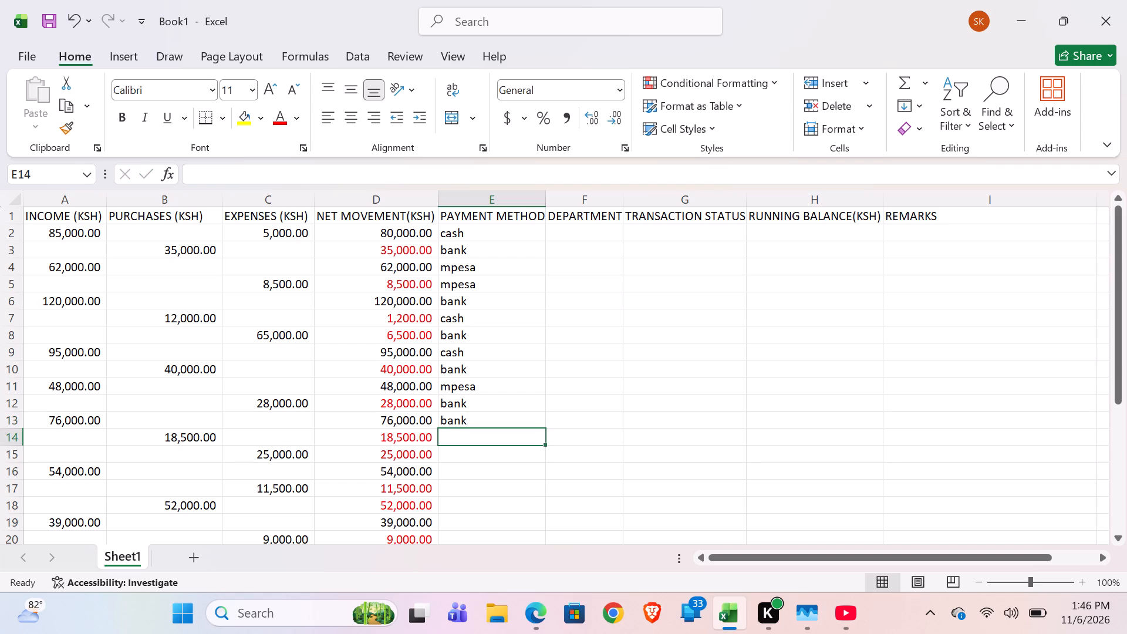
type("cash")
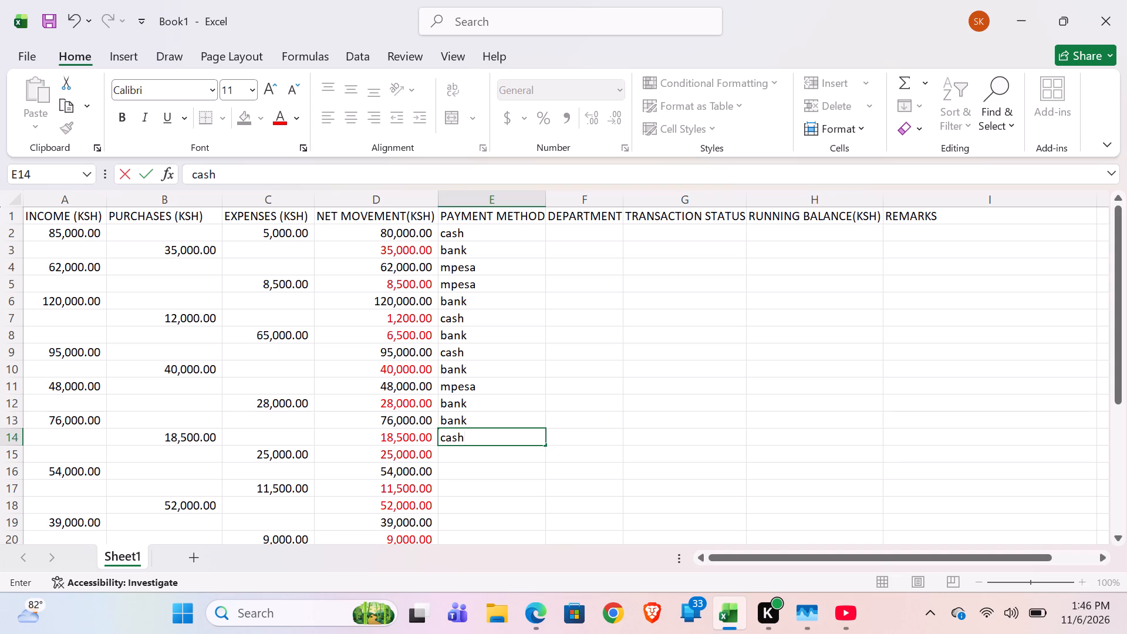
key("Return")
Enter the payment methods bank, mpesa and mpesa in cells E15 to E17.
type("ba")
key("n")
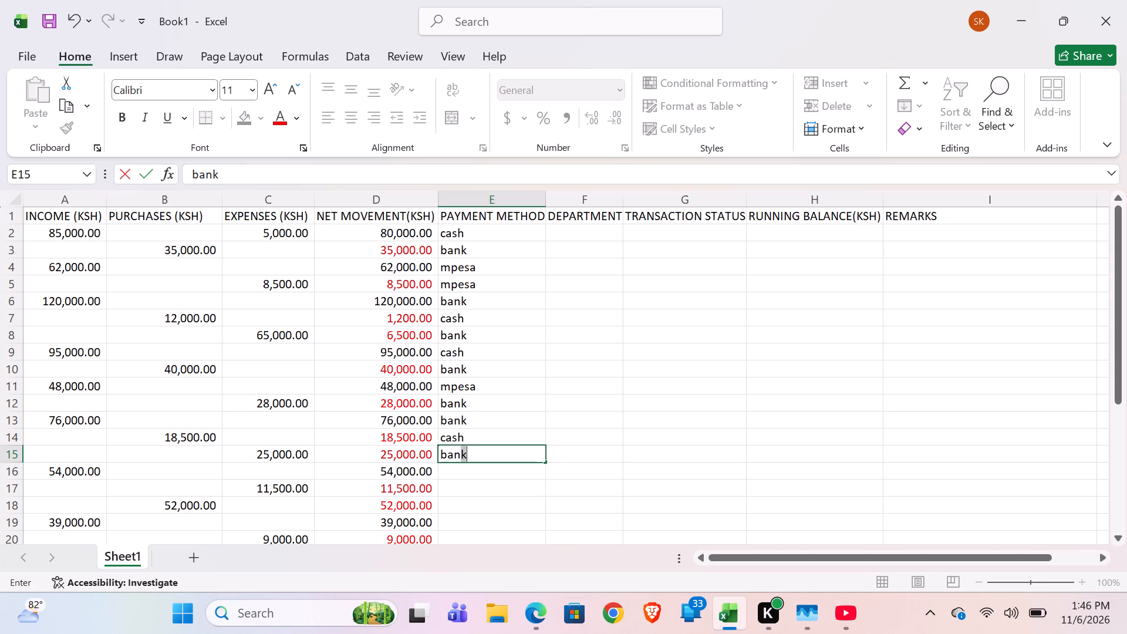
key("k")
key("Return")
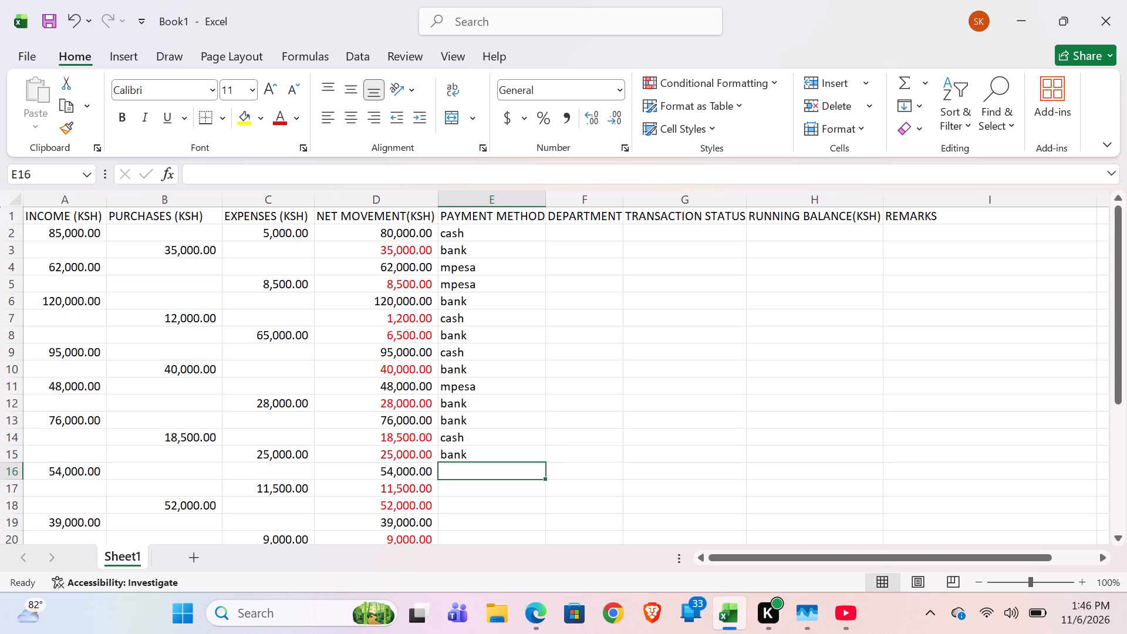
type("mpesa")
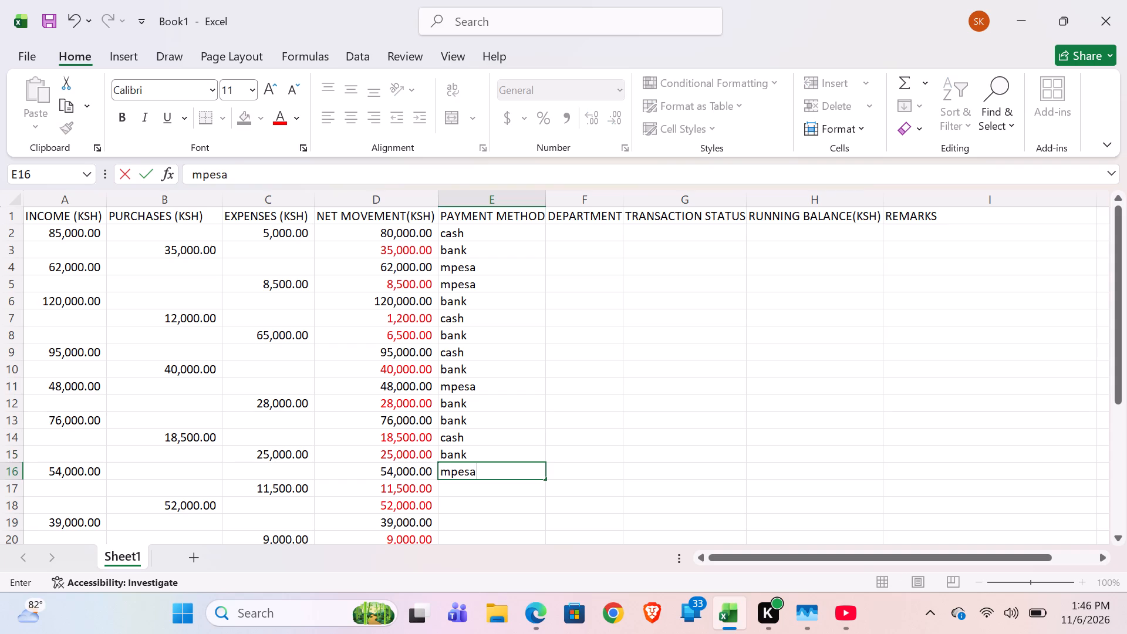
key("Return")
type("mpesa")
key("Return")
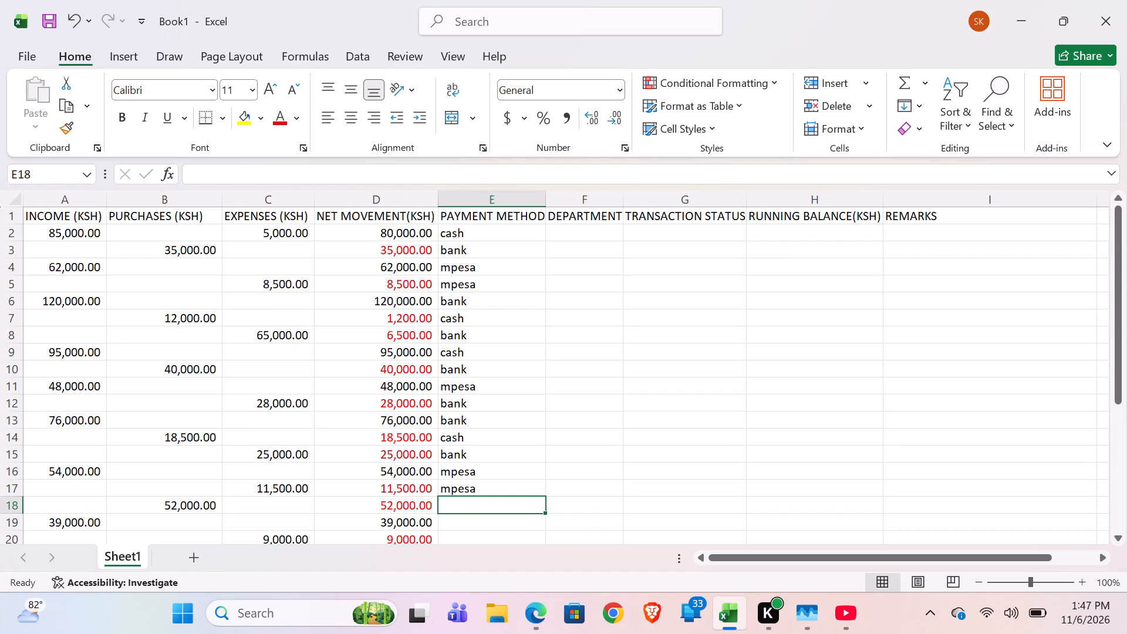
Change the payment method in cell E16 to cash.
left_click(473, 474)
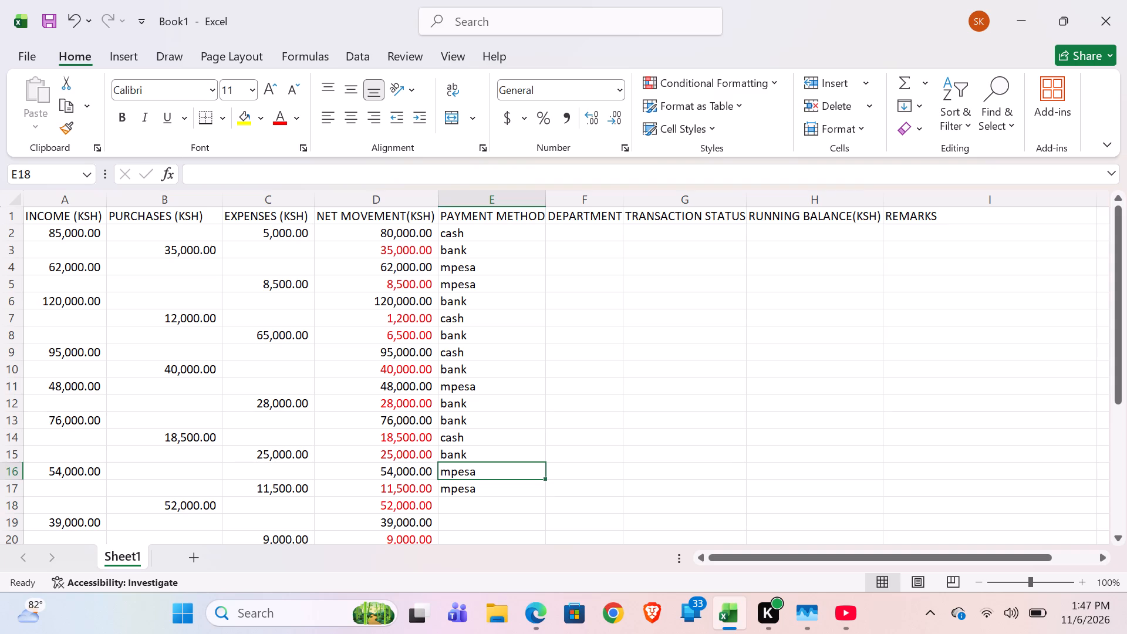
key("c")
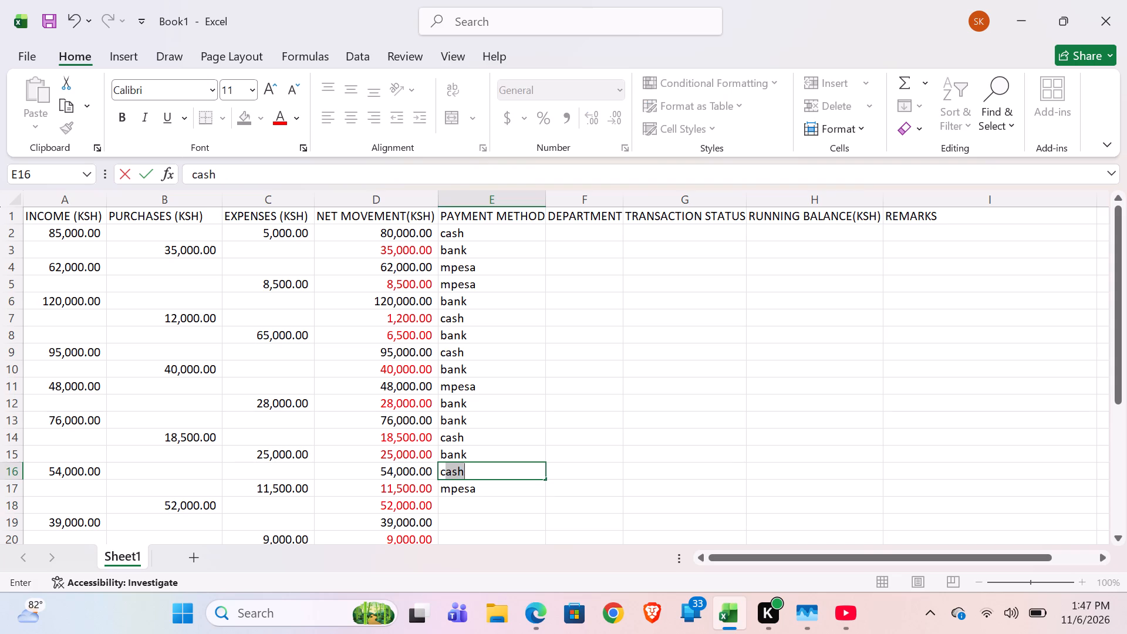
left_click(465, 508)
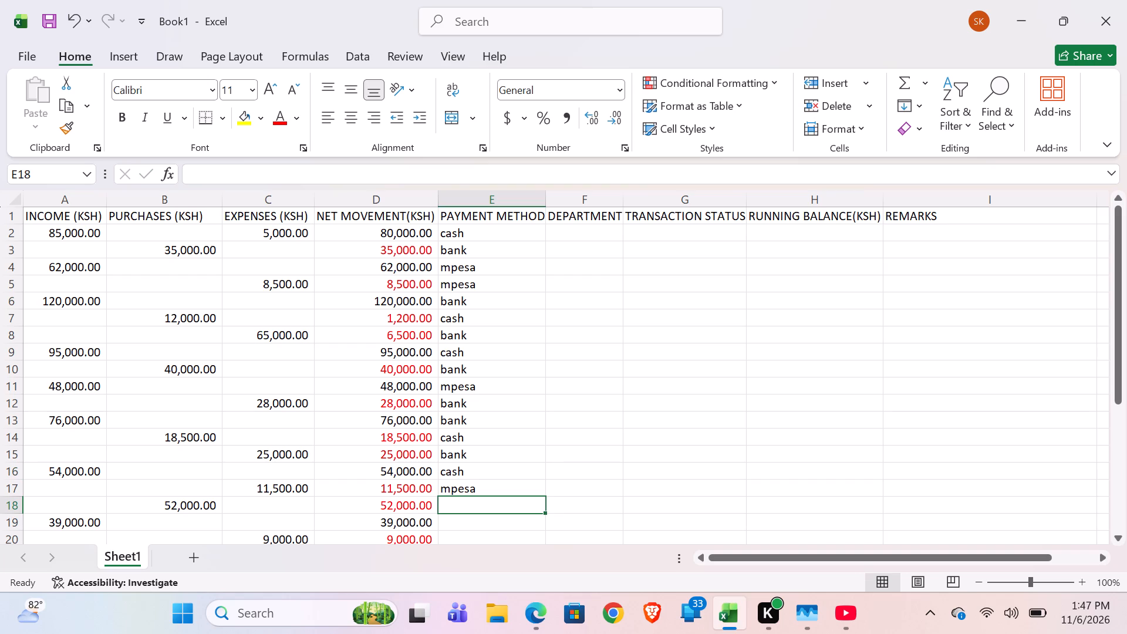
Enter the payment methods bank, bank, mpesa and bank in cells E18 to E21.
type("bank")
key("Return")
type("bank")
key("Return")
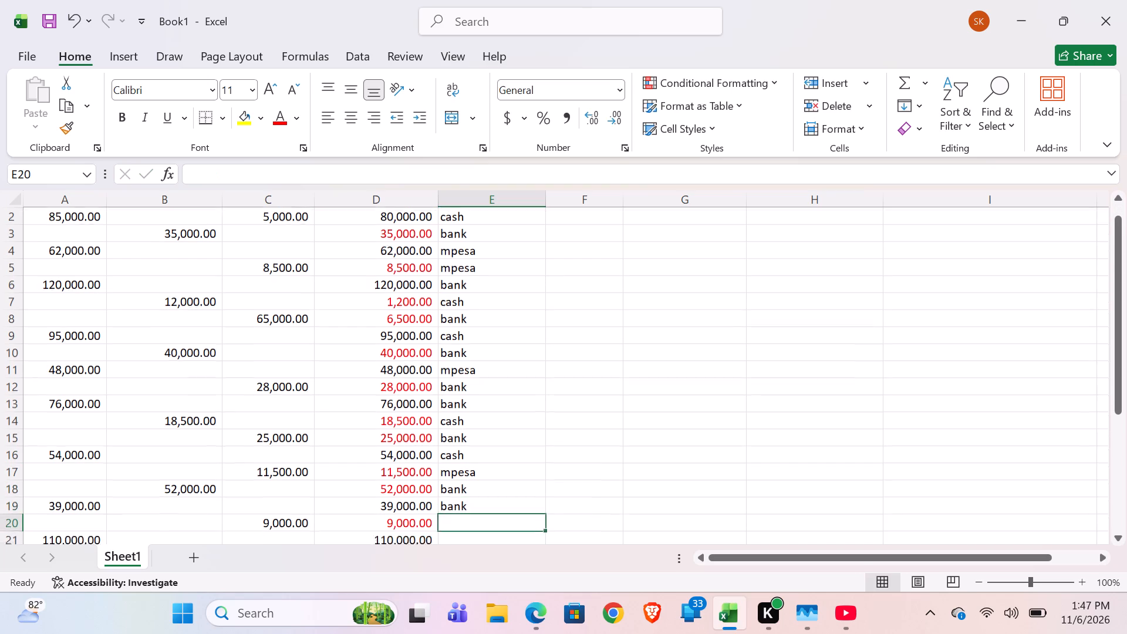
type("mpesa")
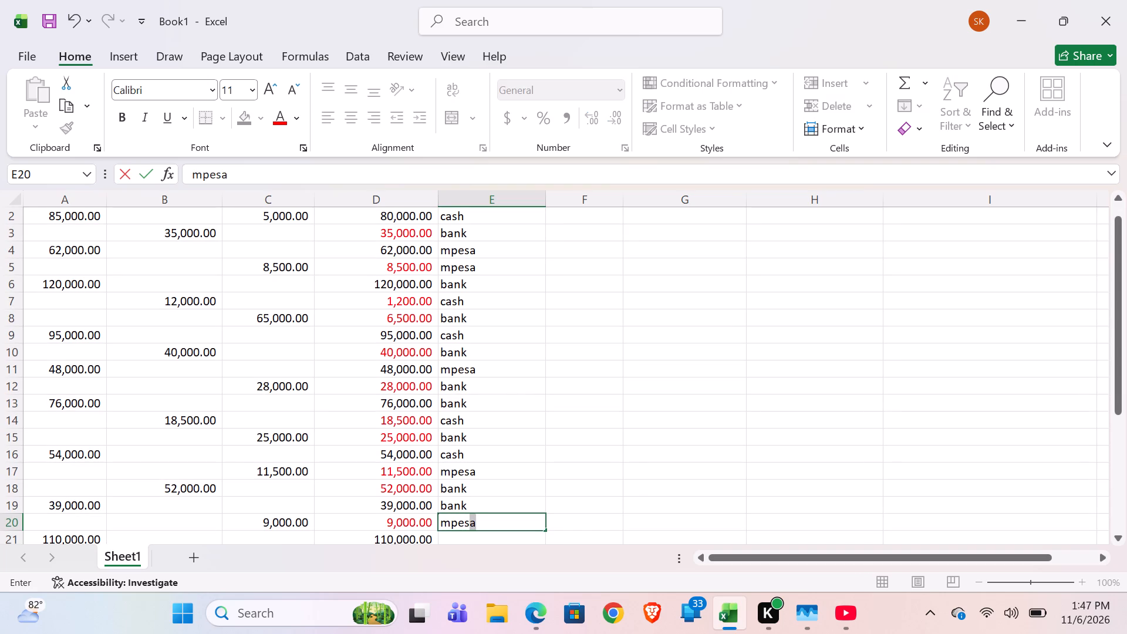
key("Return")
type("bank")
key("Return")
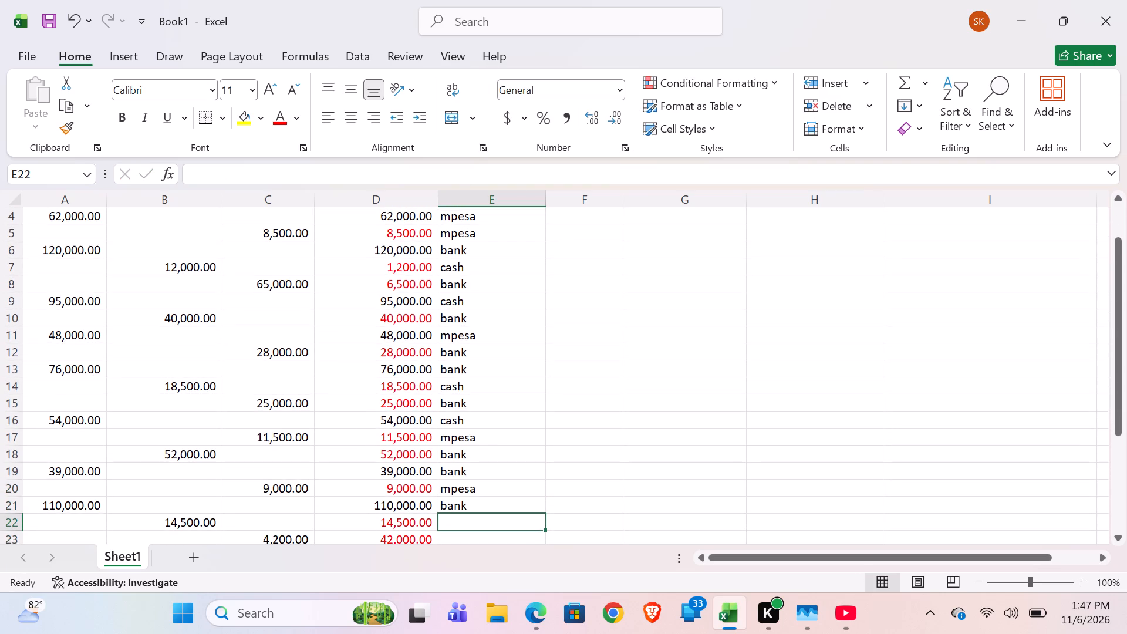
Enter the payment methods bank, mpesa and cash in cells E22 to E24.
type("bank")
key("Return")
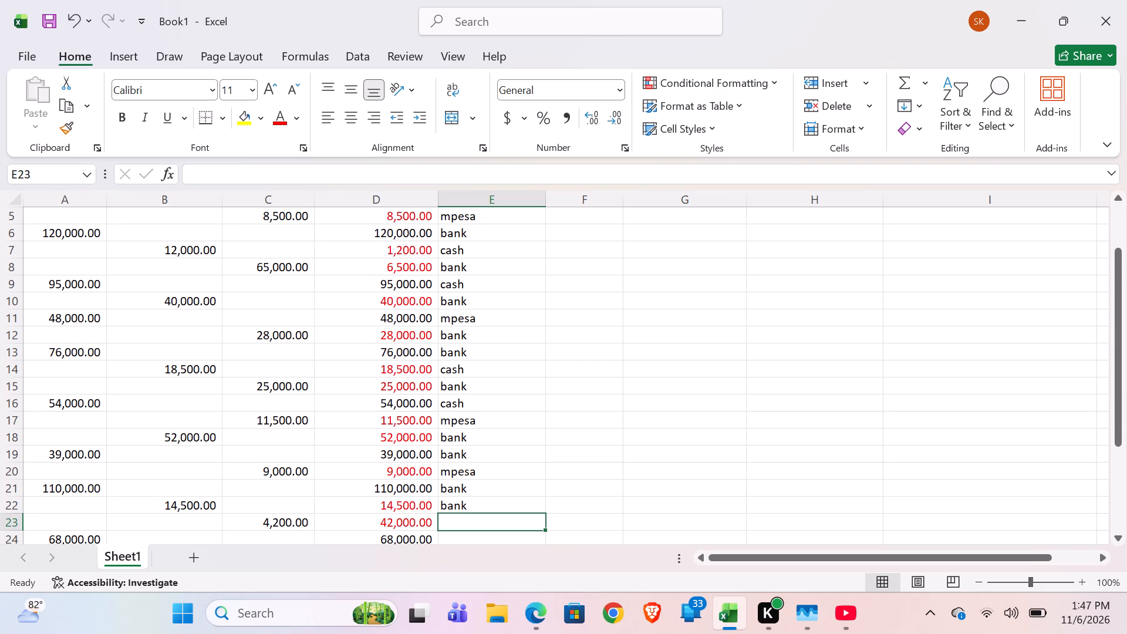
type("mpesa")
key("space")
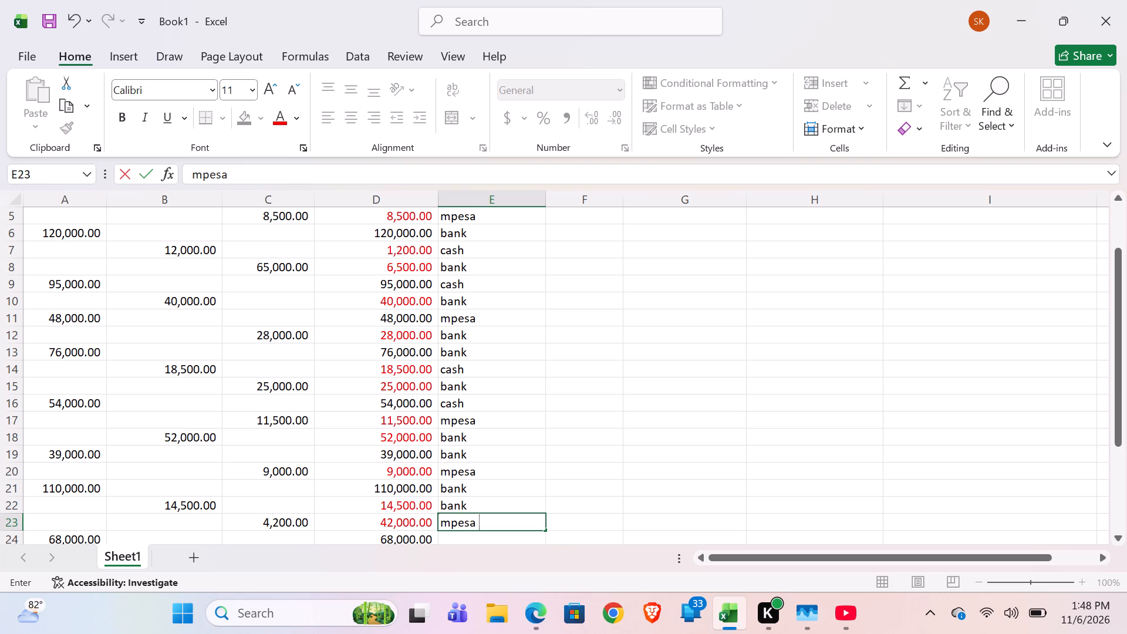
key("Return")
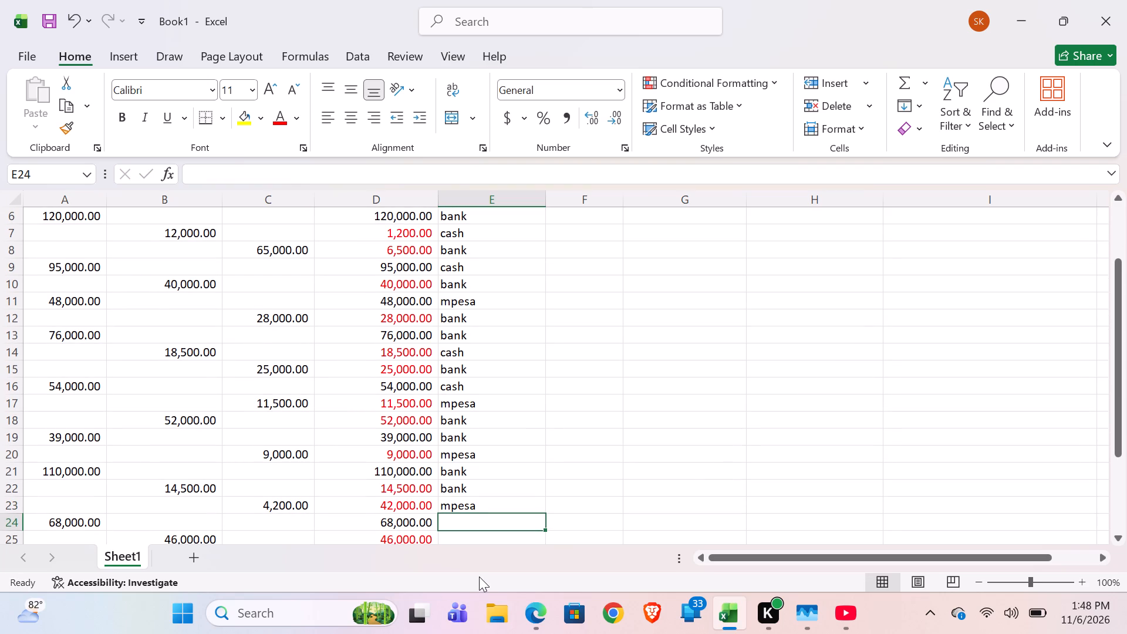
type("cash")
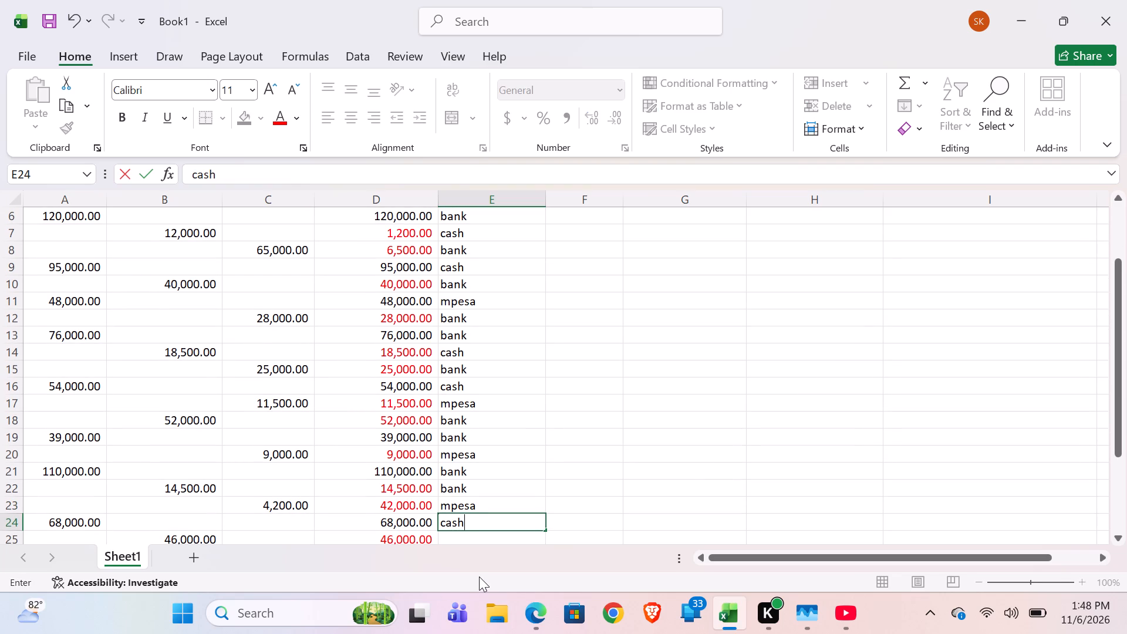
key("Return")
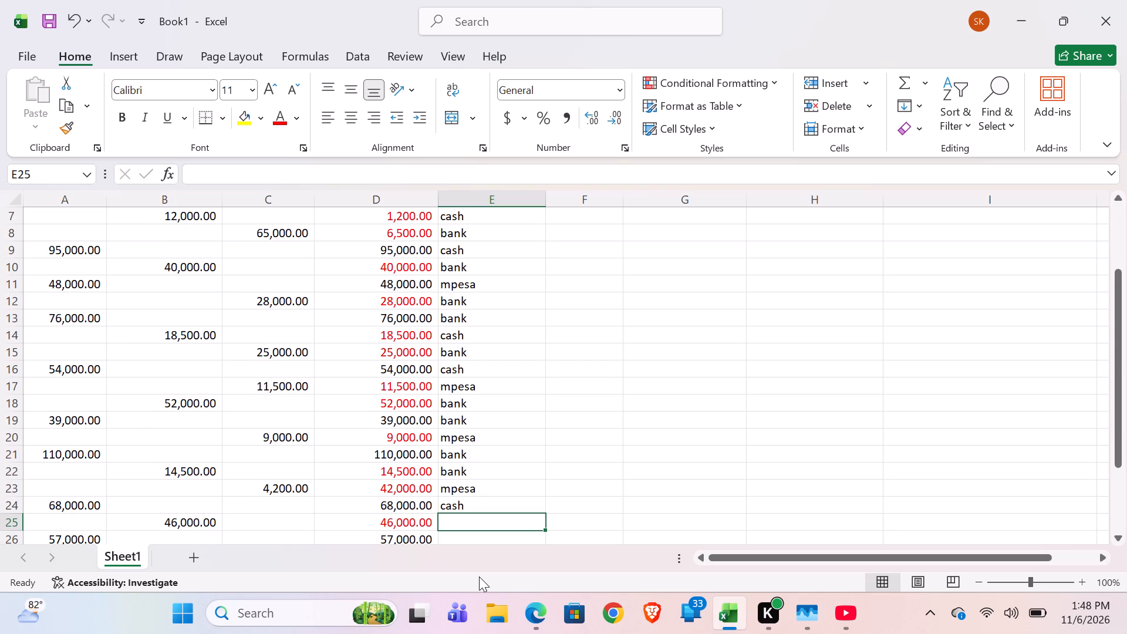
Enter the payment methods bank, bank and cash in cells E25 to E27.
type("bank")
key("Return")
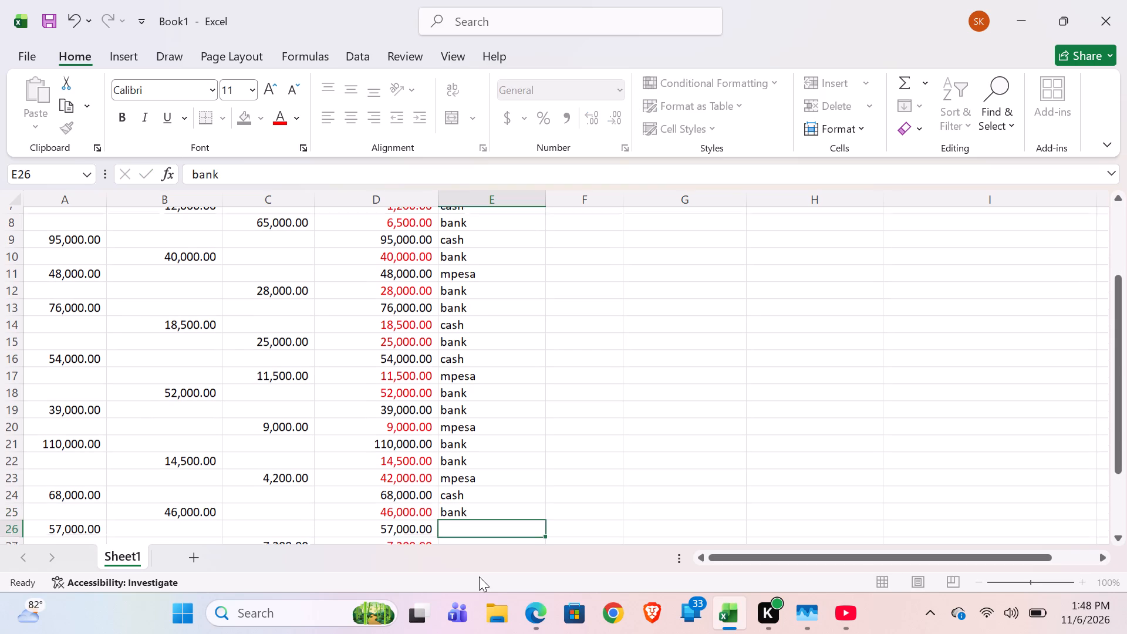
type("bank")
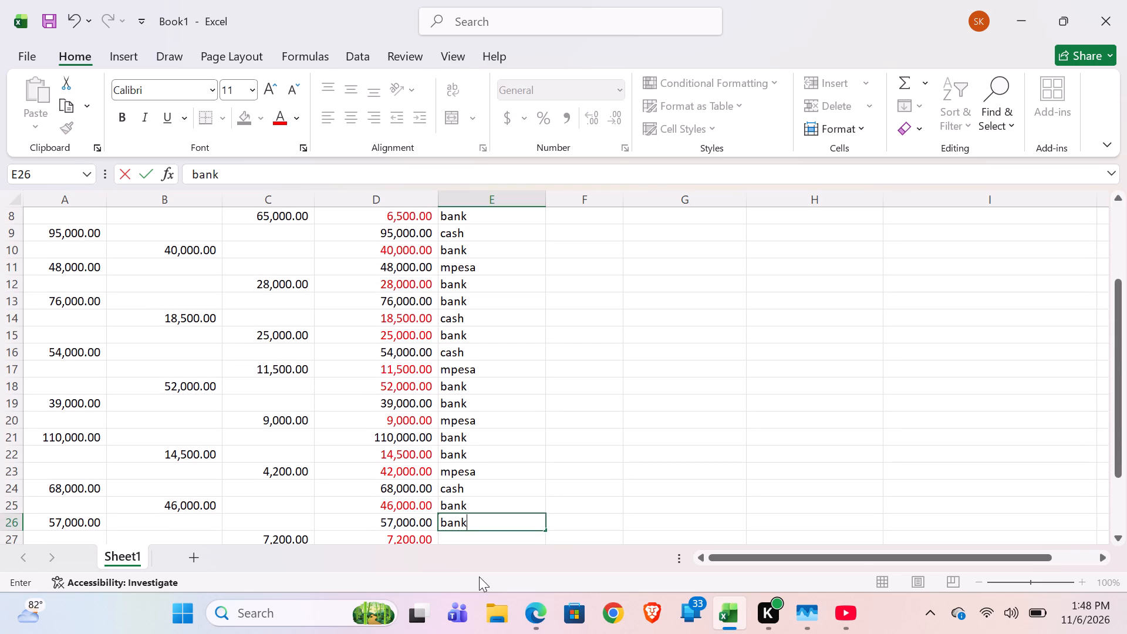
key("Return")
type("cash")
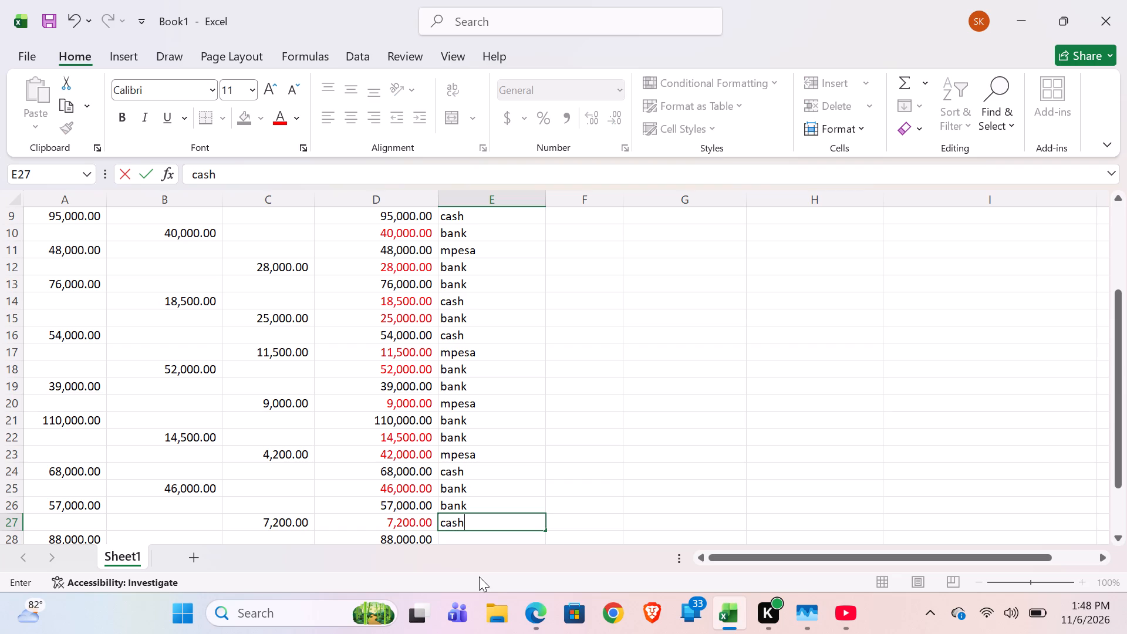
key("Return")
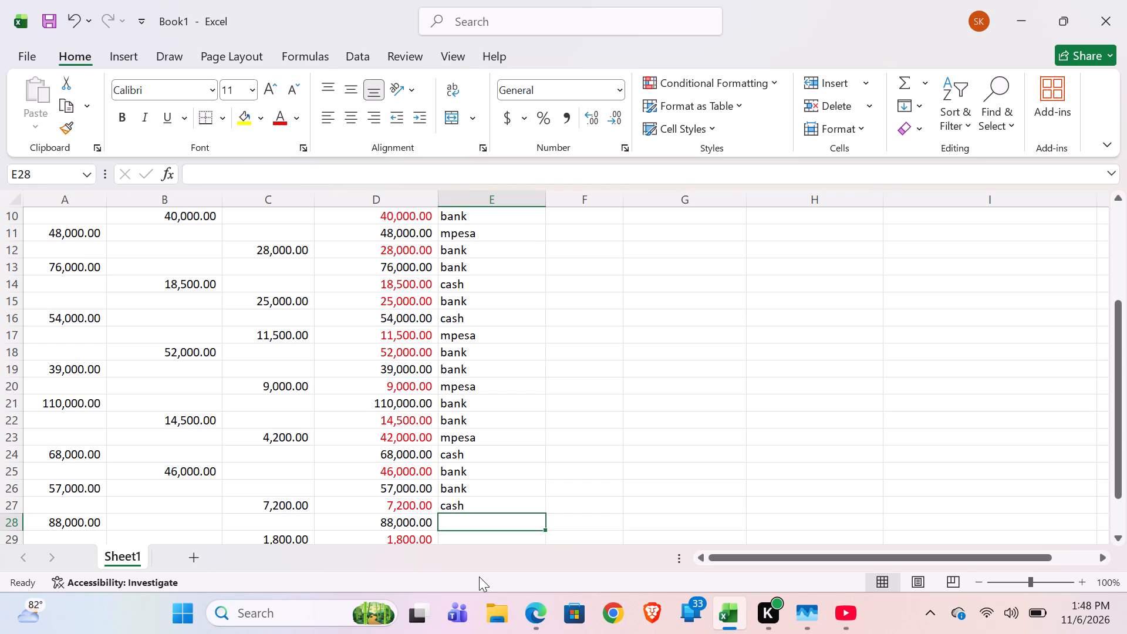
Enter the payment methods bank, mpesa and bank in cells E28 to E30.
scroll(479, 576, "down", 2)
scroll(474, 463, "down", 1)
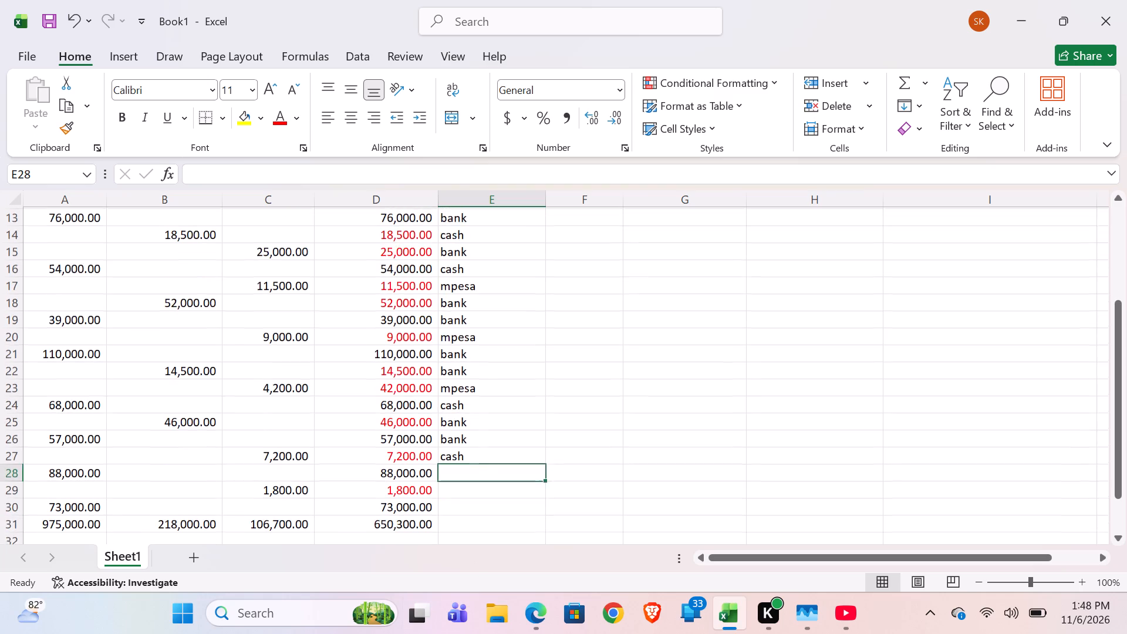
scroll(474, 463, "down", 3)
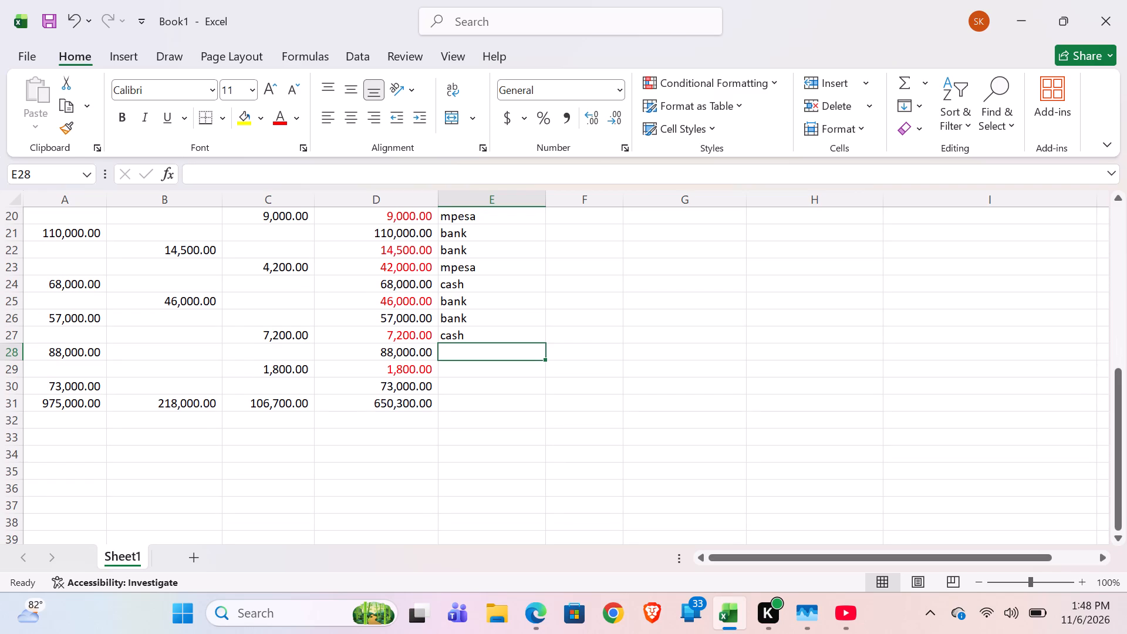
left_click(478, 390)
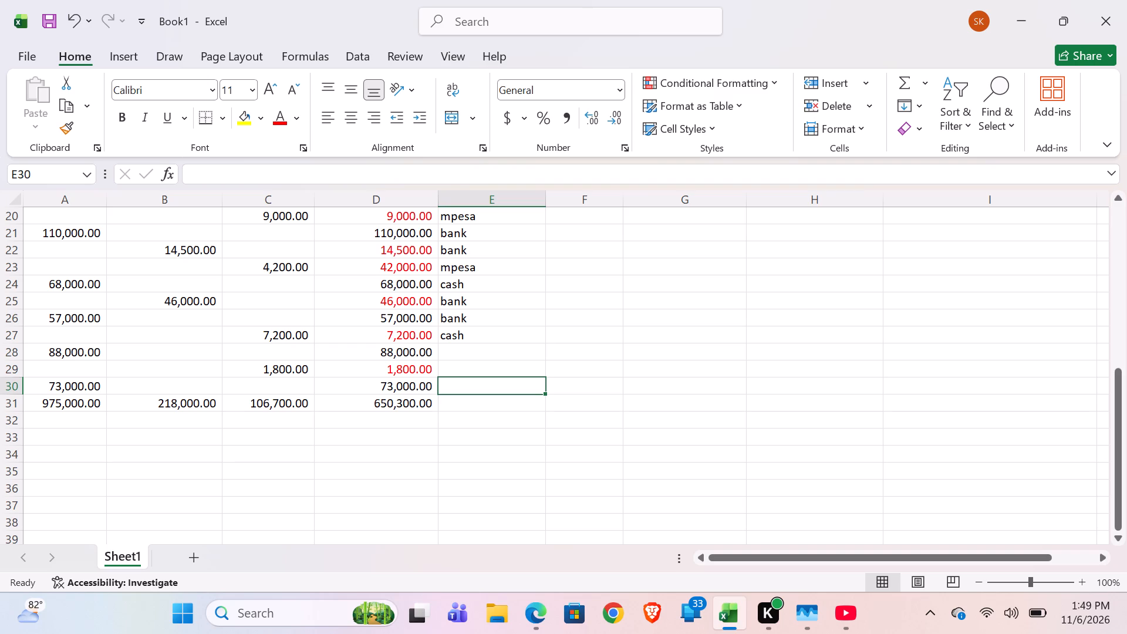
left_click(475, 360)
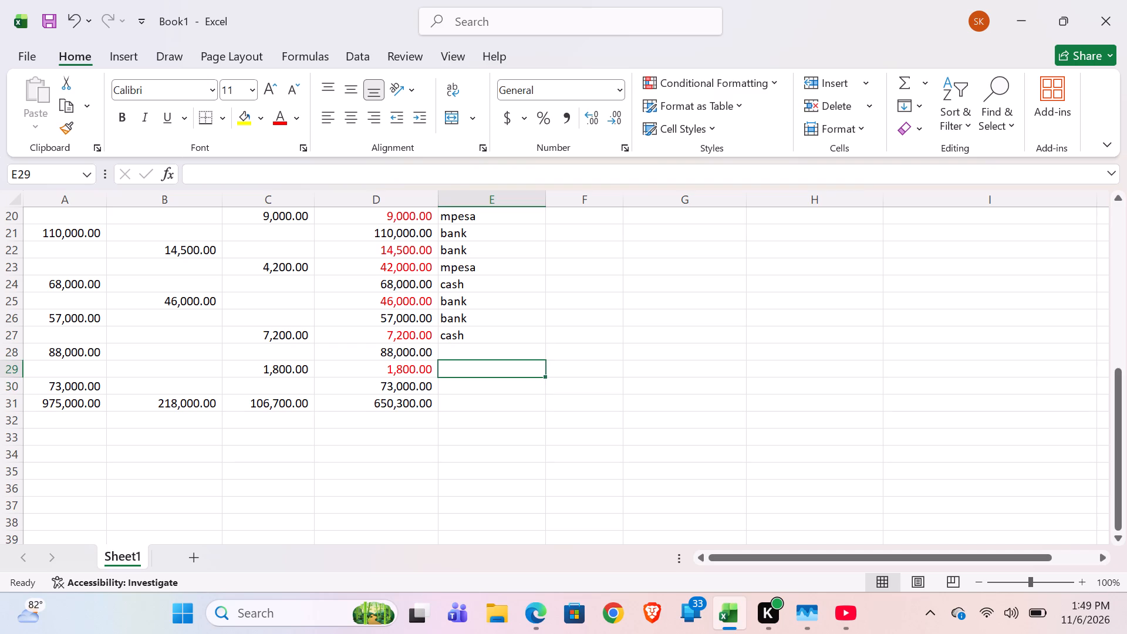
left_click(465, 353)
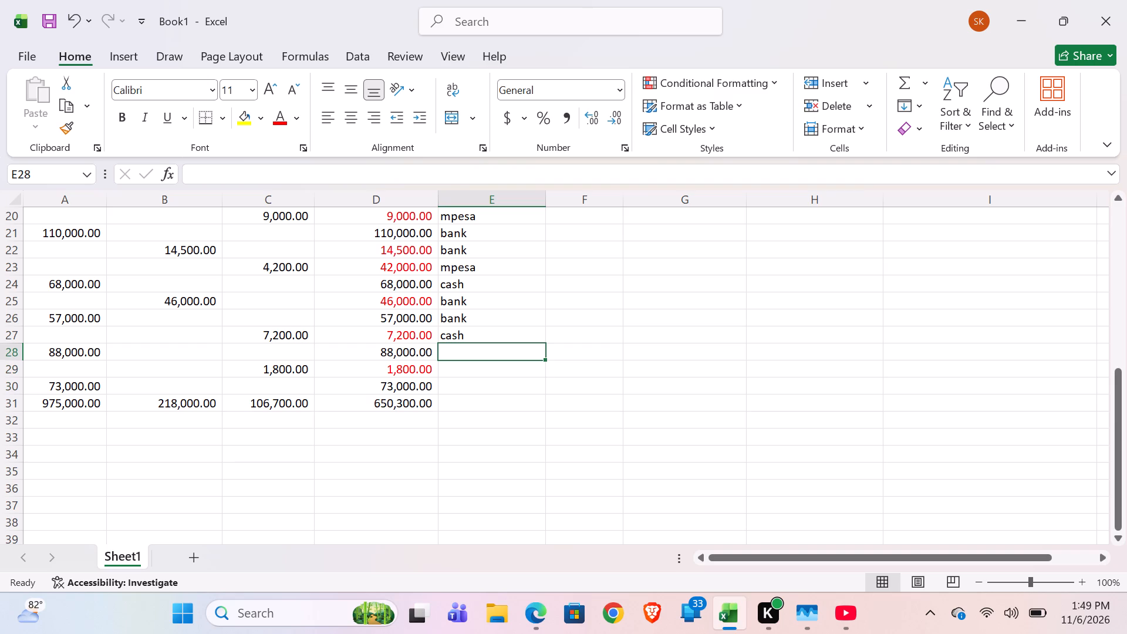
type("ba")
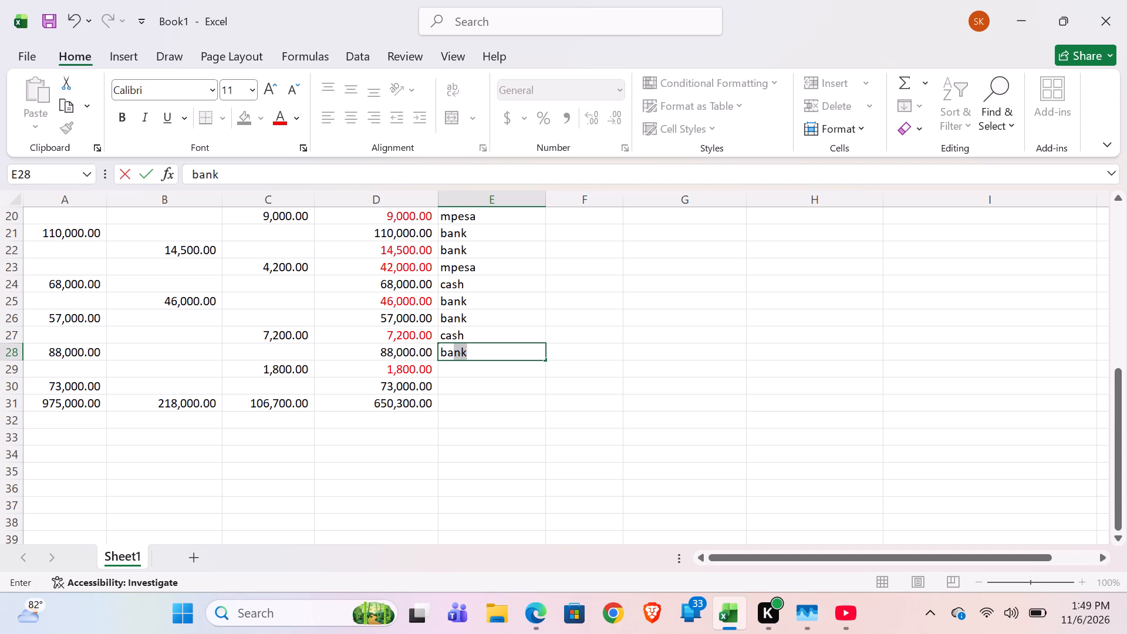
left_click(460, 369)
type("mpesa")
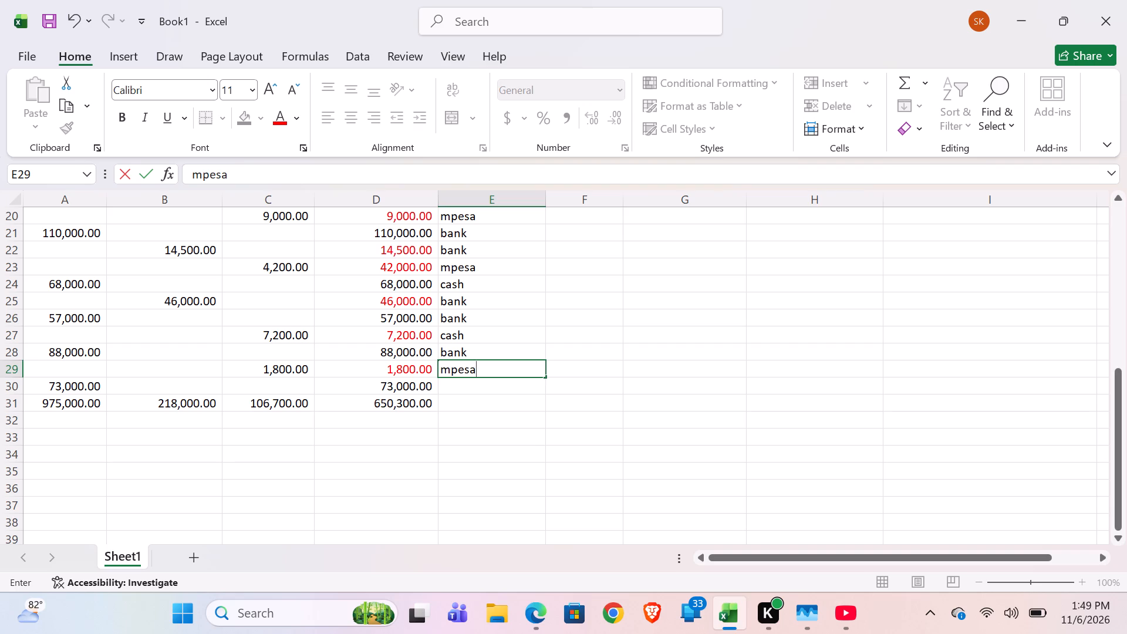
key("Return")
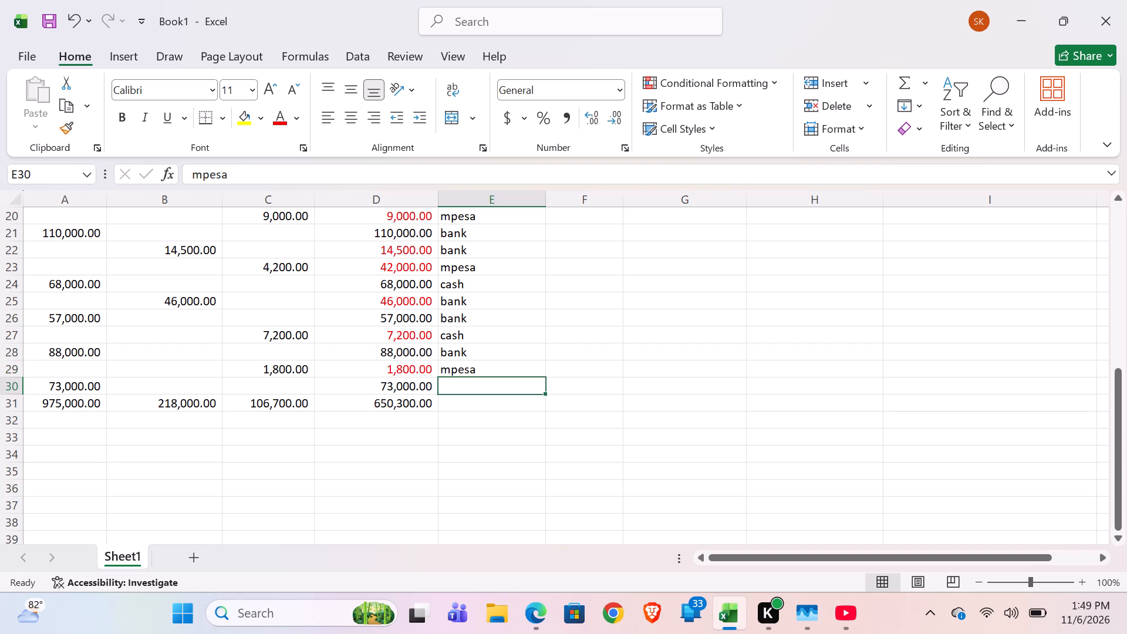
type("bank")
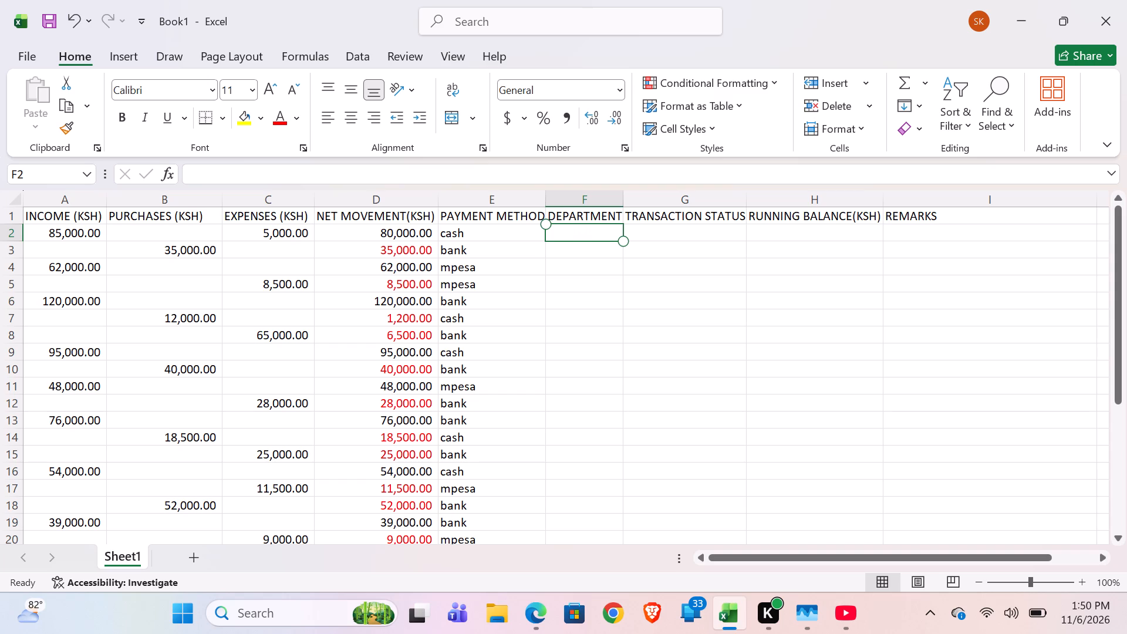
Enter the departments finance, sales and procuement in cells F2 to F4.
key("f")
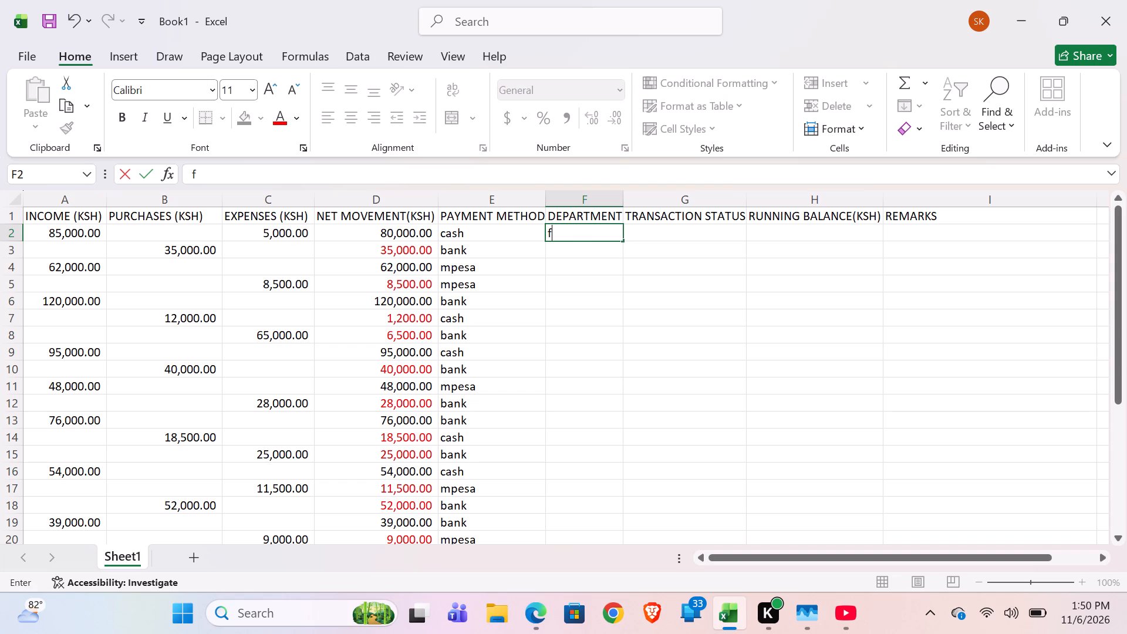
type("inac")
key("BackSpace")
type("nce")
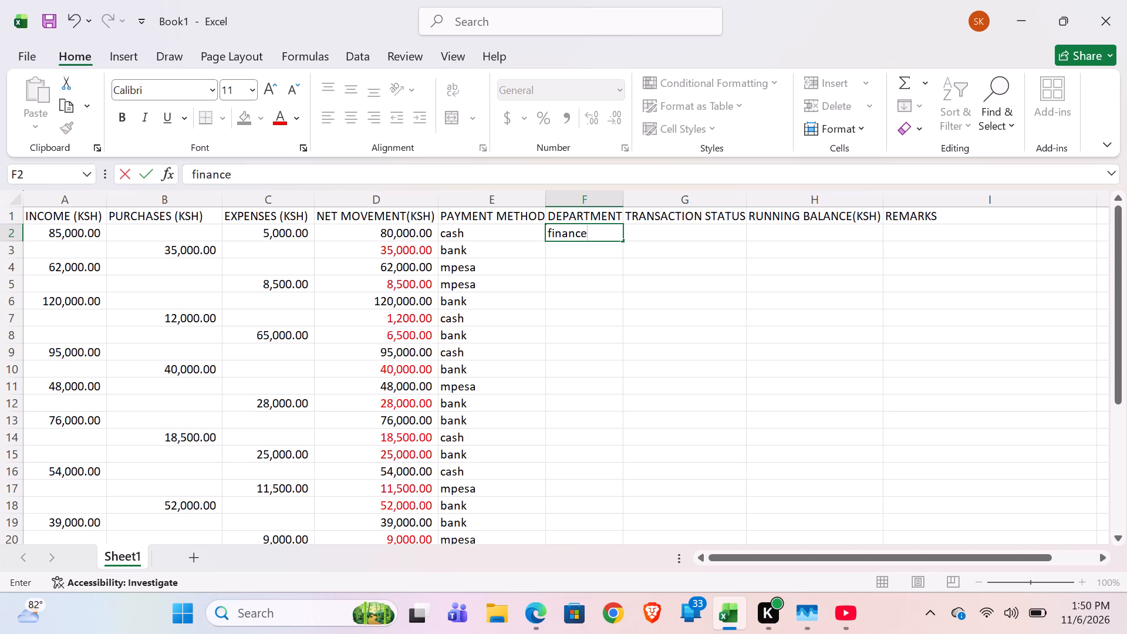
key("Return")
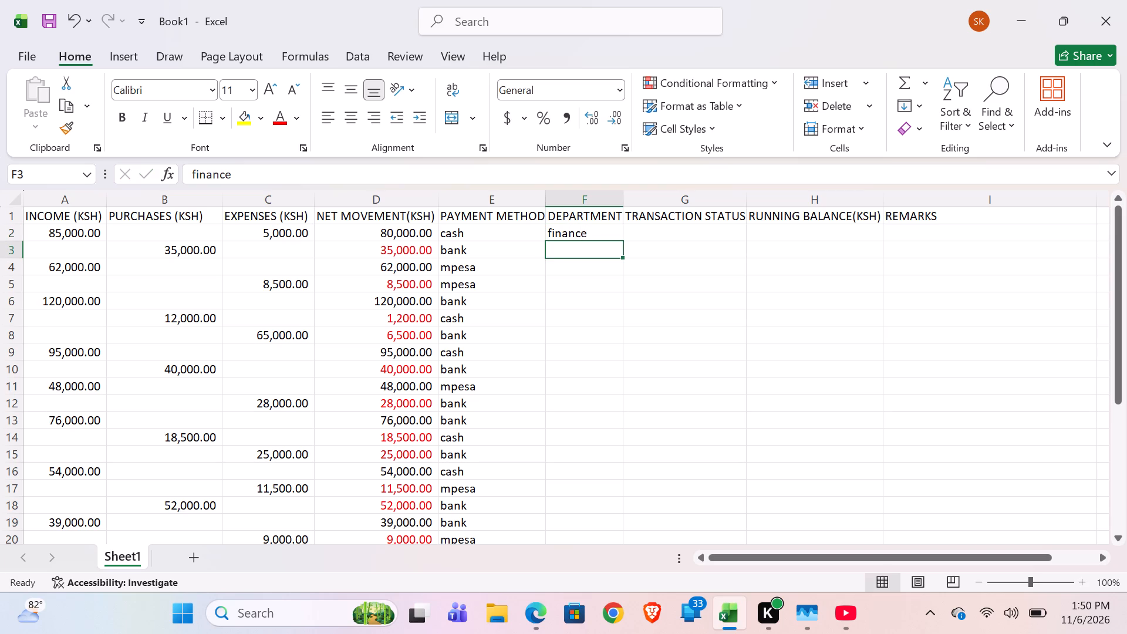
type("sales")
key("Return")
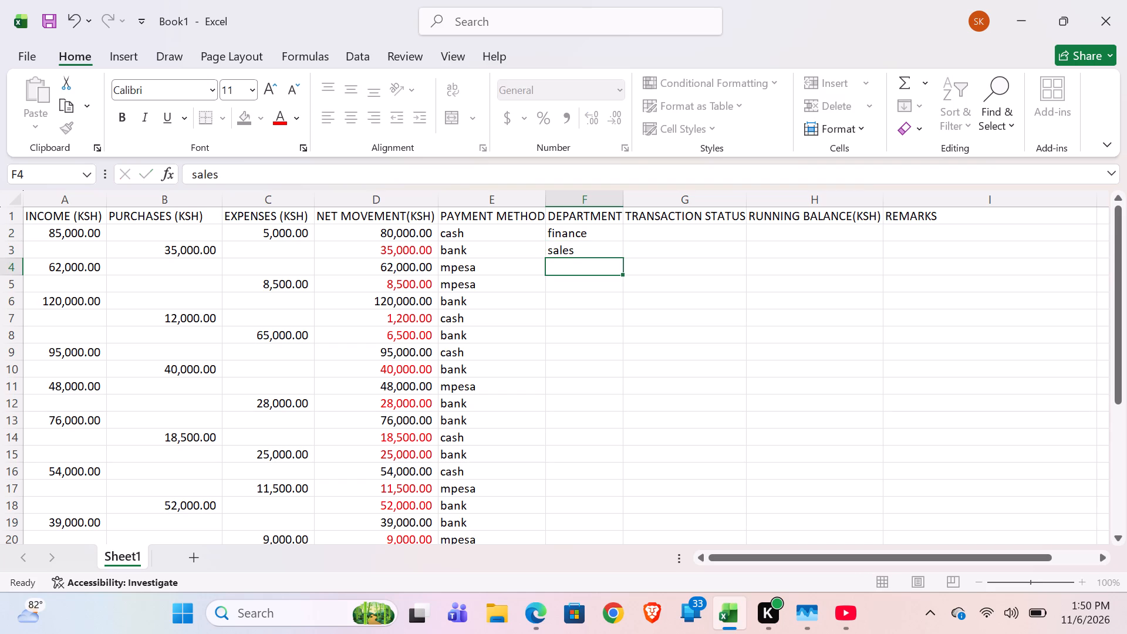
type("procuement")
key("Return")
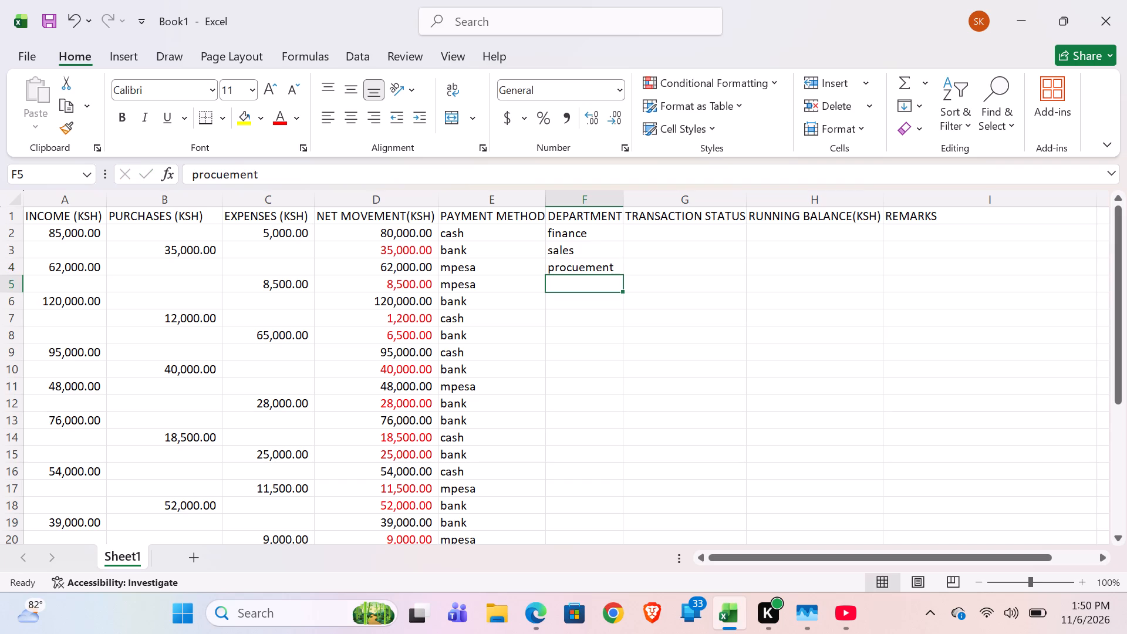
Enter the departments sales, logistics and sales in cells F5 to F7.
type("sales")
key("Return")
type("logid")
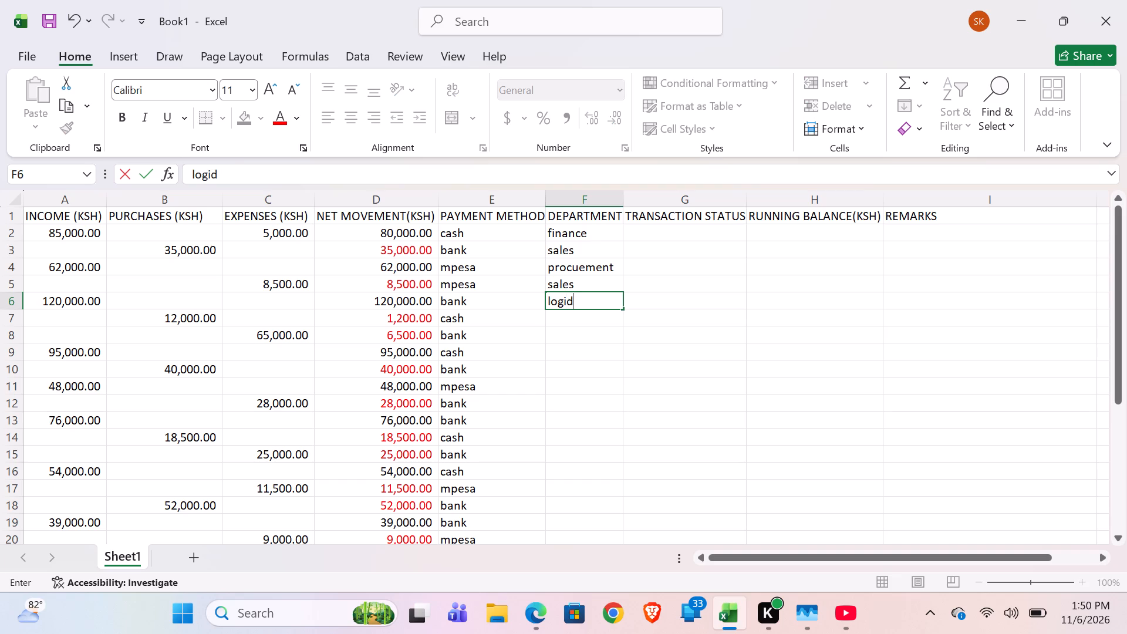
key("BackSpace")
type("stics")
key("Return")
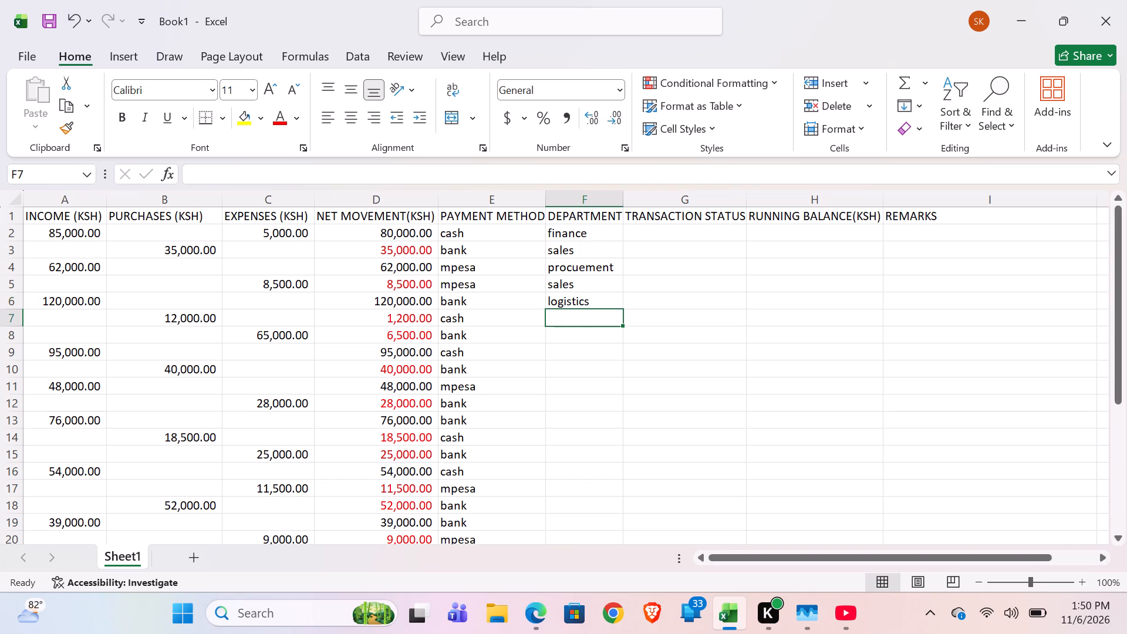
type("sales")
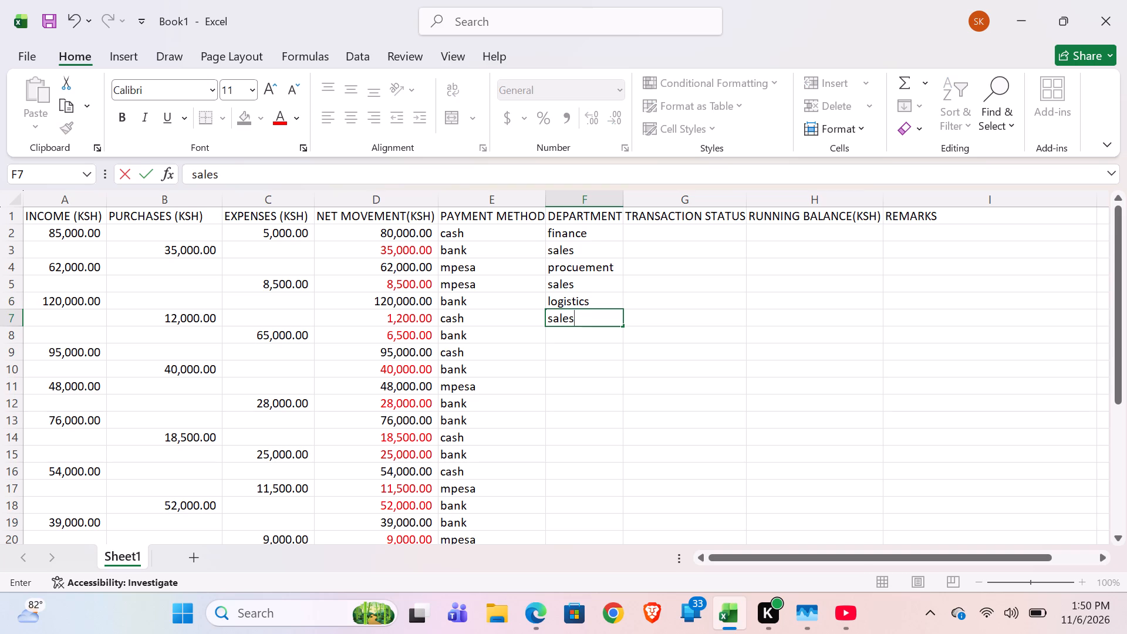
key("Return")
Enter the department administration in both cells F8 and F9.
type("admini")
type("stratio")
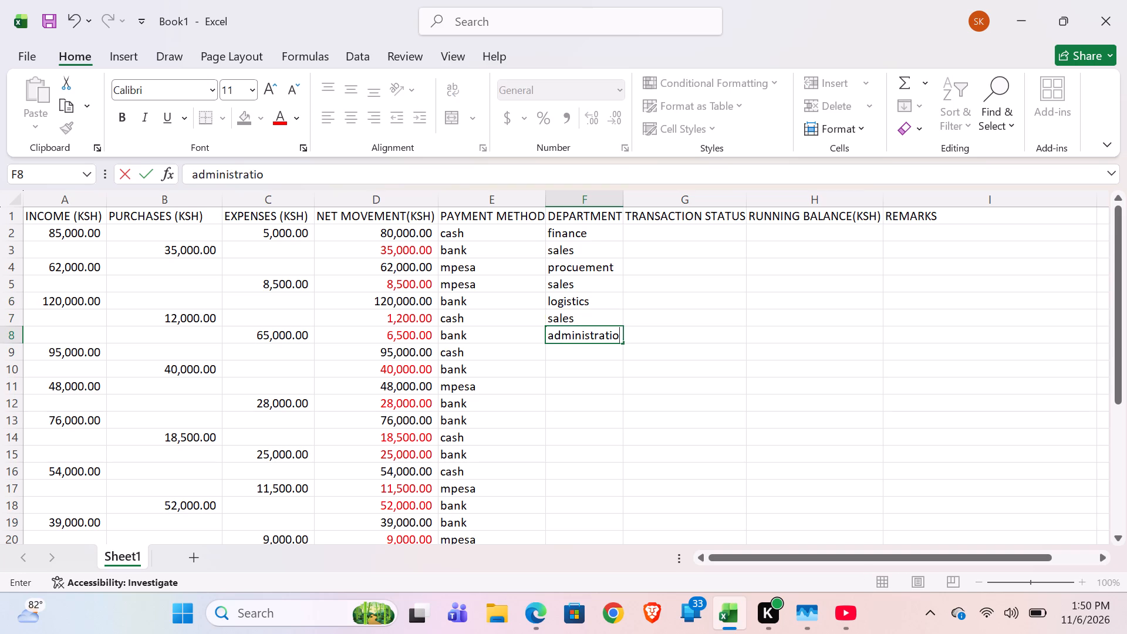
key("n")
key("Return")
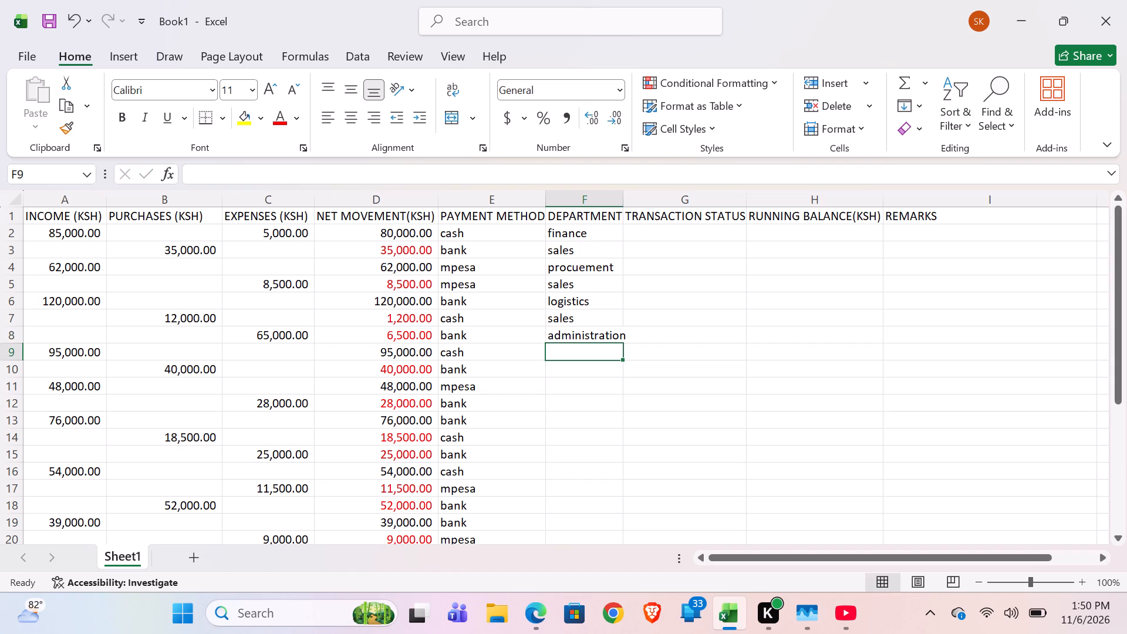
type("administra")
type("tion")
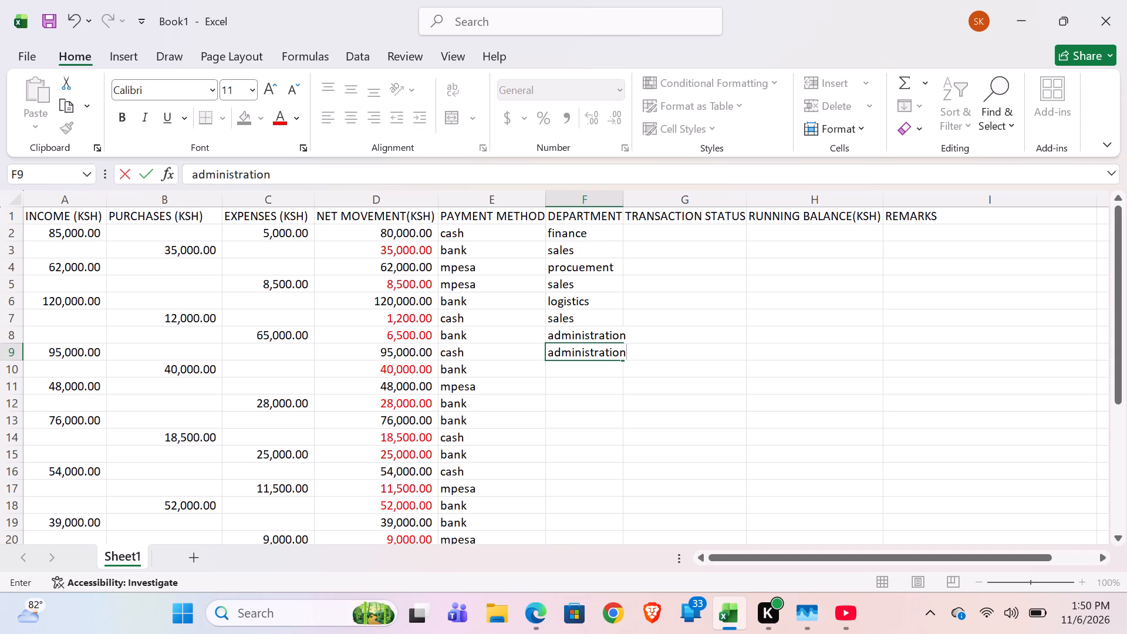
key("Return")
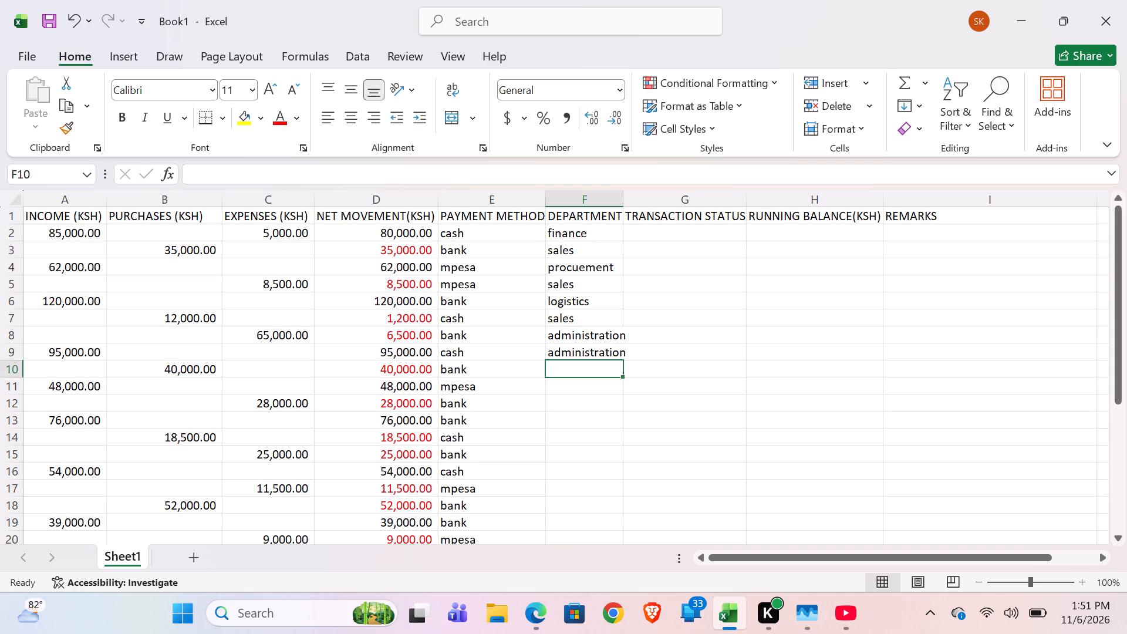
Enter the departments sales, procurement and sales in cells F10 to F12.
type("sales")
key("Return")
type("procureme")
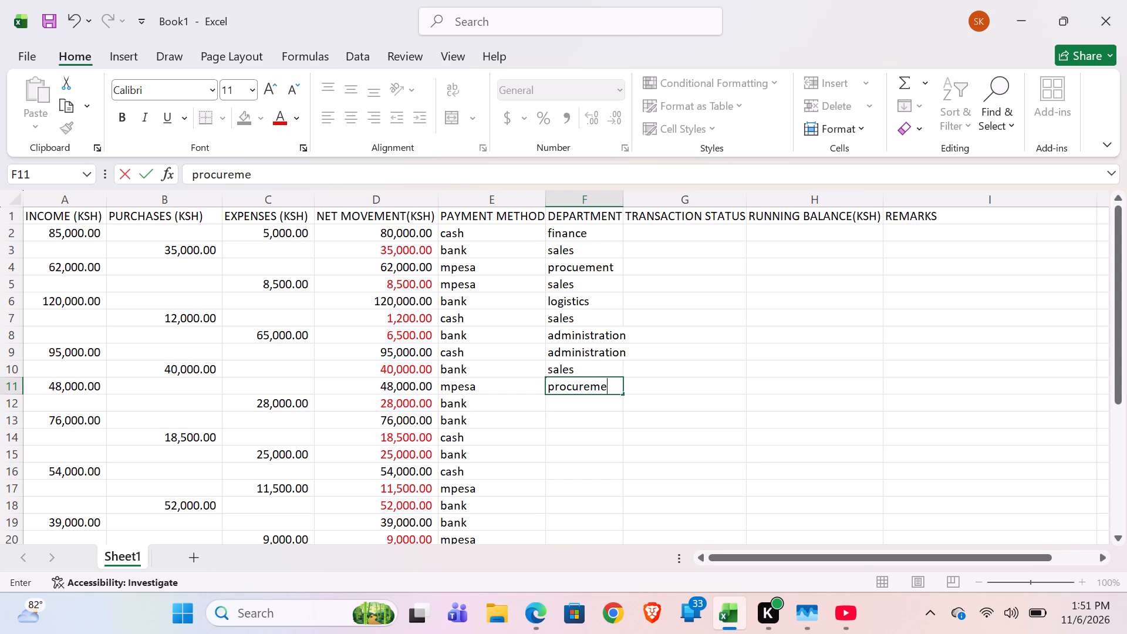
type("nt")
key("Return")
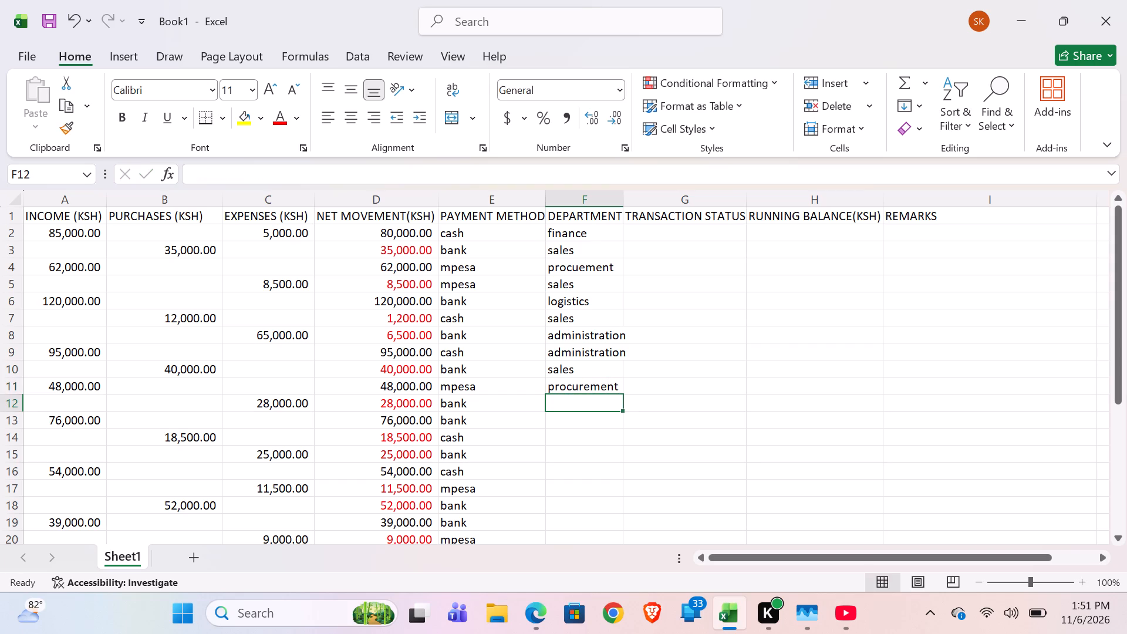
type("sales")
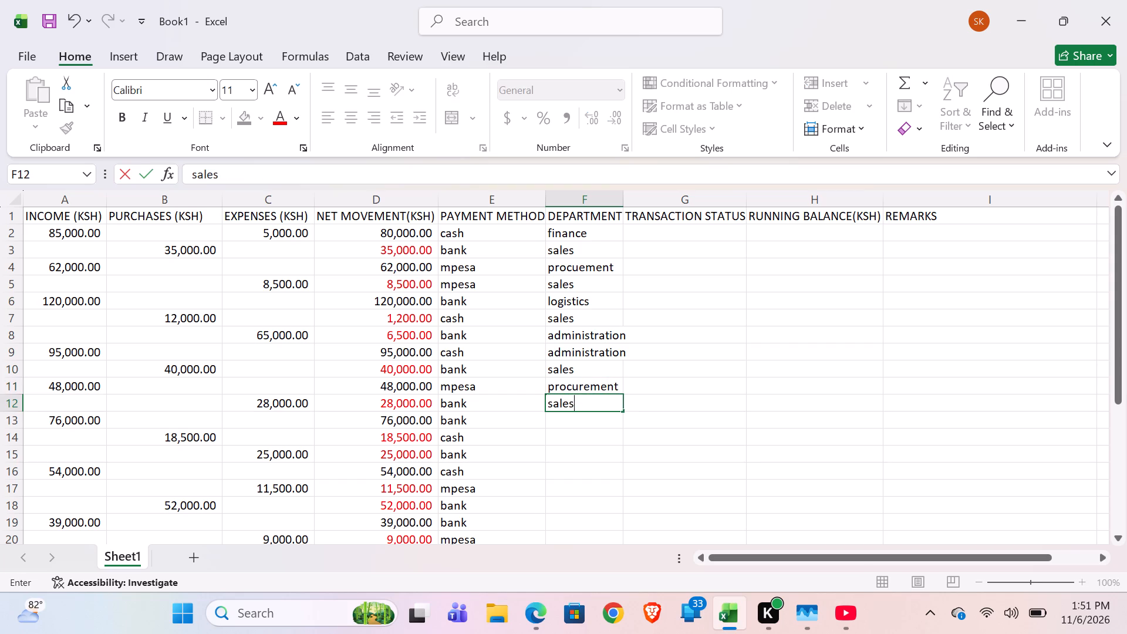
key("Return")
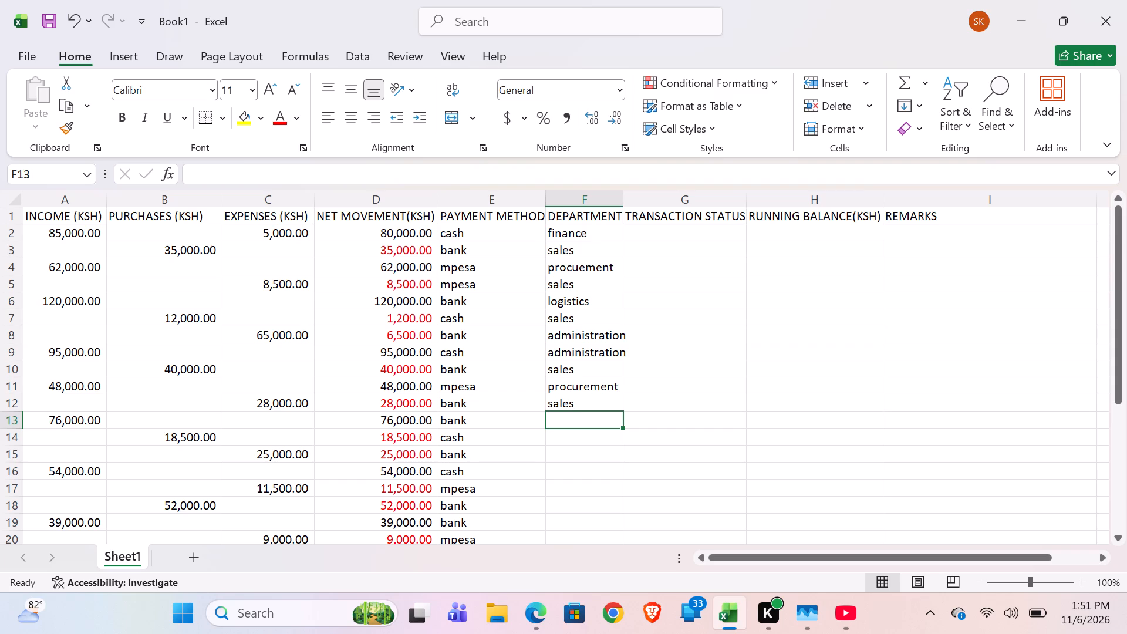
Enter the department human resourses in cell F13.
type("human")
key("space")
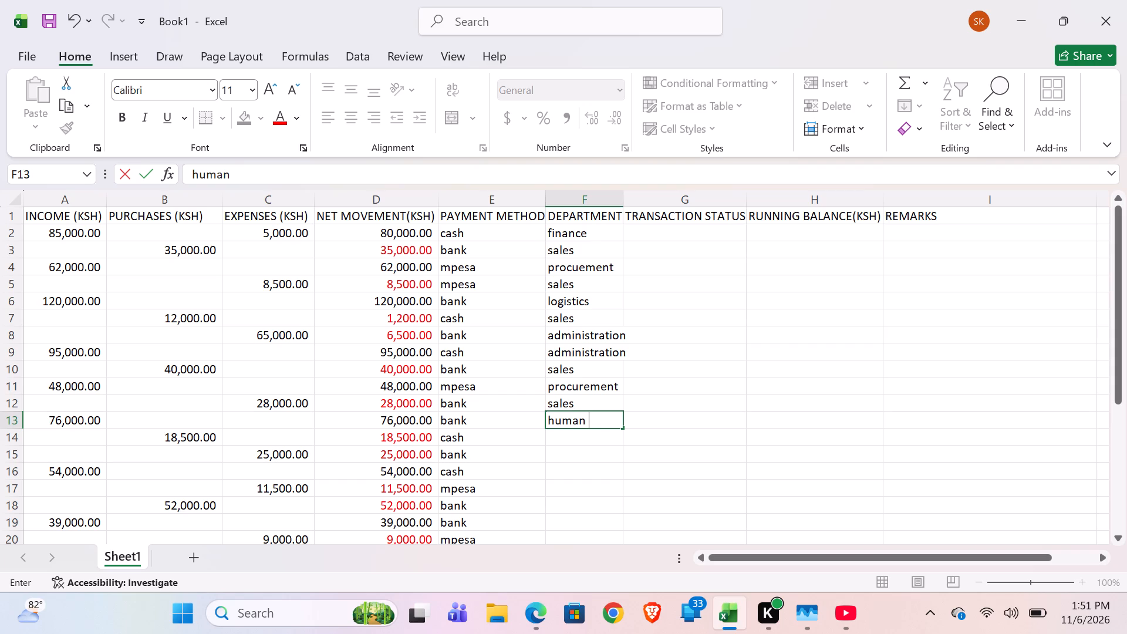
type("res")
type("ourses")
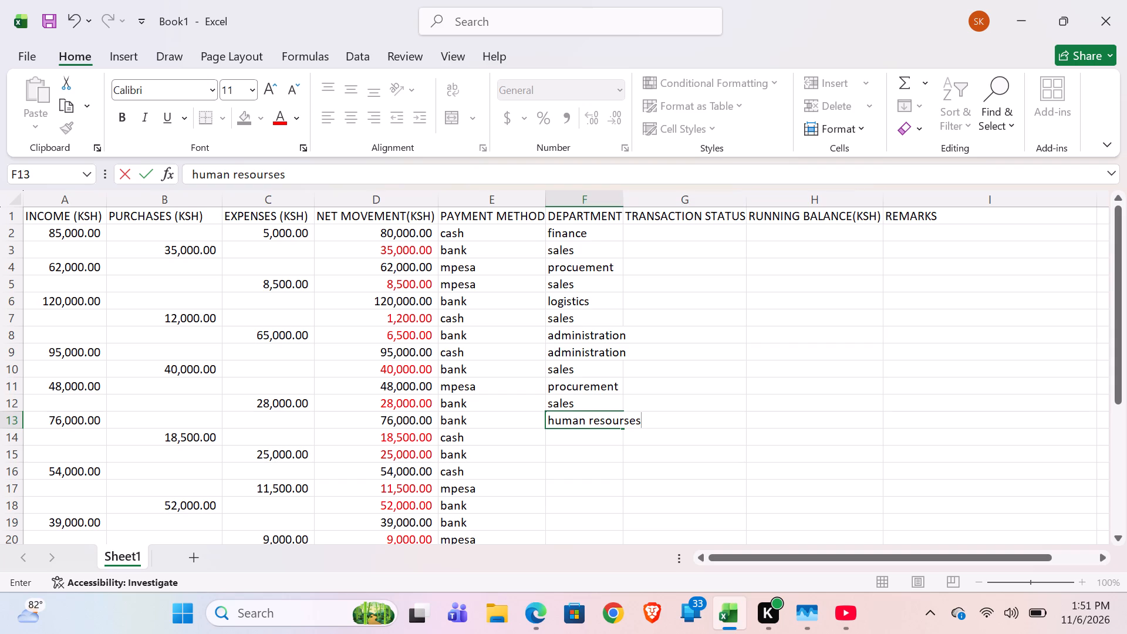
left_click(1009, 219)
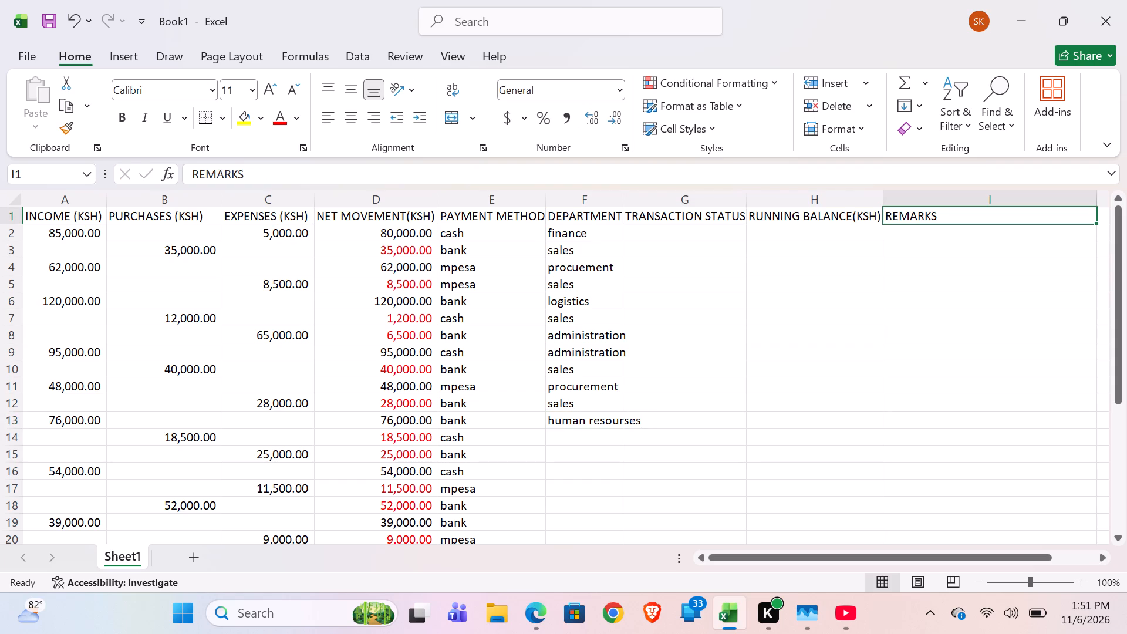
Widen the RUNNING BALANCE(KSH) column, the TRANSACTION STATUS column to about 23.6, and the DEPARTMENT column enough to fit its longest entry.
left_click_drag(882, 203, 922, 200)
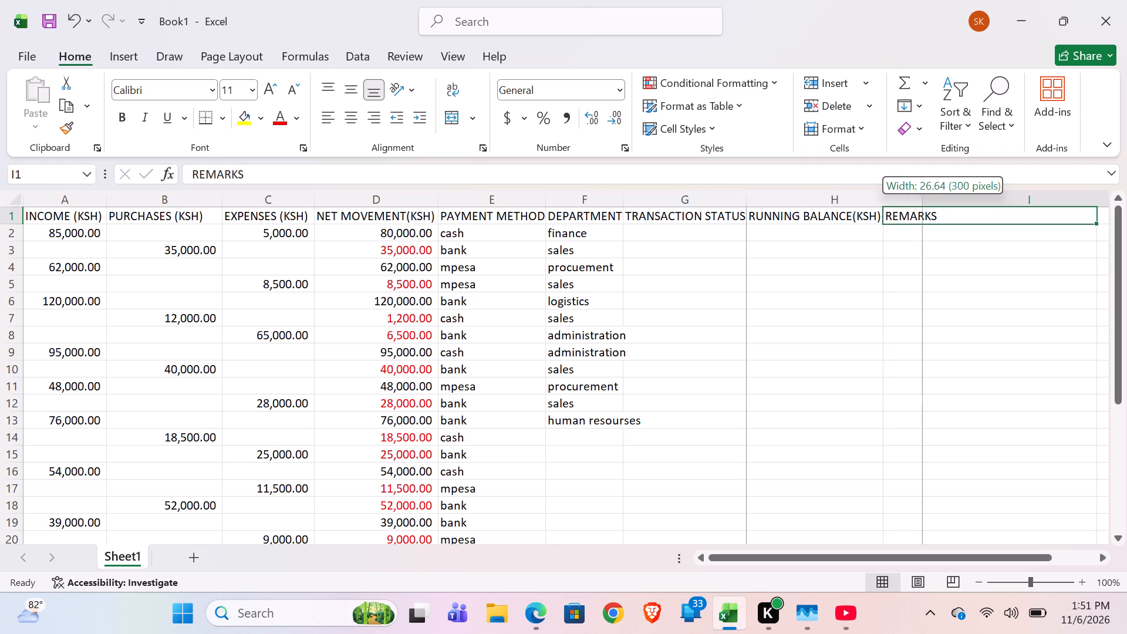
left_click_drag(922, 200, 932, 200)
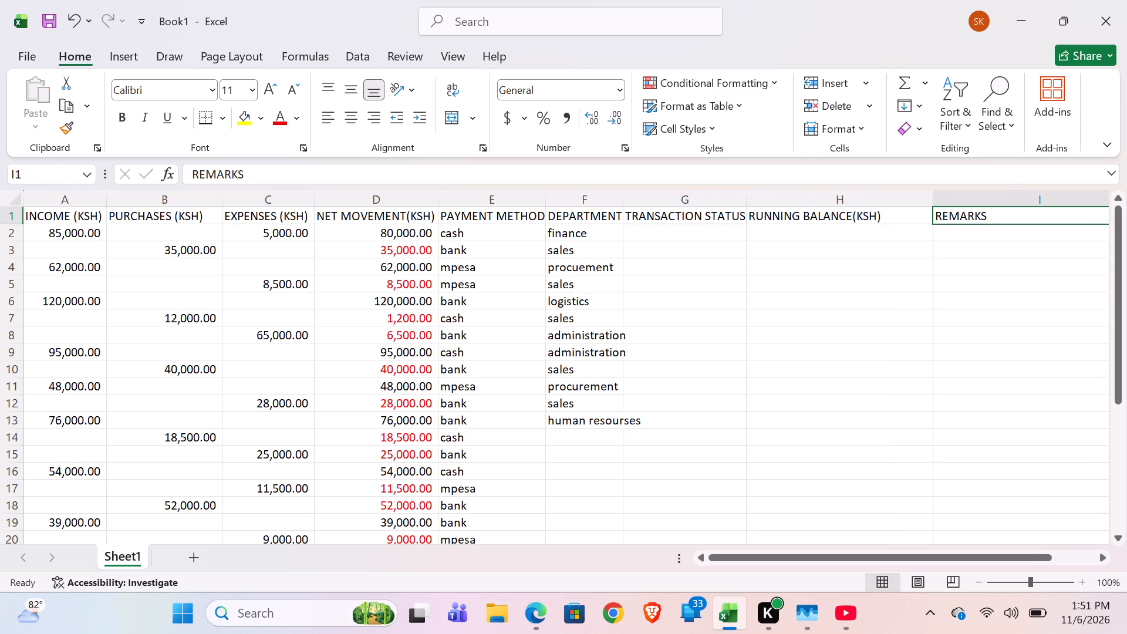
left_click_drag(744, 203, 778, 201)
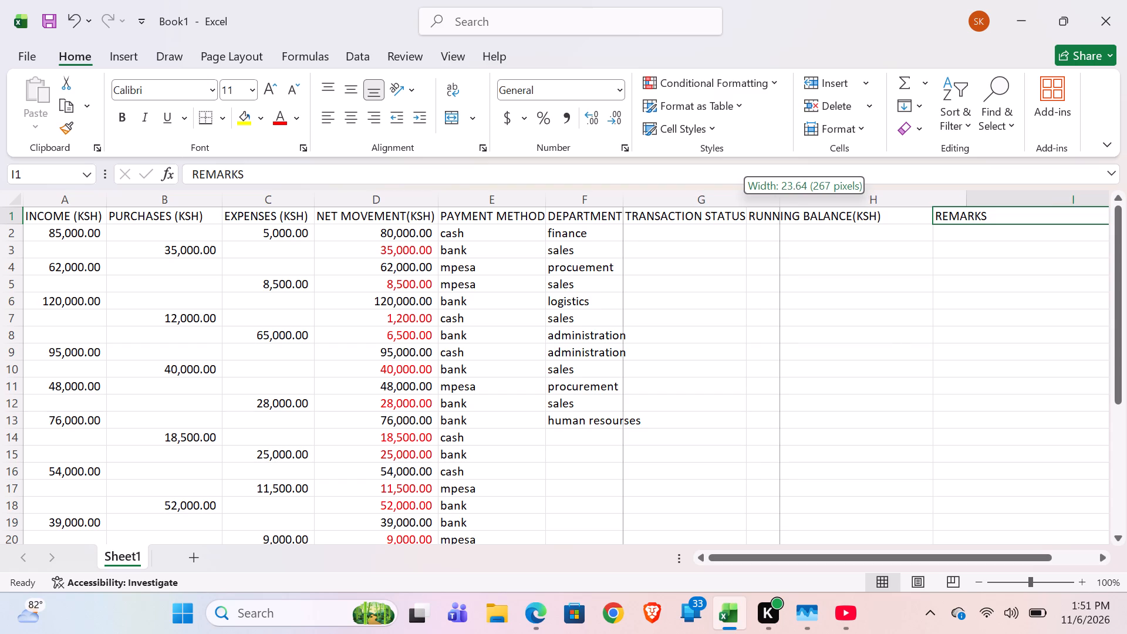
left_click_drag(778, 201, 787, 201)
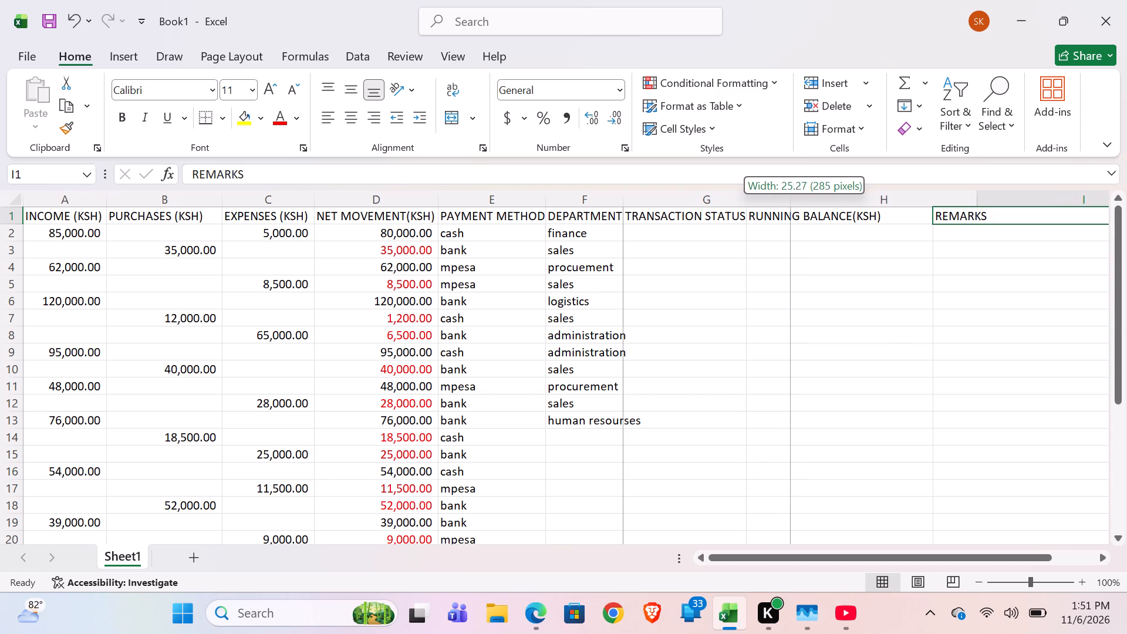
left_click_drag(787, 201, 777, 201)
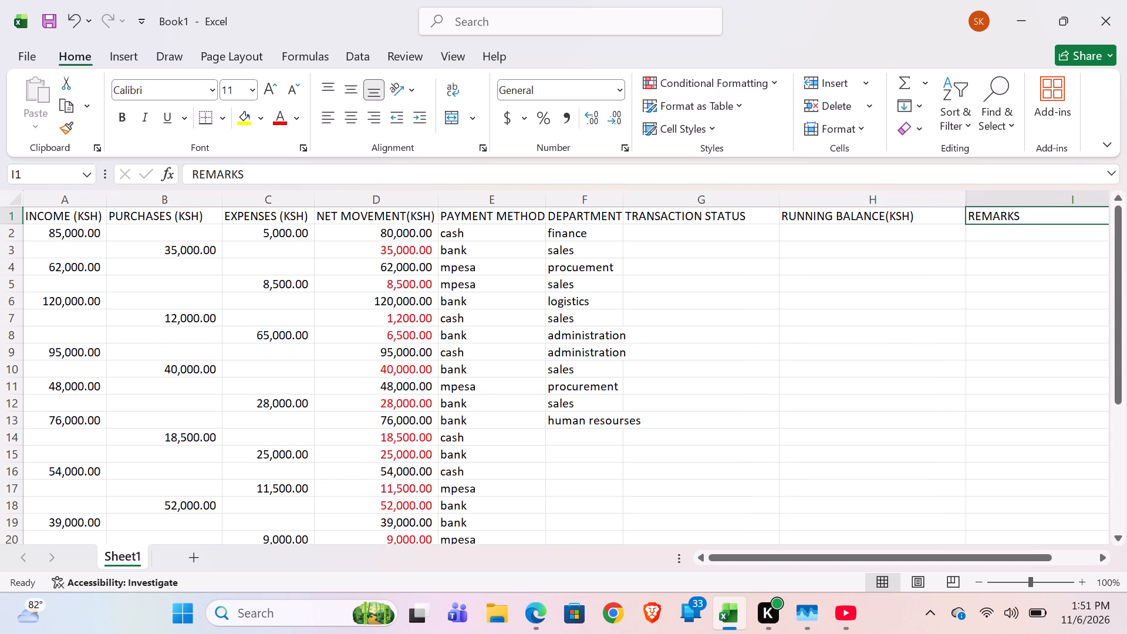
left_click_drag(625, 203, 653, 203)
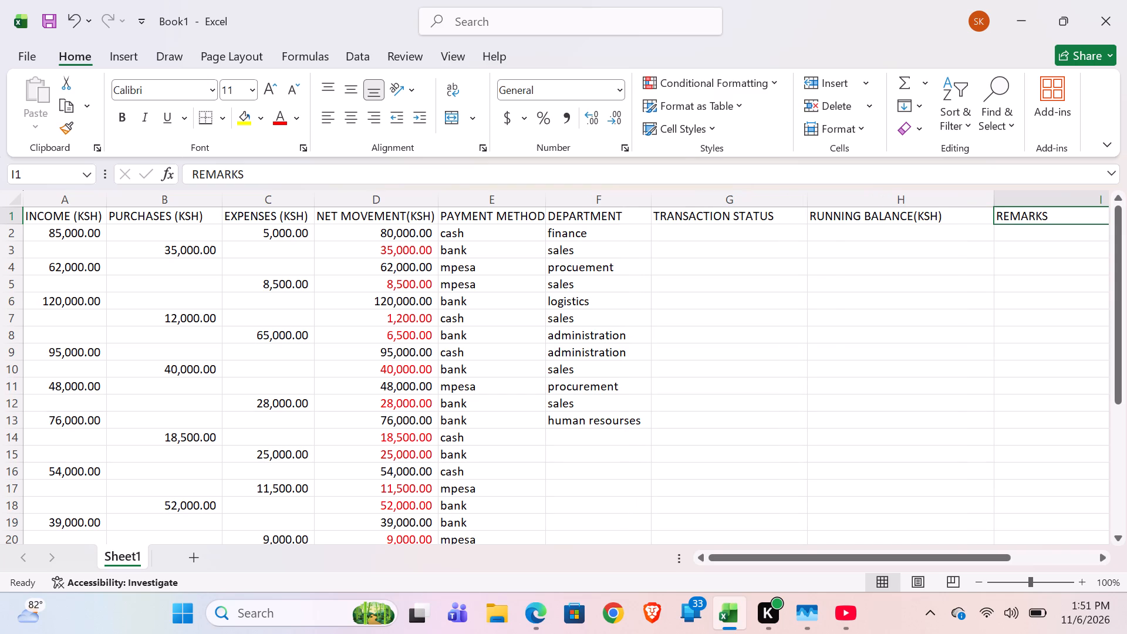
Enter the departments sales and procurement in cells F14 and F15.
left_click(566, 439)
type("sales")
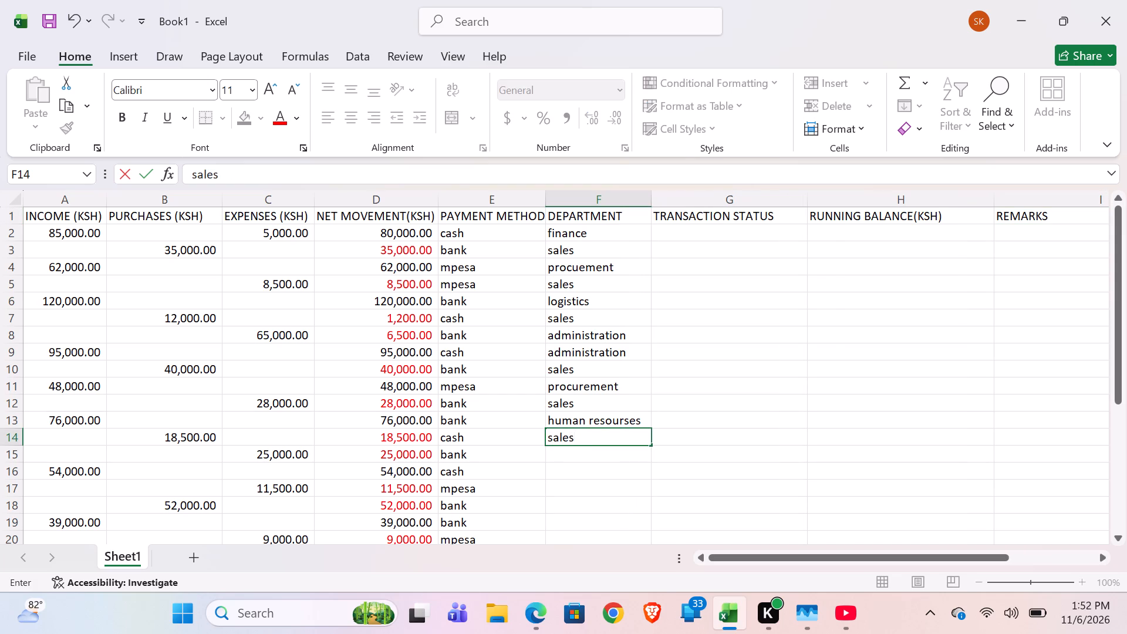
key("Return")
type("procu")
key("m")
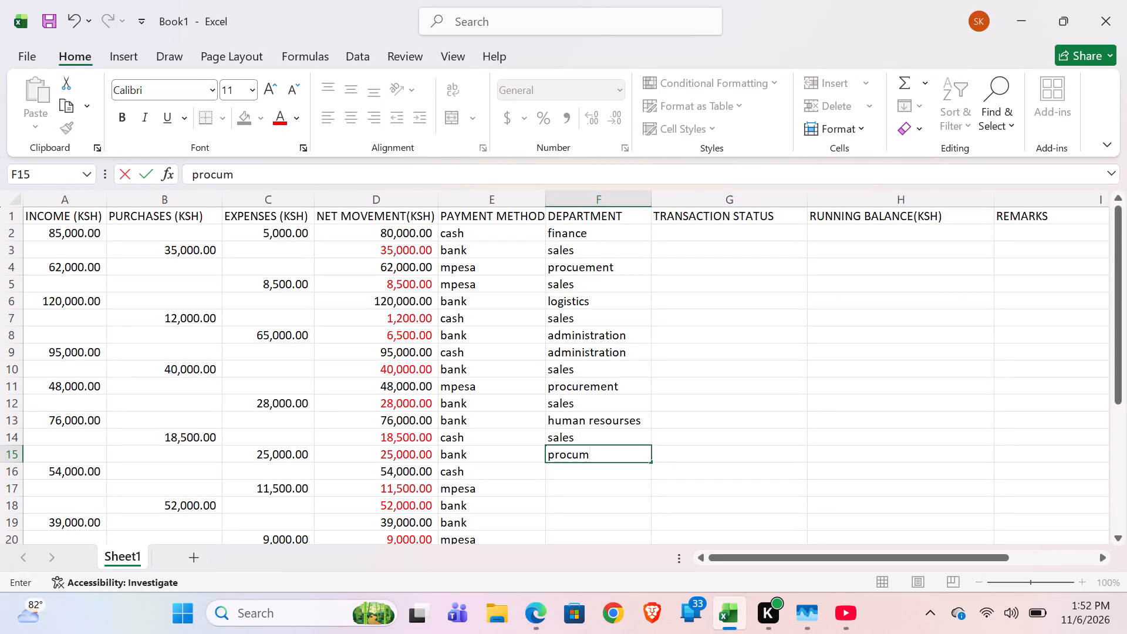
key("BackSpace")
type("re")
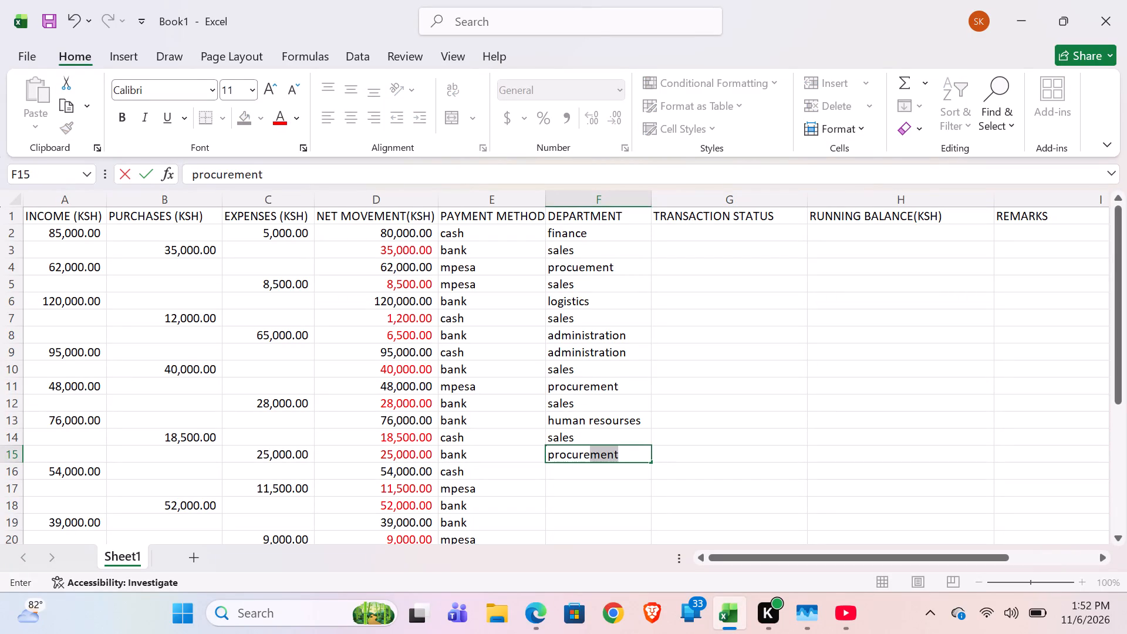
key("Return")
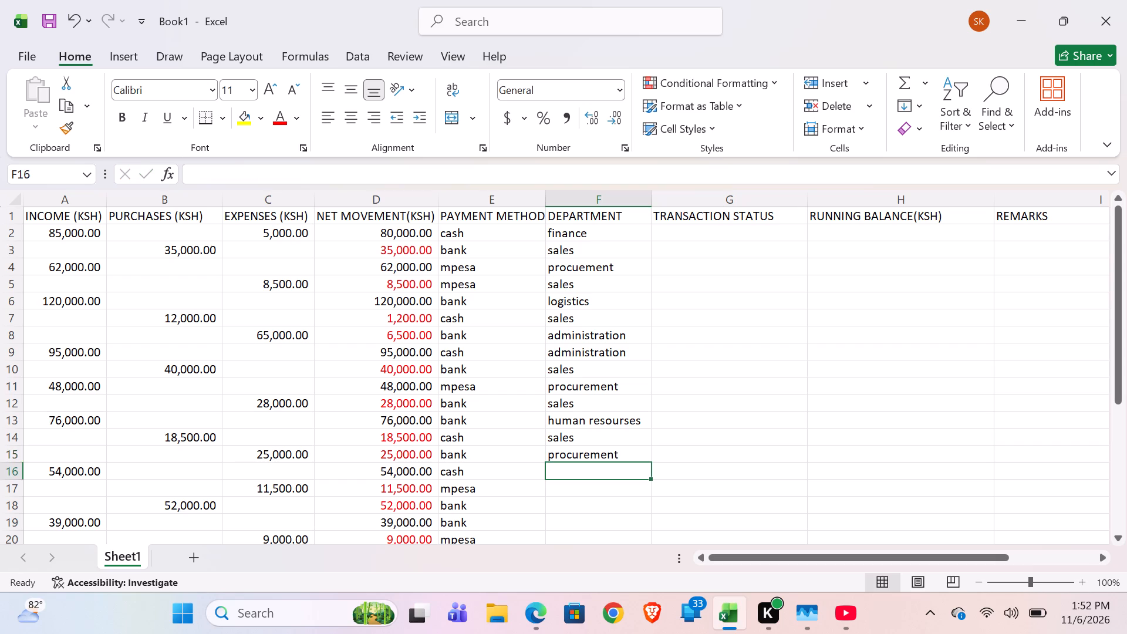
Enter the departments administration, sales and logistics in cells F16 to F18.
type("ad")
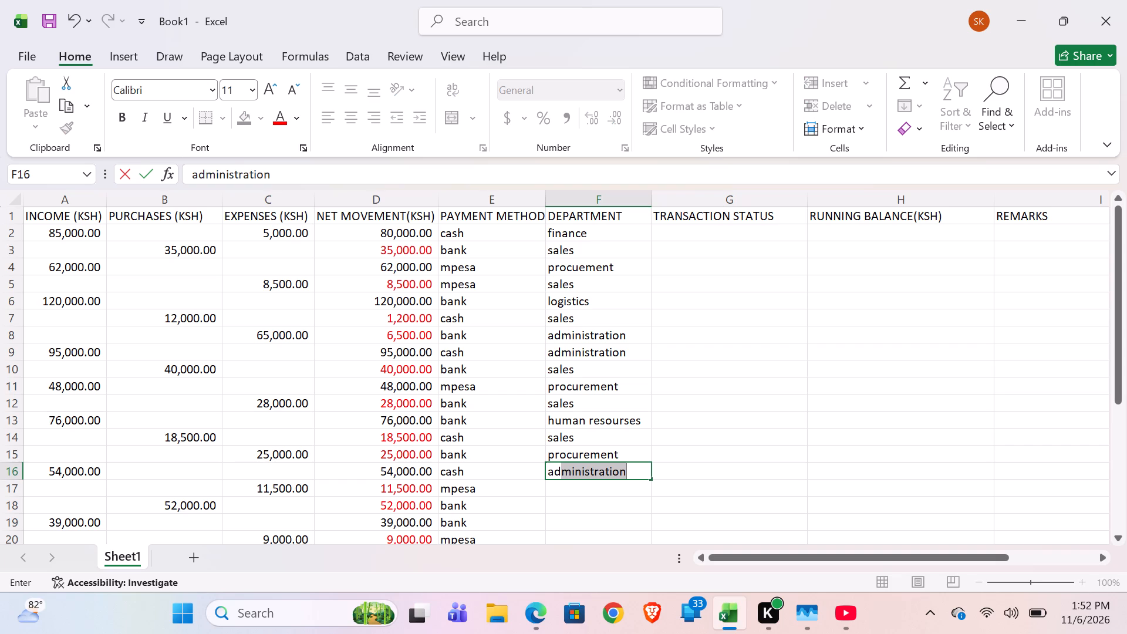
key("Return")
type("sal")
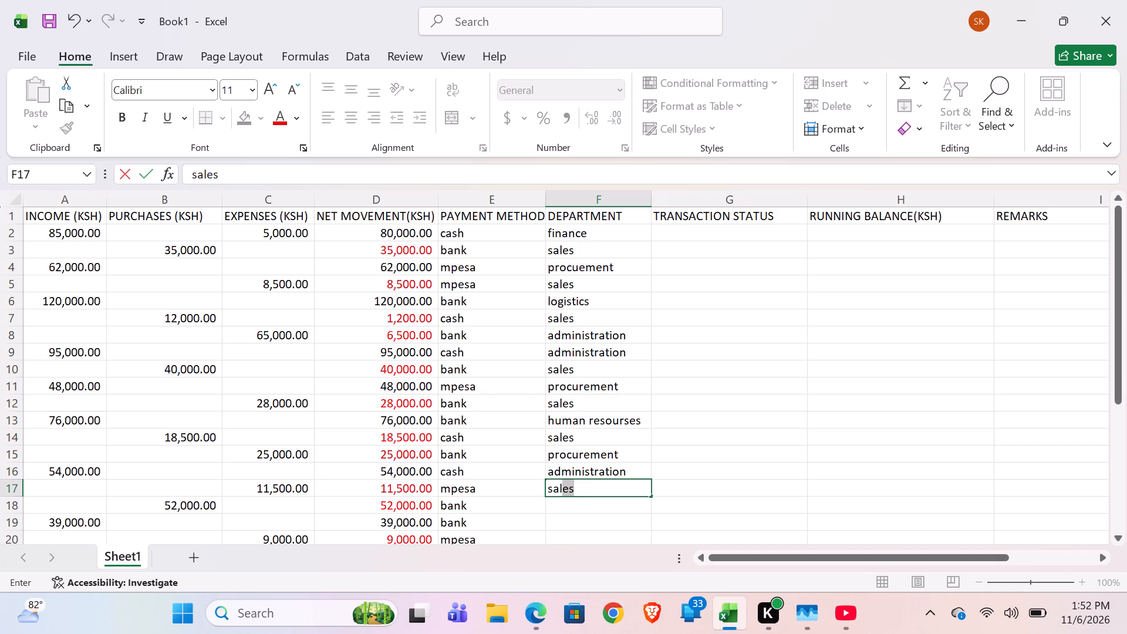
key("Return")
type("log")
key("Return")
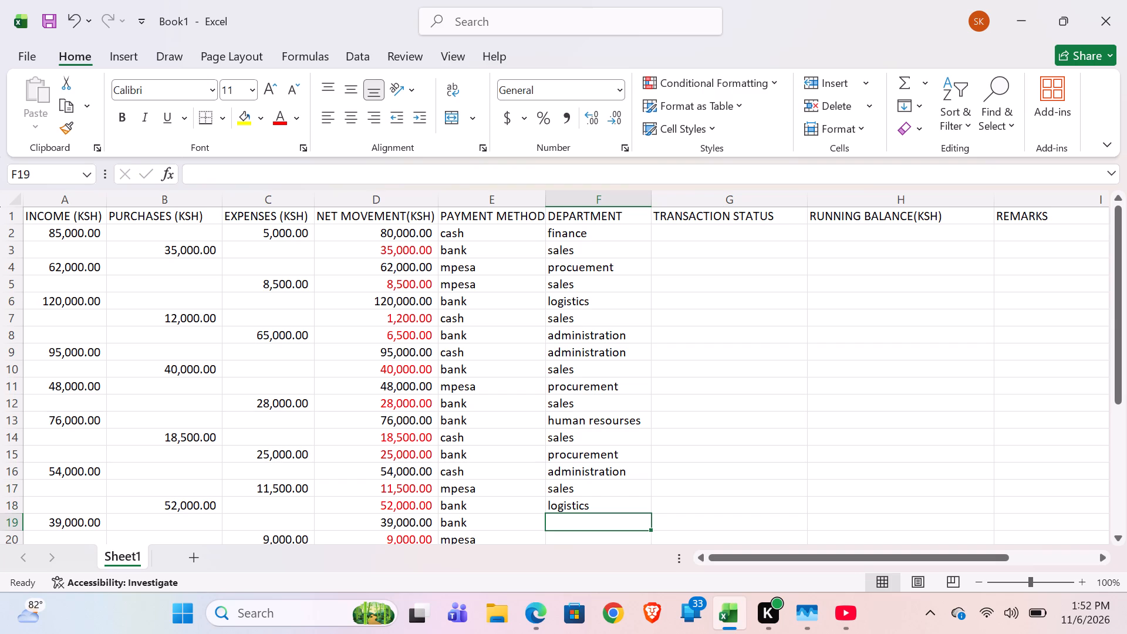
Enter the departments marketing, finance and sales in cells F19 to F21.
type("mar")
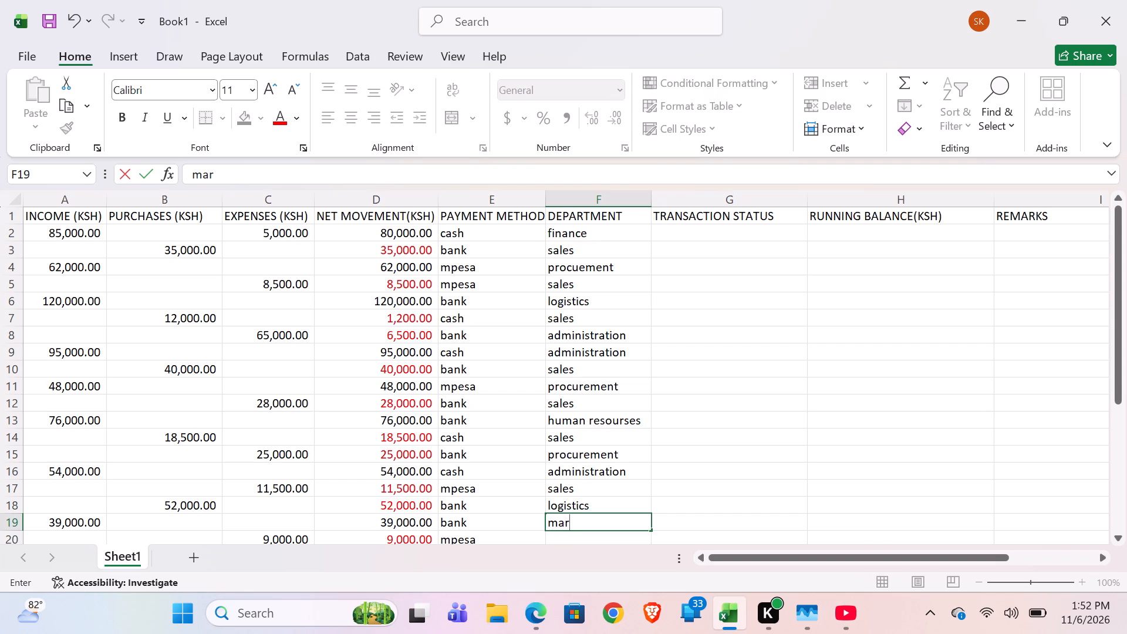
type("ketinf")
key("BackSpace")
key("g")
key("Return")
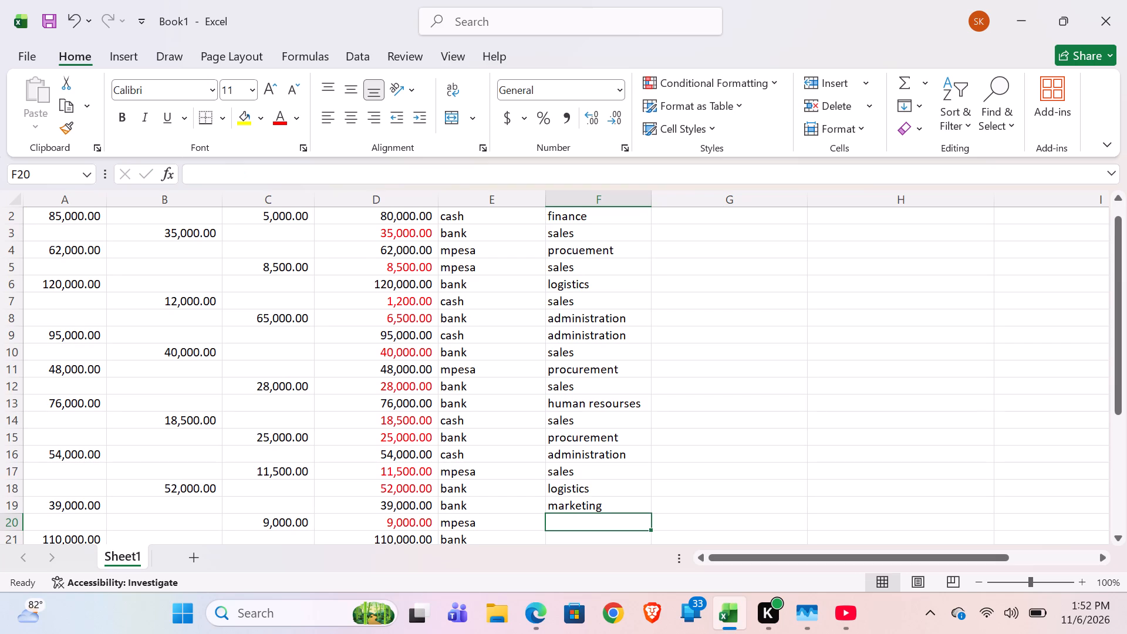
type("fi")
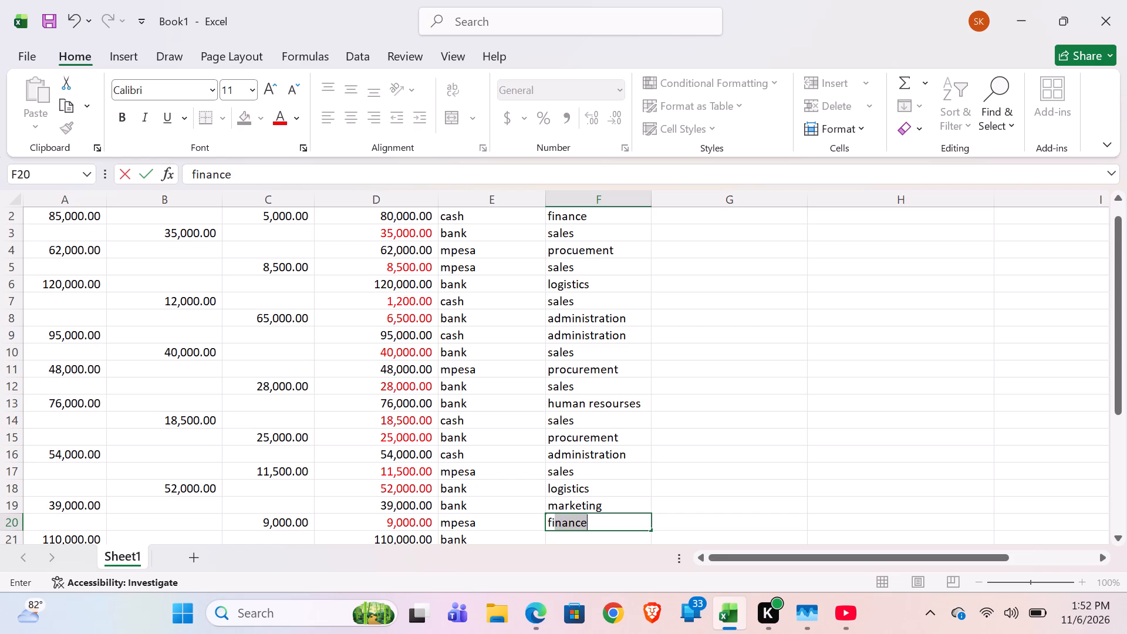
key("Return")
type("sal")
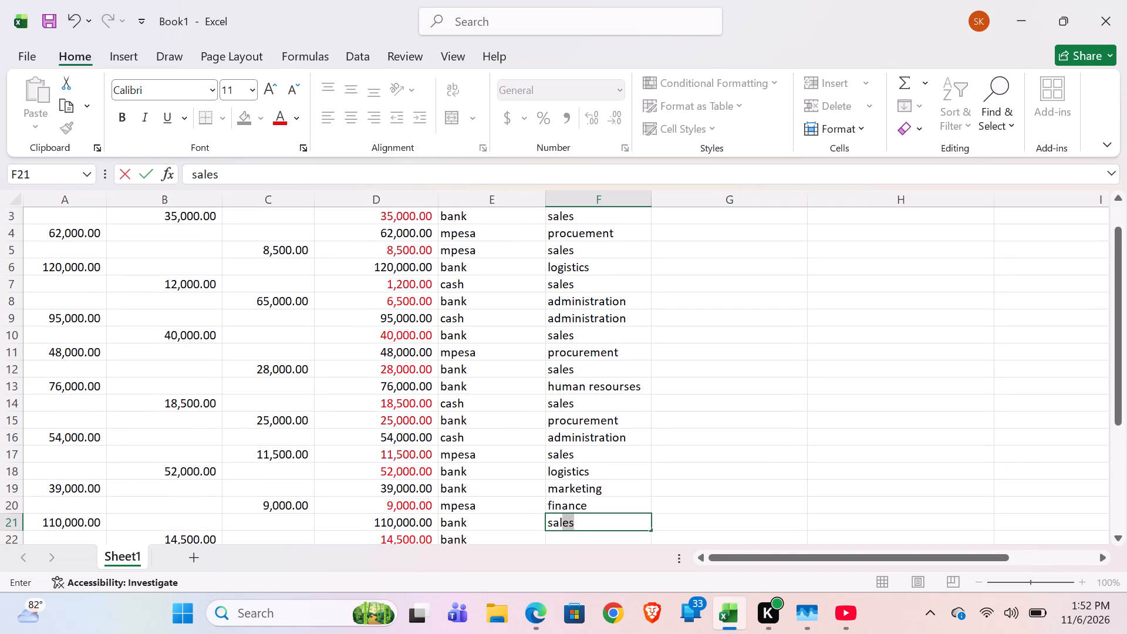
key("Return")
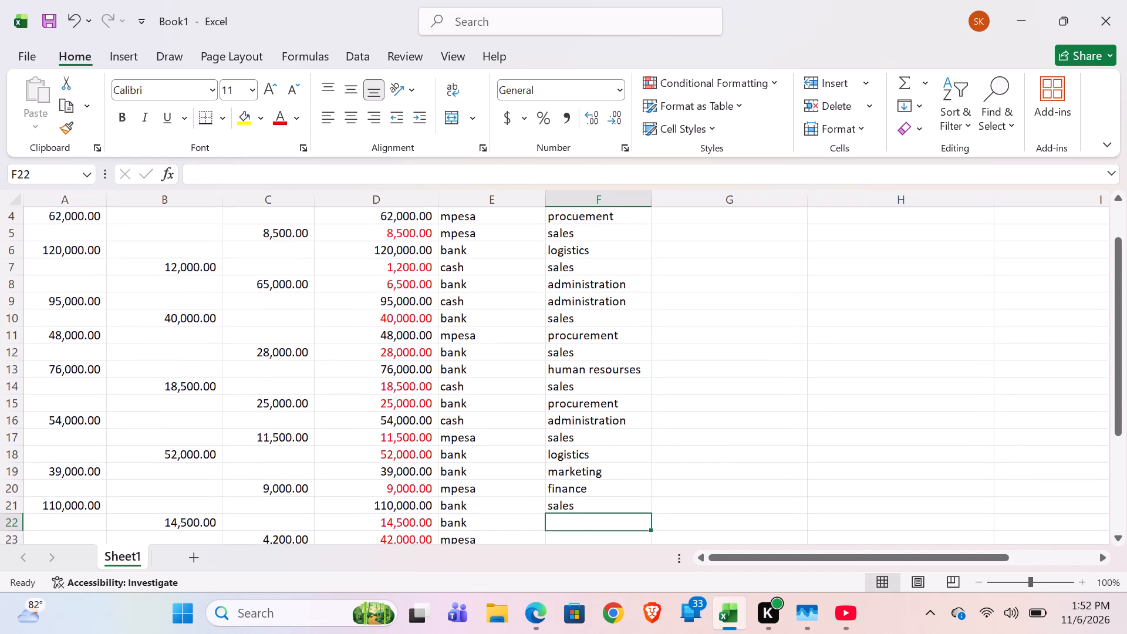
Enter the departments procurement, logistics and sales in cells F22 to F24.
type("pr")
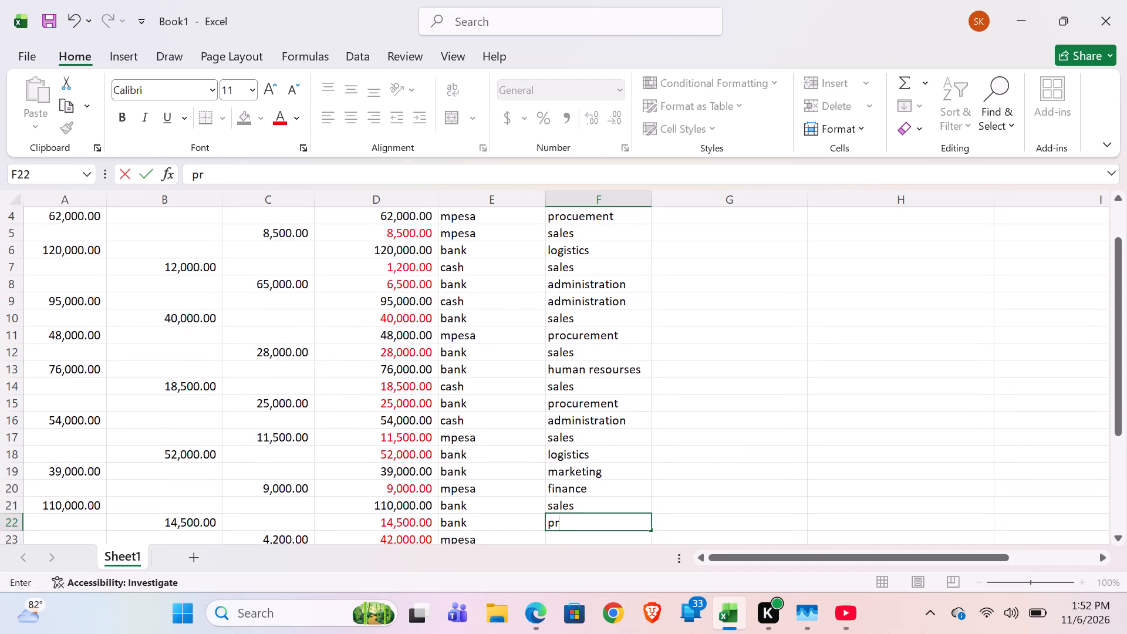
key("o")
type("cu")
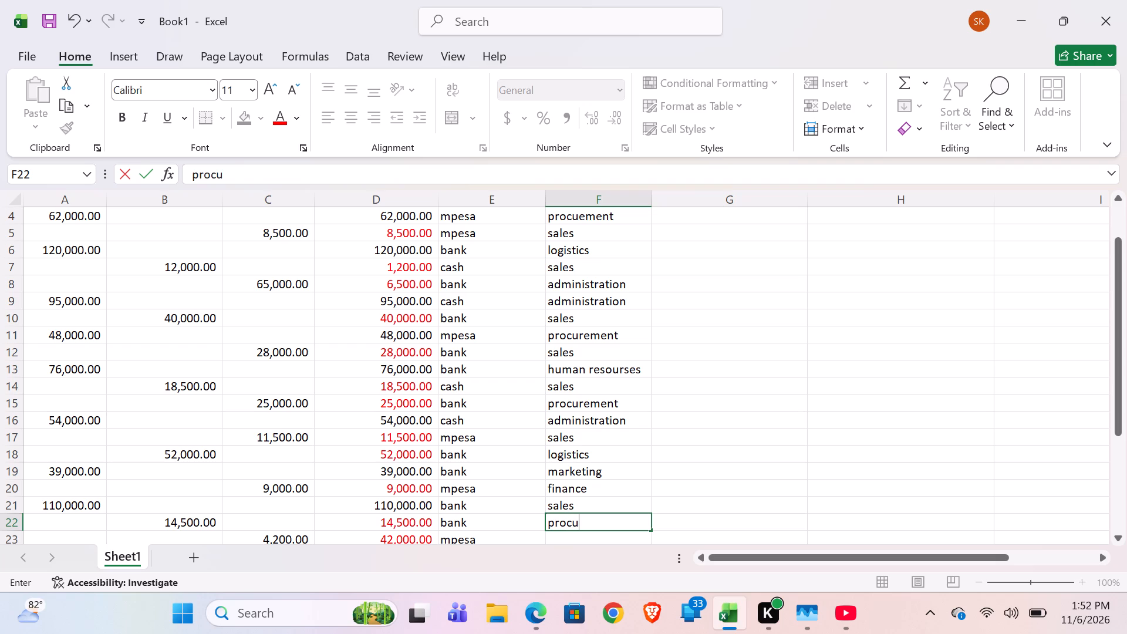
type("reme")
key("Return")
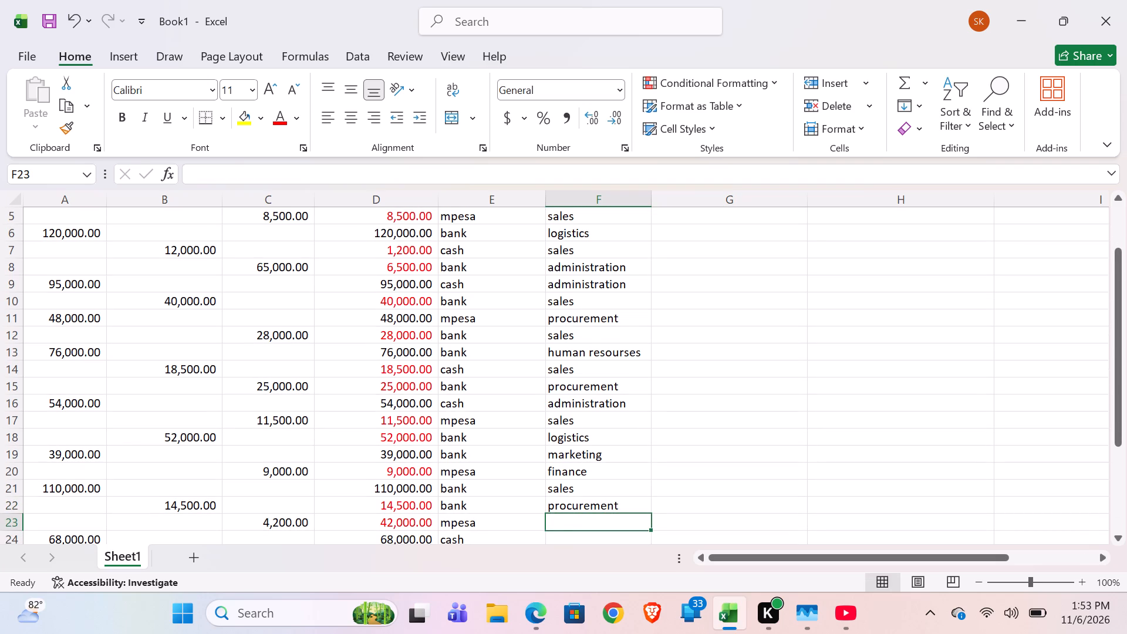
key("l")
key("Return")
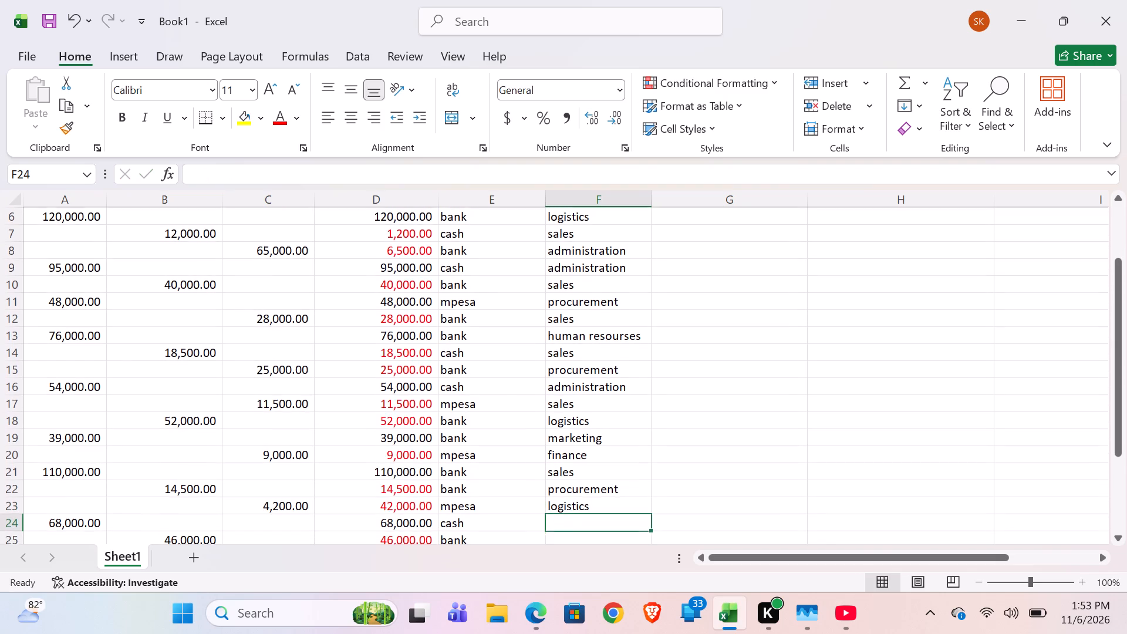
type("sal")
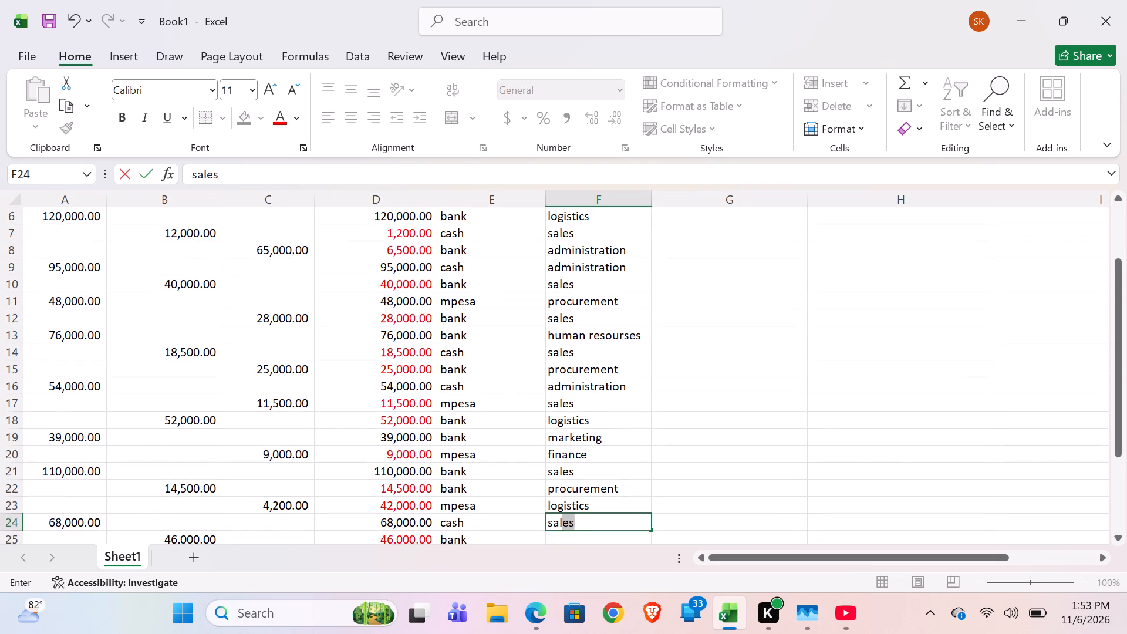
key("Return")
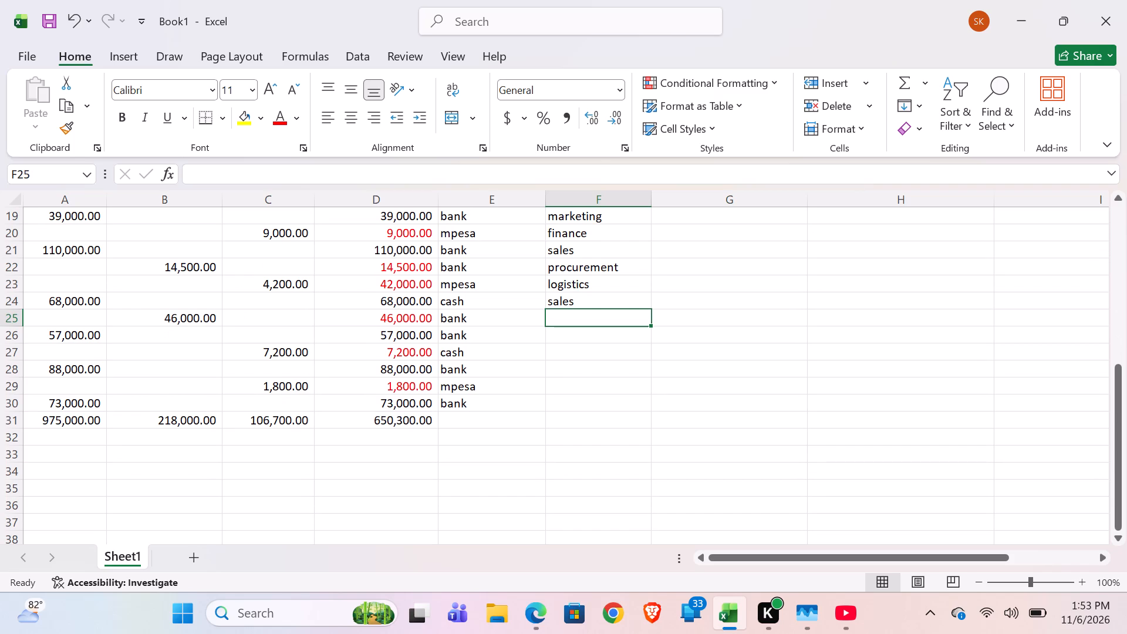
Enter the departments marketing, logistics, finance and sales in cells F25 to F28.
type("ma")
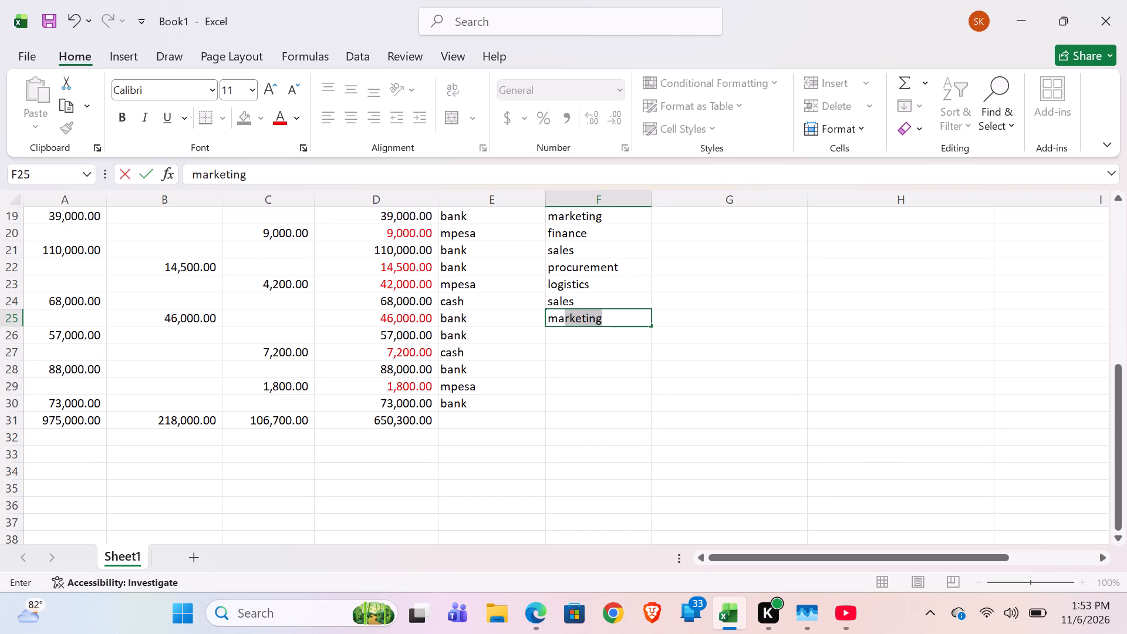
key("Return")
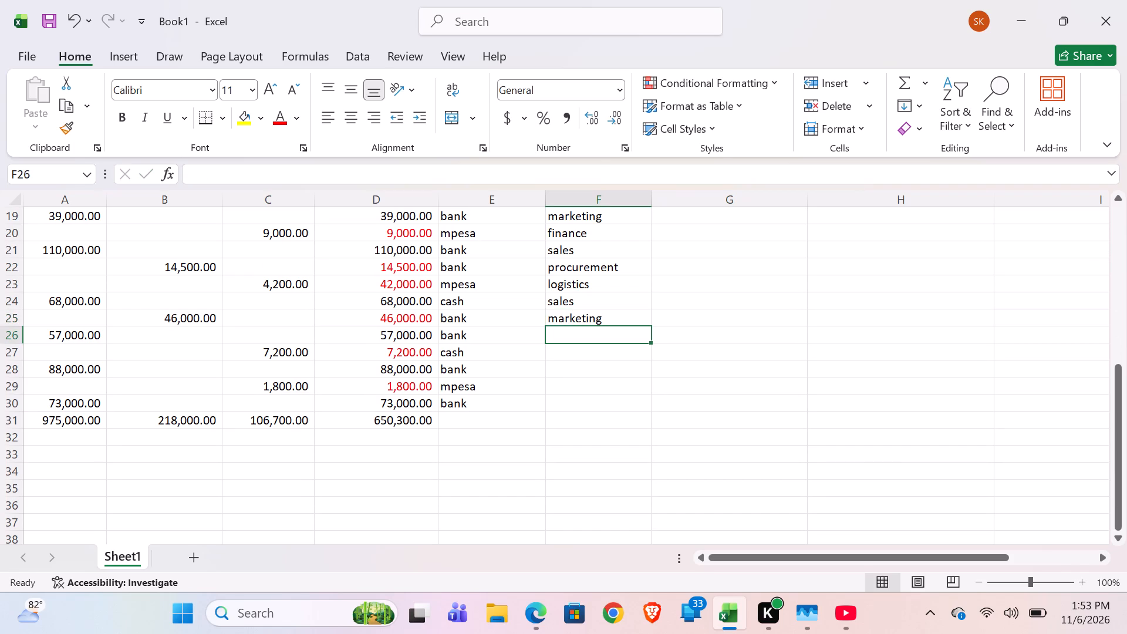
key("l")
key("Return")
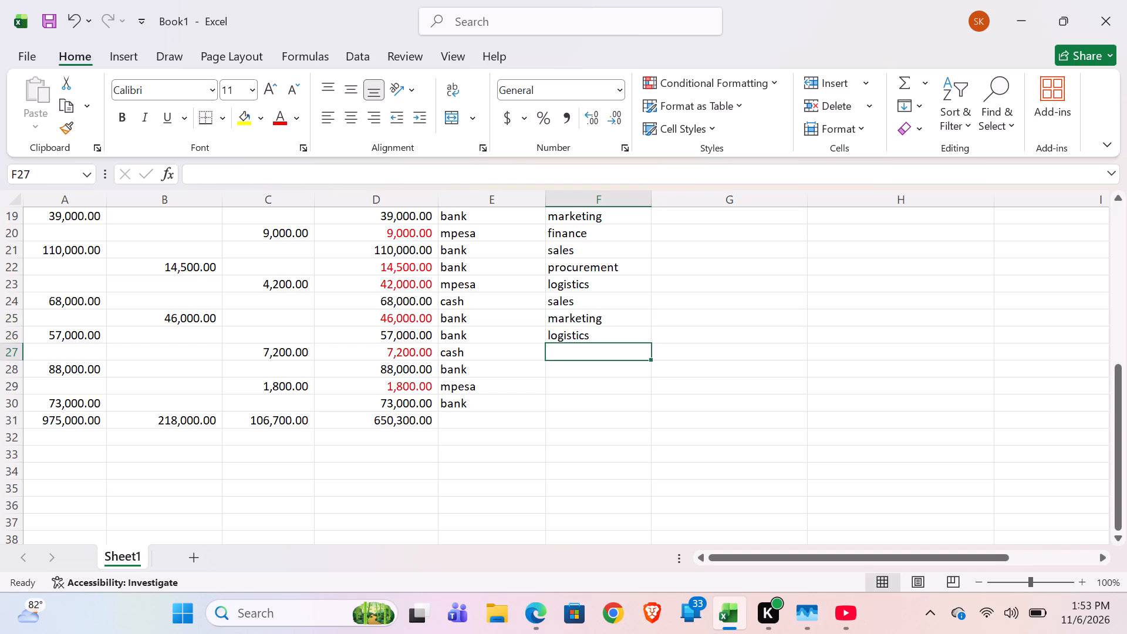
type("fi")
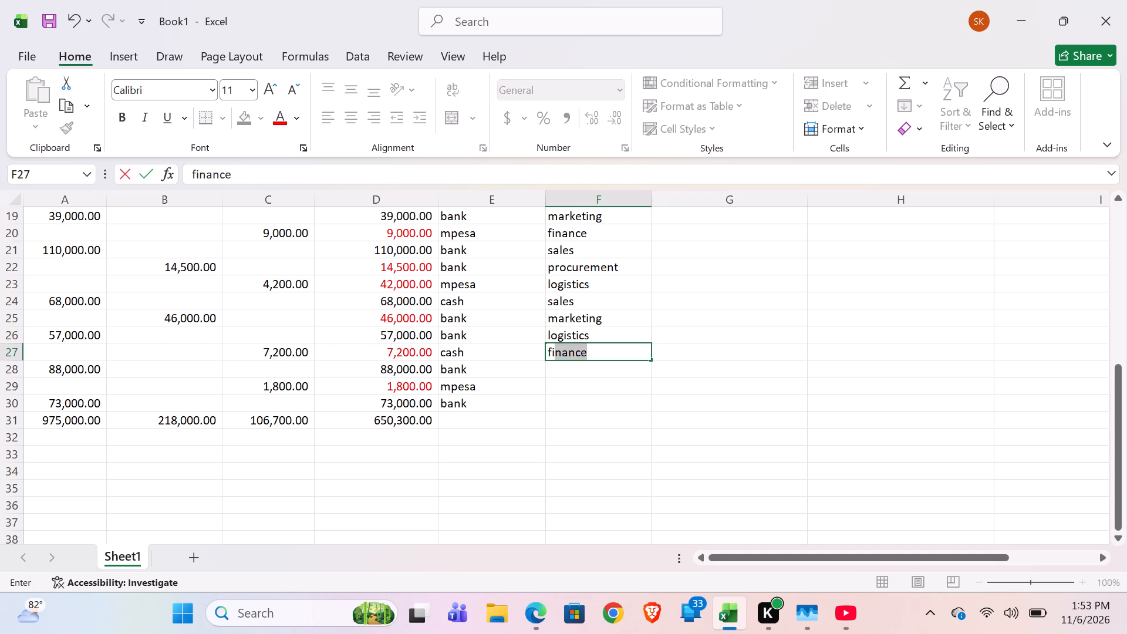
key("Return")
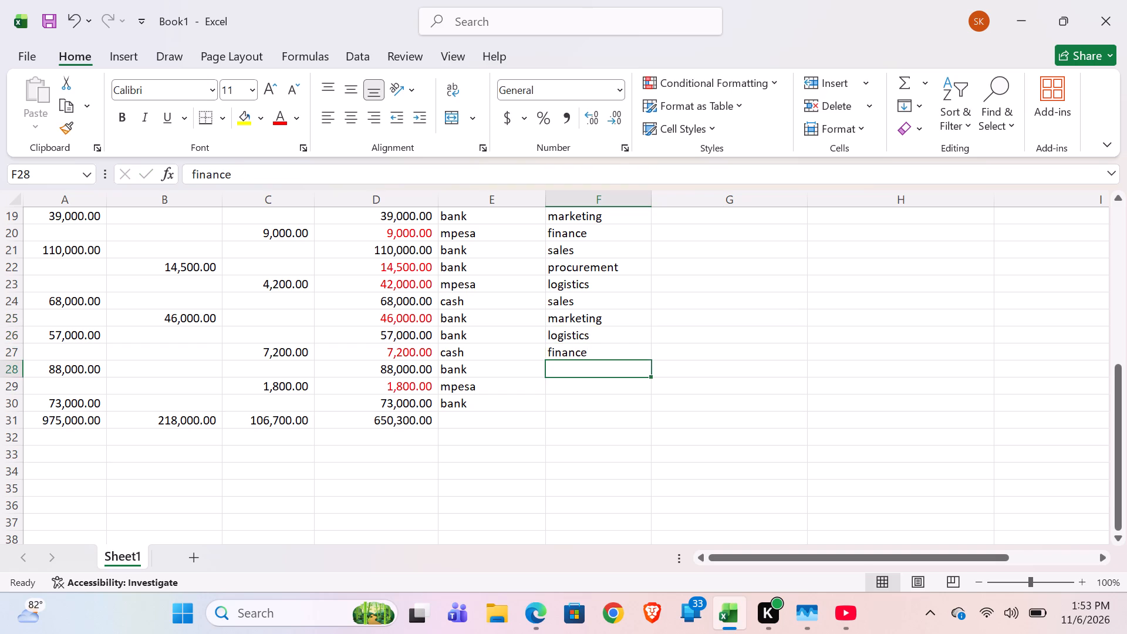
type("sal")
key("Return")
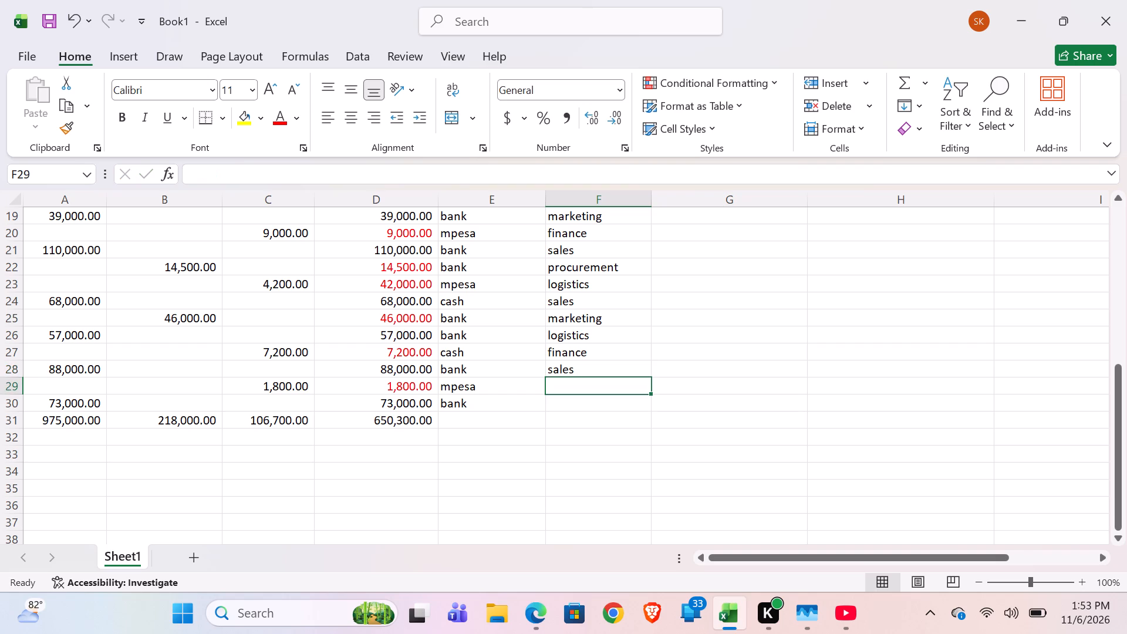
Enter the departments administration and marketing in cells F29 and F30.
key("a")
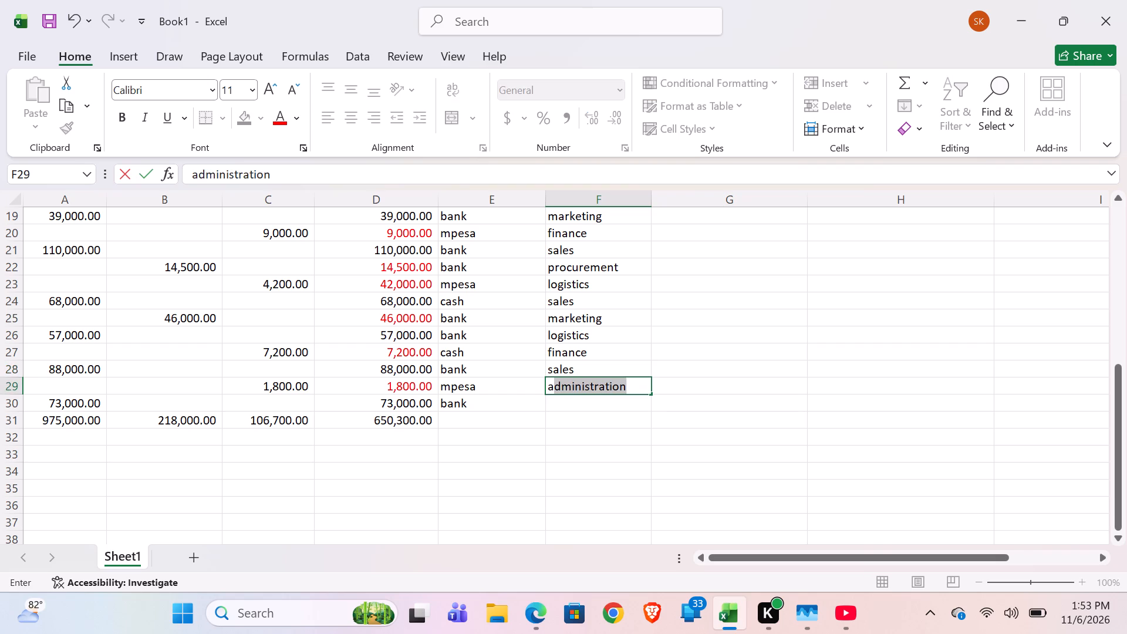
key("Return")
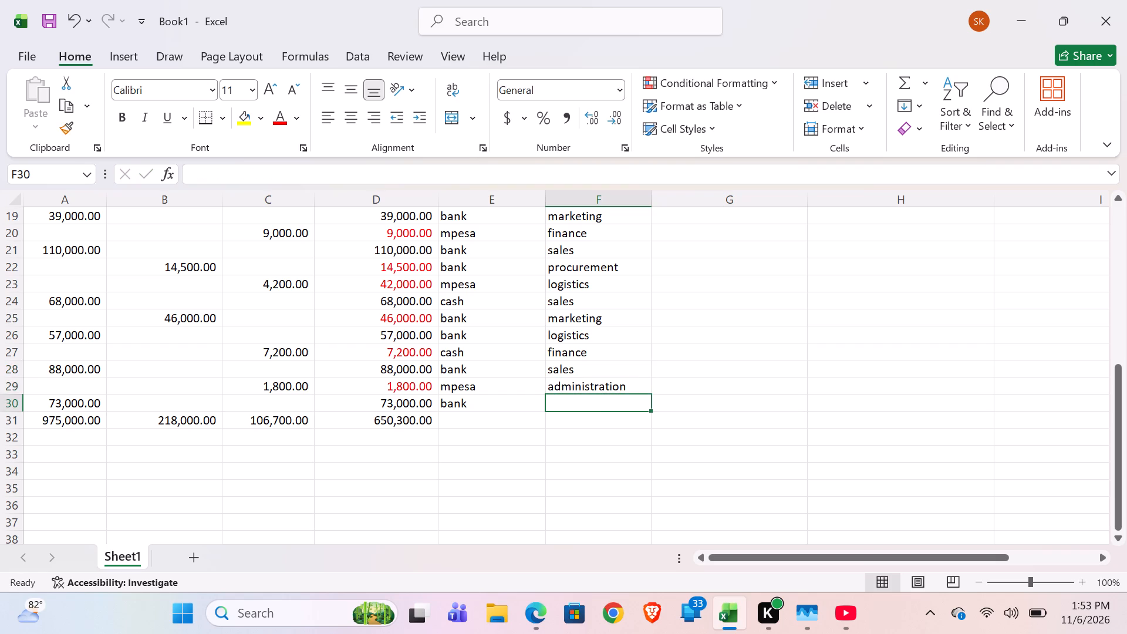
key("m")
key("Return")
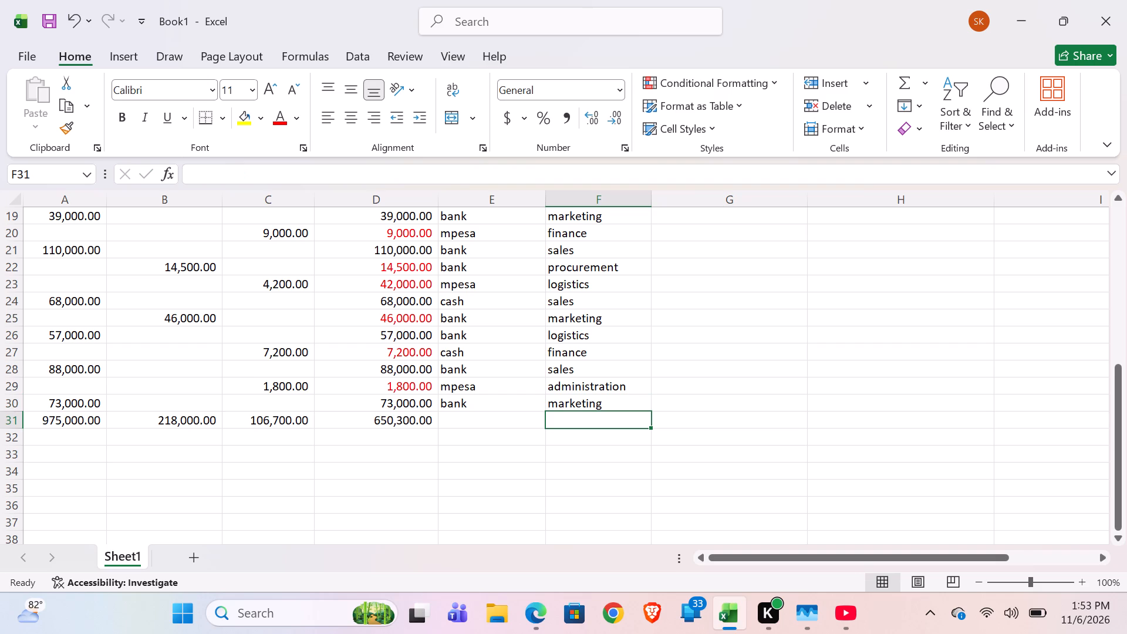
Enter the transaction status posted in cell G2.
scroll(584, 482, "up", 1)
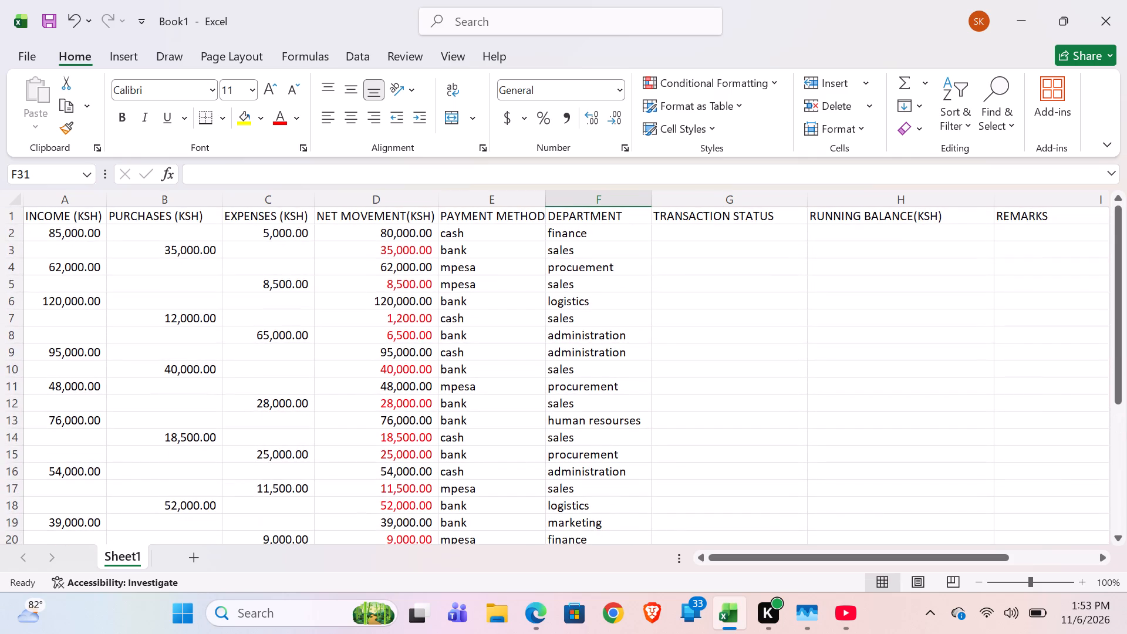
left_click(720, 232)
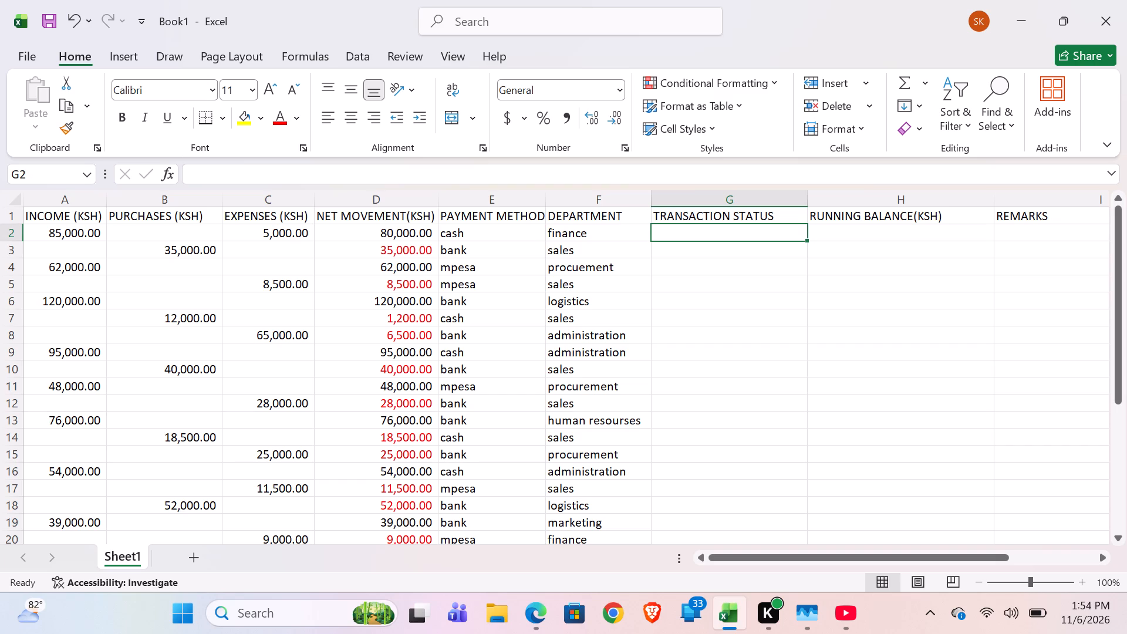
double_click(720, 232)
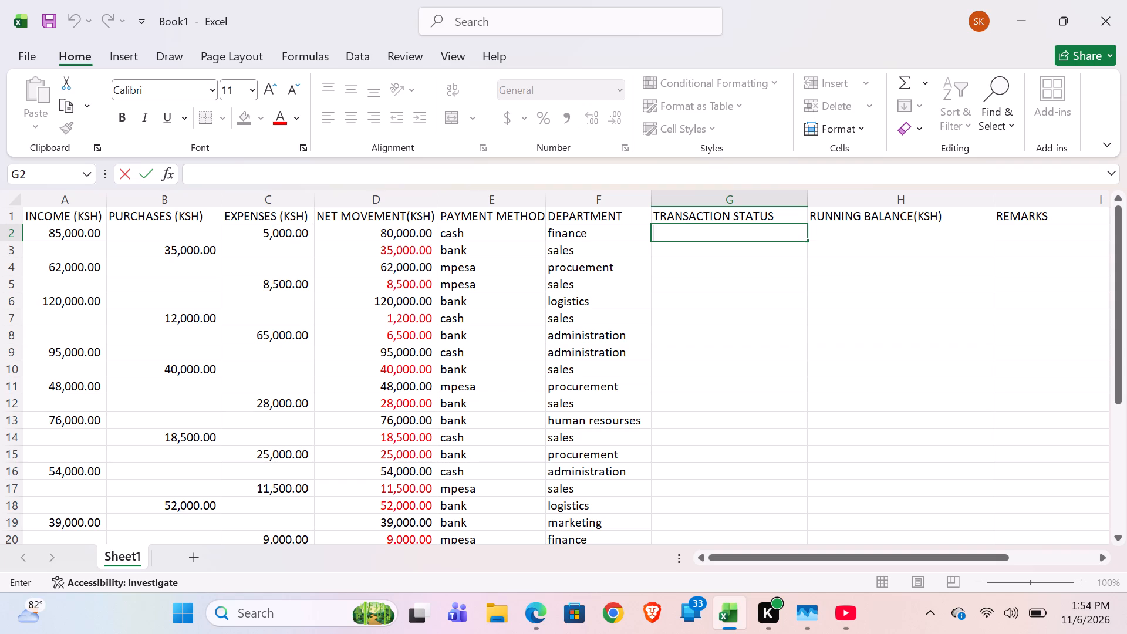
left_click(725, 236)
type("po")
type("sted")
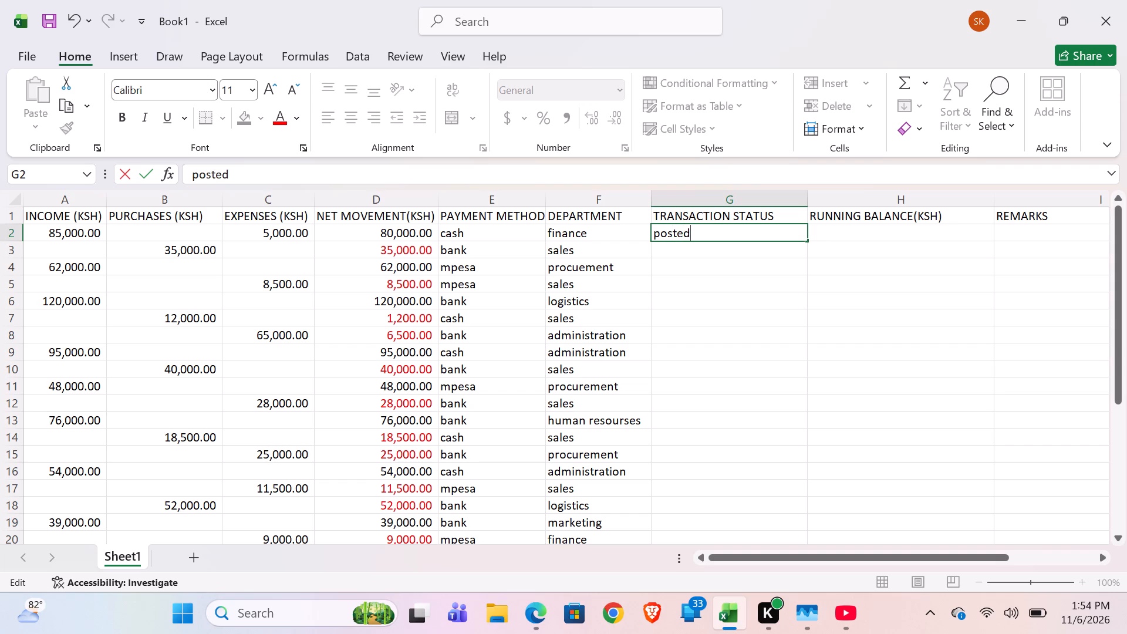
key("Return")
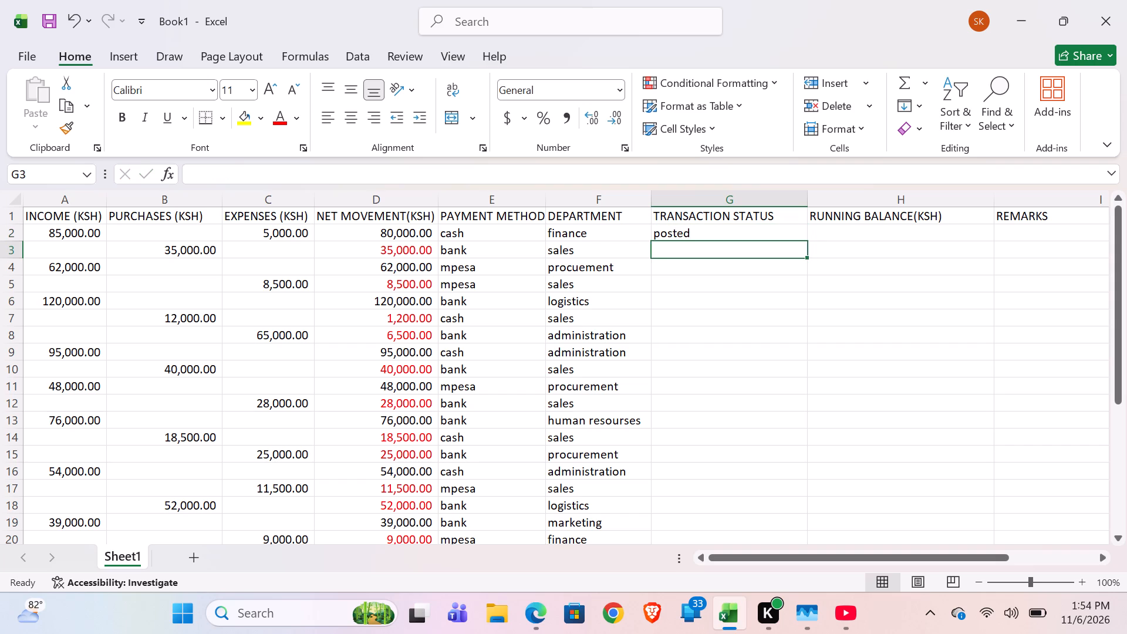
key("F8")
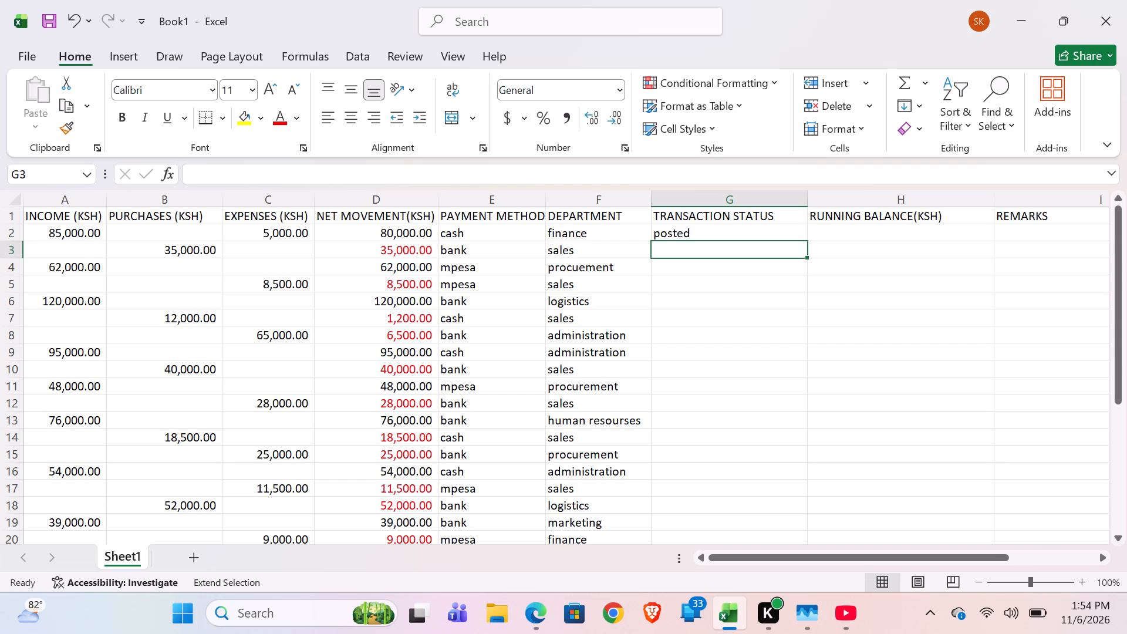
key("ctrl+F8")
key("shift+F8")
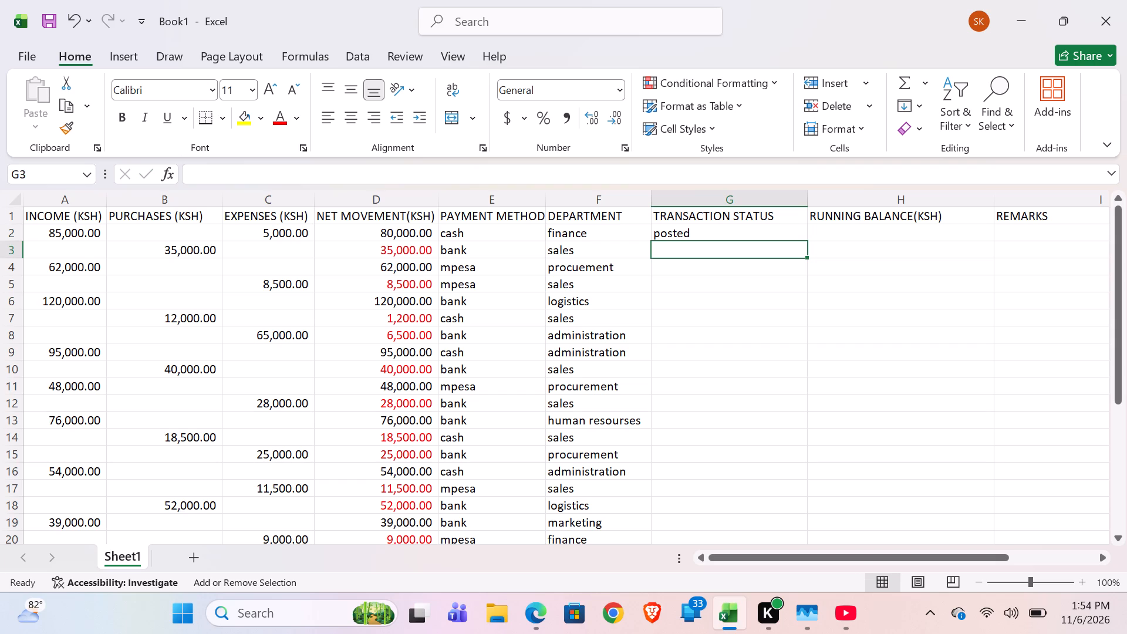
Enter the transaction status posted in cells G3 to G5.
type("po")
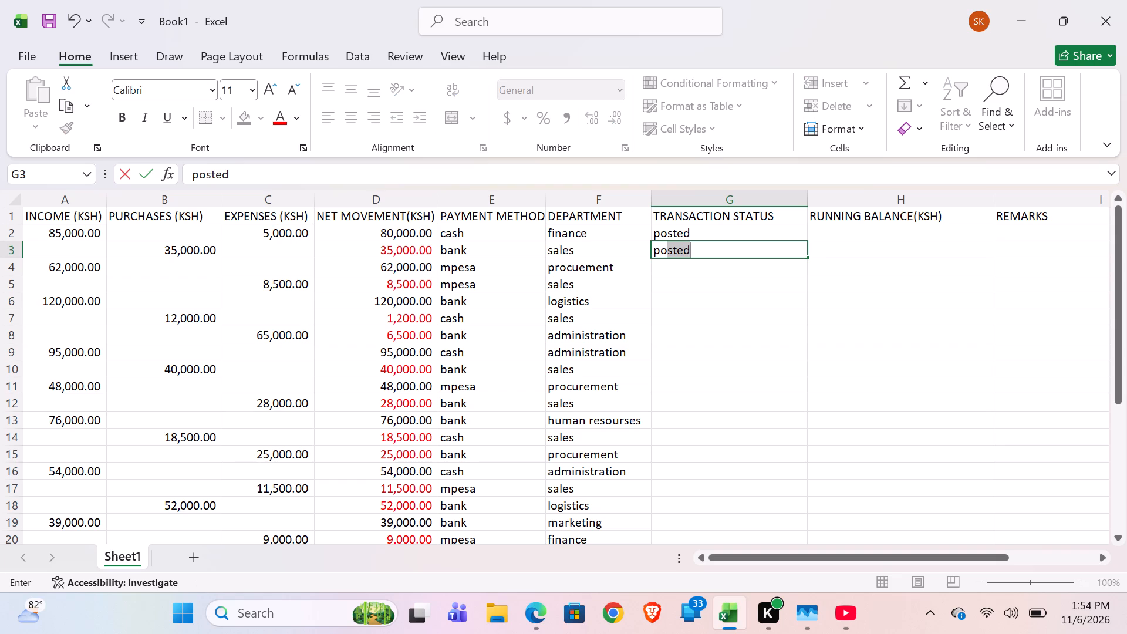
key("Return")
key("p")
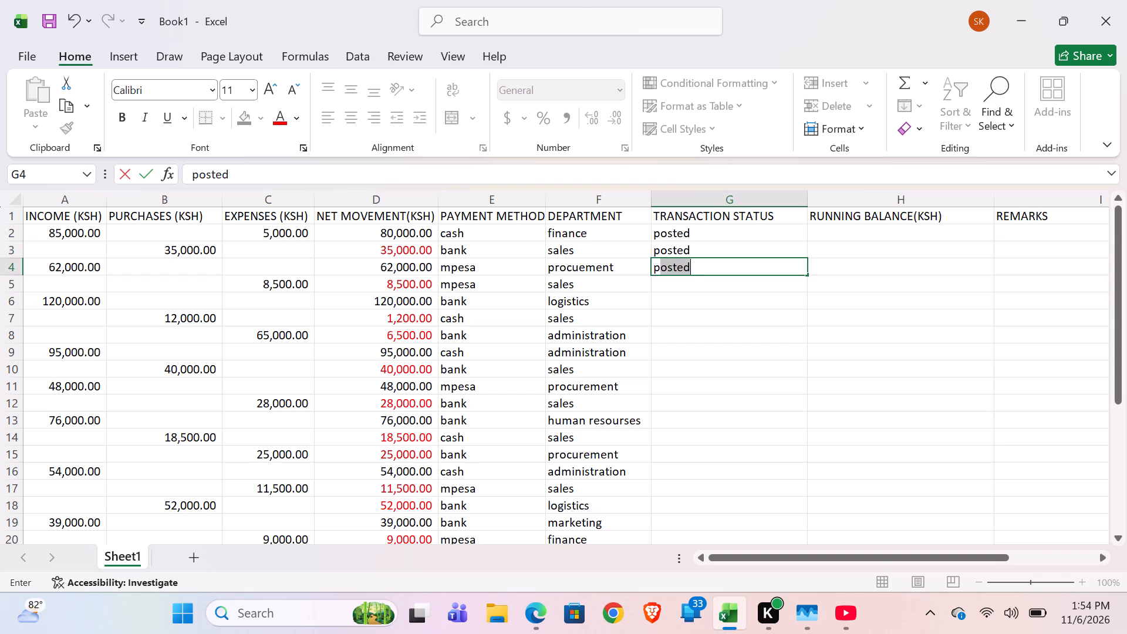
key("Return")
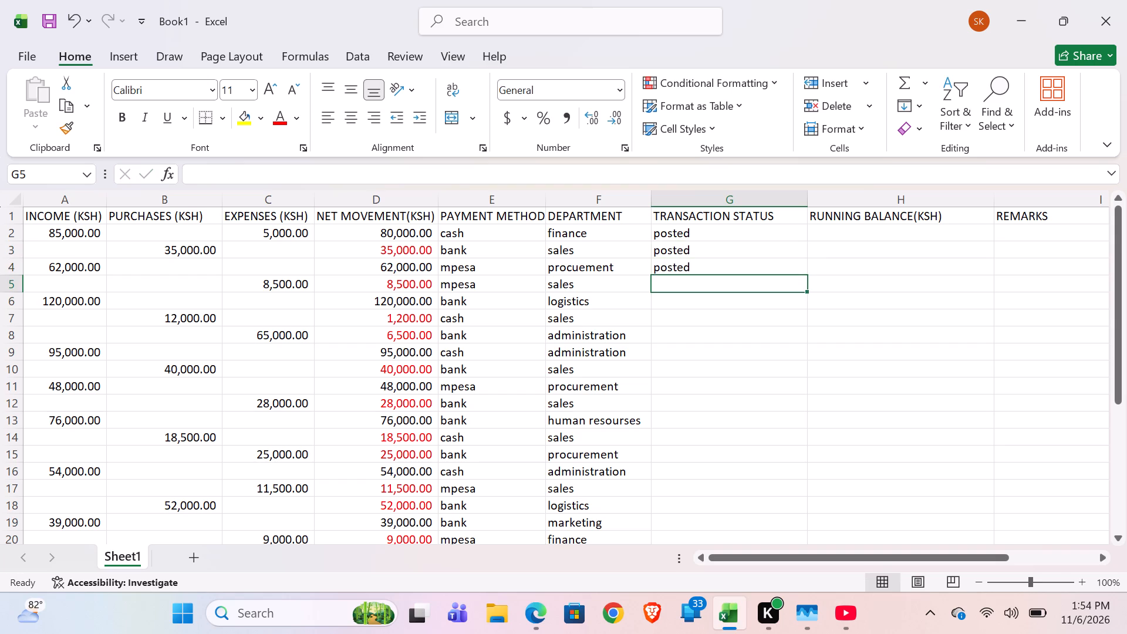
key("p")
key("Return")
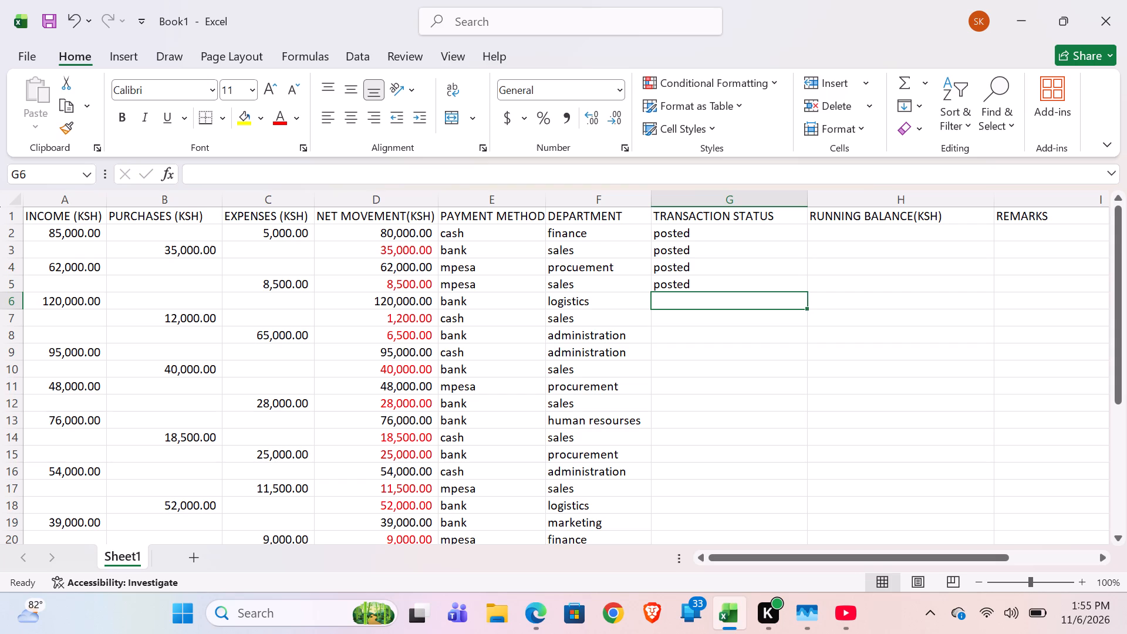
Fill the posted status from cell G2 down the TRANSACTION STATUS column to row 30.
left_click(704, 240)
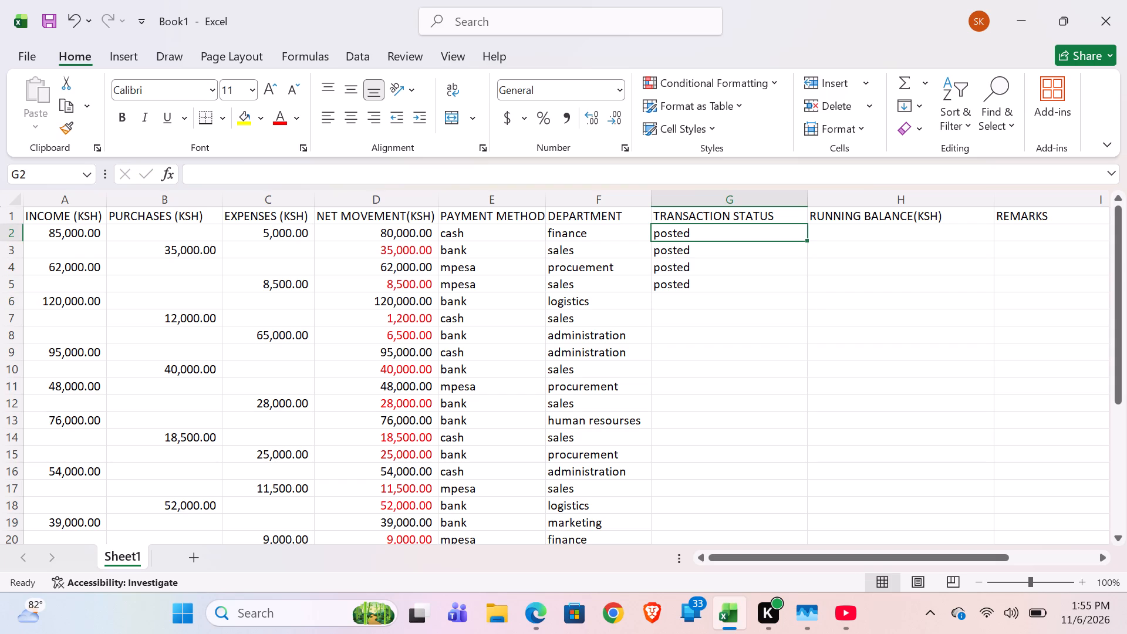
left_click_drag(809, 241, 804, 301)
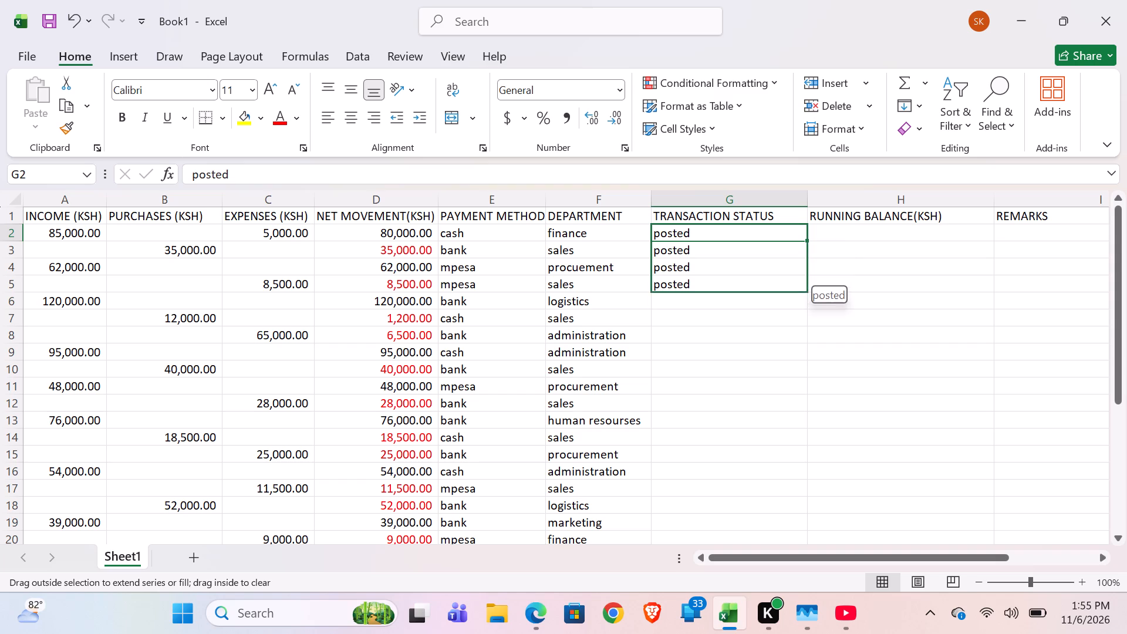
left_click_drag(804, 301, 795, 462)
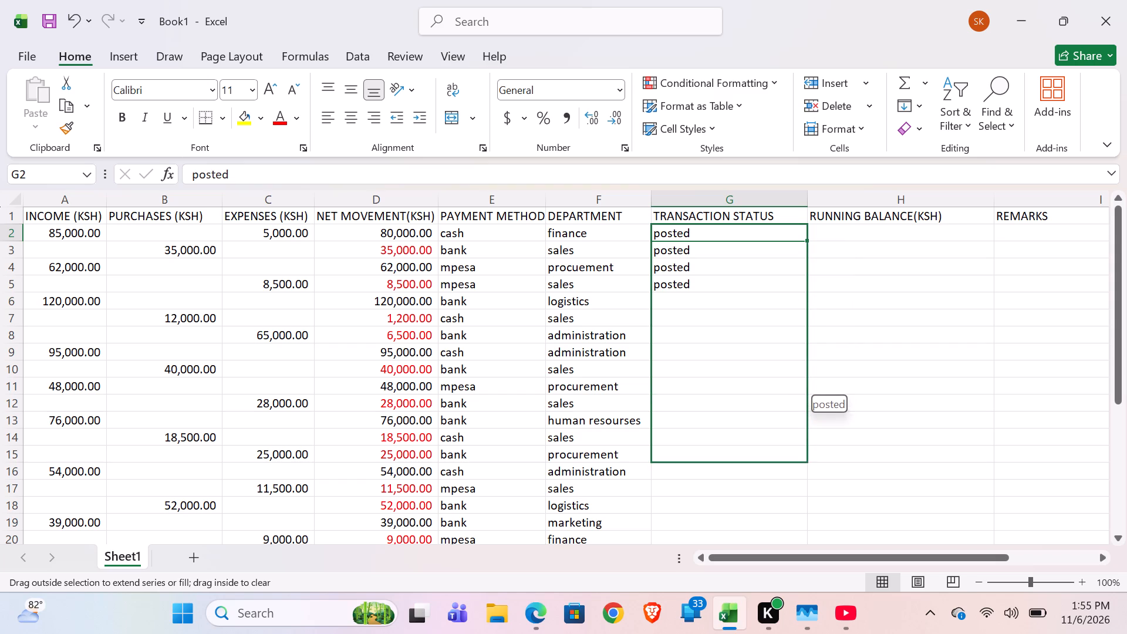
left_click_drag(795, 462, 799, 561)
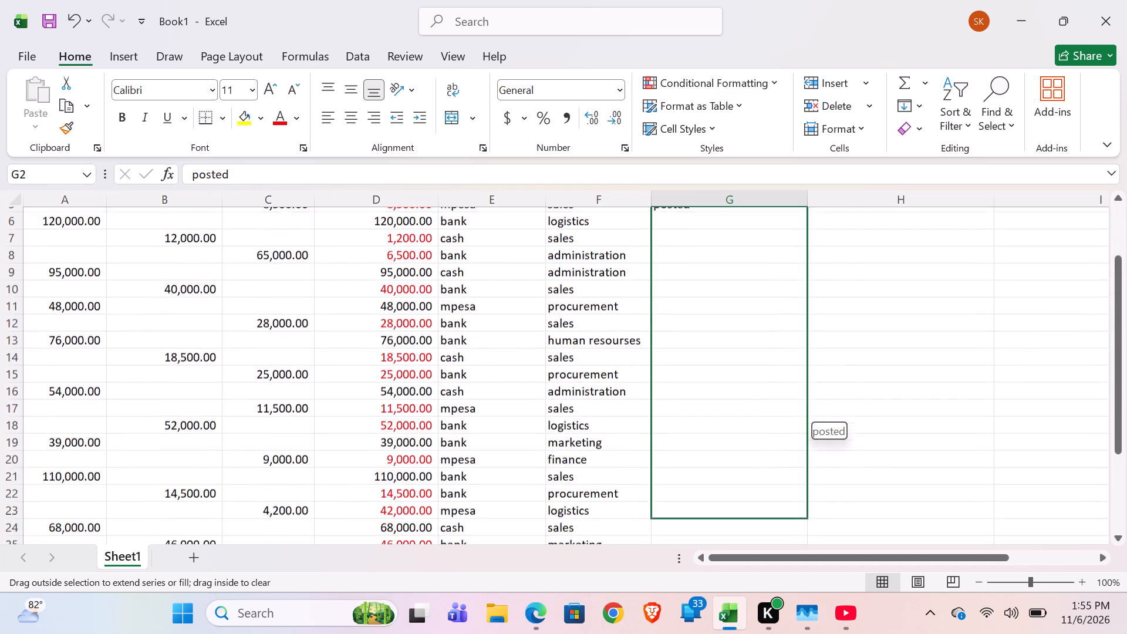
left_click_drag(799, 561, 795, 514)
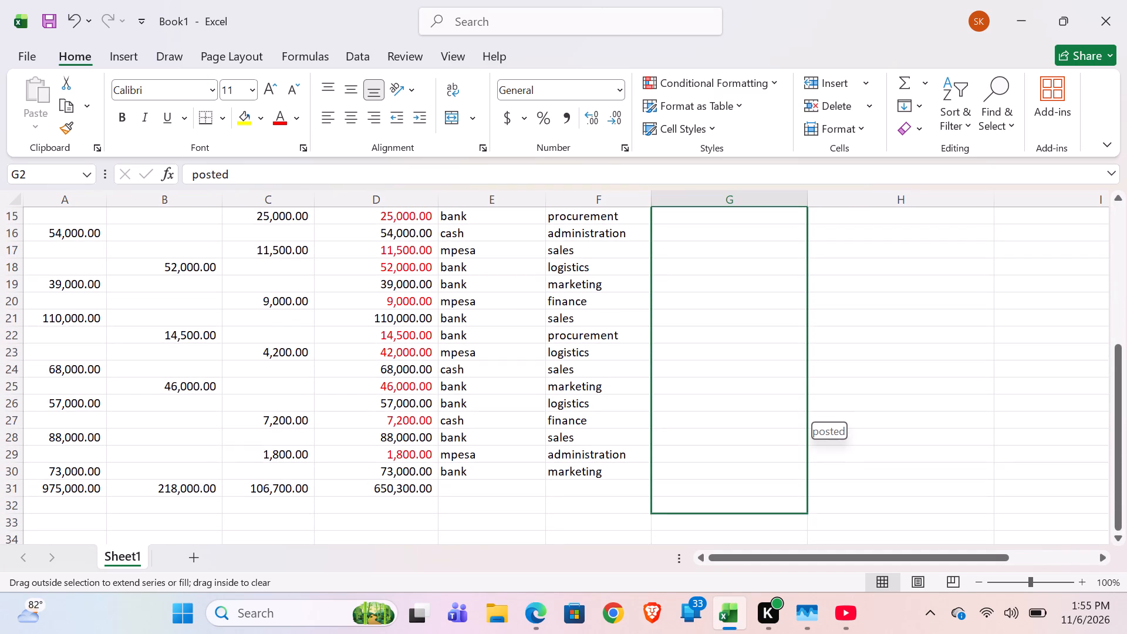
left_click_drag(795, 514, 792, 486)
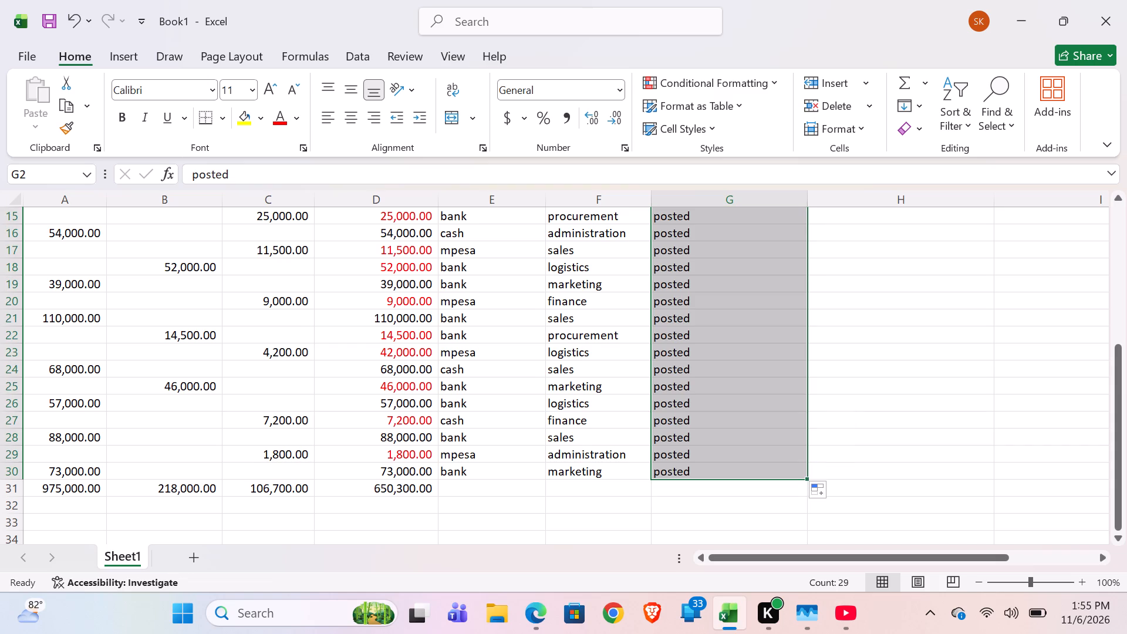
Enter the running balances 230000 and 195000 in cells H2 and H3.
scroll(792, 486, "up", 1)
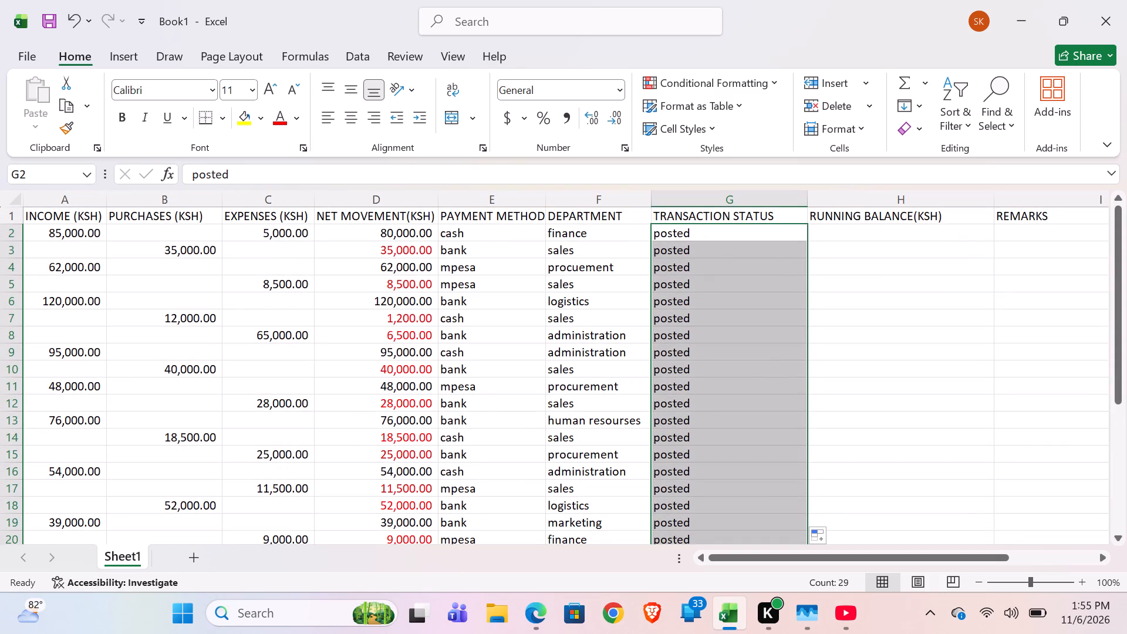
left_click(834, 237)
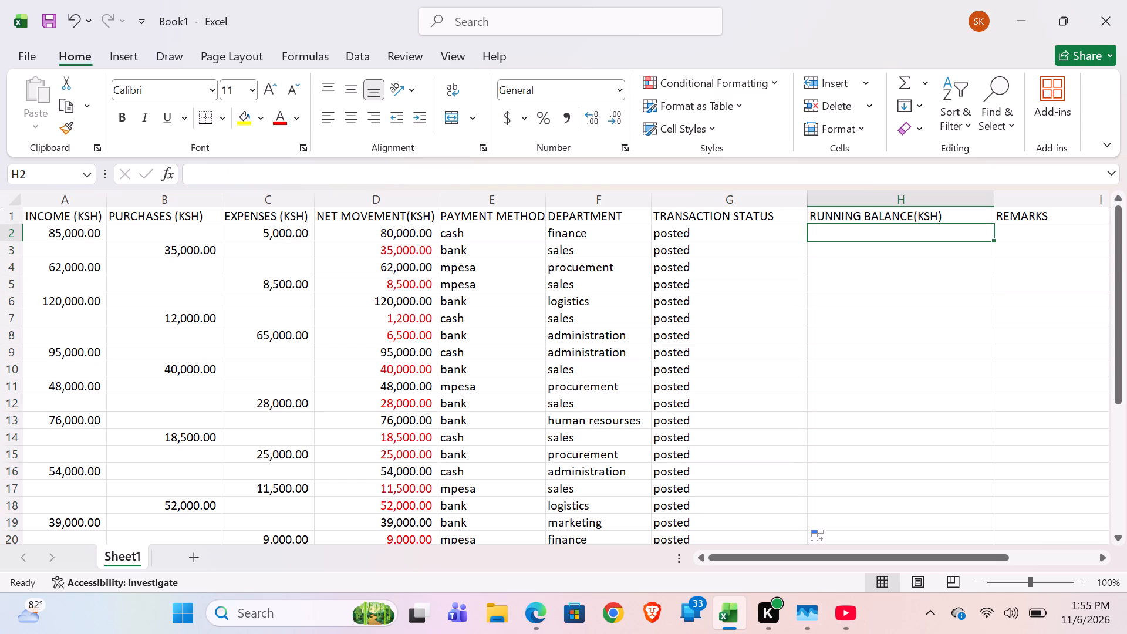
key("2")
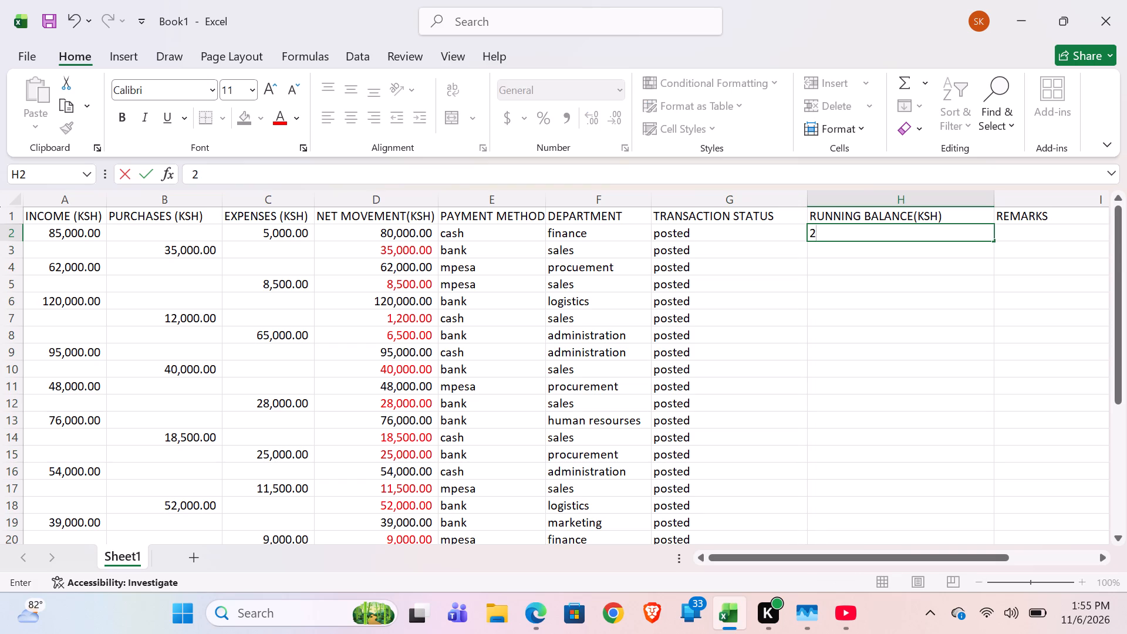
key("3")
key("0")
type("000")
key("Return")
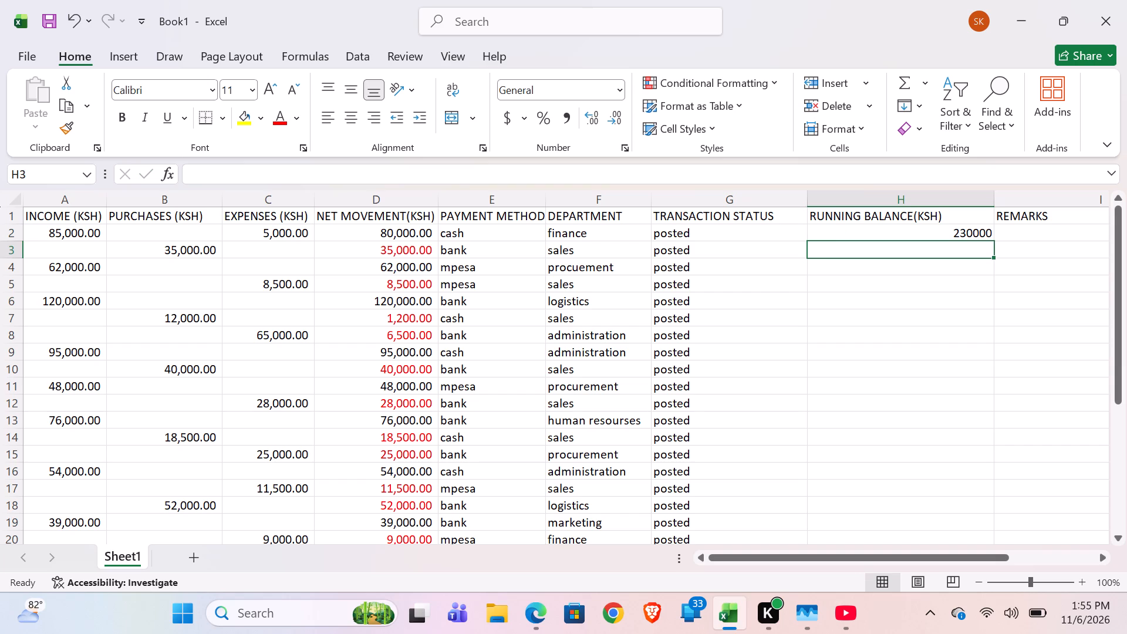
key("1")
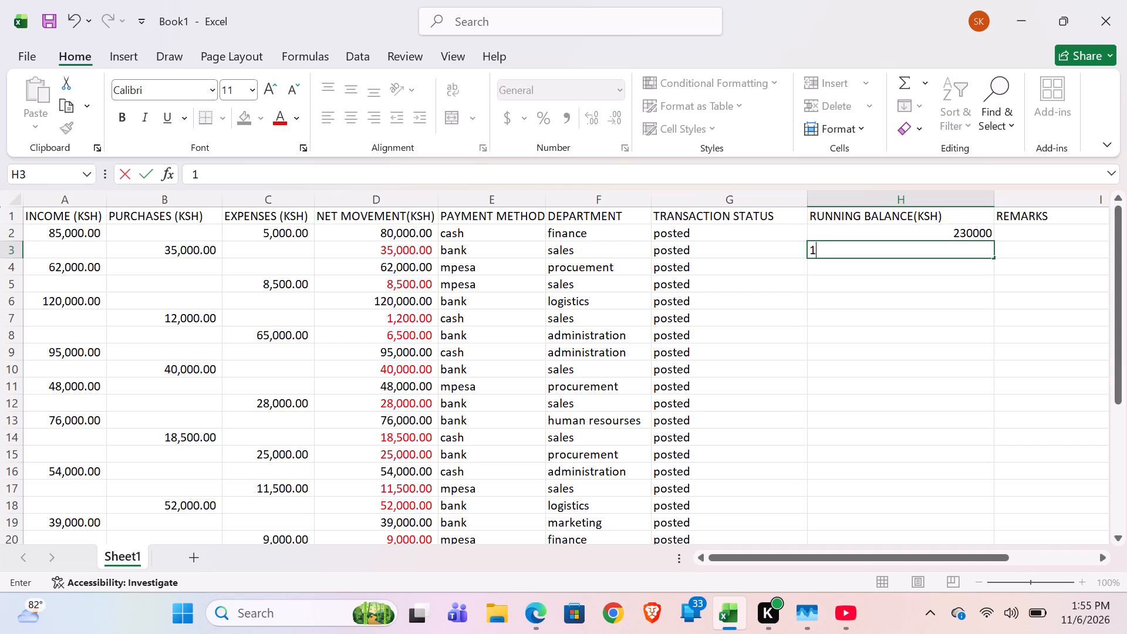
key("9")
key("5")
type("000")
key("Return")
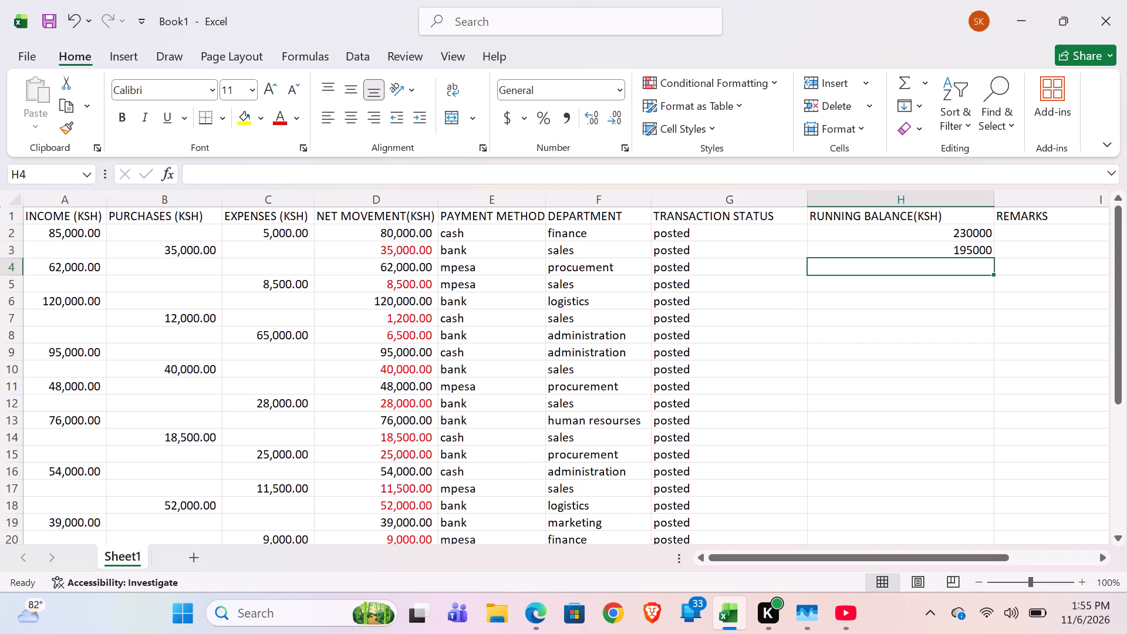
Enter the running balances 257000, 248500 and 368500 in cells H4 to H6.
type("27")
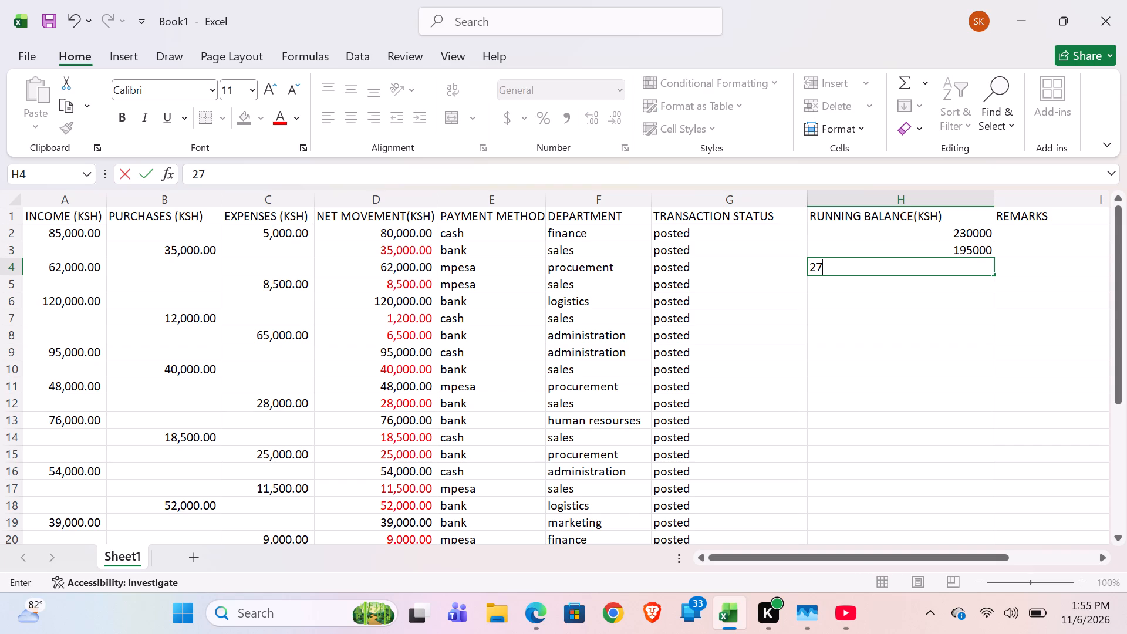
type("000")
left_click(813, 268)
key("5")
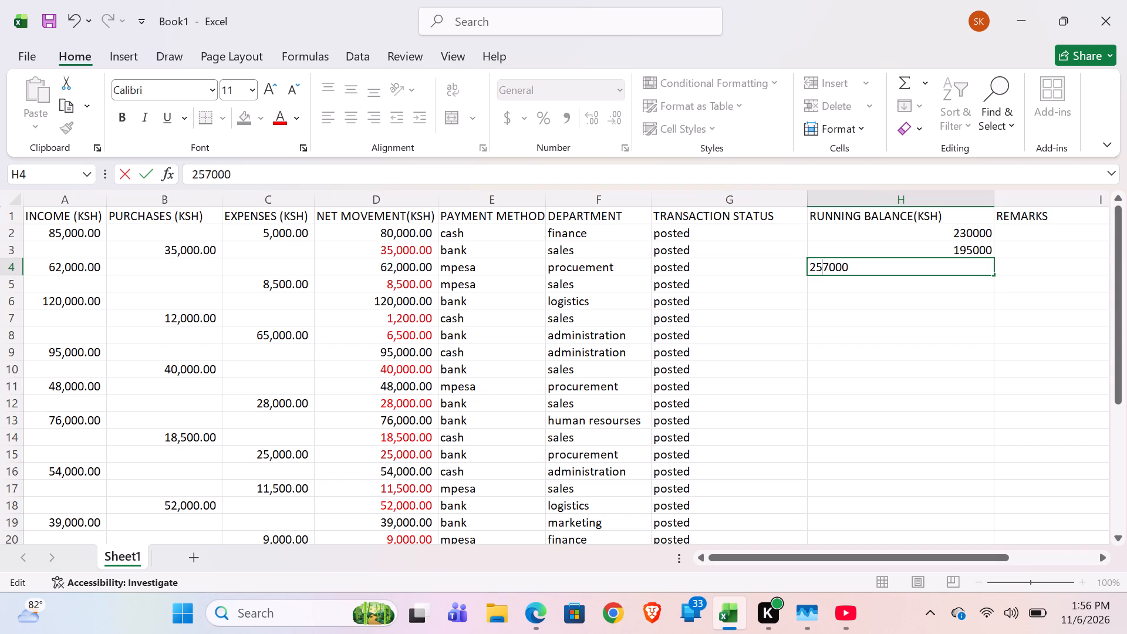
key("Return")
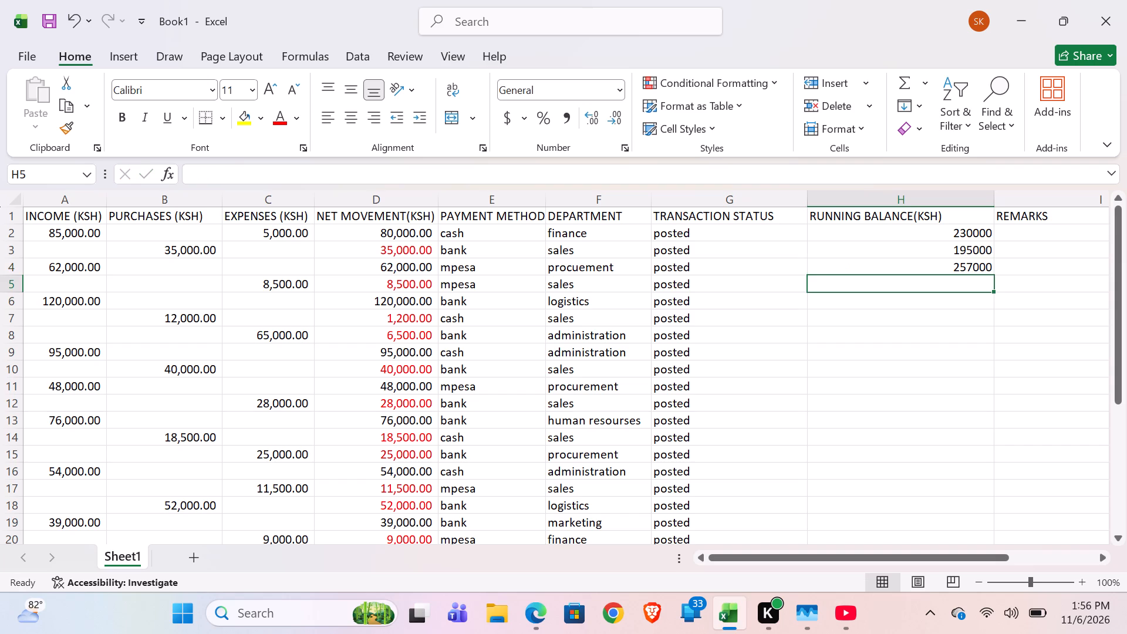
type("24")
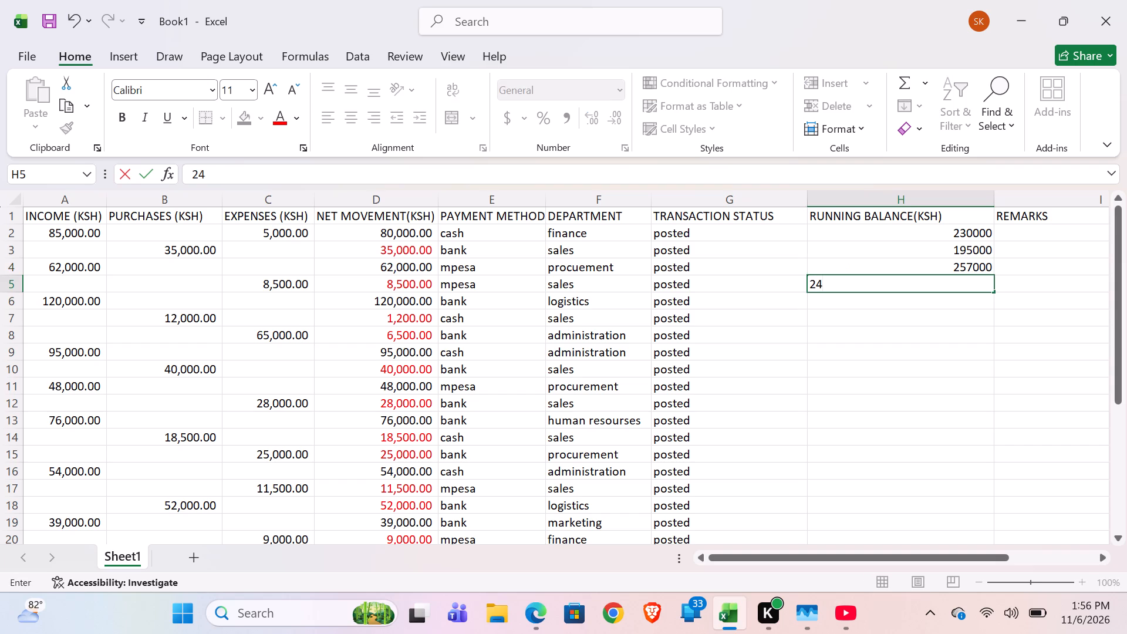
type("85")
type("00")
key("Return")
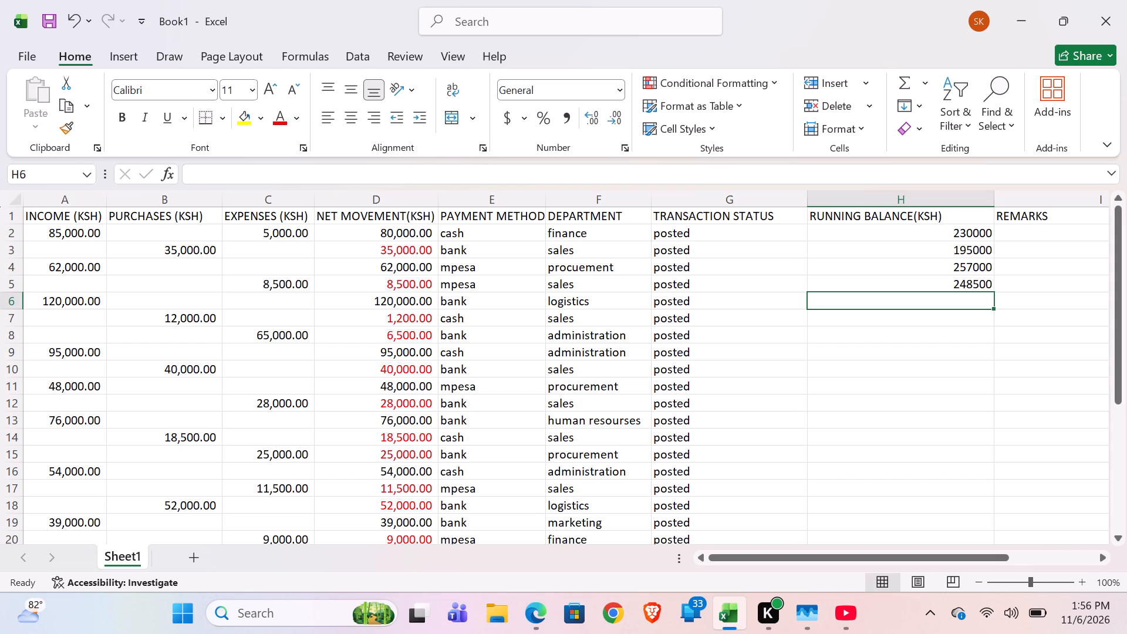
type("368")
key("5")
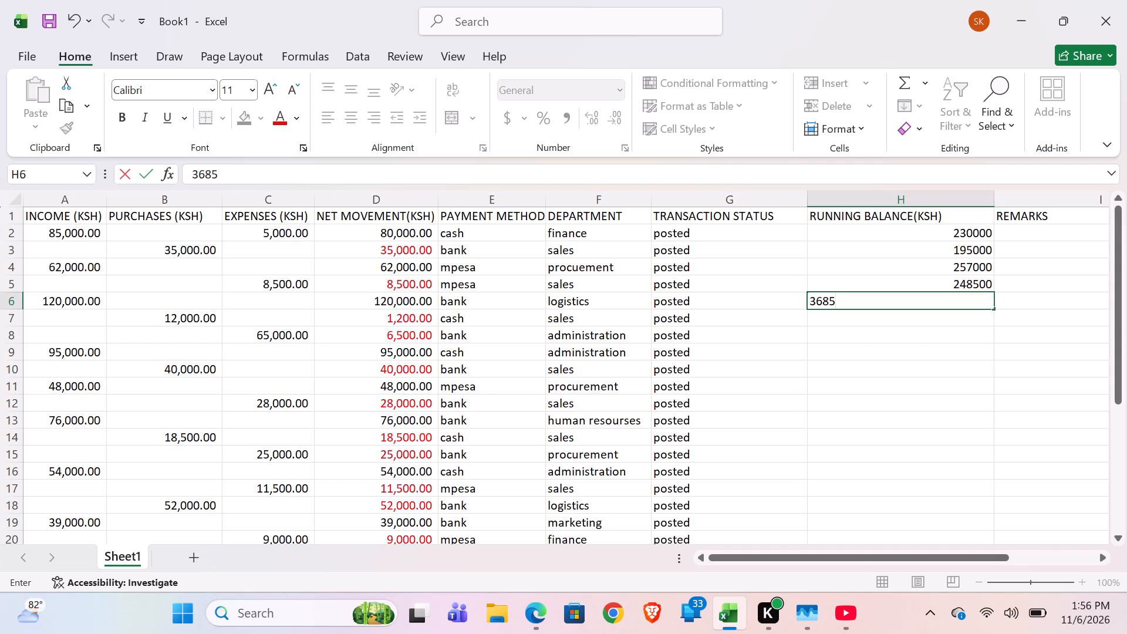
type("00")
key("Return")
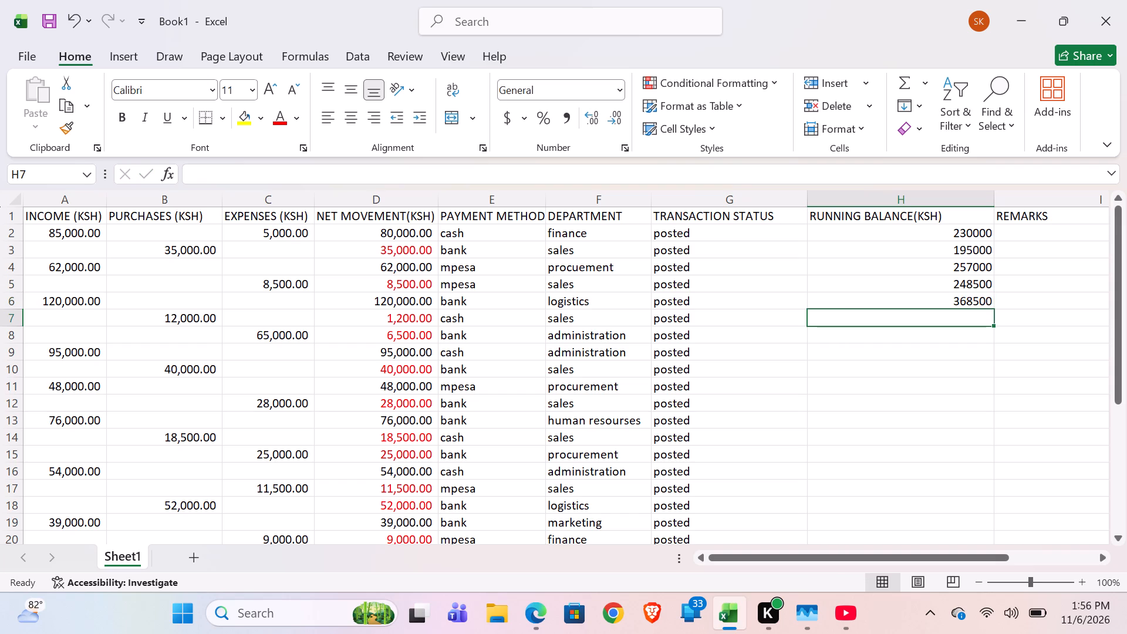
Enter the running balances 356500, 350000 and 445000 in cells H7 to H9.
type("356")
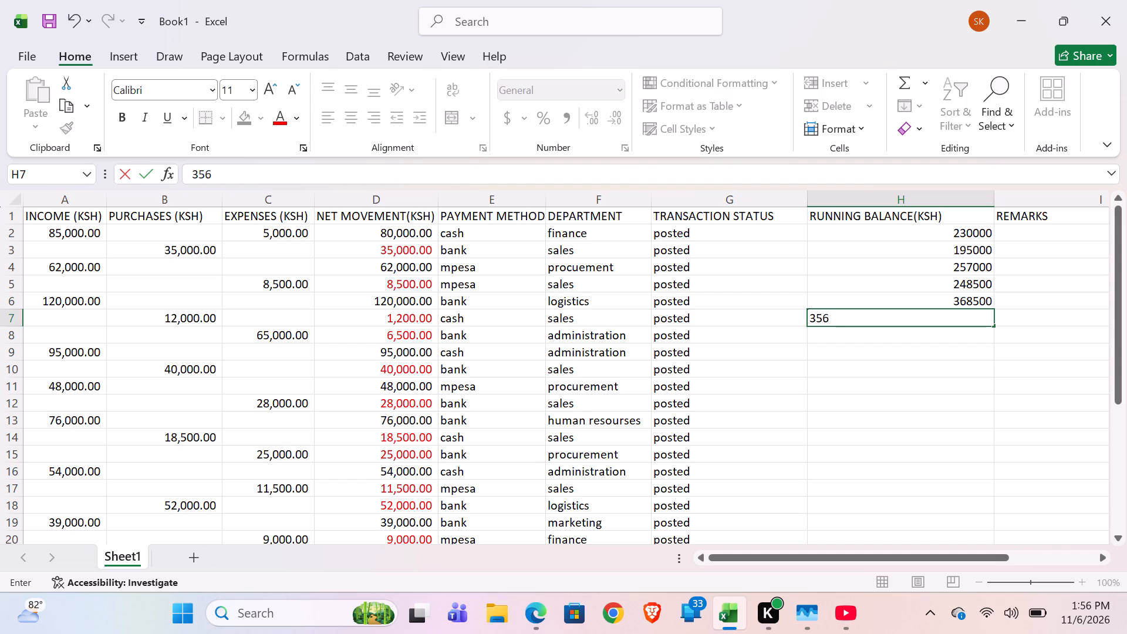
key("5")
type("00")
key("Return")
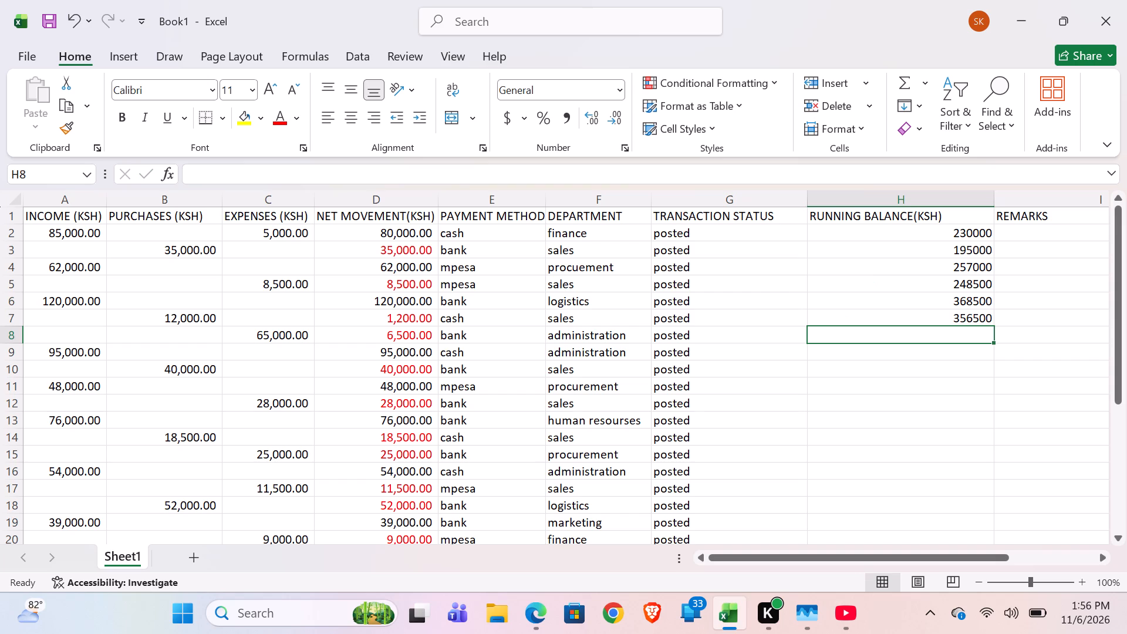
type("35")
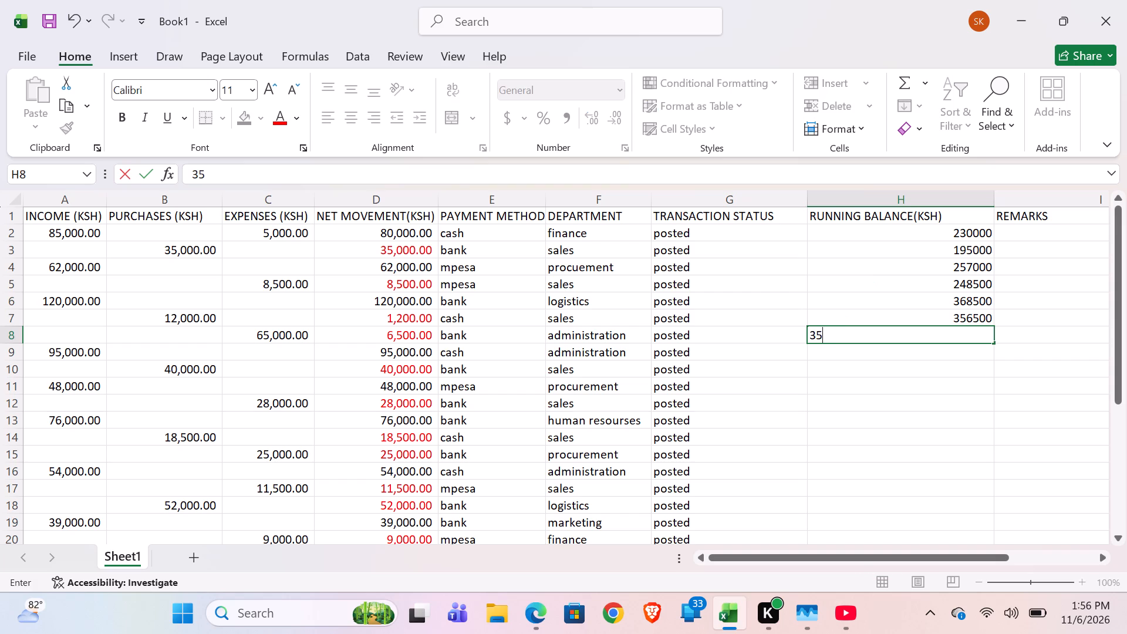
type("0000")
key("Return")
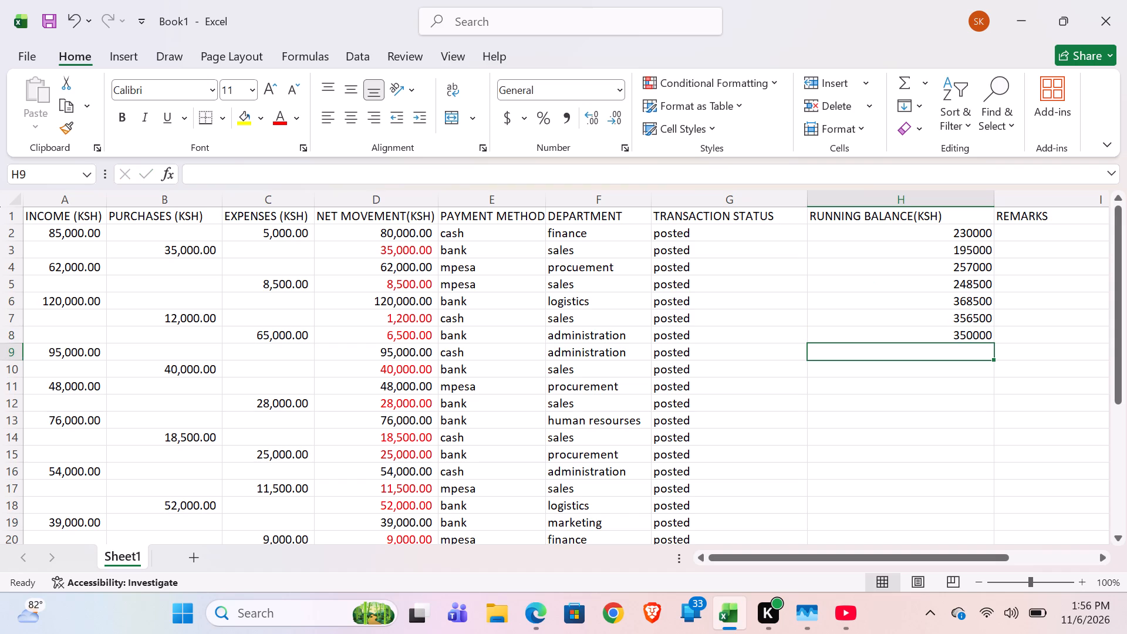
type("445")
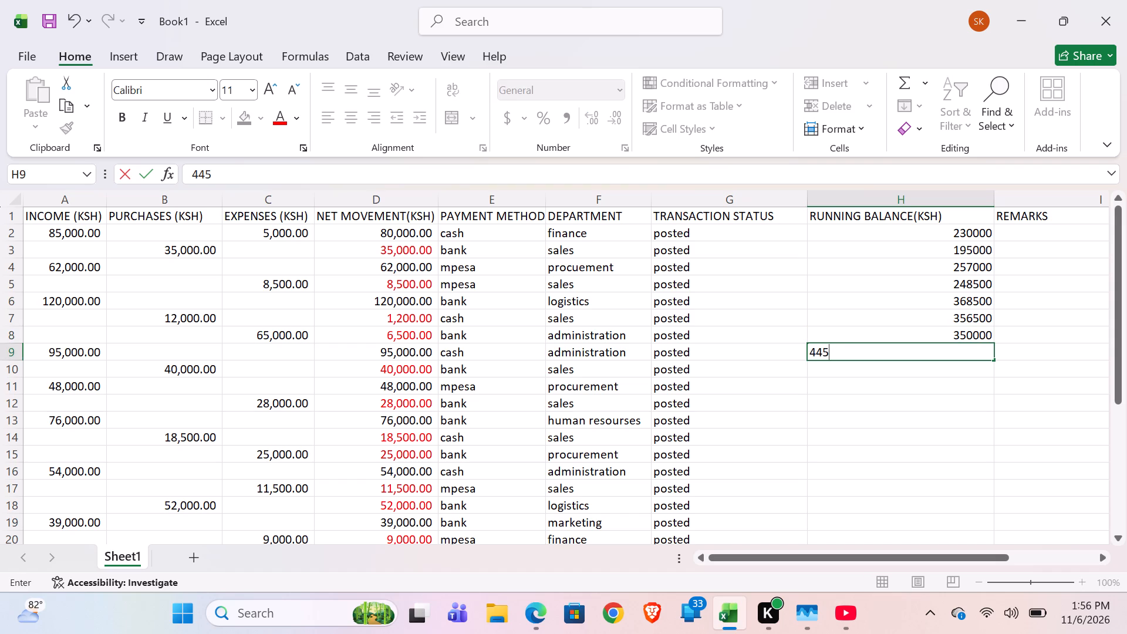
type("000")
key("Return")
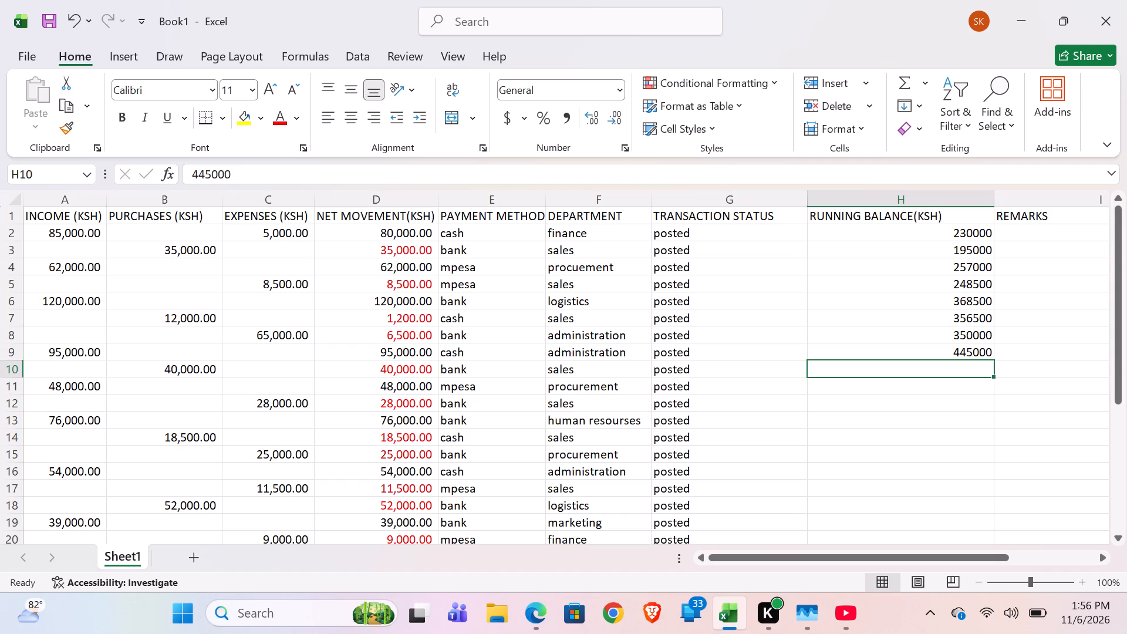
Enter the running balances 405000, 453000 and 425000 in cells H10 to H12.
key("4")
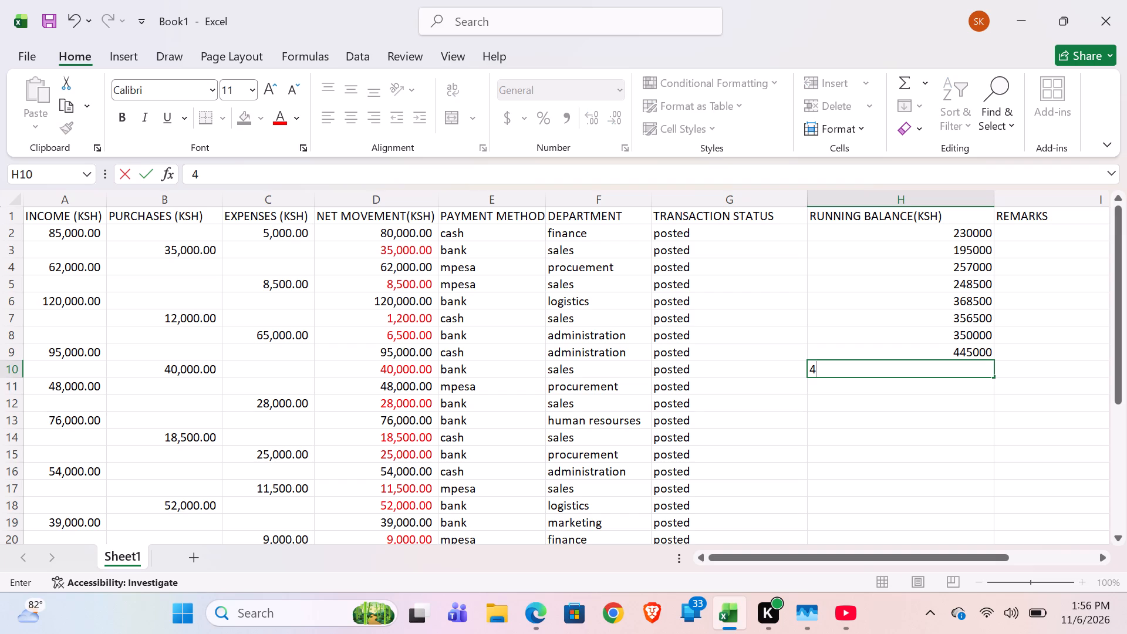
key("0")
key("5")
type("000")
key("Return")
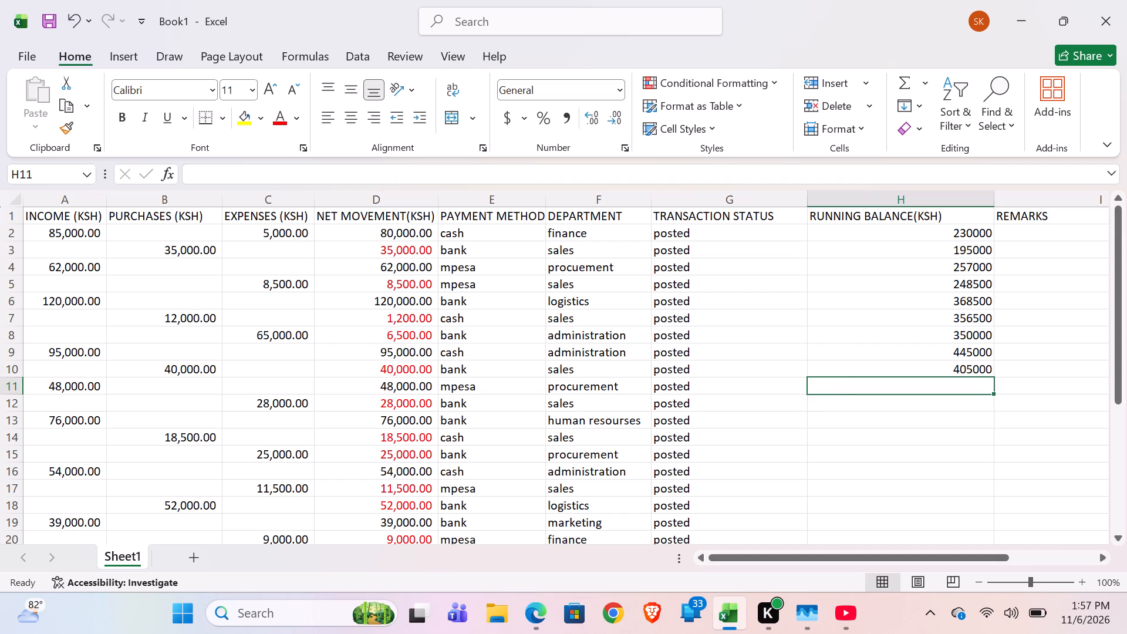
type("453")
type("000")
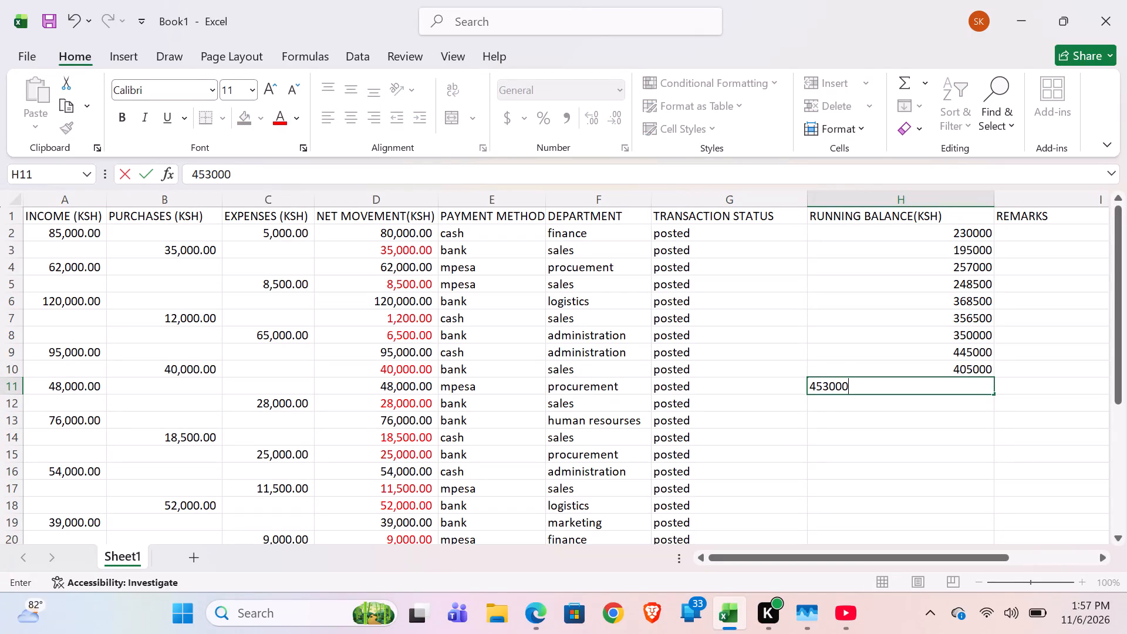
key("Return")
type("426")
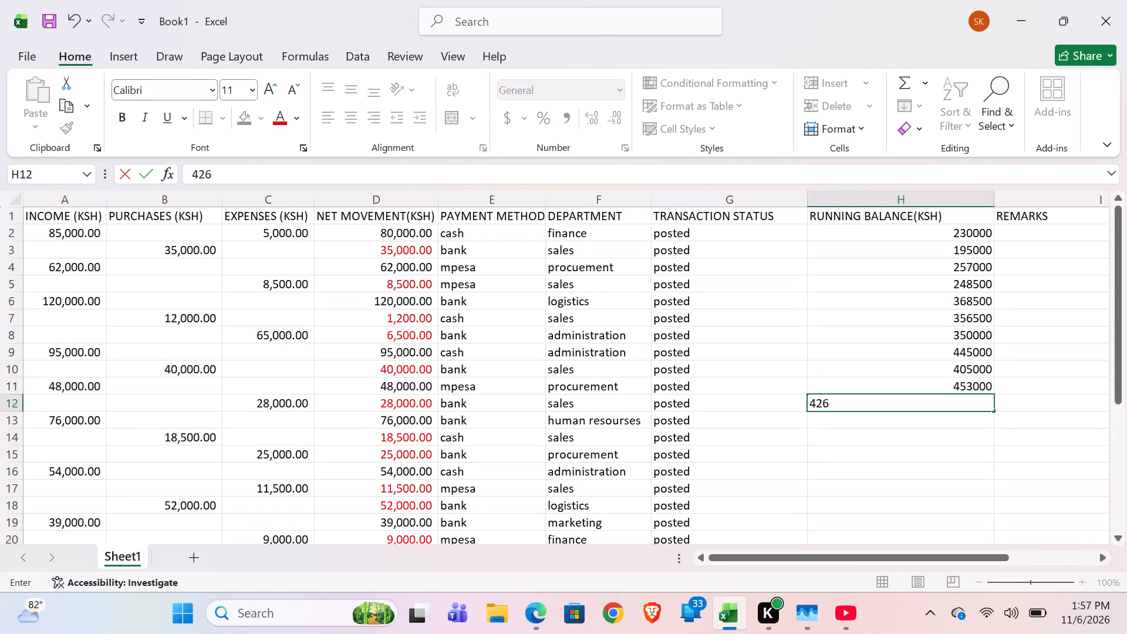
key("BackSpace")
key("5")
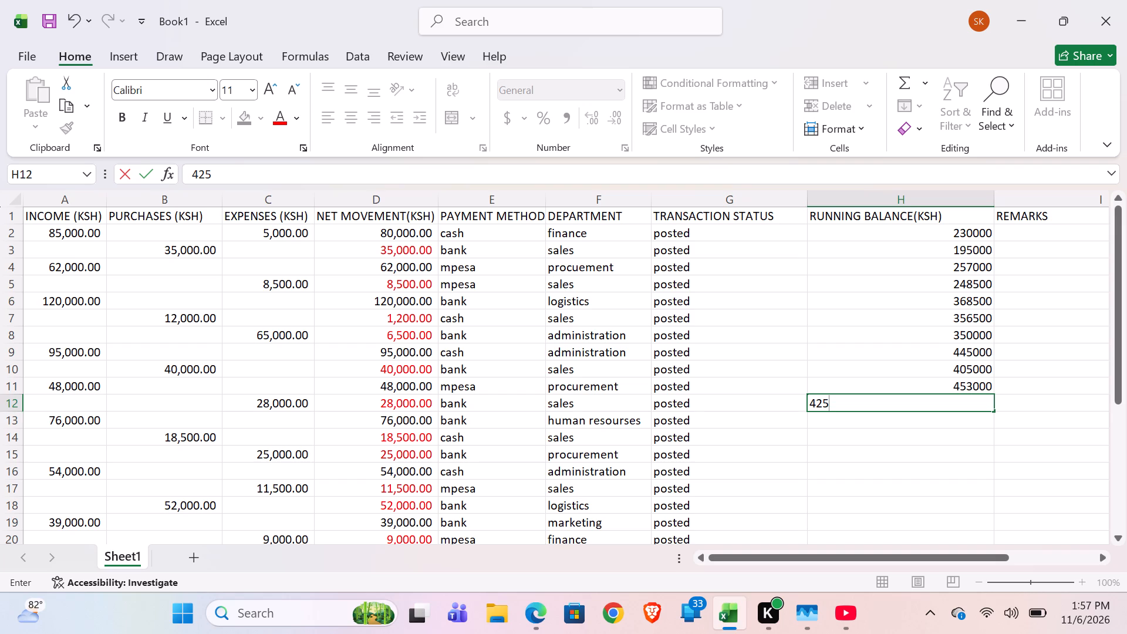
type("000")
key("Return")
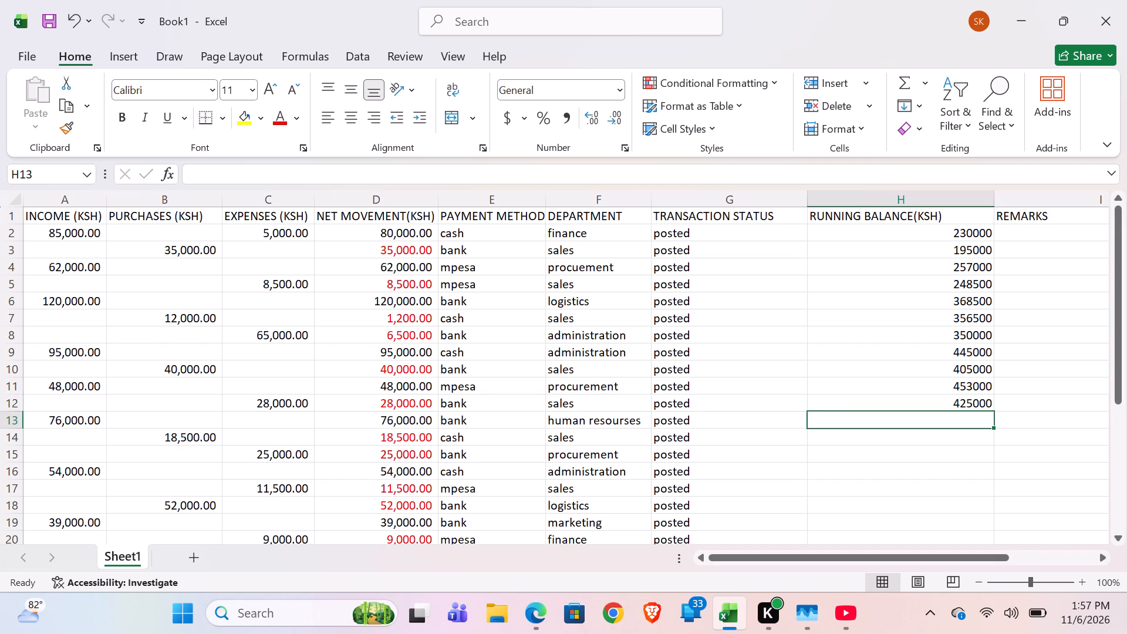
Enter the running balances 501000 and 482500 in cells H13 and H14.
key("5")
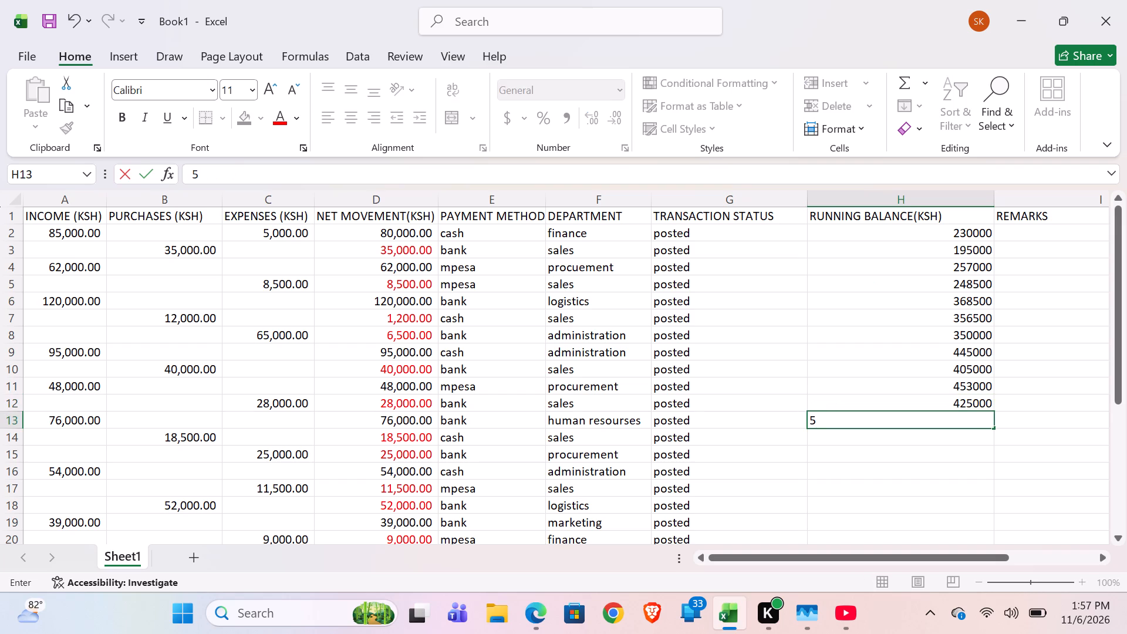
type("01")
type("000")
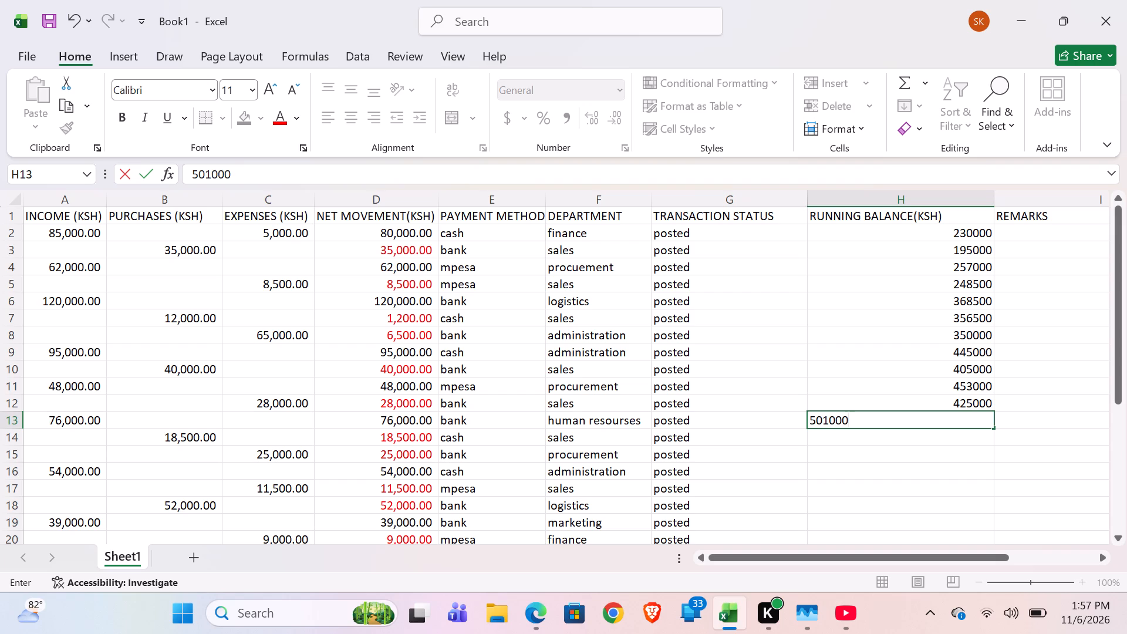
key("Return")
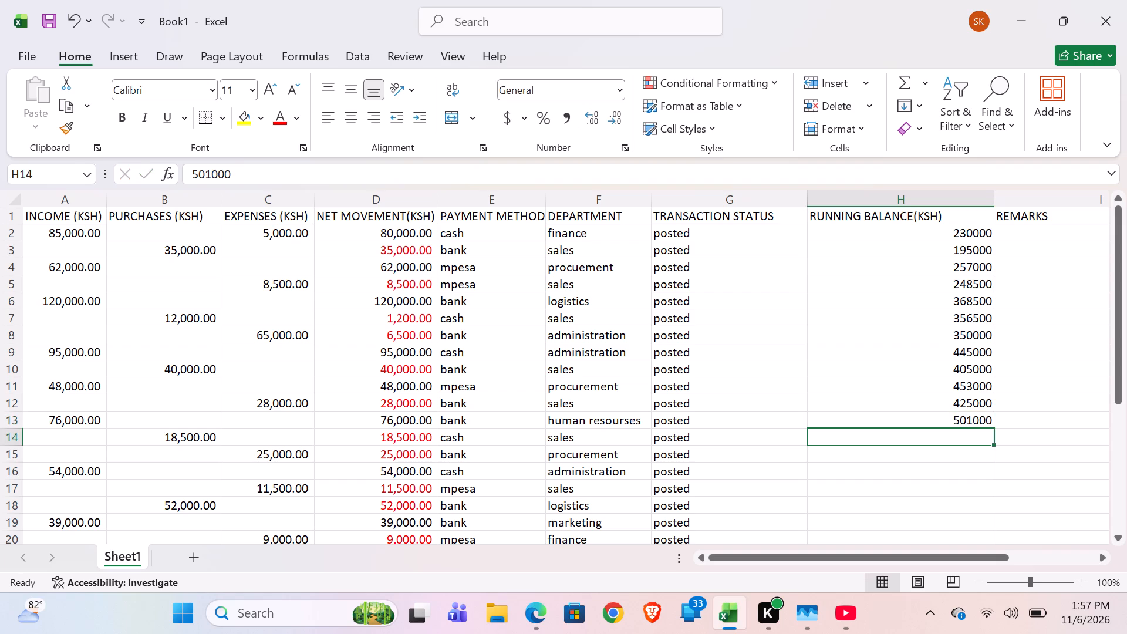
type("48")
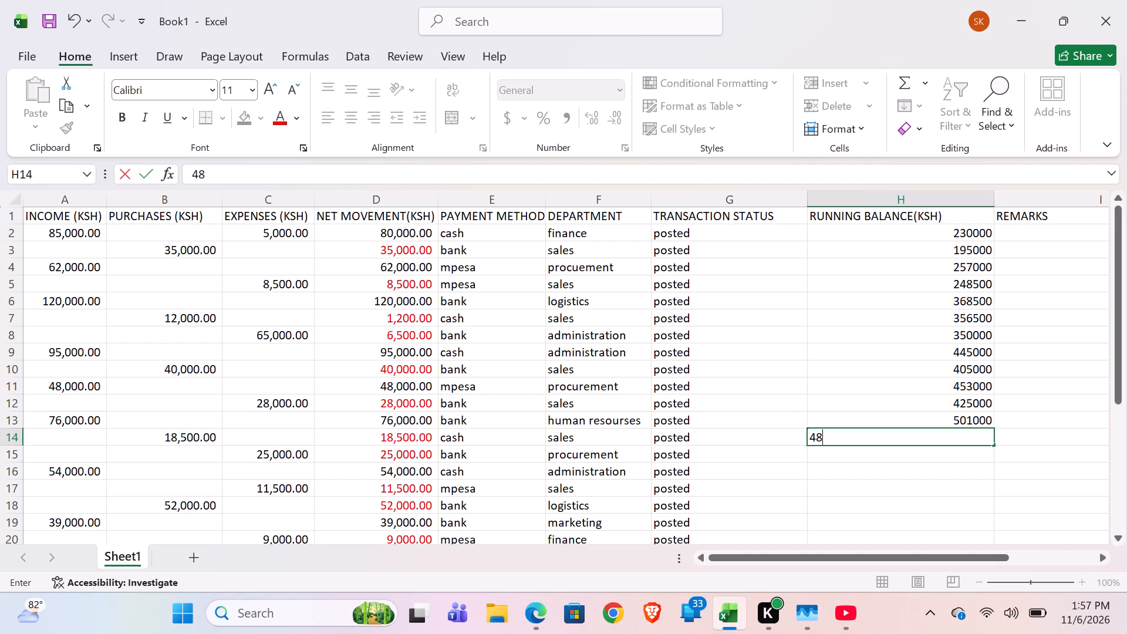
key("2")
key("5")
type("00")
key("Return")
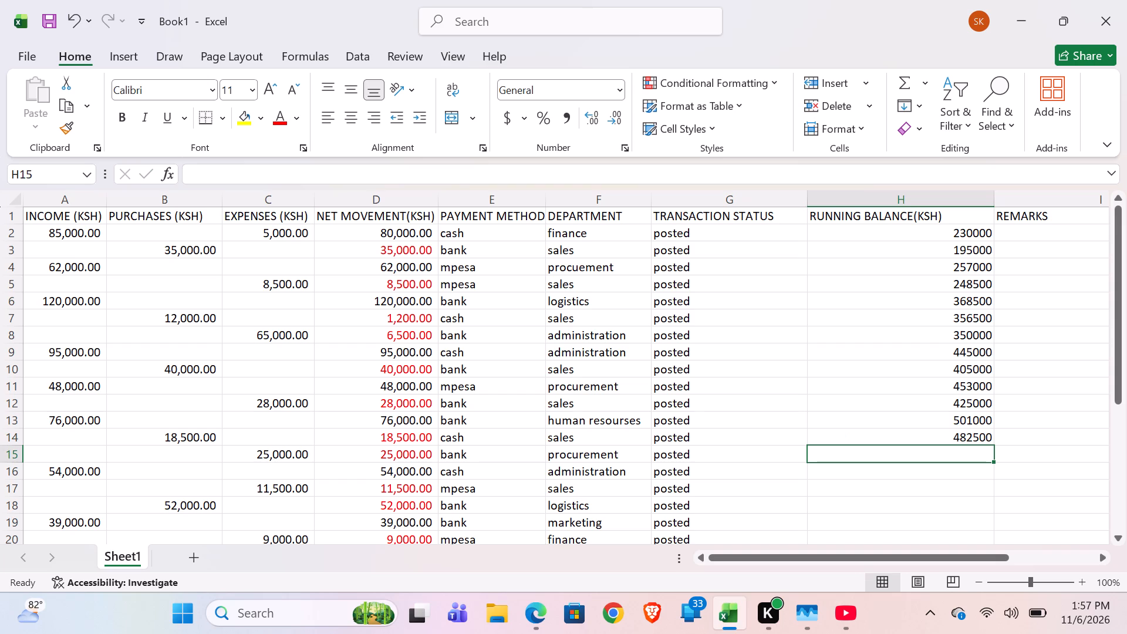
Enter the running balances 457500, 511500 and 500000 in cells H15 to H17.
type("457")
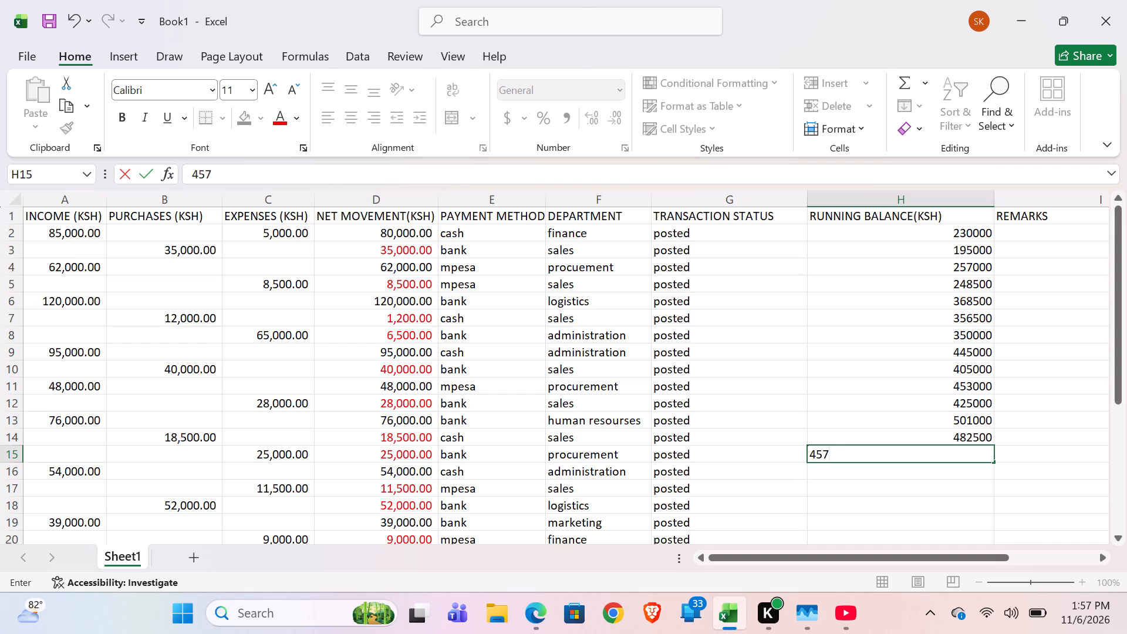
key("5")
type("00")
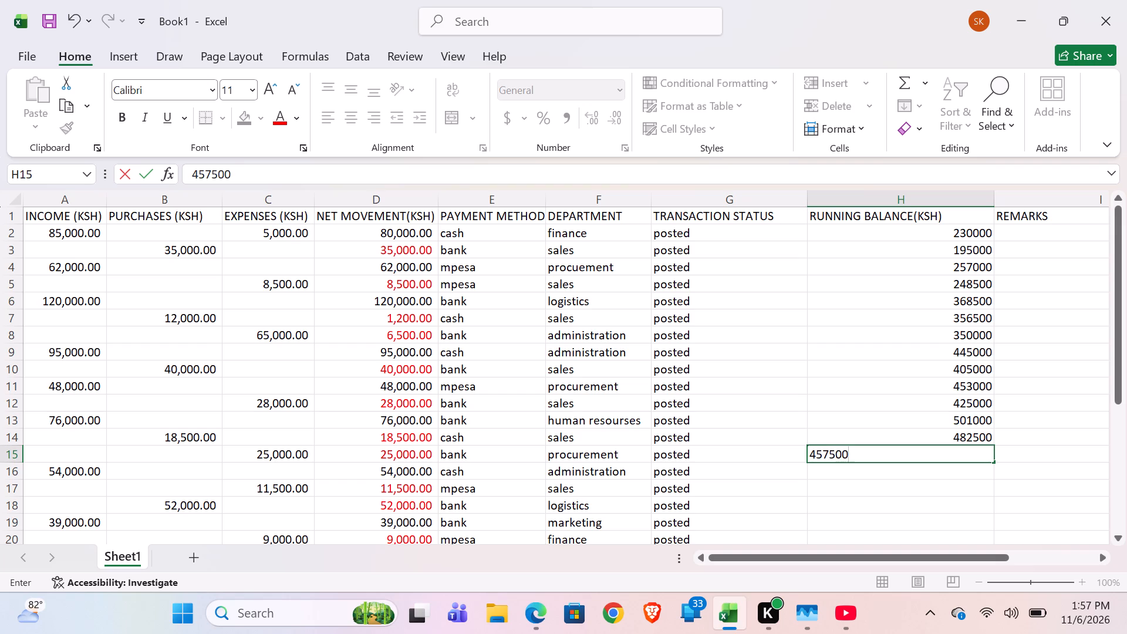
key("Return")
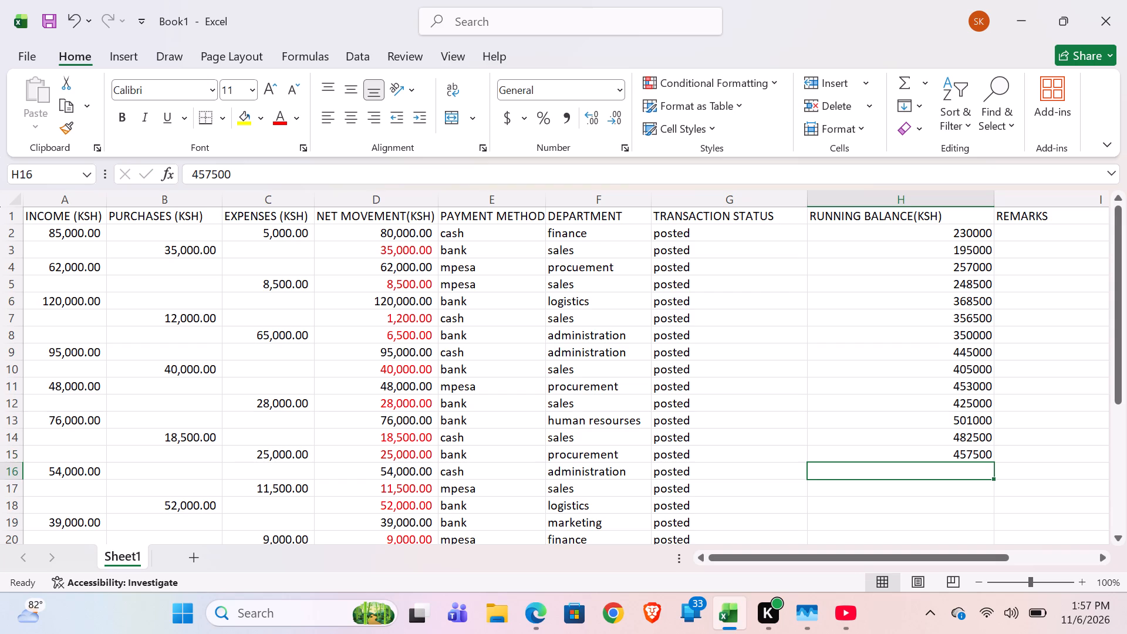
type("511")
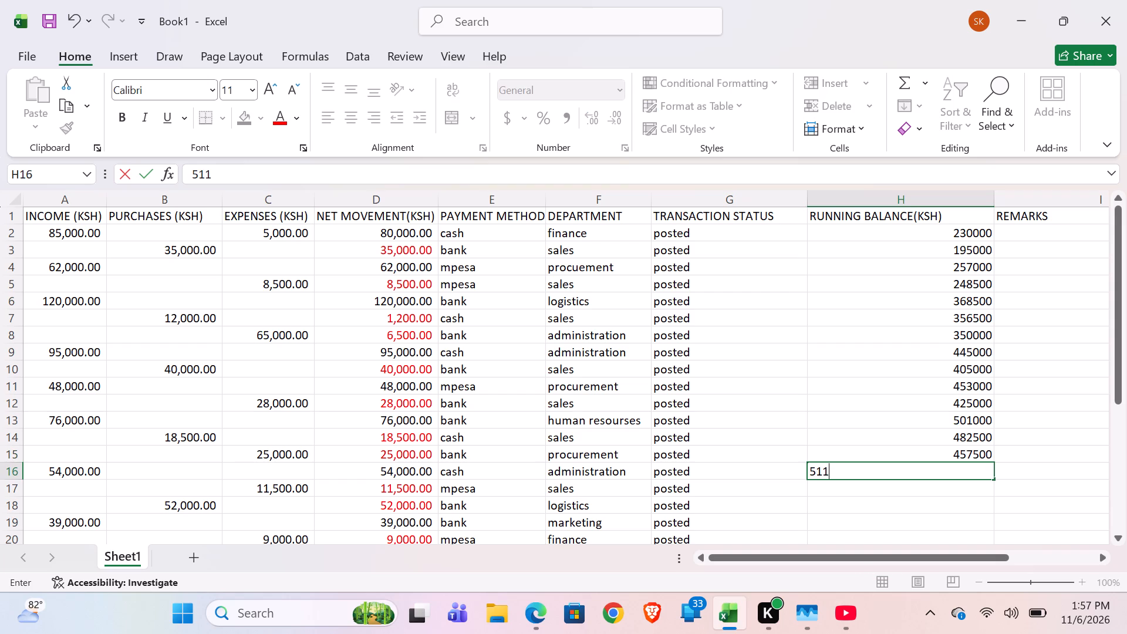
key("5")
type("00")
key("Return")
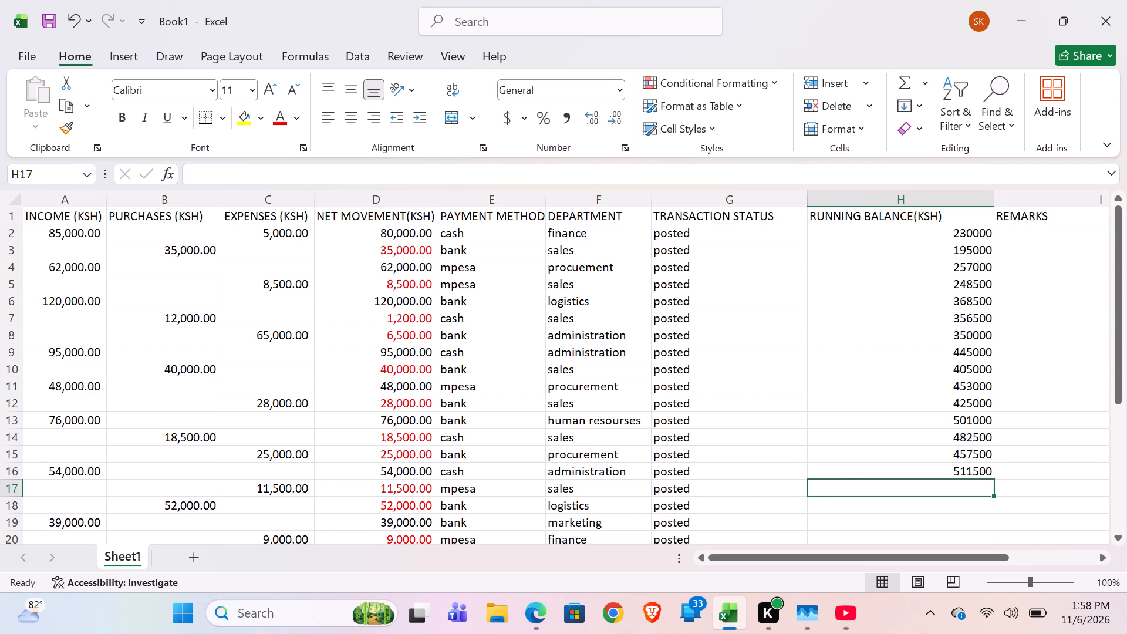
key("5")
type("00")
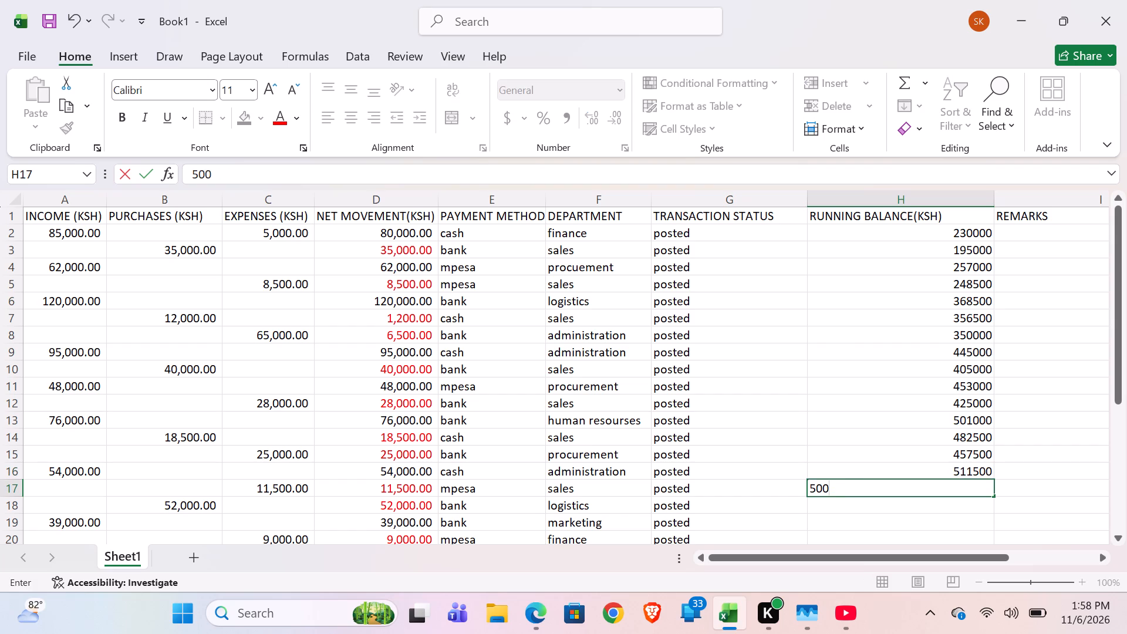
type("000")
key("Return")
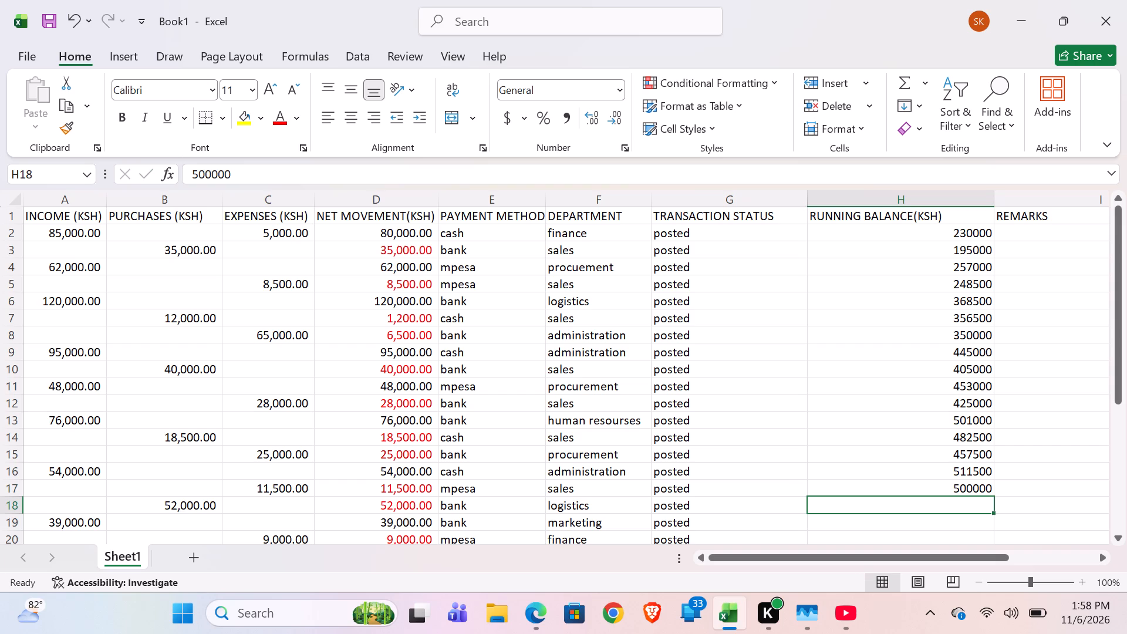
Enter the running balances 448000 and 487000 in cells H18 and H19.
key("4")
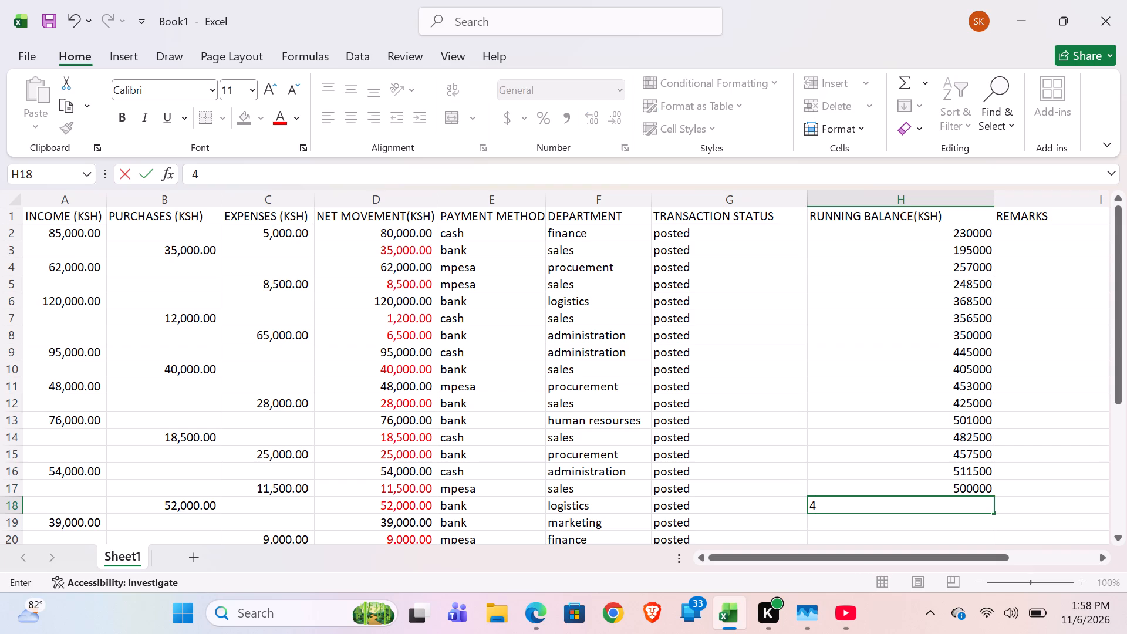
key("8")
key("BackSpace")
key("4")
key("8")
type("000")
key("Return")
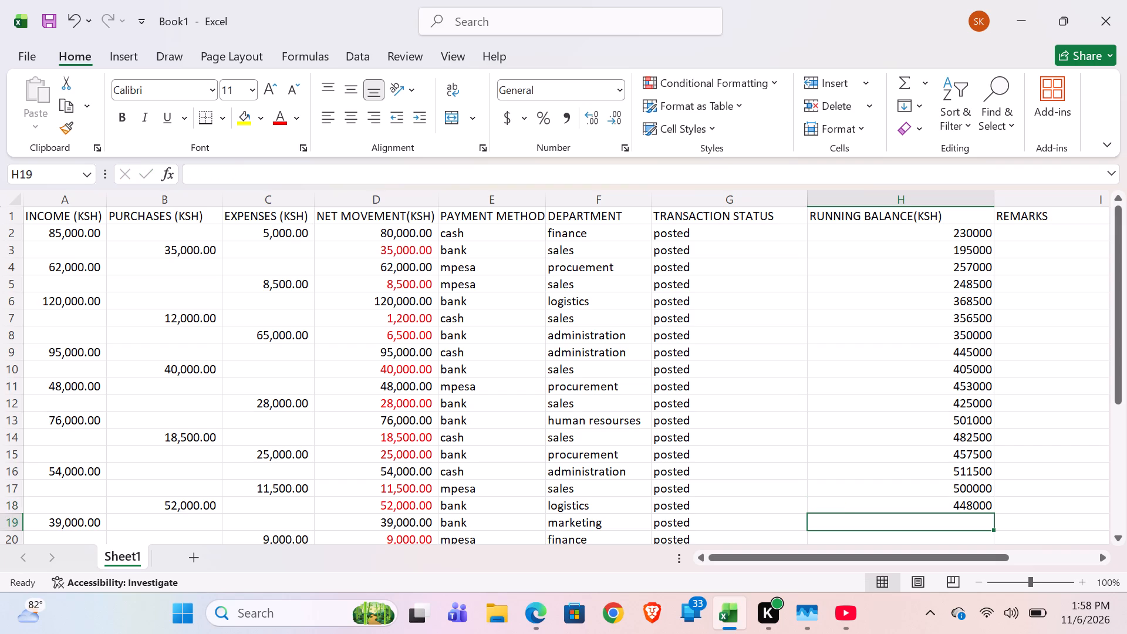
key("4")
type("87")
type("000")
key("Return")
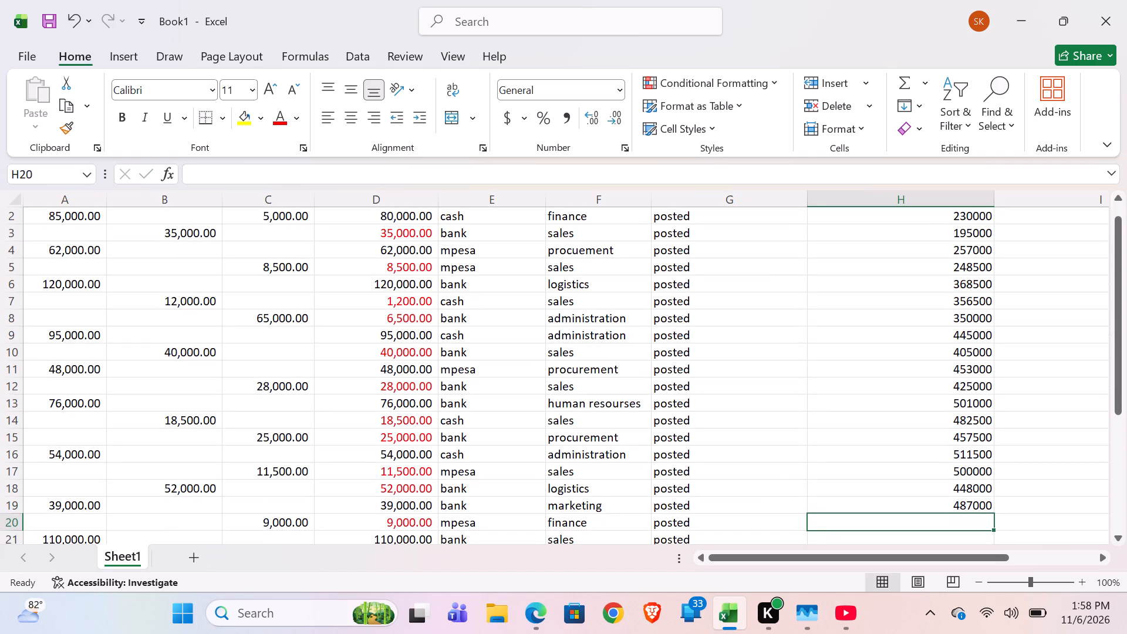
Enter the running balances 478000 and 588000 in cells H20 and H21.
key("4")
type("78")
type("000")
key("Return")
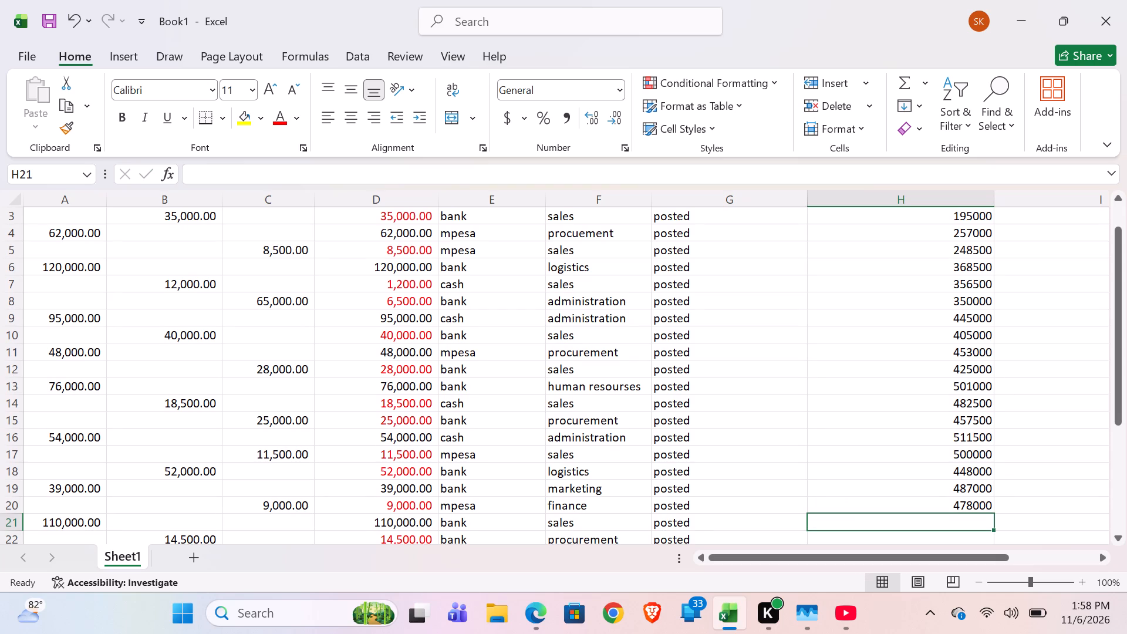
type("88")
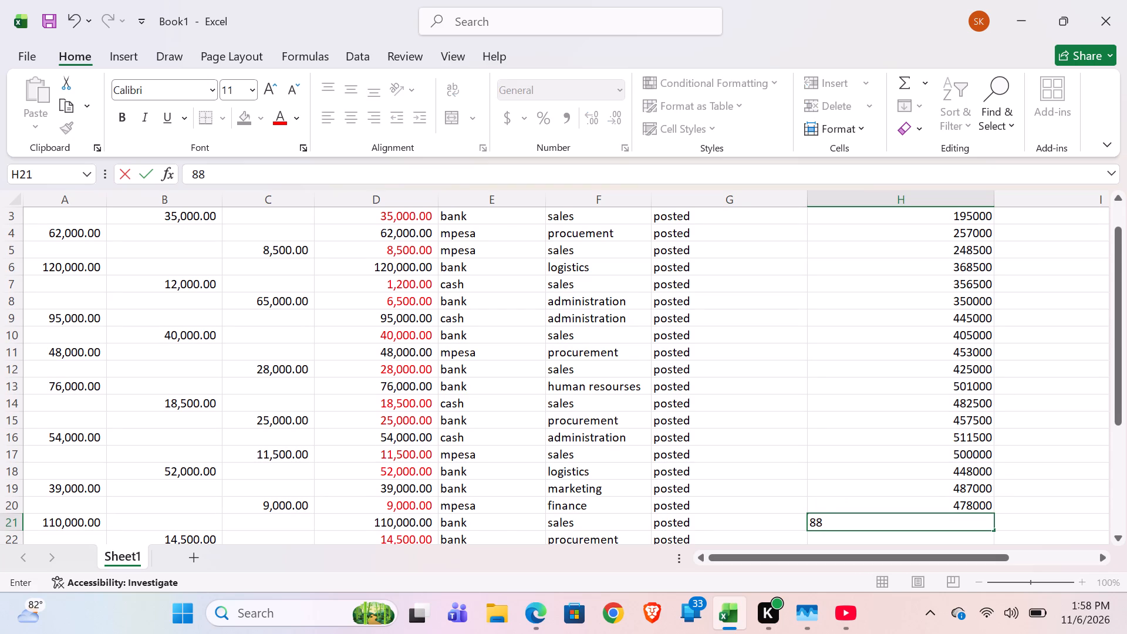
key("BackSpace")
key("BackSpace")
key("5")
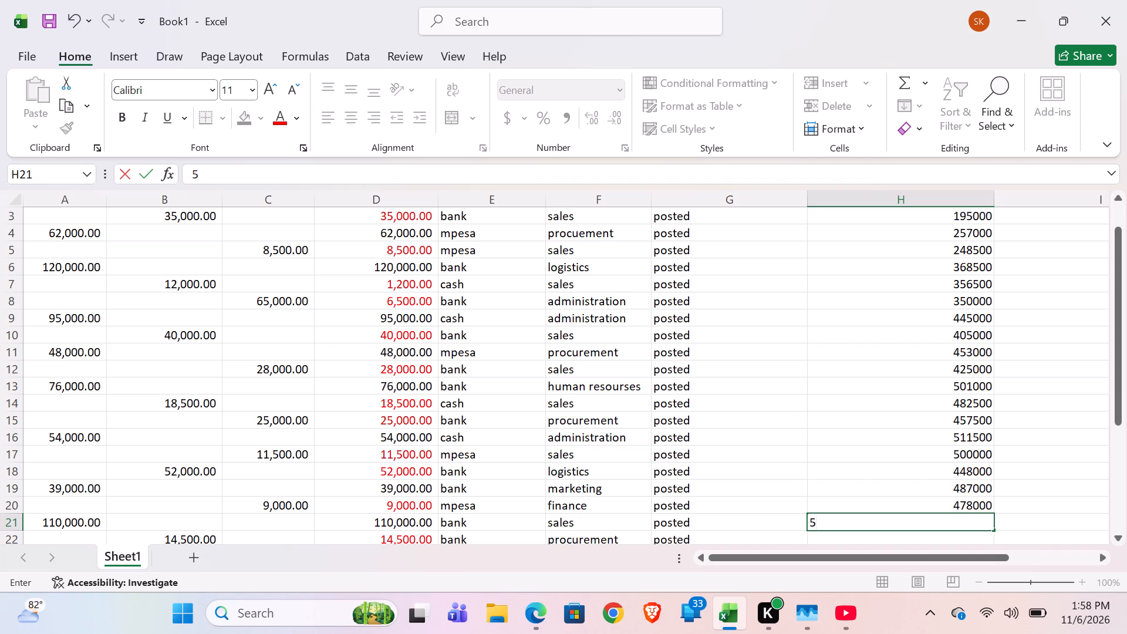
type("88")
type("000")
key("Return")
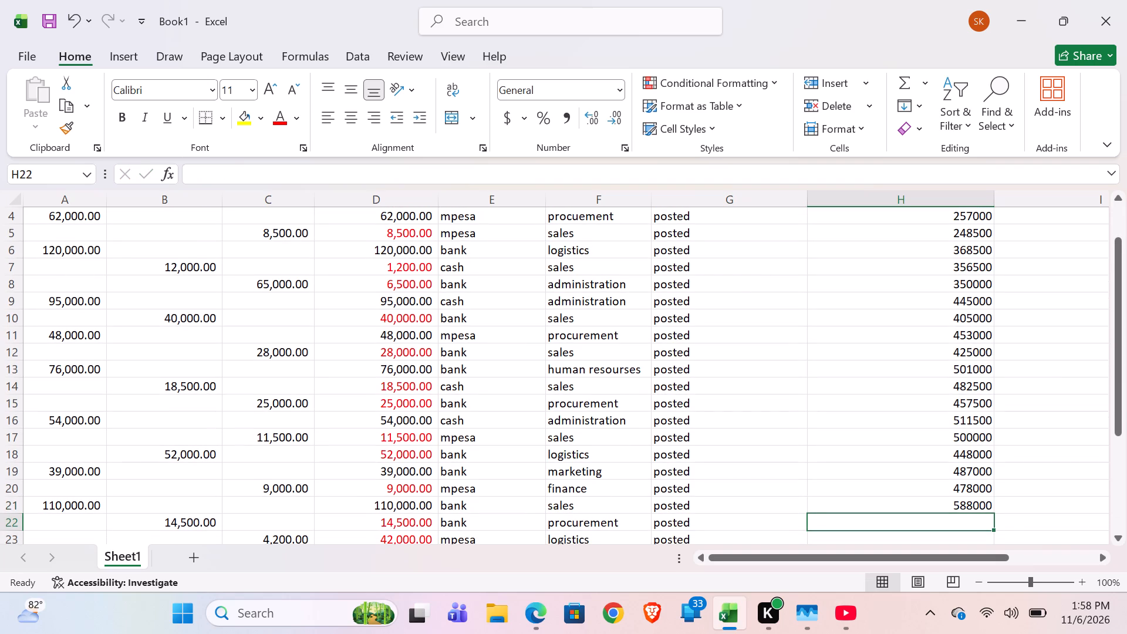
Enter the running balances 573500, 569300 and 637300 in cells H22 to H24.
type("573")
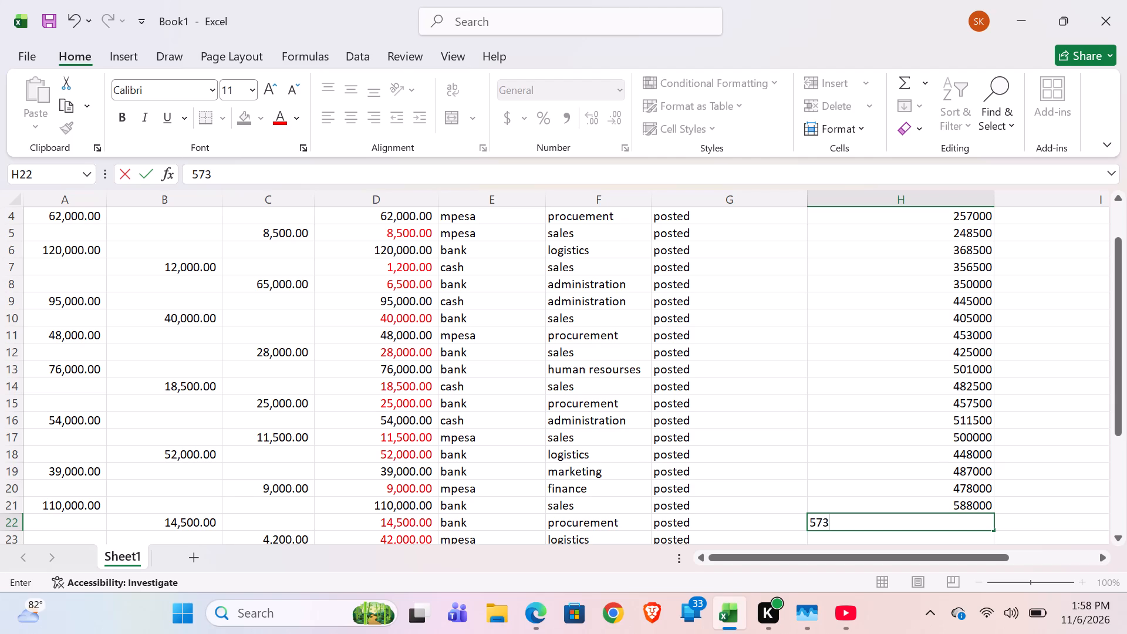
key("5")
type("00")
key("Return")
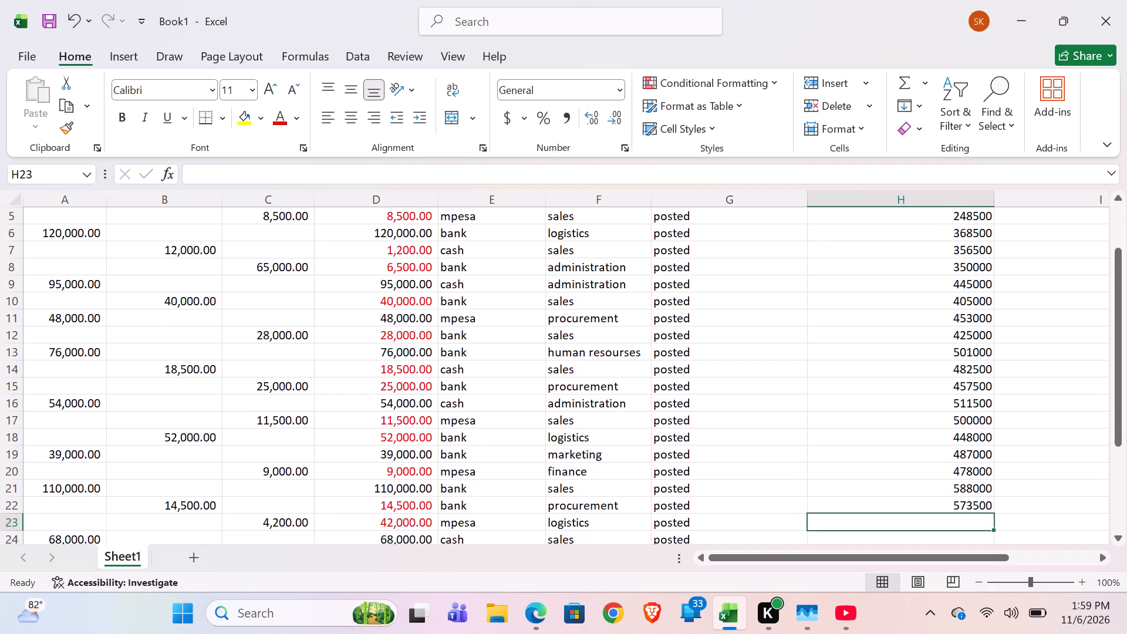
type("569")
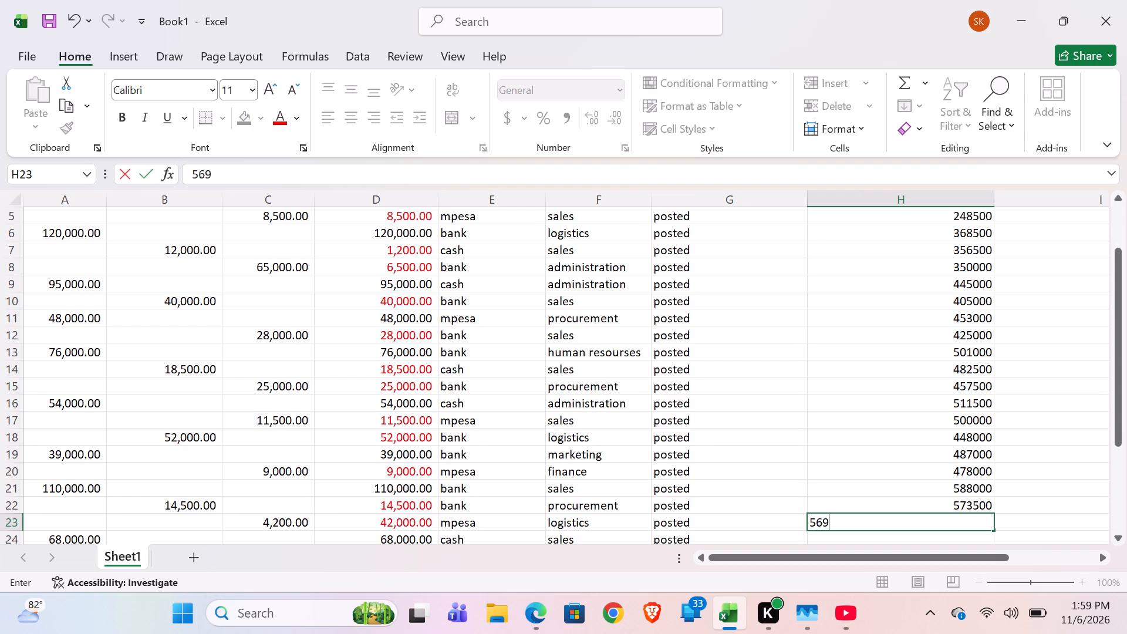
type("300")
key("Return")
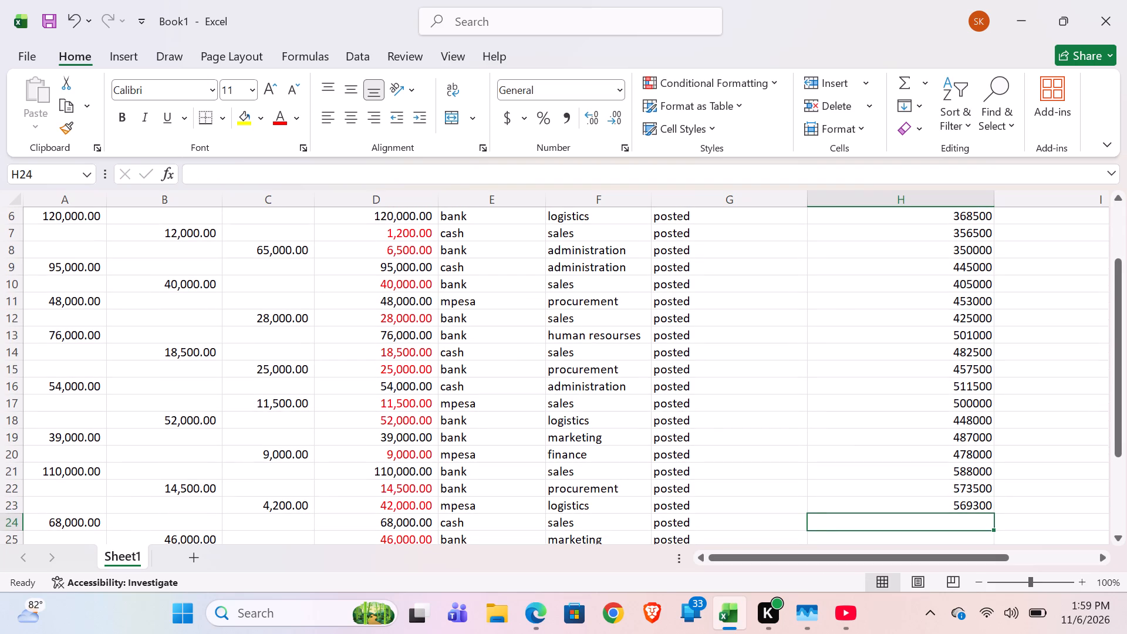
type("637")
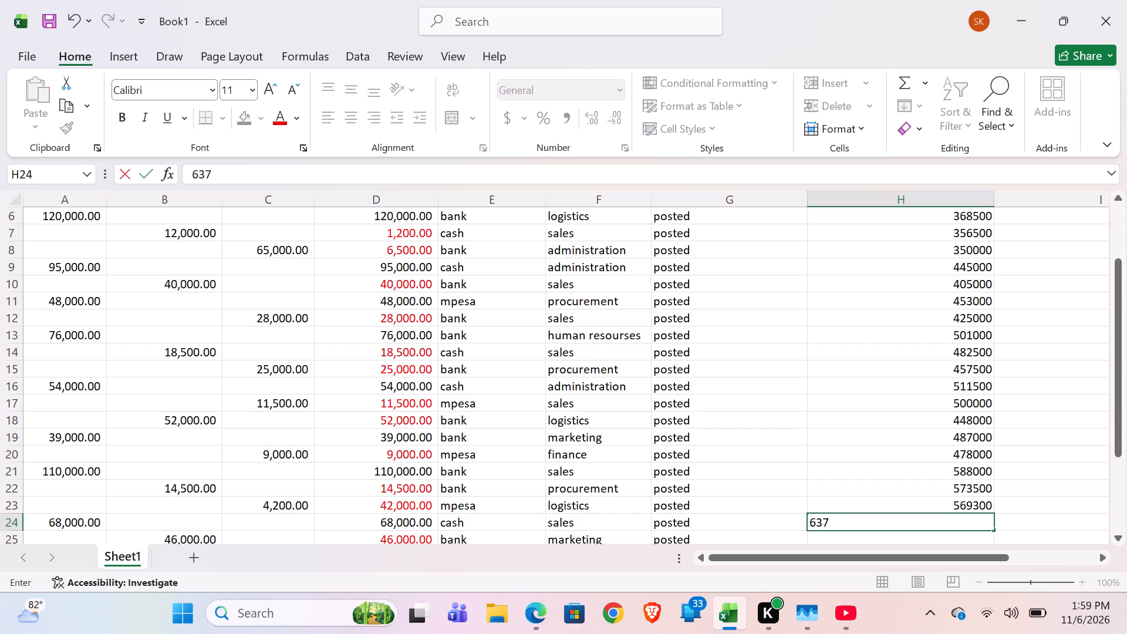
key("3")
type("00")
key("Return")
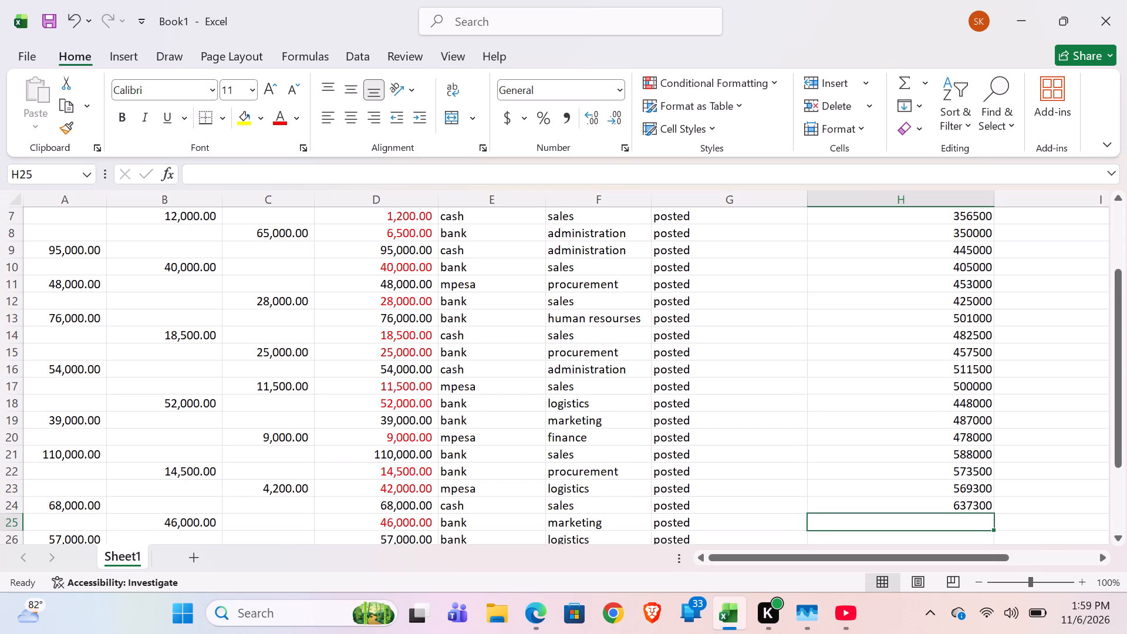
Enter the running balances 591300 and 648300 in cells H25 and H26.
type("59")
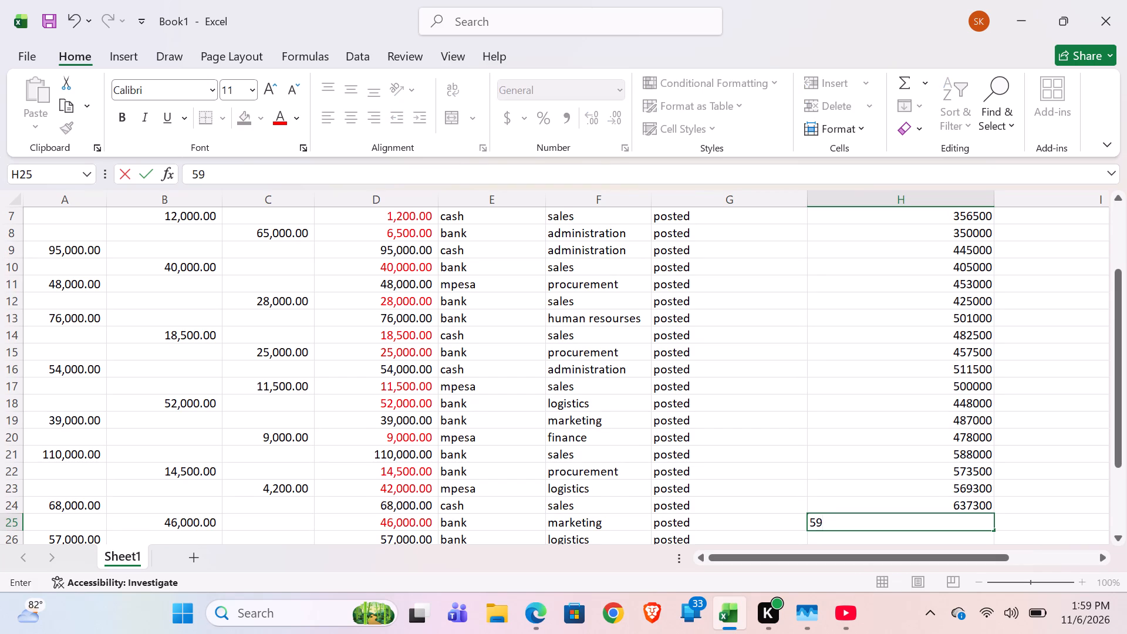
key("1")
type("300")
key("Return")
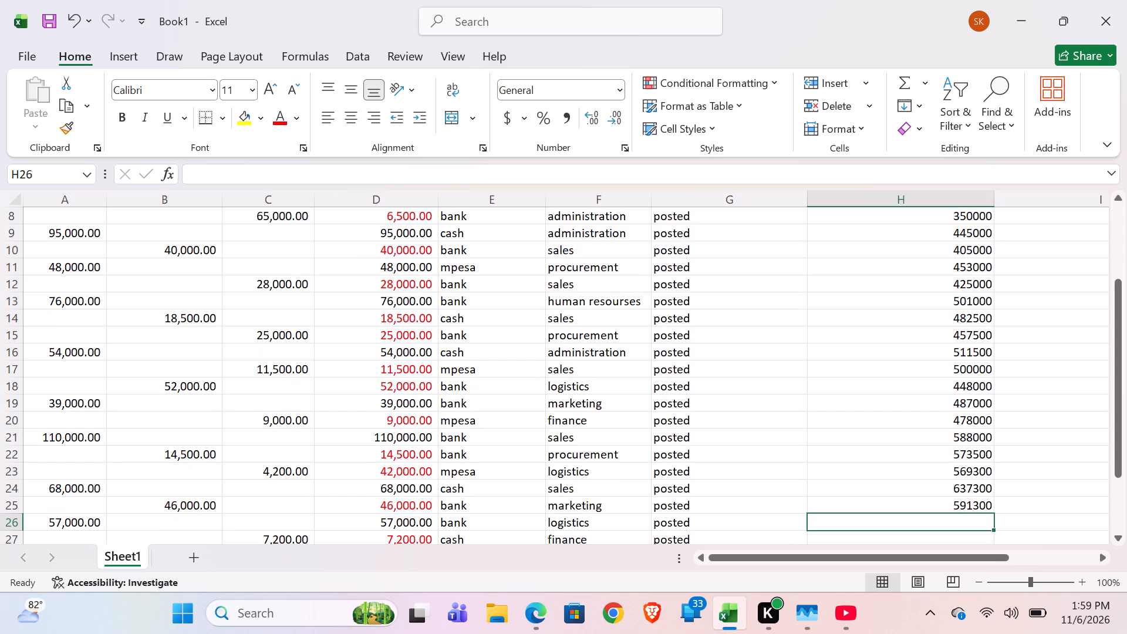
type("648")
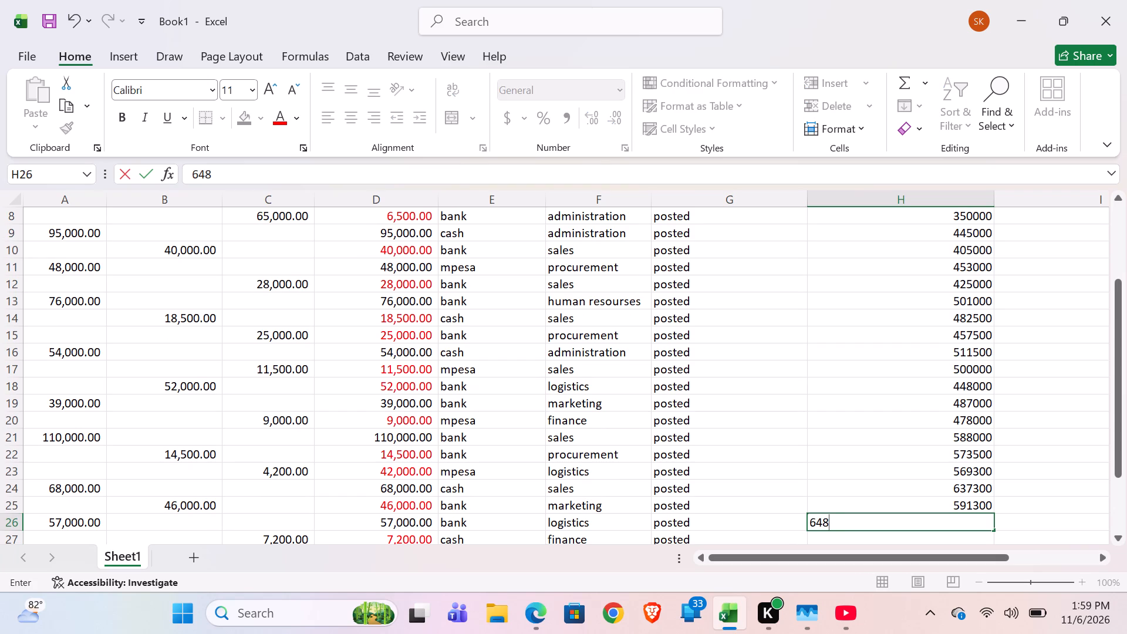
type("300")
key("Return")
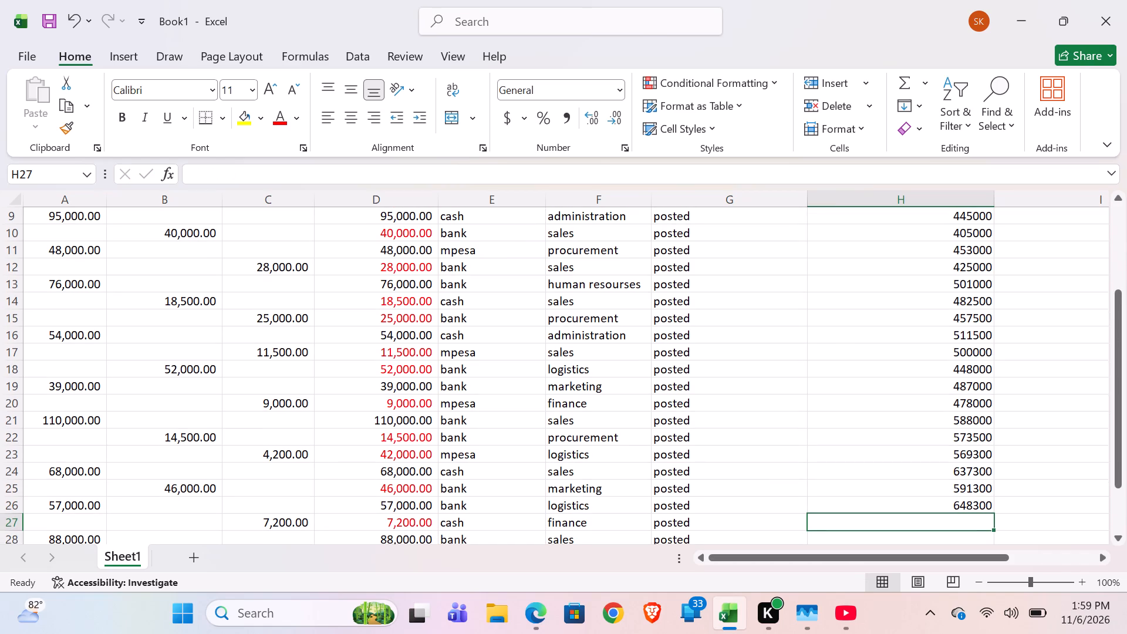
Enter the running balances 641100 and 729100 in cells H27 and H28.
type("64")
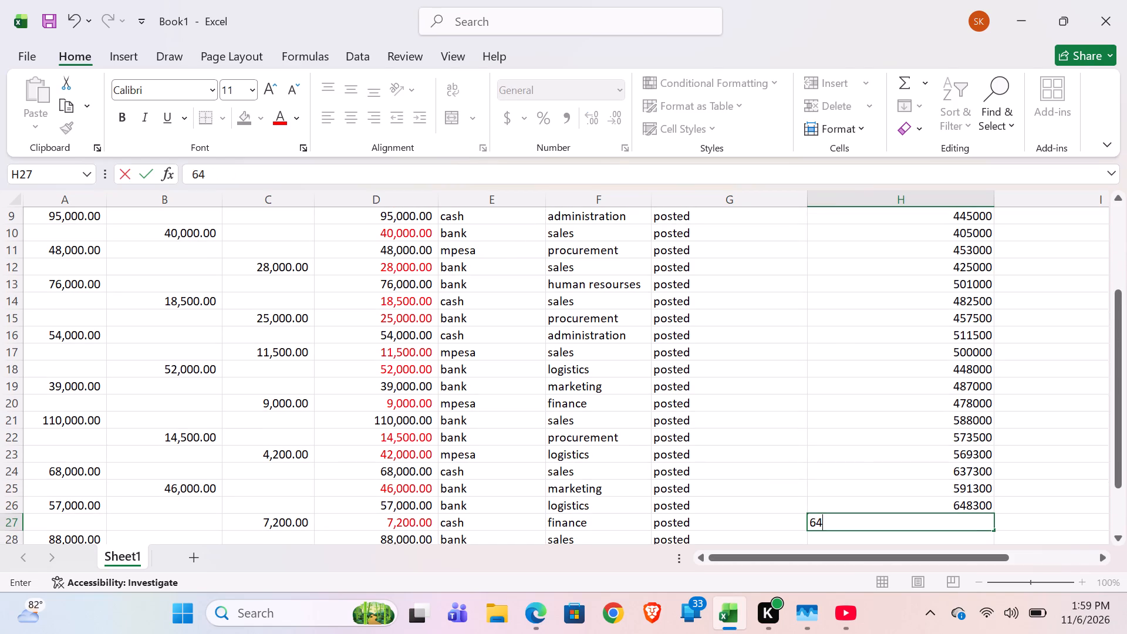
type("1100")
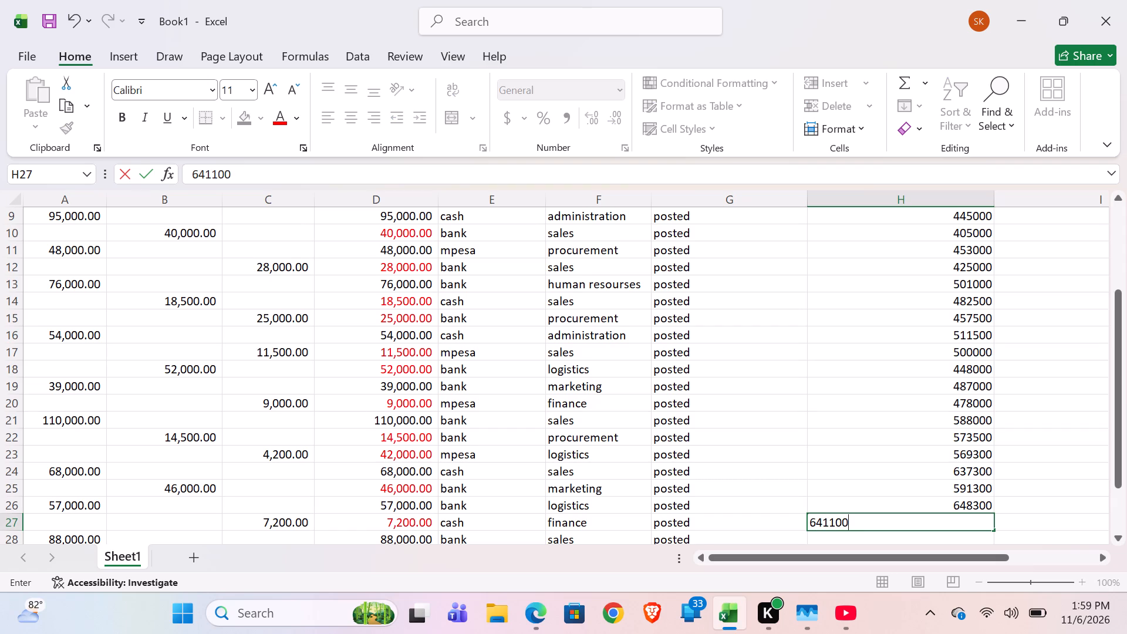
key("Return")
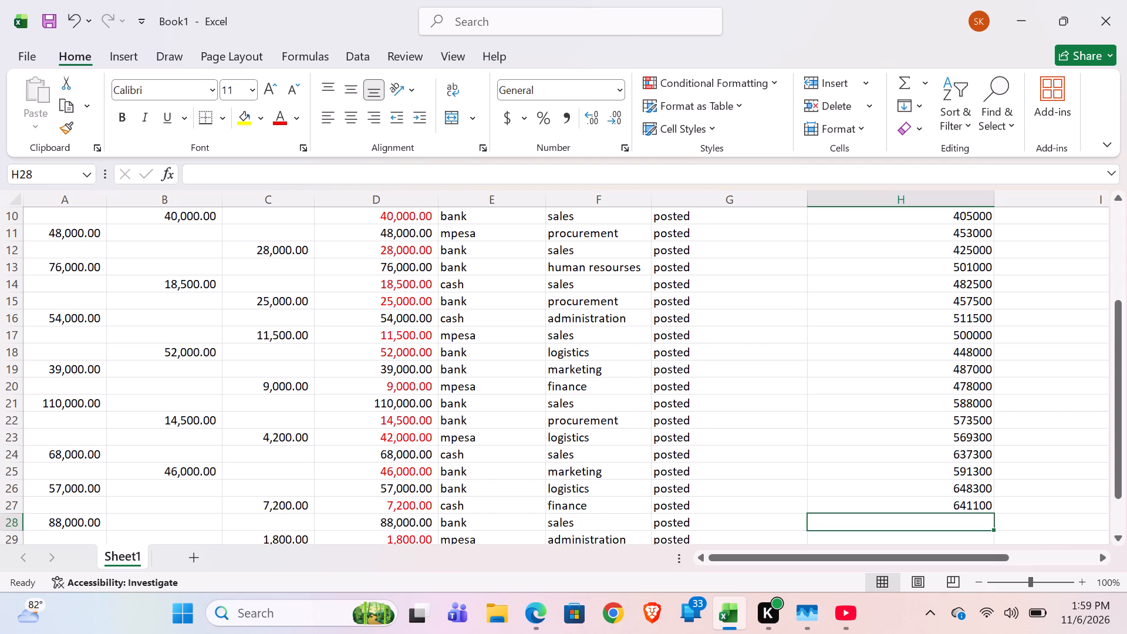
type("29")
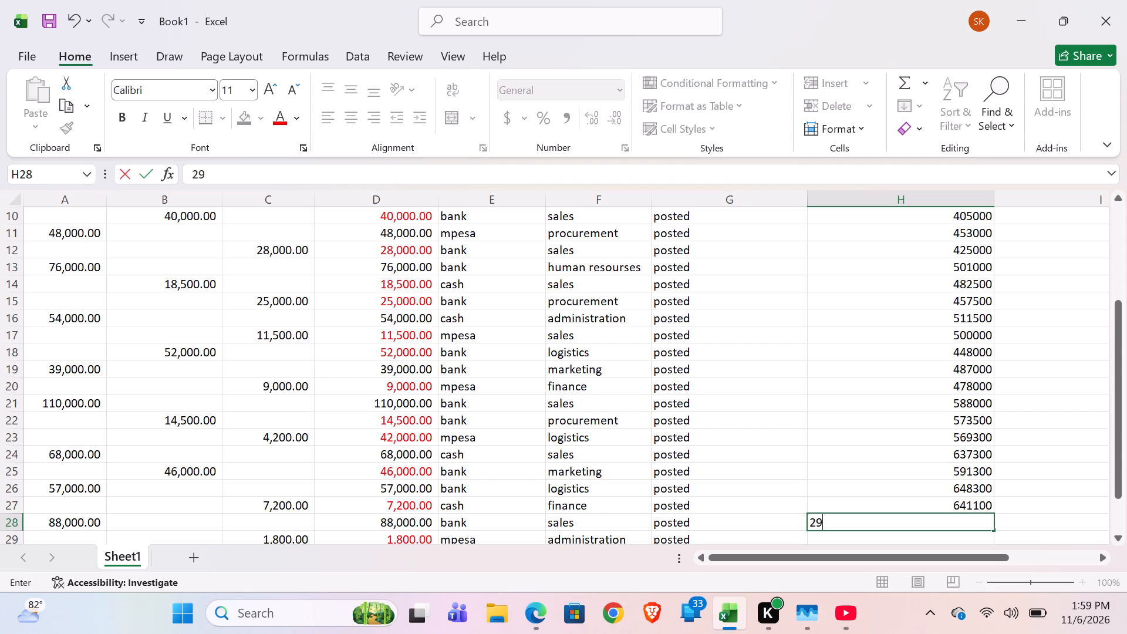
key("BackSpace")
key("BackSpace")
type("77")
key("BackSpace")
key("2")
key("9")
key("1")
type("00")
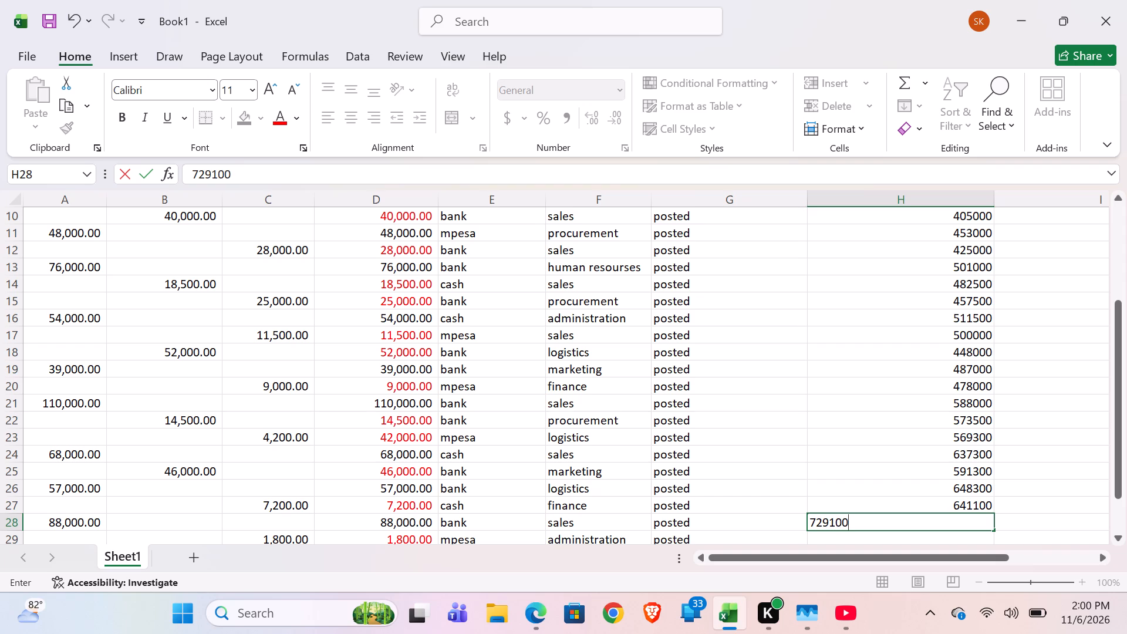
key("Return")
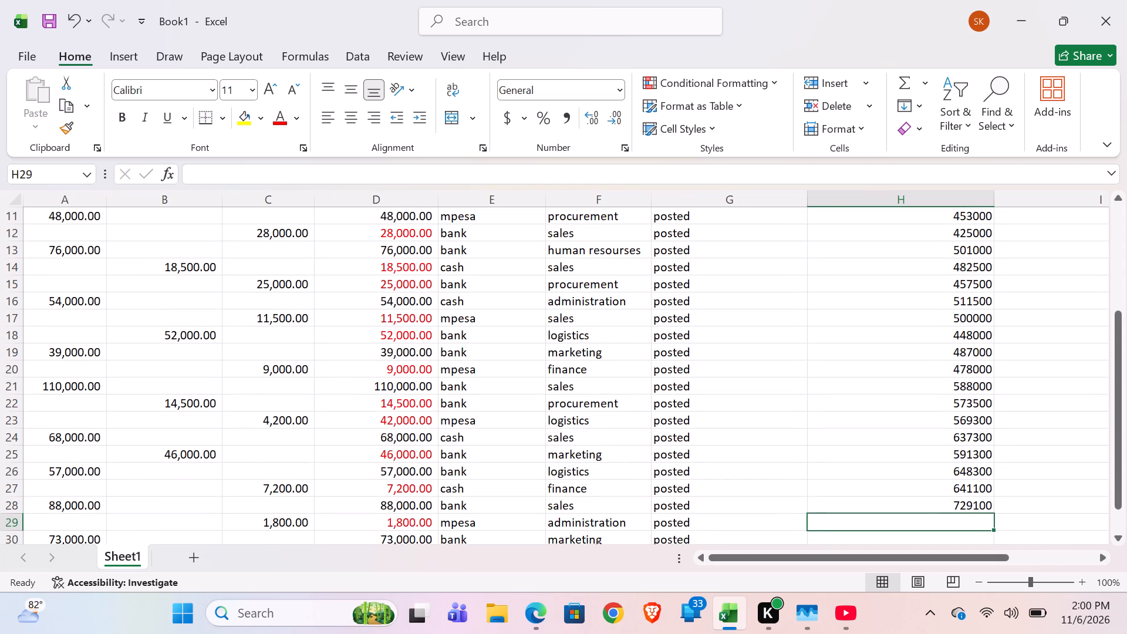
Enter the running balances 727300 and 800300 in cells H29 and H30.
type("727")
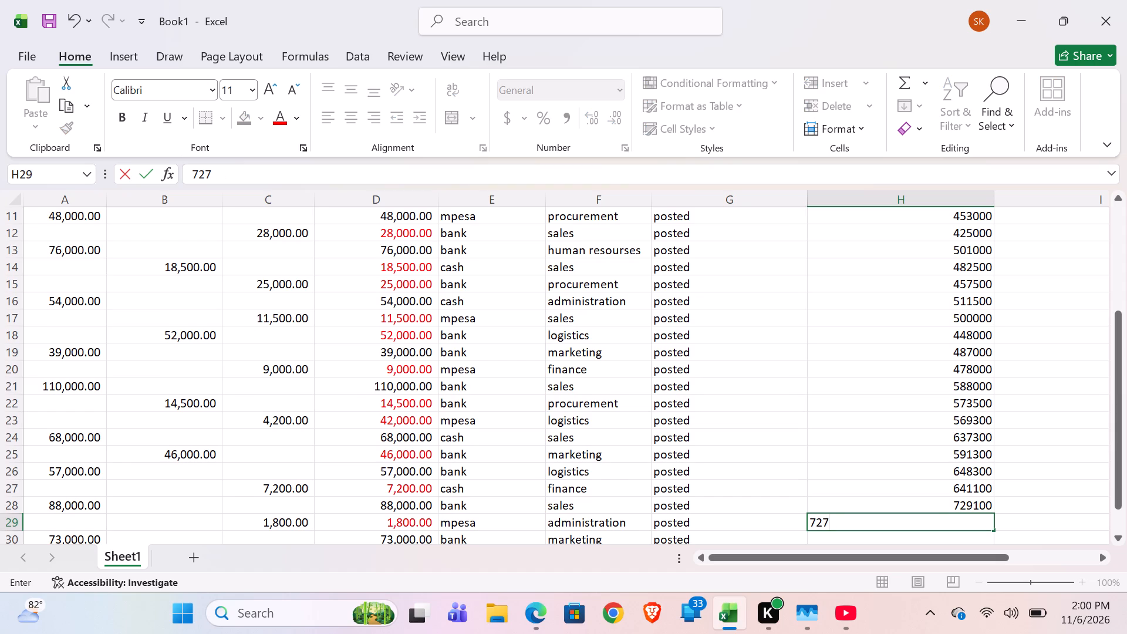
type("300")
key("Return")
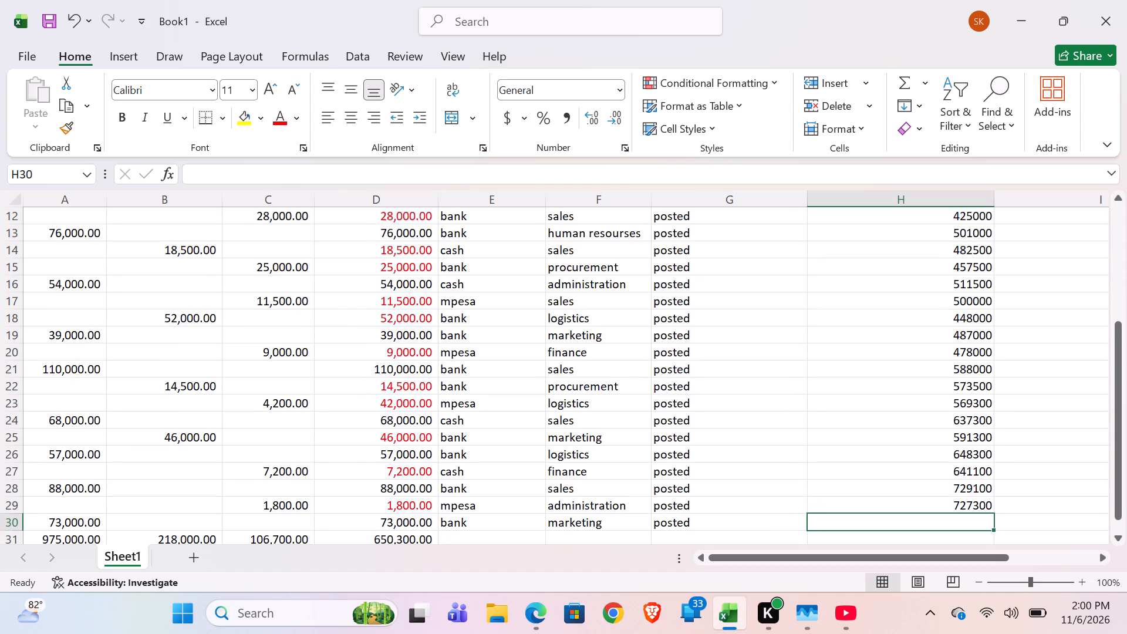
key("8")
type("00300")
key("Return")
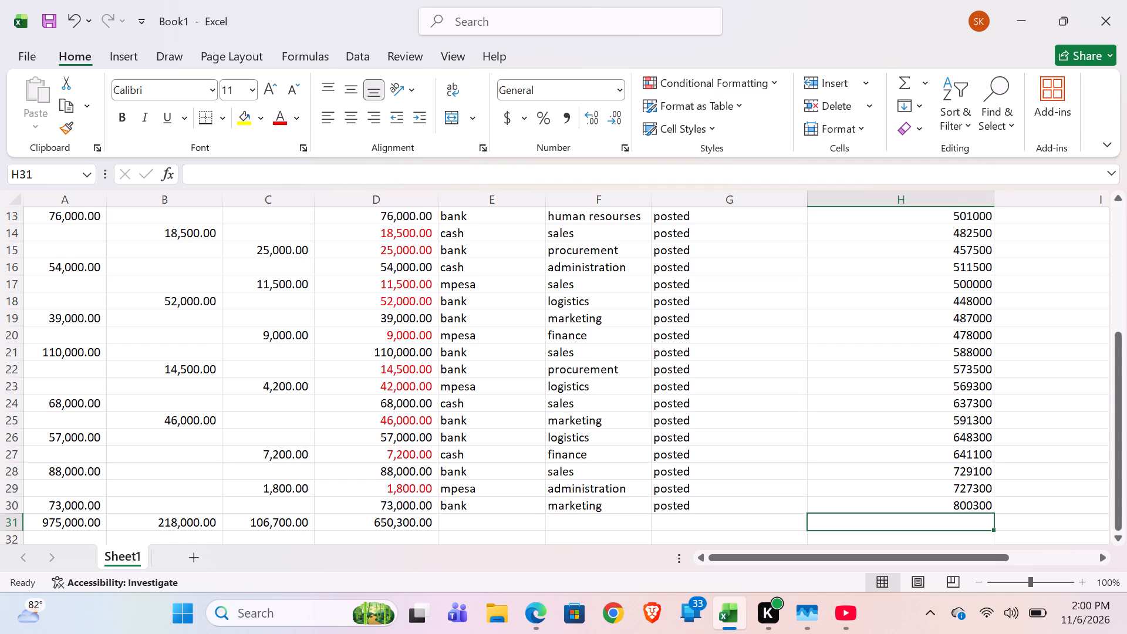
Apply the comma number style to the running balances in cells H2 to H30.
scroll(799, 304, "right", 1)
scroll(799, 304, "up", 1)
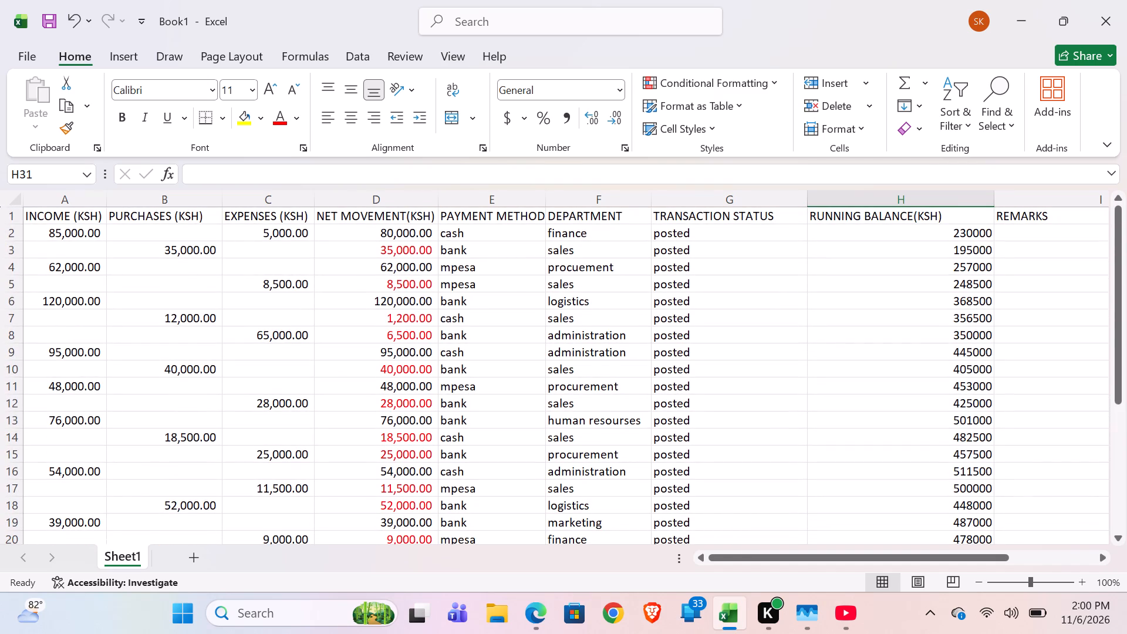
left_click(924, 234)
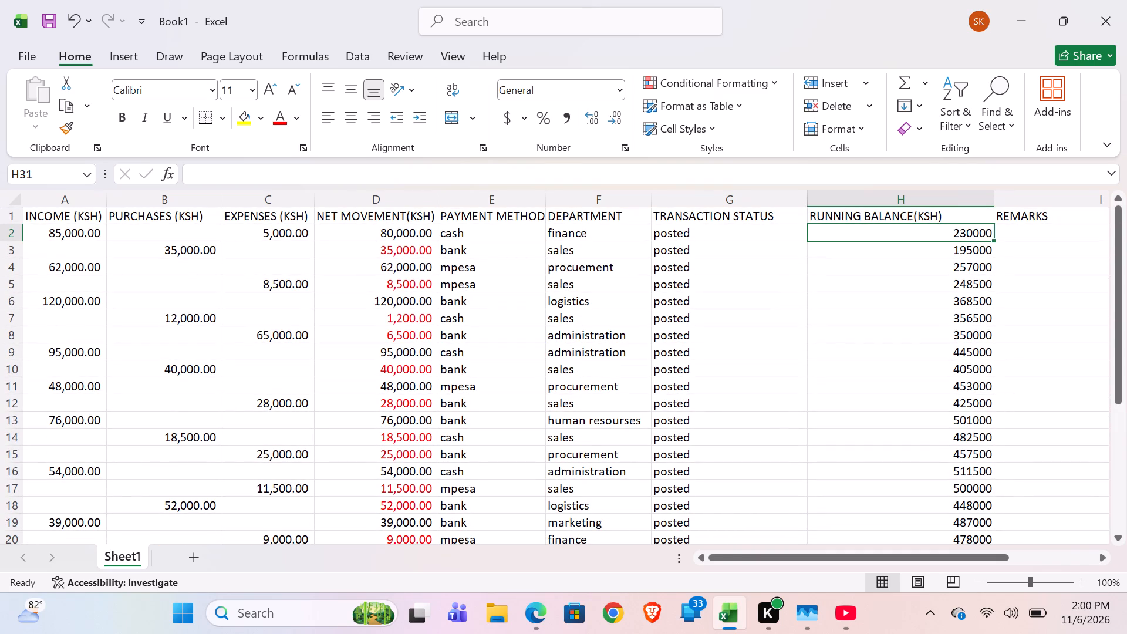
left_click_drag(924, 234, 896, 519)
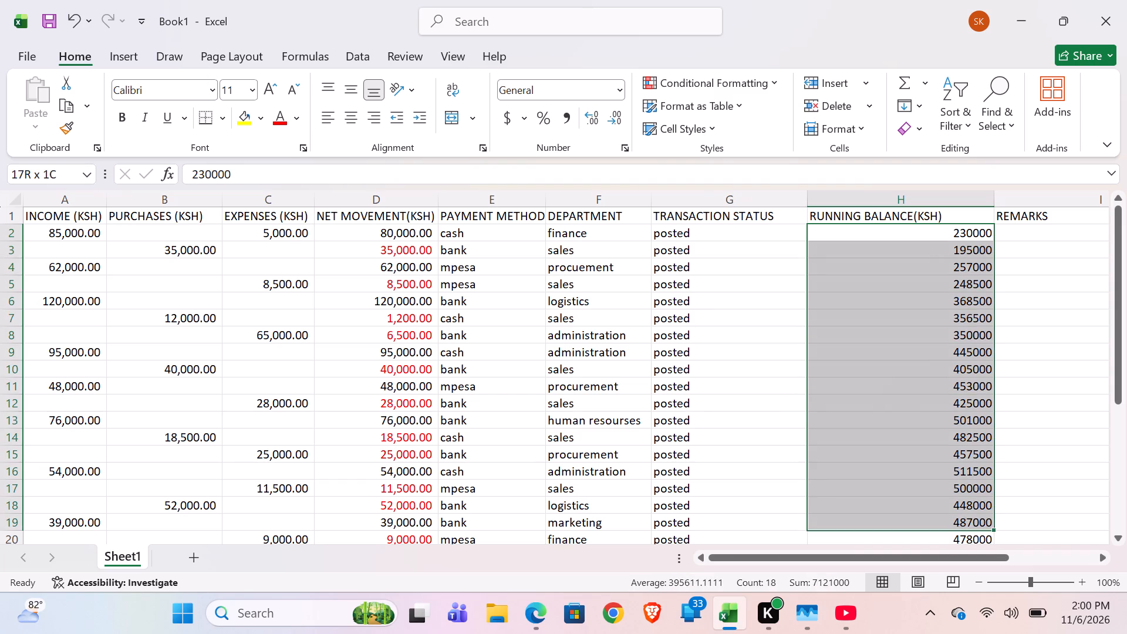
left_click_drag(896, 519, 905, 566)
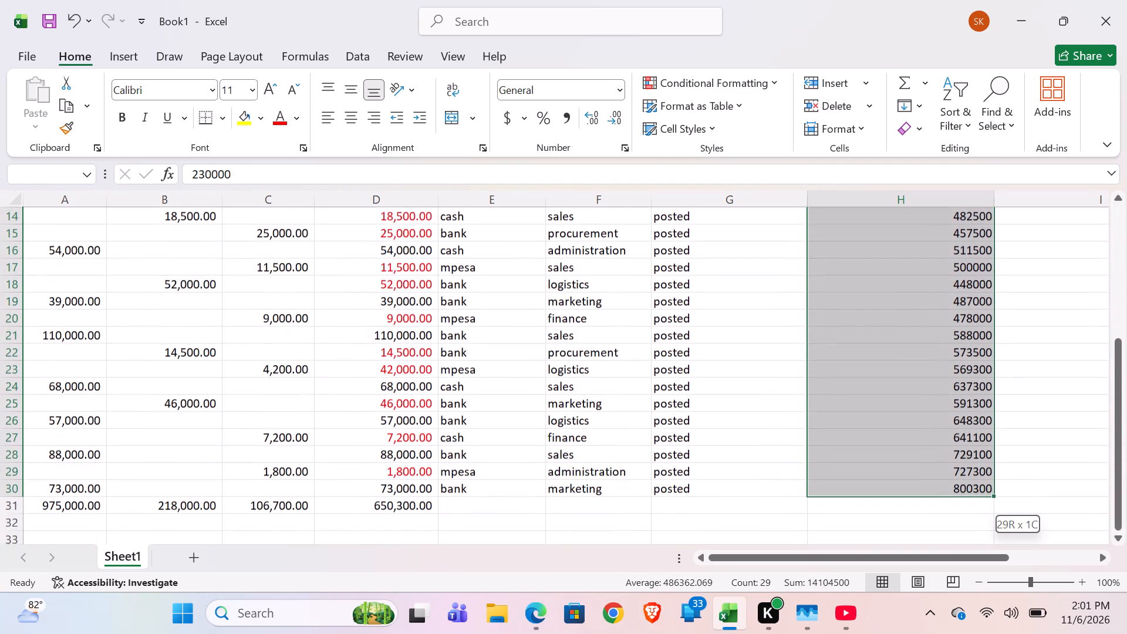
left_click_drag(905, 566, 905, 452)
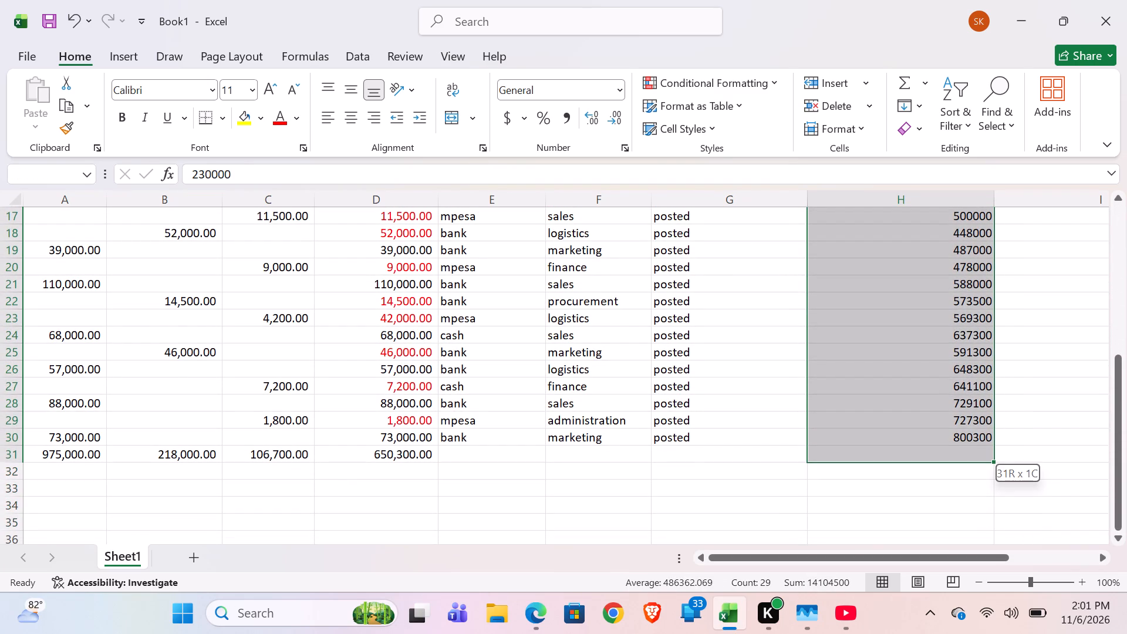
left_click_drag(905, 452, 902, 441)
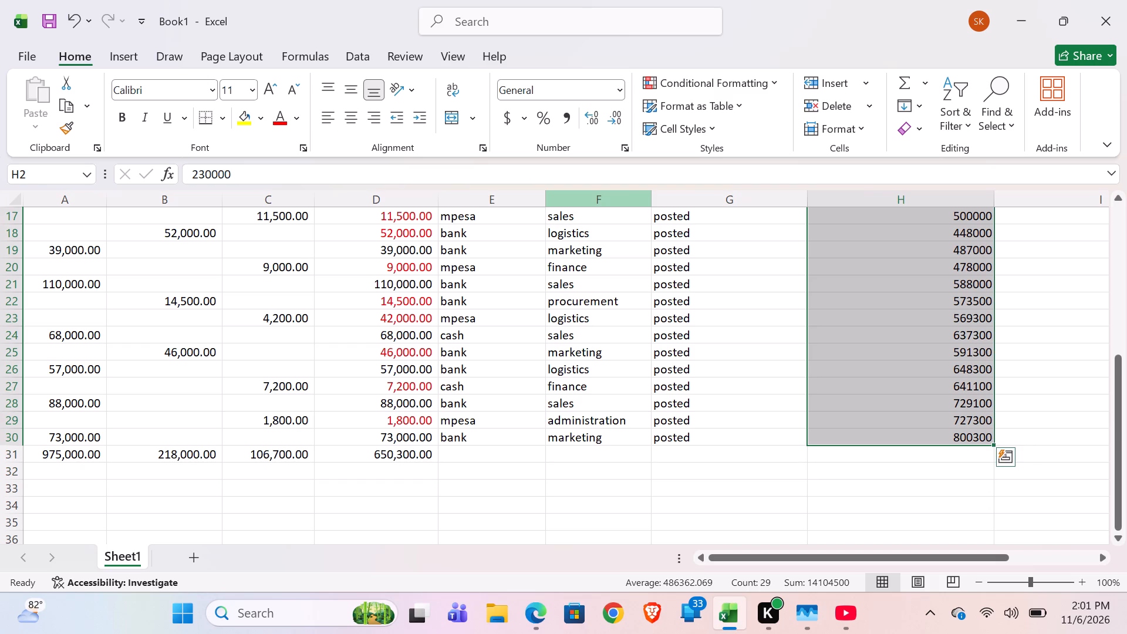
left_click(568, 114)
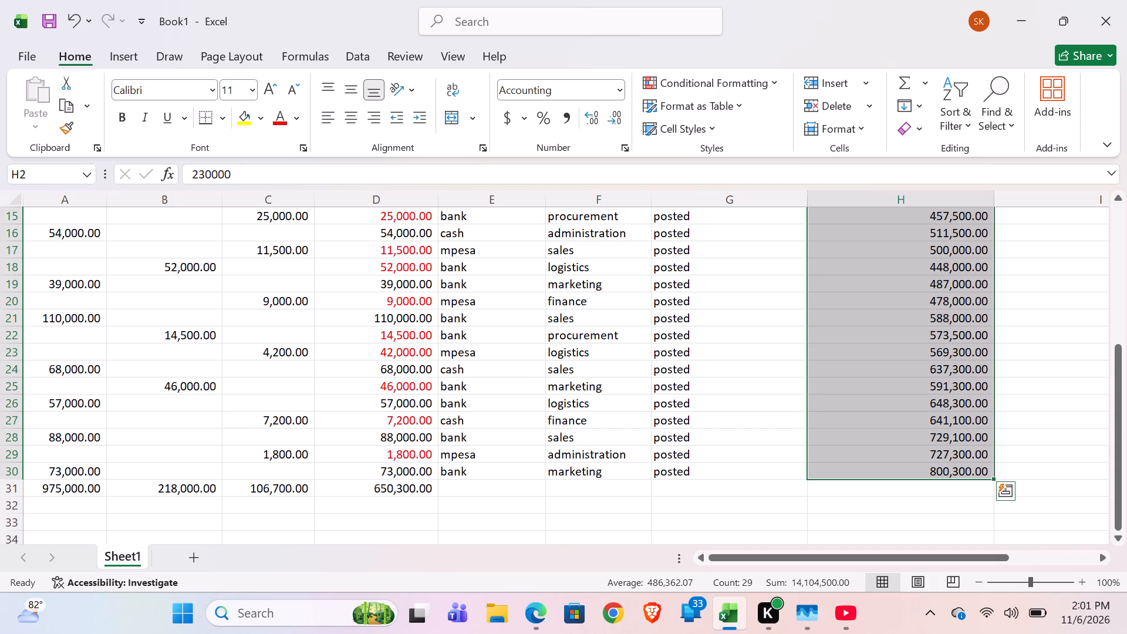
Enter the closing running balance 800300 in cell H31 of the totals row.
left_click(922, 494)
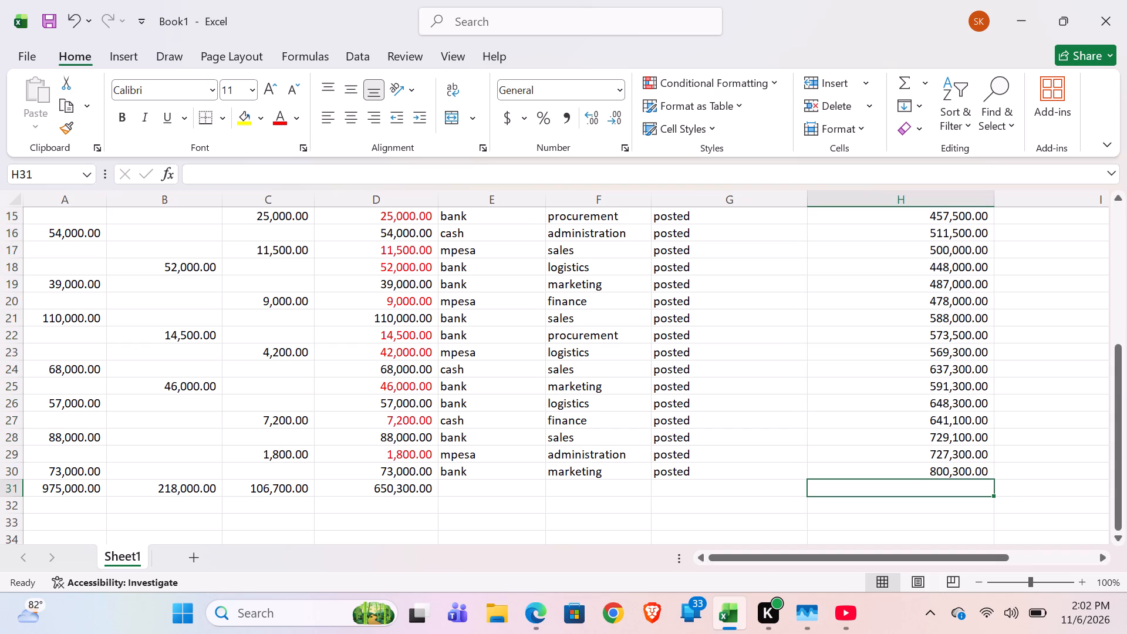
key("8")
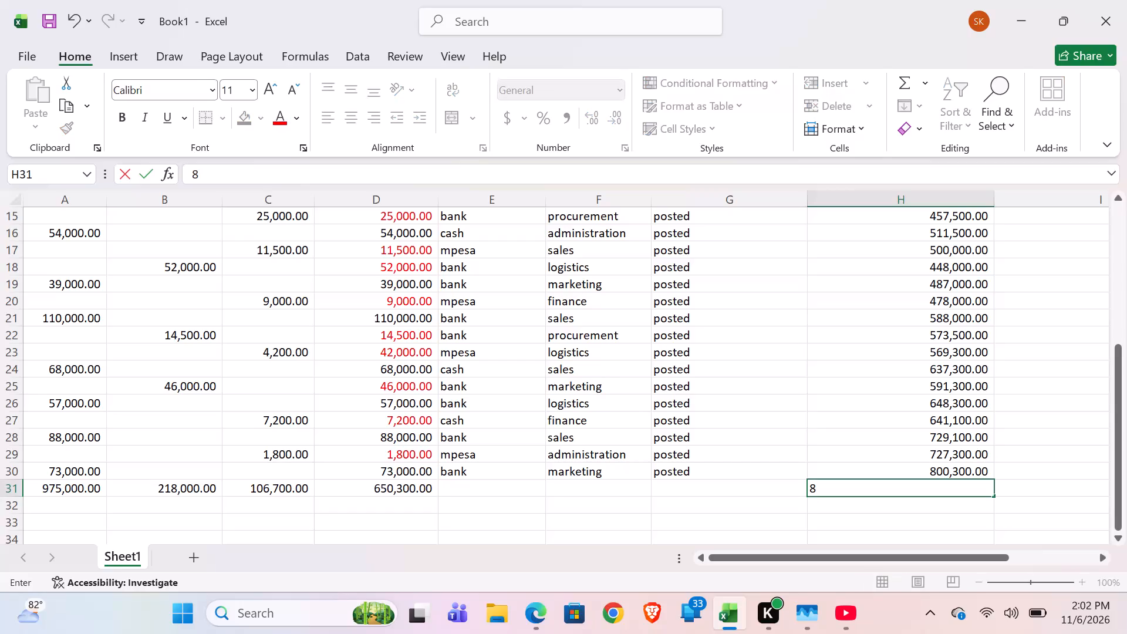
type("00300")
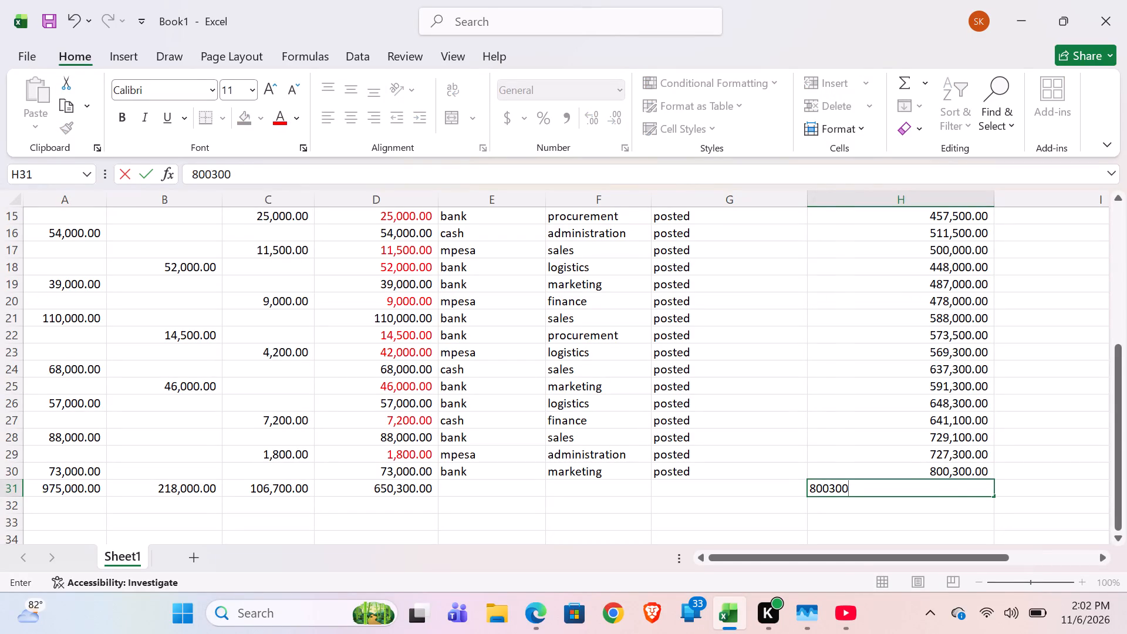
key("Return")
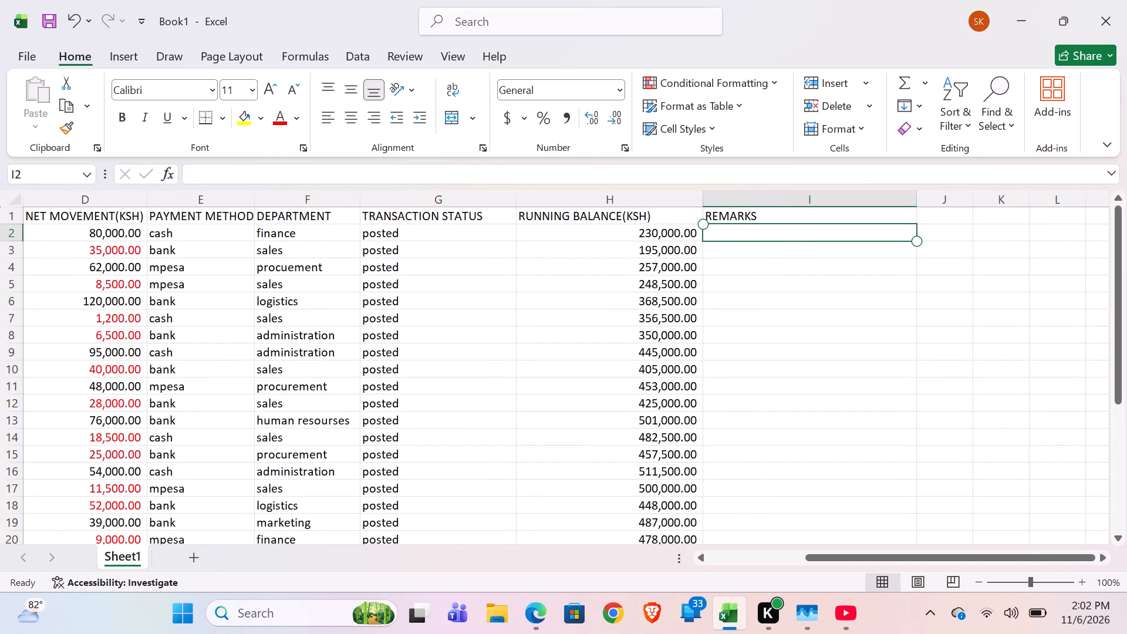
Enter the remarks "daily sales and delivery cost" in cell I2 and "stock repenishment" in cell I3.
type("daily sales and deli")
type("very co")
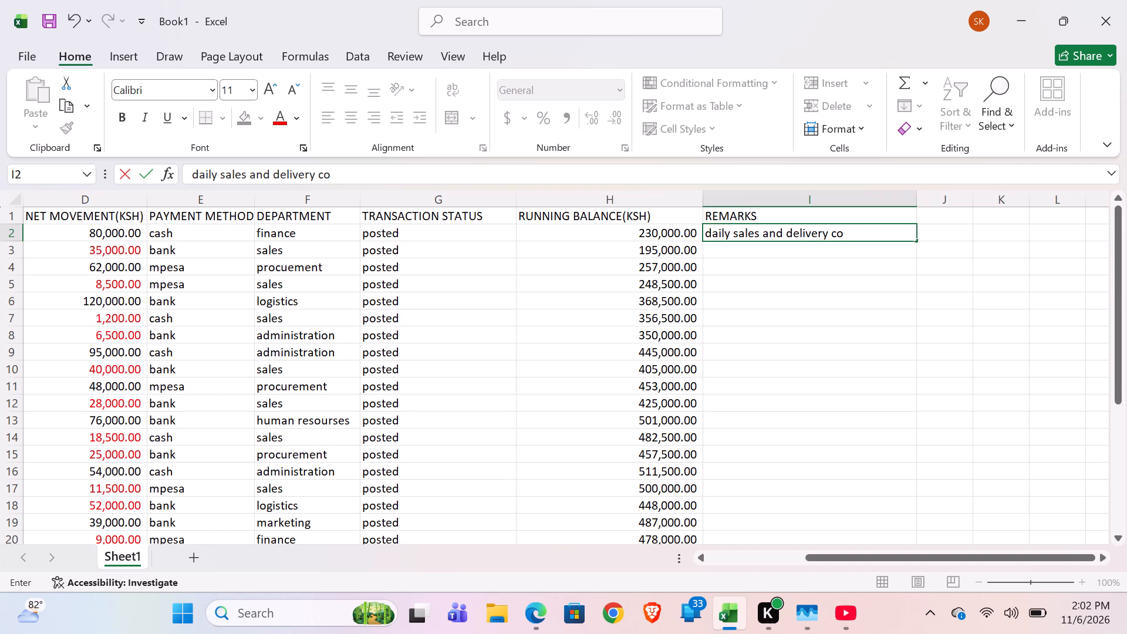
type("st")
key("Return")
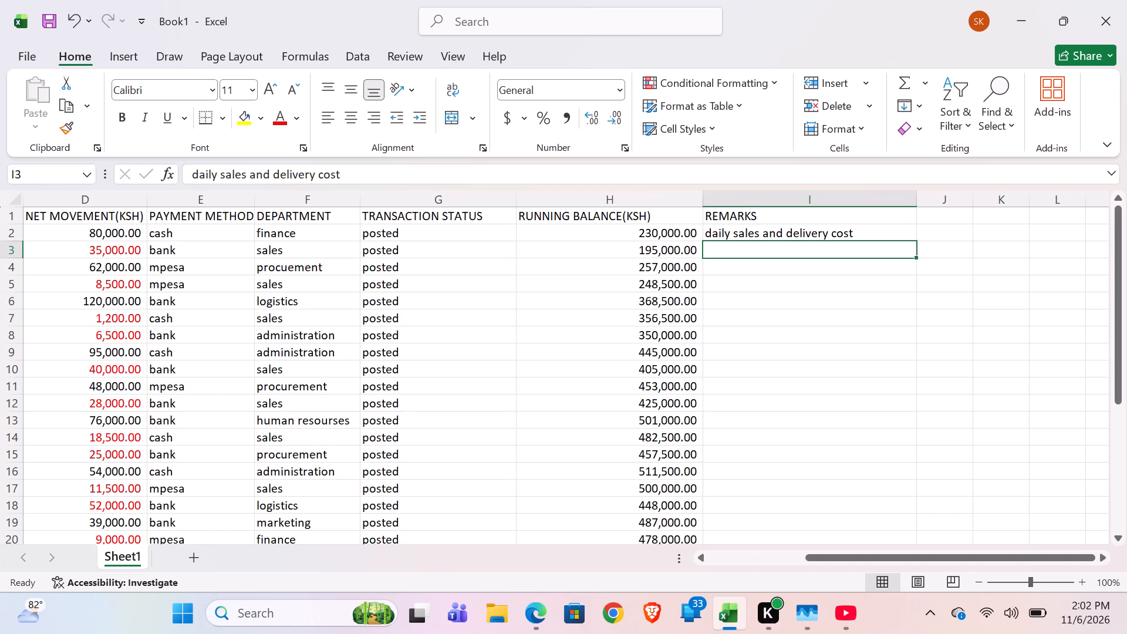
type("sto")
type("ck repl")
key("BackSpace")
type("enishment")
key("Return")
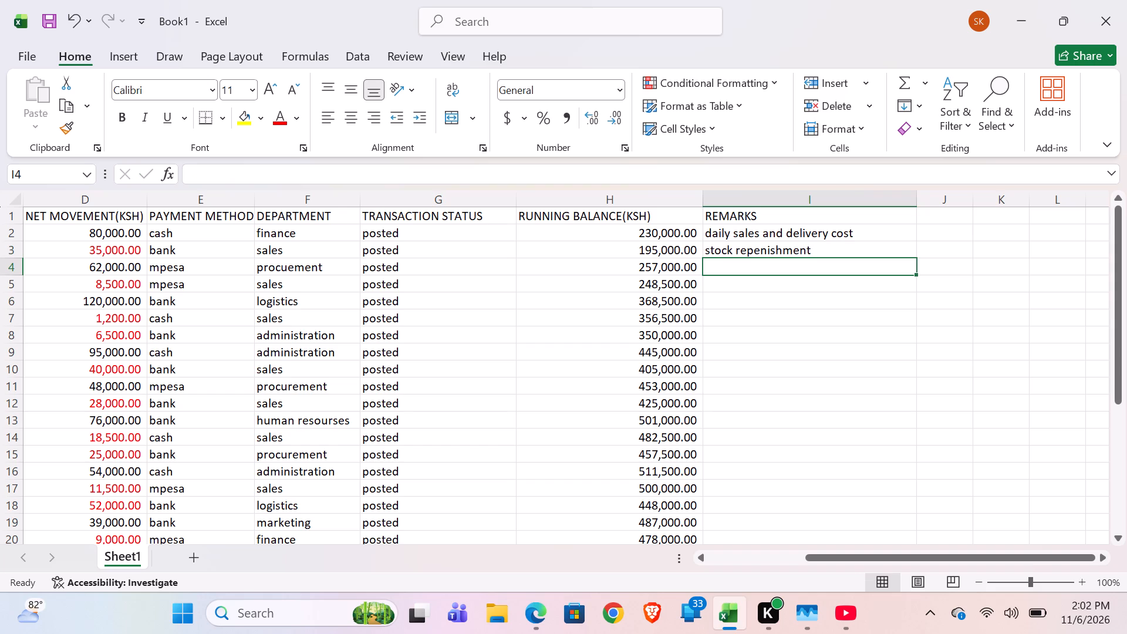
Enter the remarks "customer account collections" in cell I4 and "distribution expense" in cell I5.
type("cu")
type("stomer account collectiond")
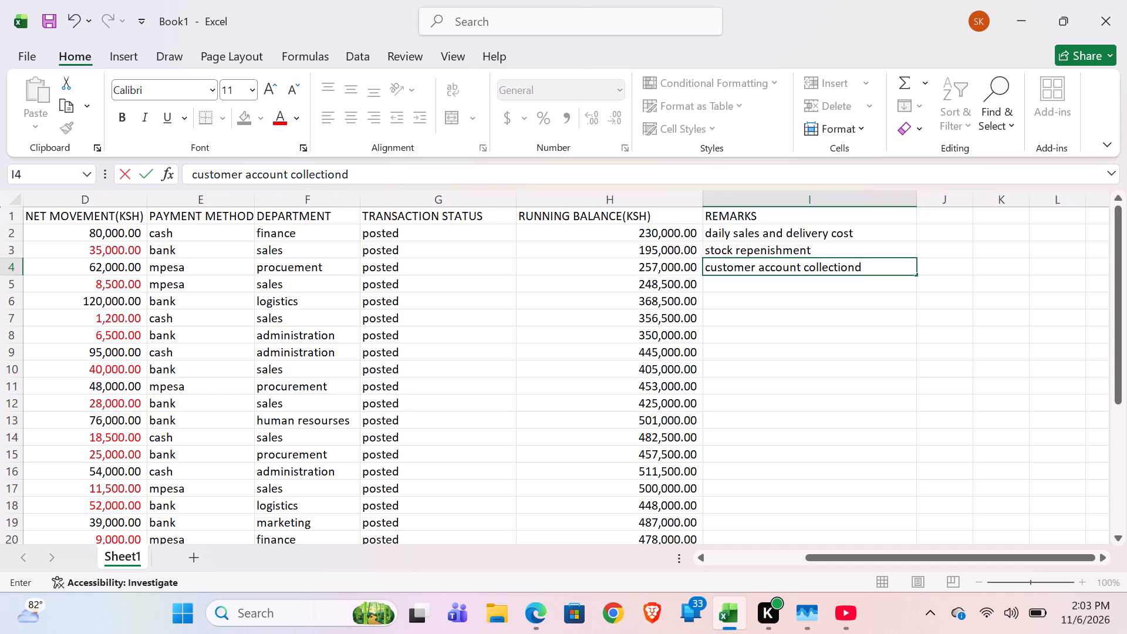
key("BackSpace")
key("s")
key("Return")
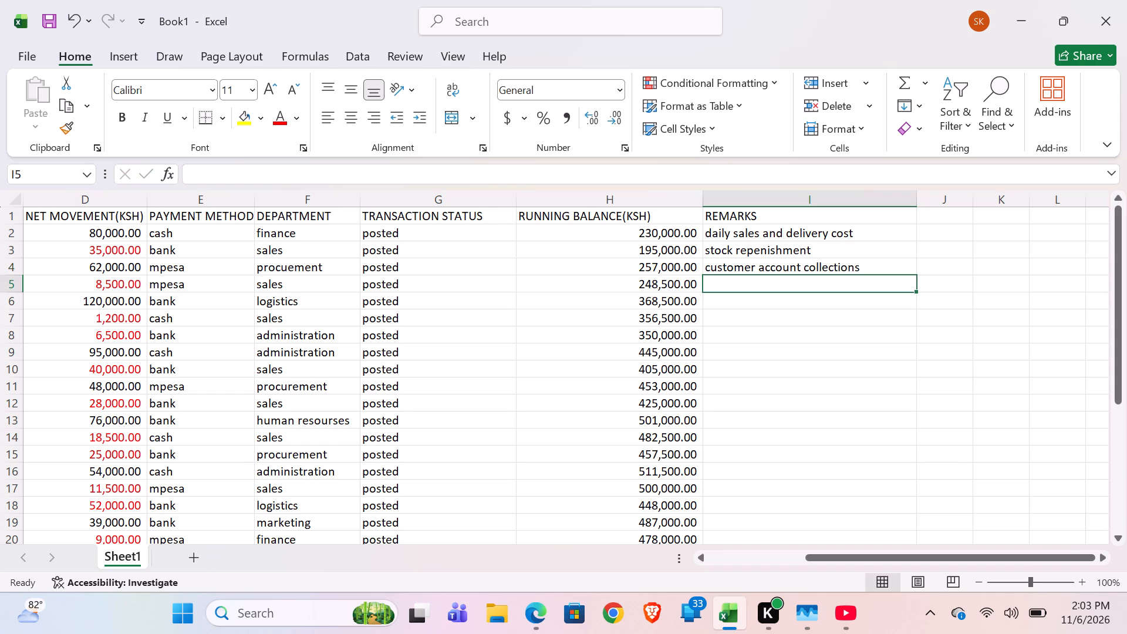
type("distribution expense")
key("Return")
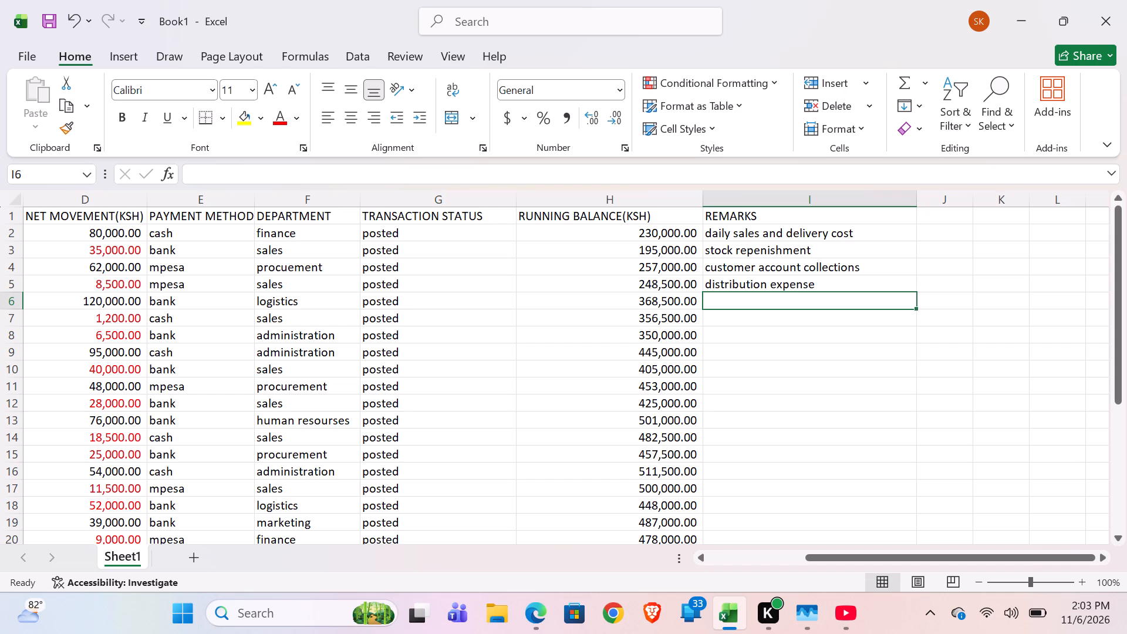
Change the remark in cell I5 to "distribution expenses".
left_click(862, 286)
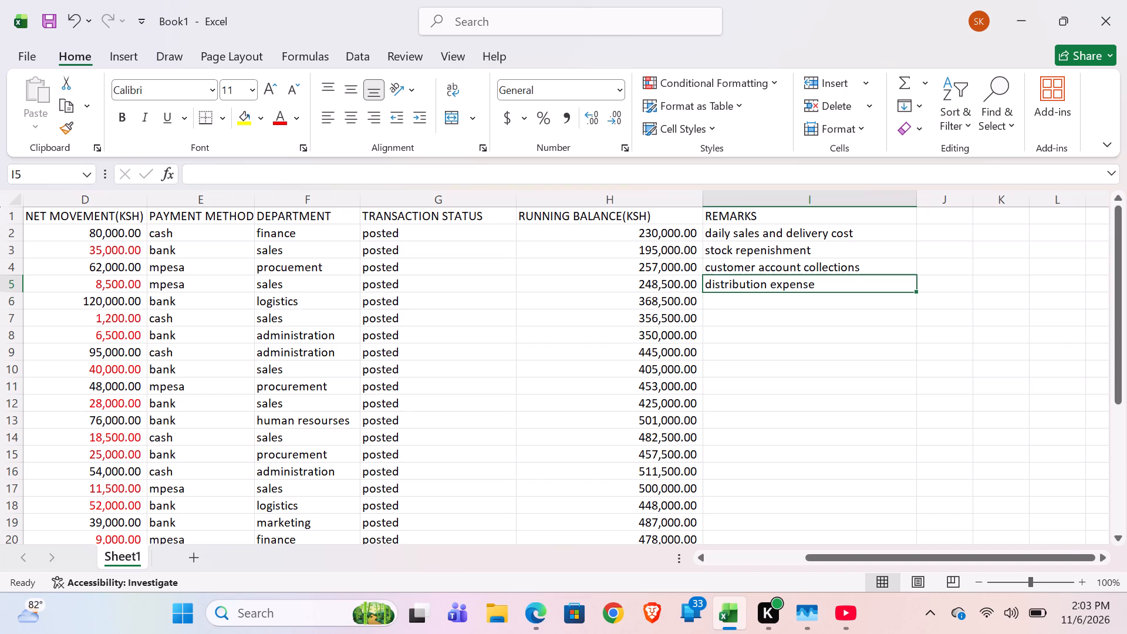
key("s")
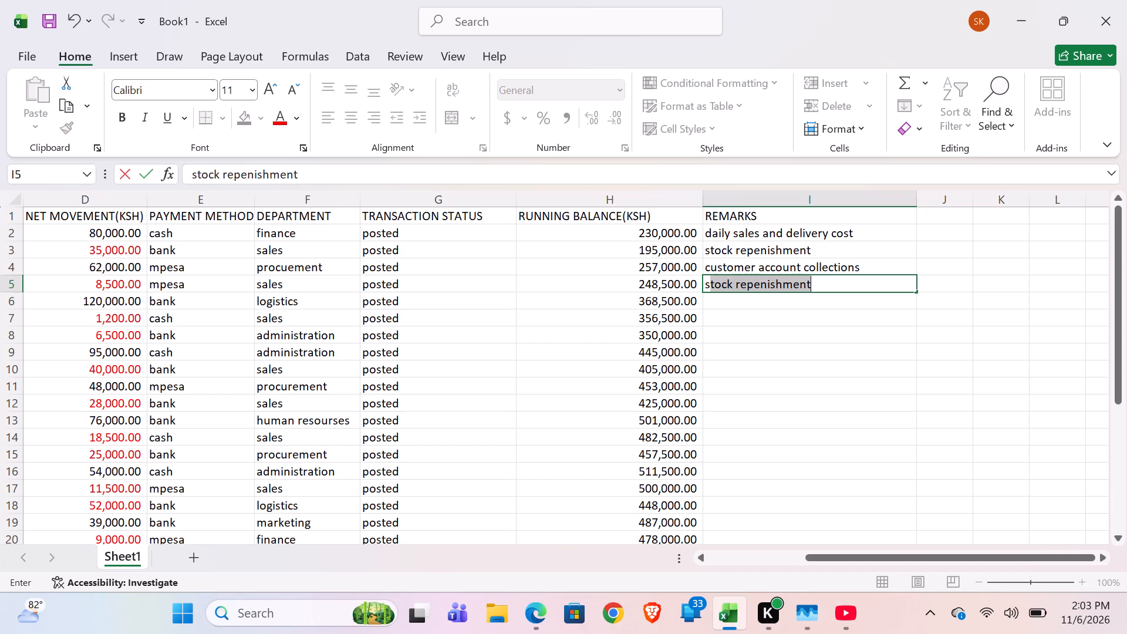
left_click(72, 23)
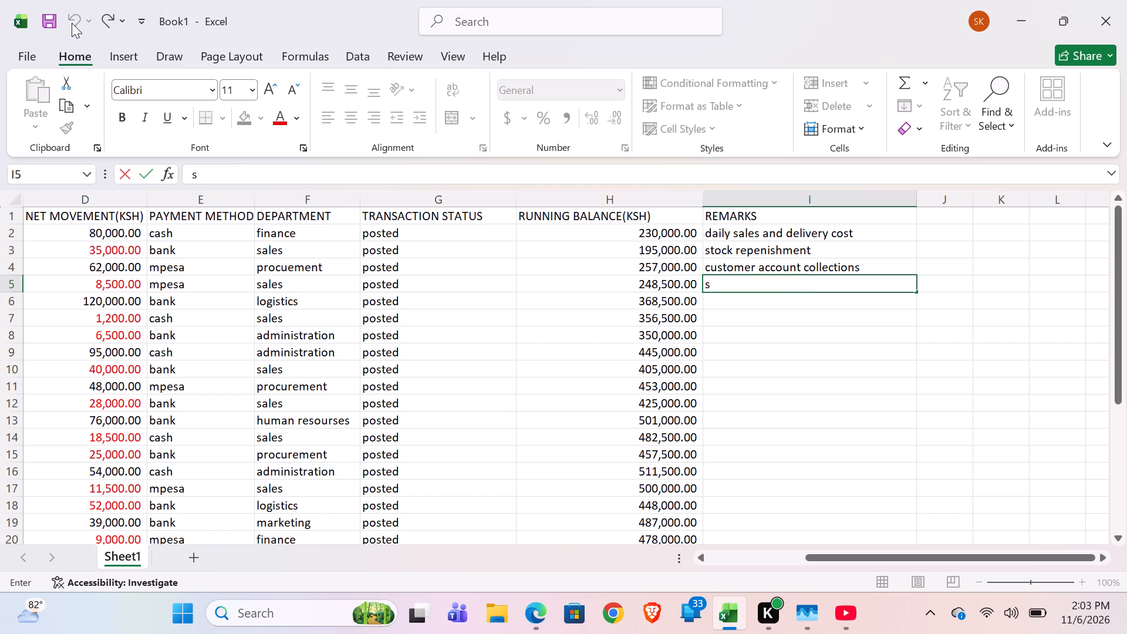
left_click(72, 23)
left_click(72, 23)
left_click(725, 284)
key("BackSpace")
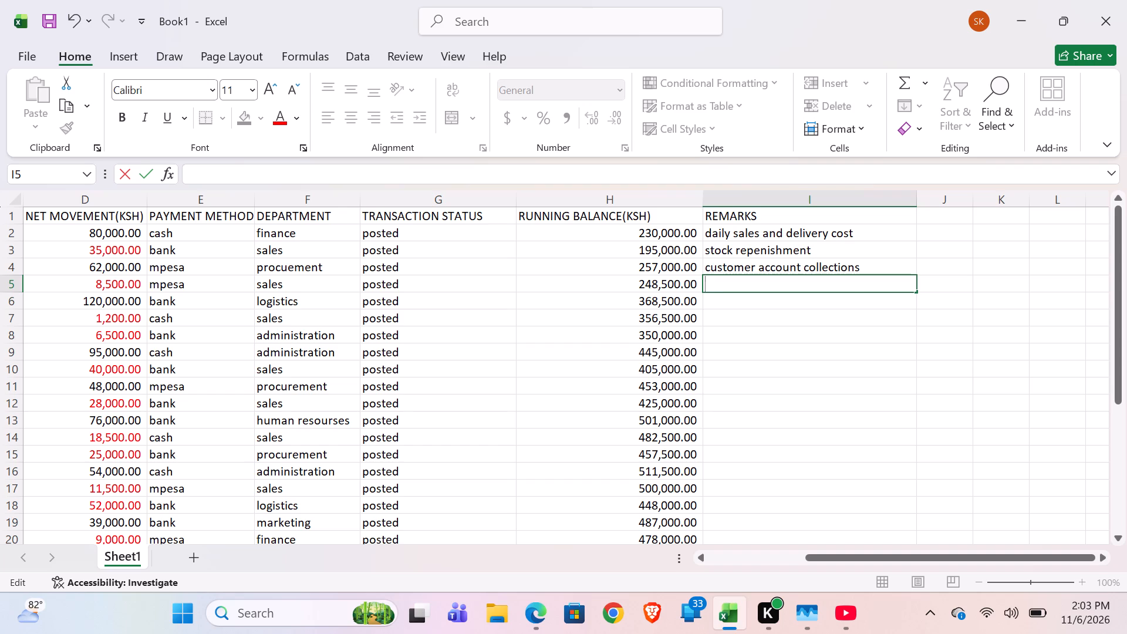
type("distribution expen")
type("ses")
key("Return")
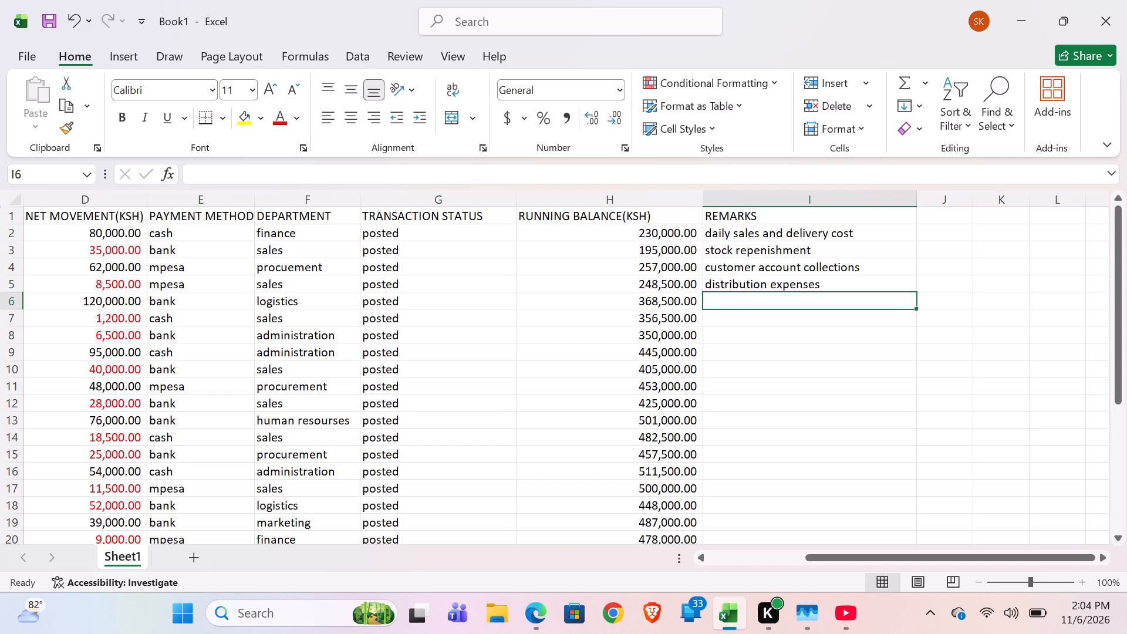
Enter the remarks "bulk customer orders" in cell I6 and "office supplies" in cell I7.
type("bulk cus")
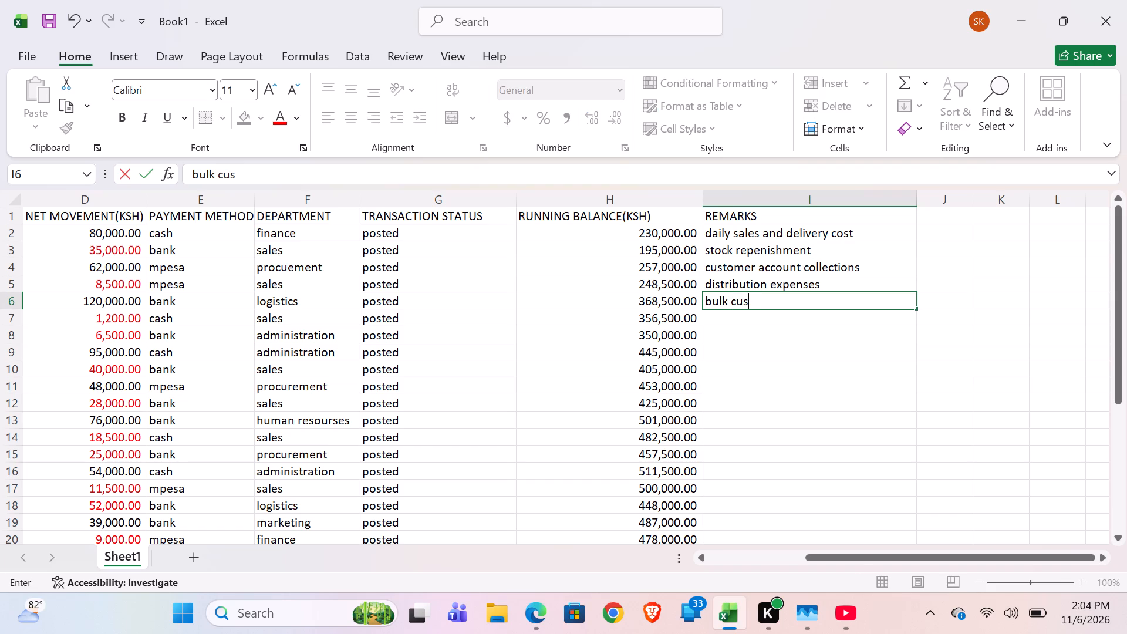
type("ti")
key("BackSpace")
type("omer orders")
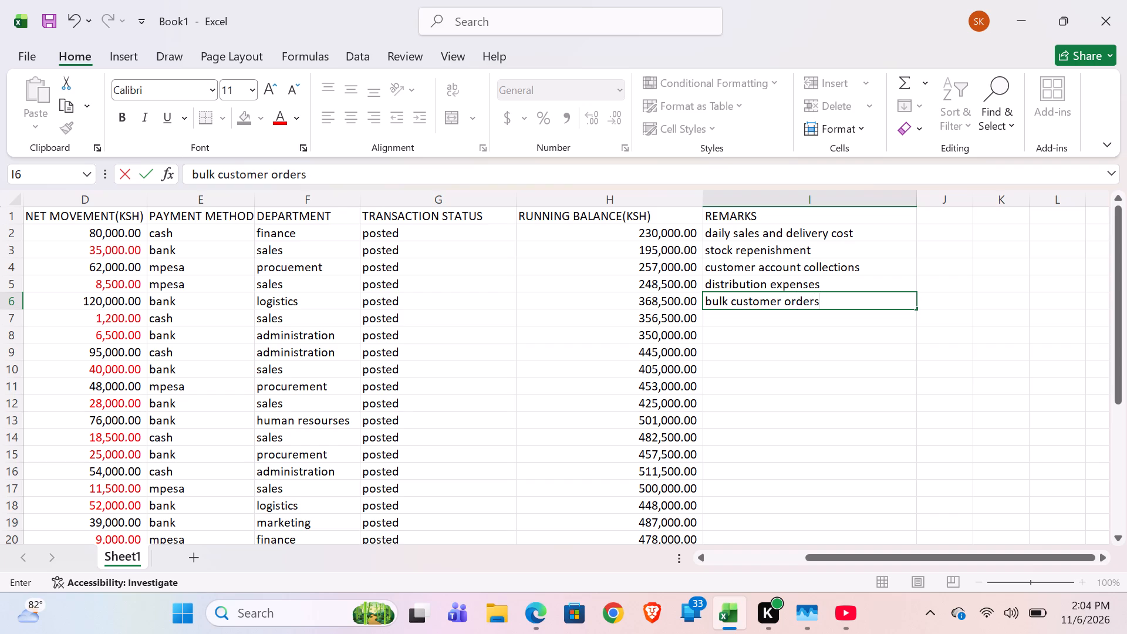
key("Return")
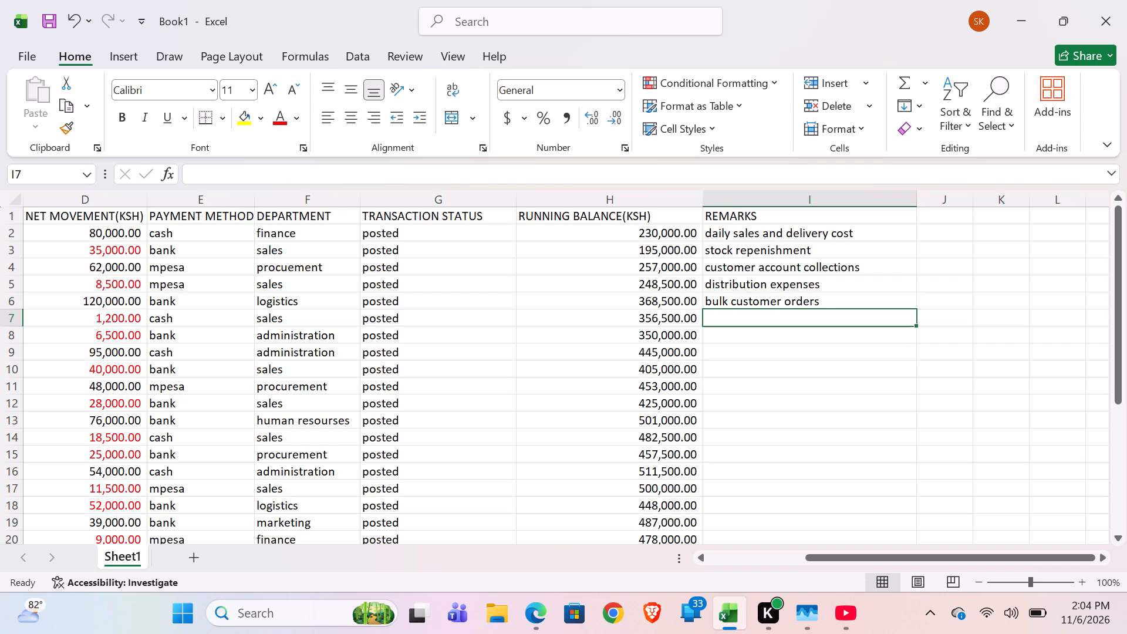
type("office supplies")
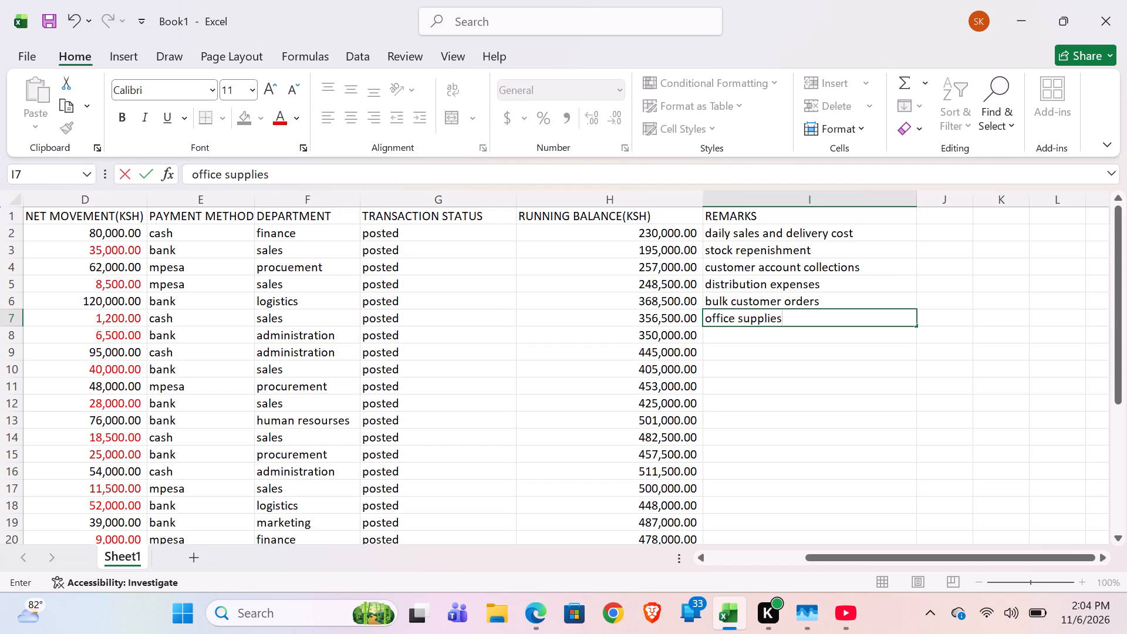
key("Return")
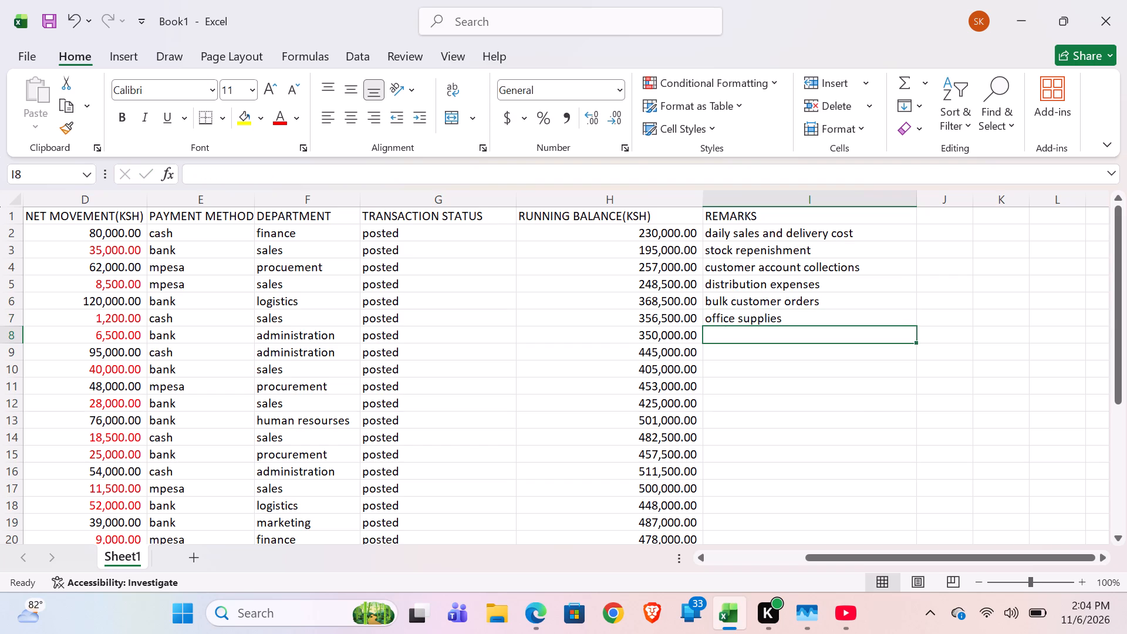
Enter the remarks "utility payment" in cell I8 and "daily sales" in cell I9.
type("utility payment")
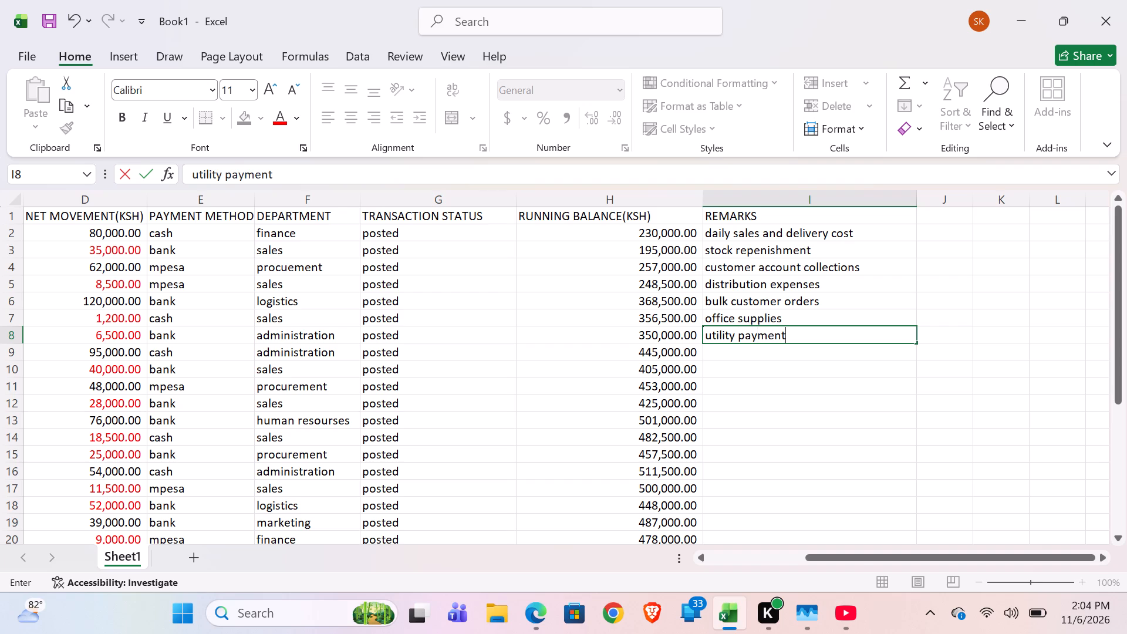
key("Return")
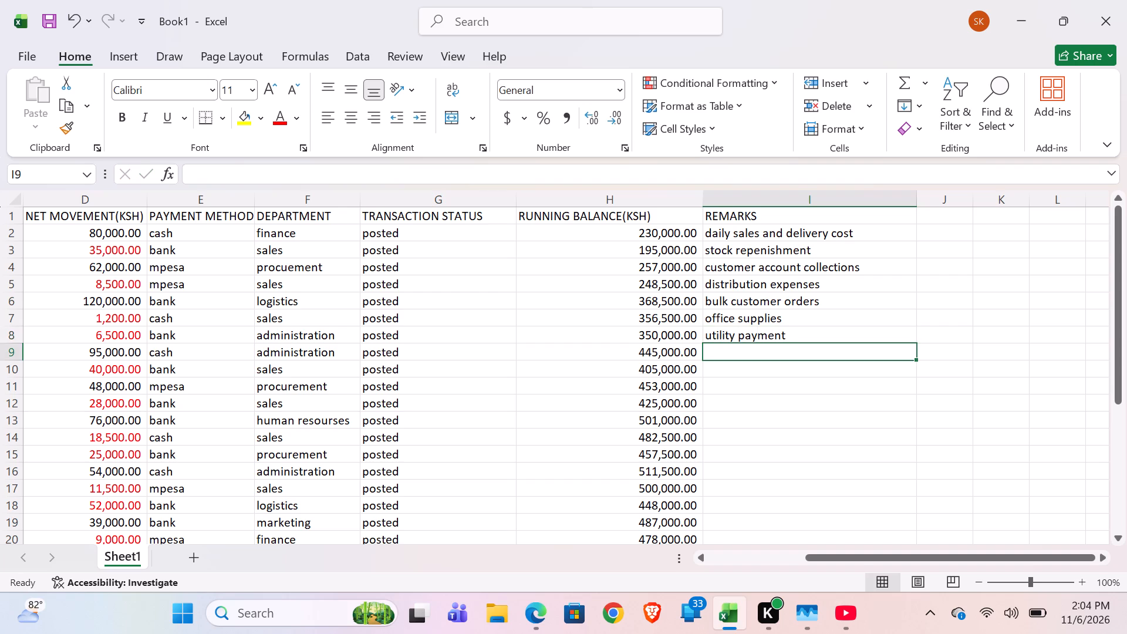
type("daily sales")
key("space")
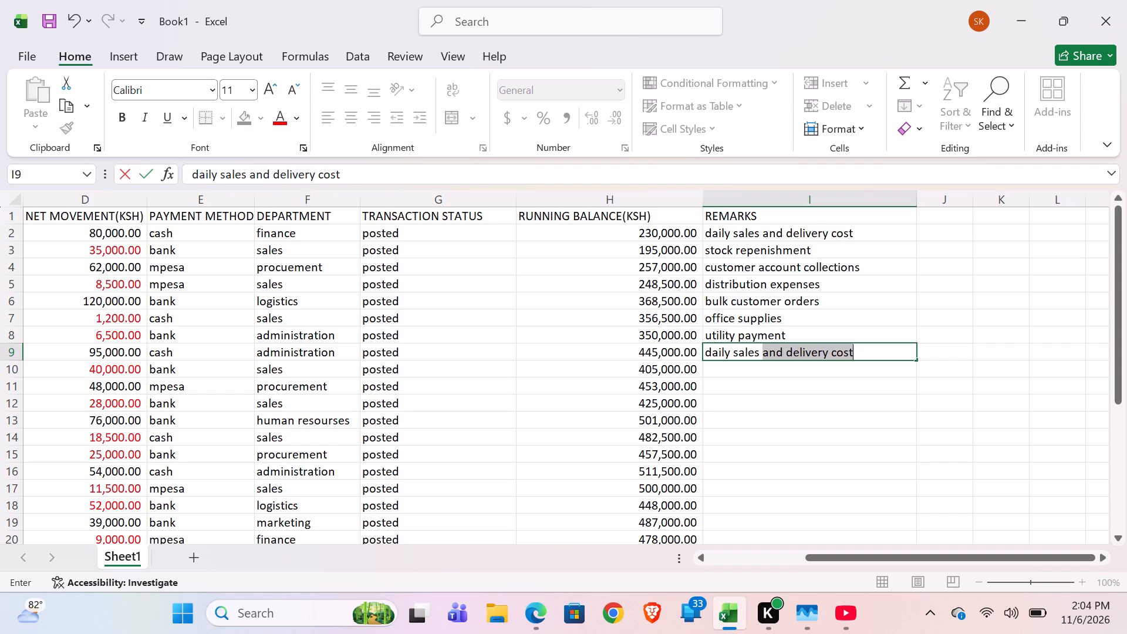
key("BackSpace")
key("Return")
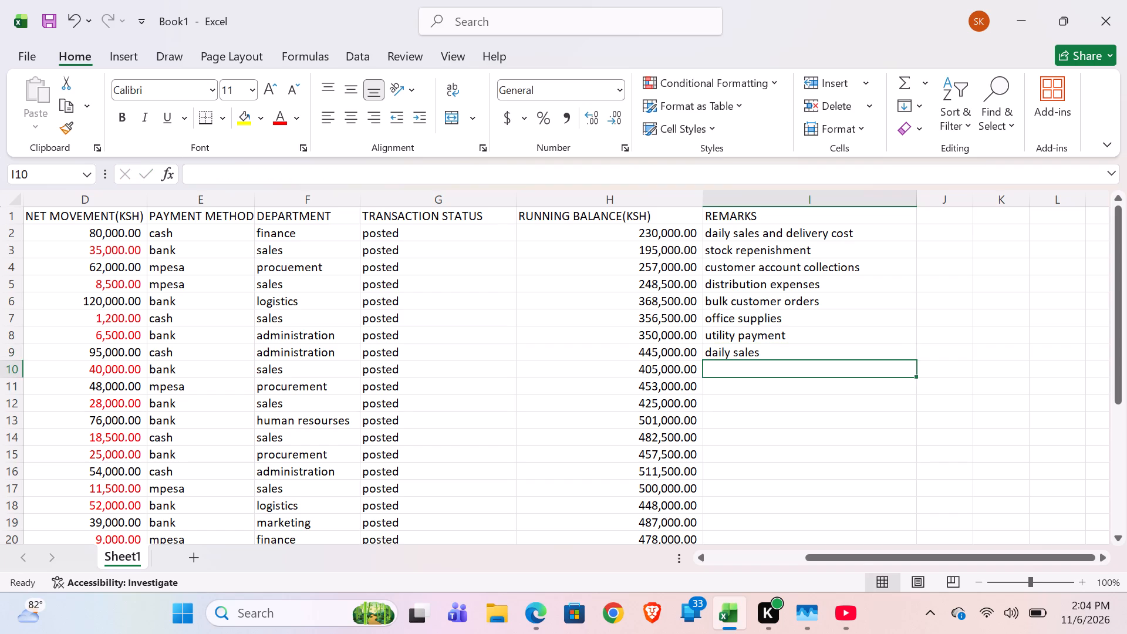
Enter the remark "supplier invoice settlement" in cell I10 of the REMARKS column.
type("supplier")
key("space")
type("invi")
key("BackSpace")
key("i")
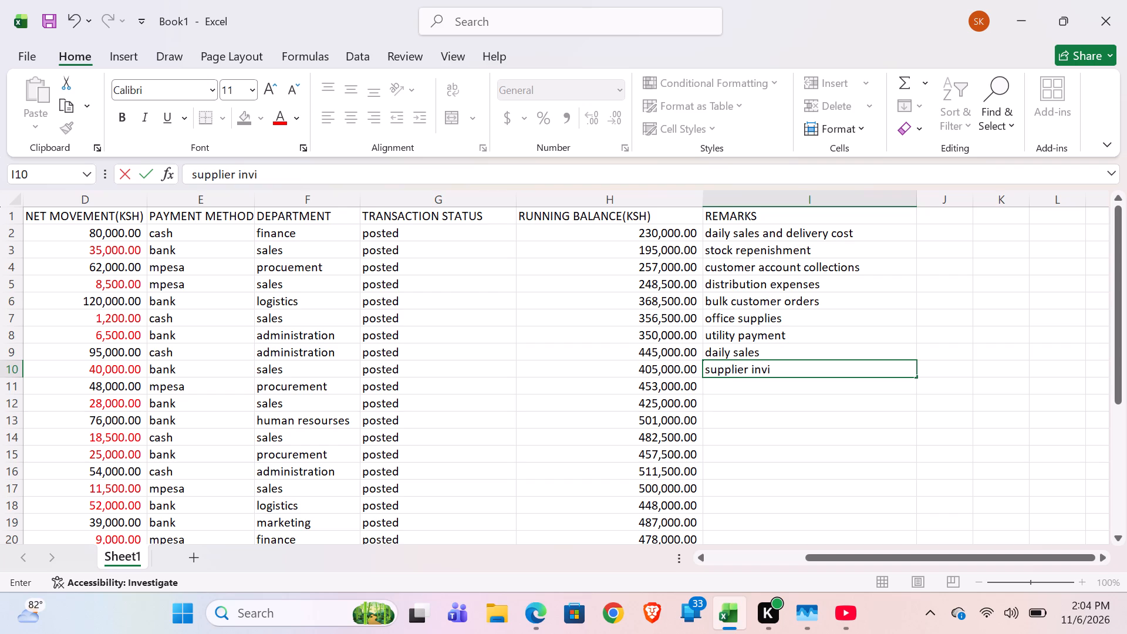
key("BackSpace")
type("oice settl")
type("ement")
key("Return")
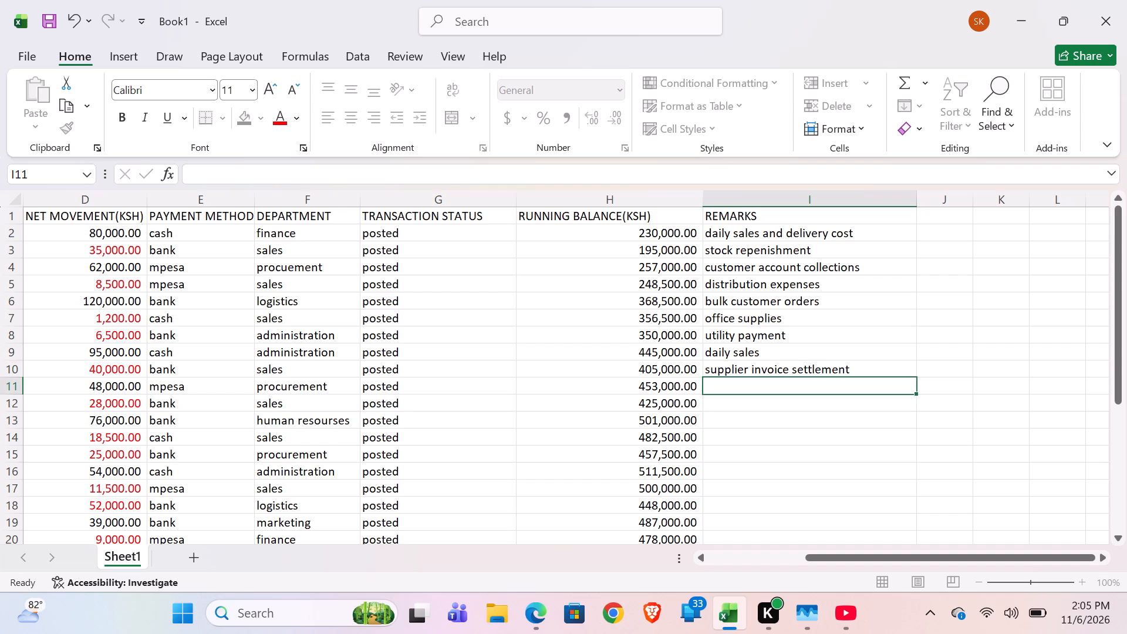
Enter the remarks "receivables collection" in cell I11 and "october wage payment" in cell I12.
type("receivablw")
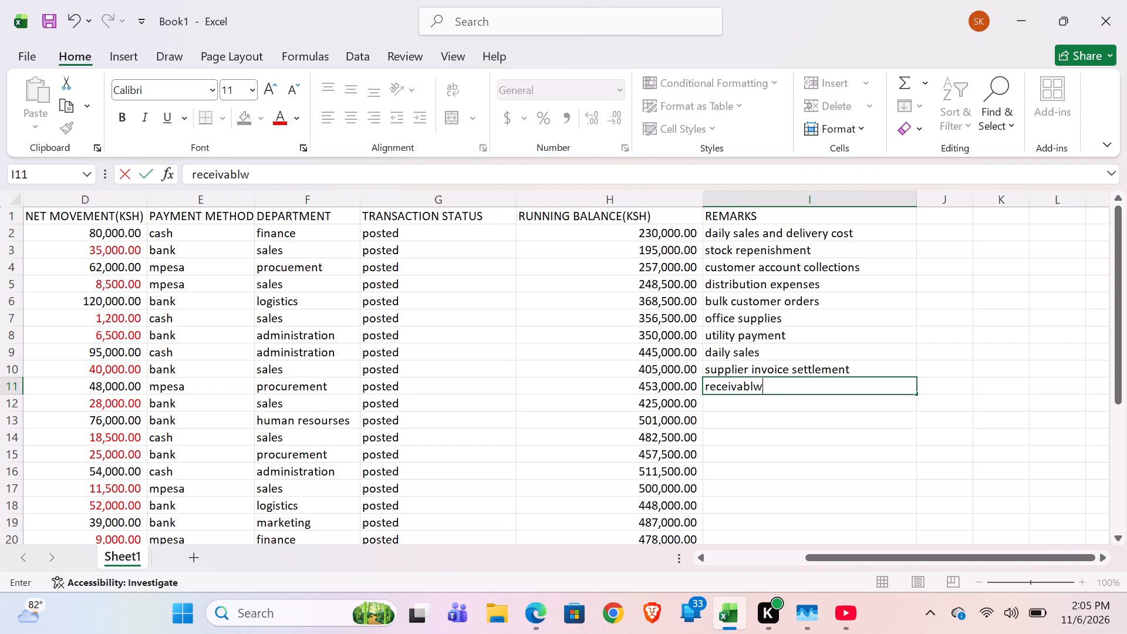
key("BackSpace")
type("es")
key("space")
type("collection")
key("Return")
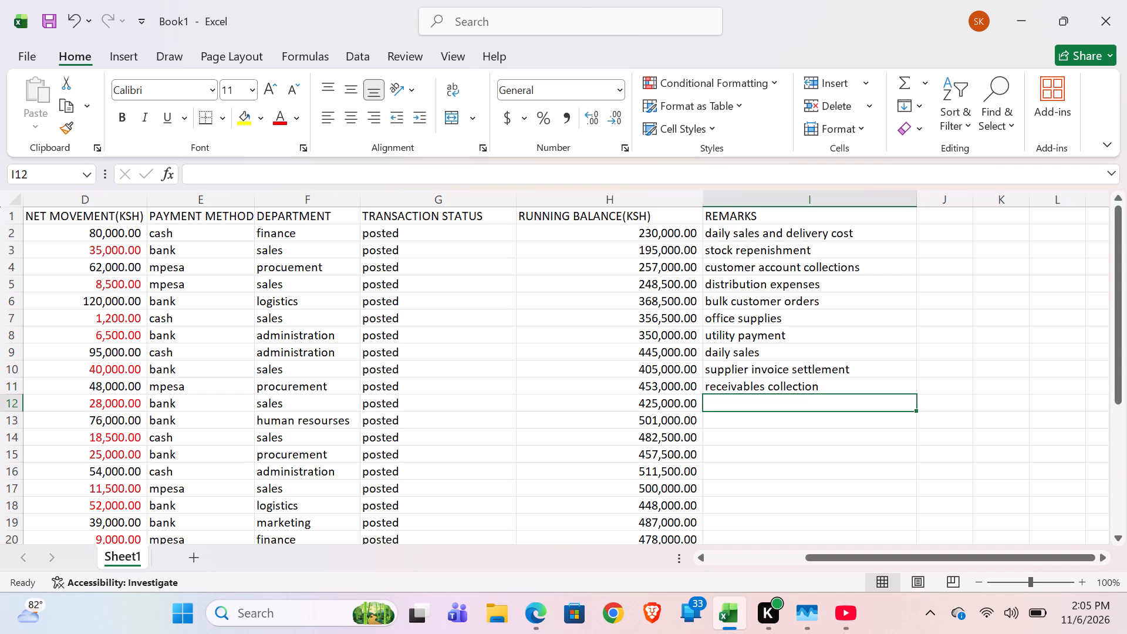
type("october wage payment")
key("Return")
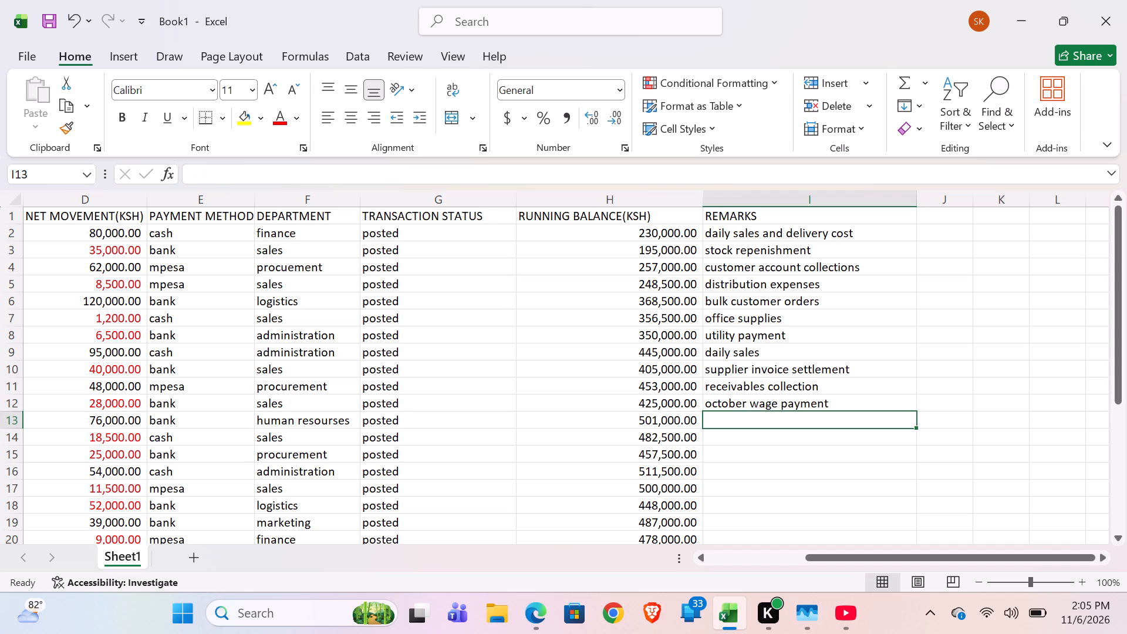
Enter the remarks "commercial order" in cell I13 and "packaging stock" in cell I14.
type("commerci")
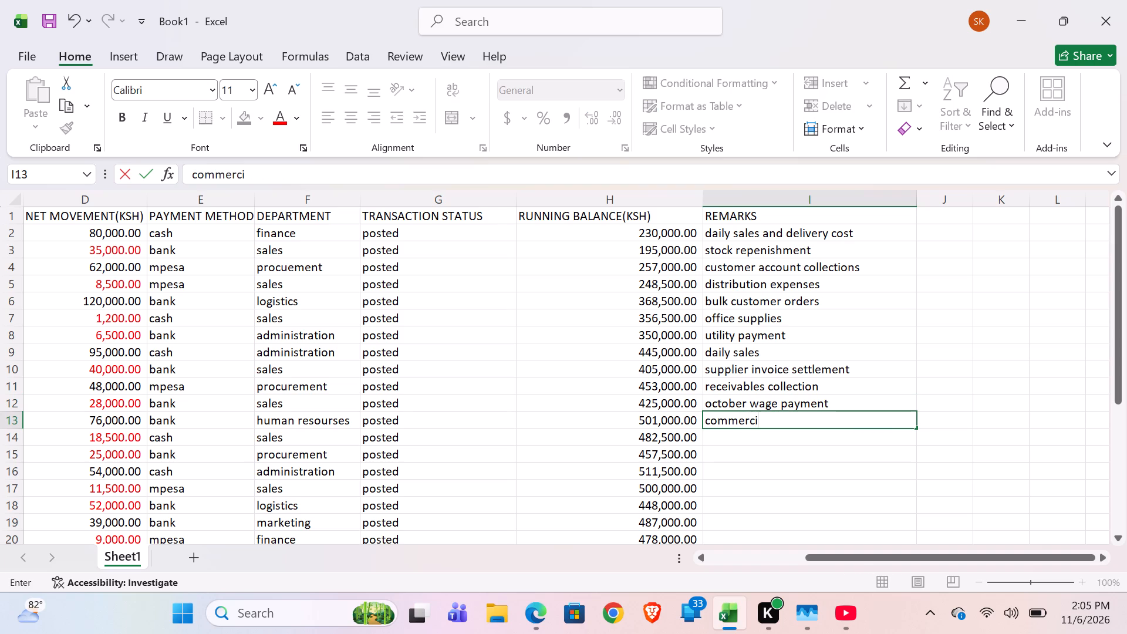
type("al order")
key("Return")
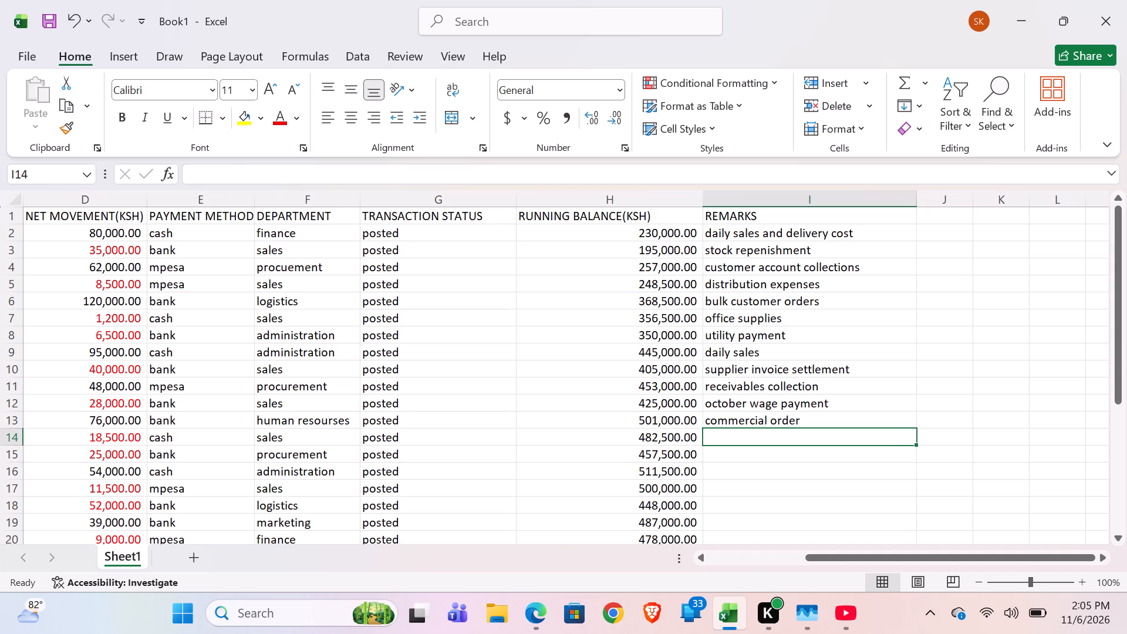
type("packaging sto")
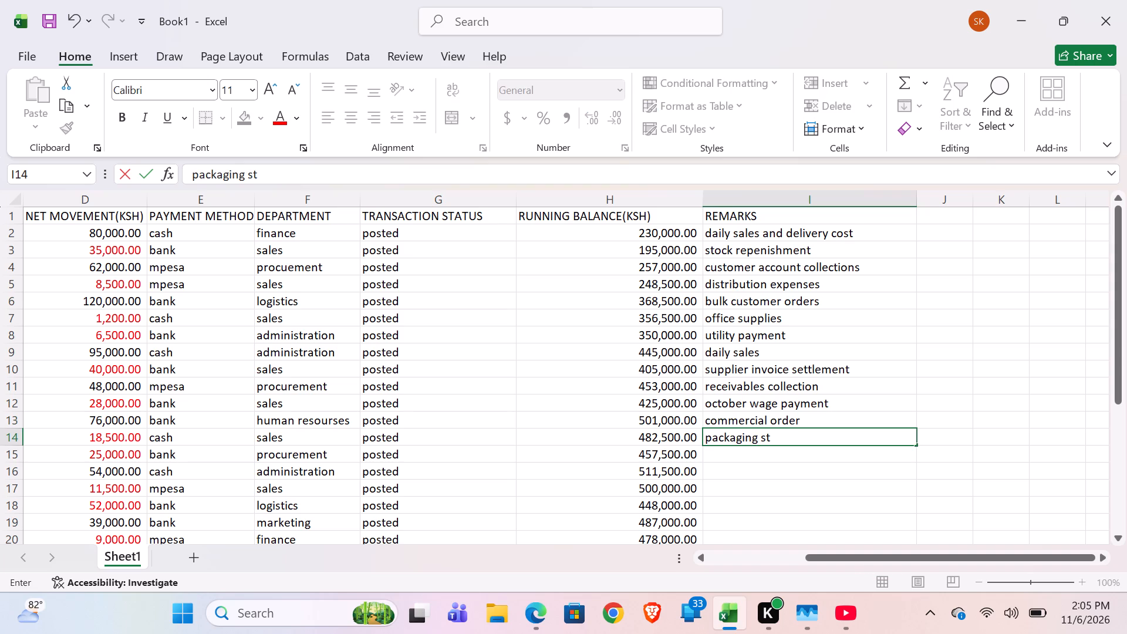
type("ck")
key("Return")
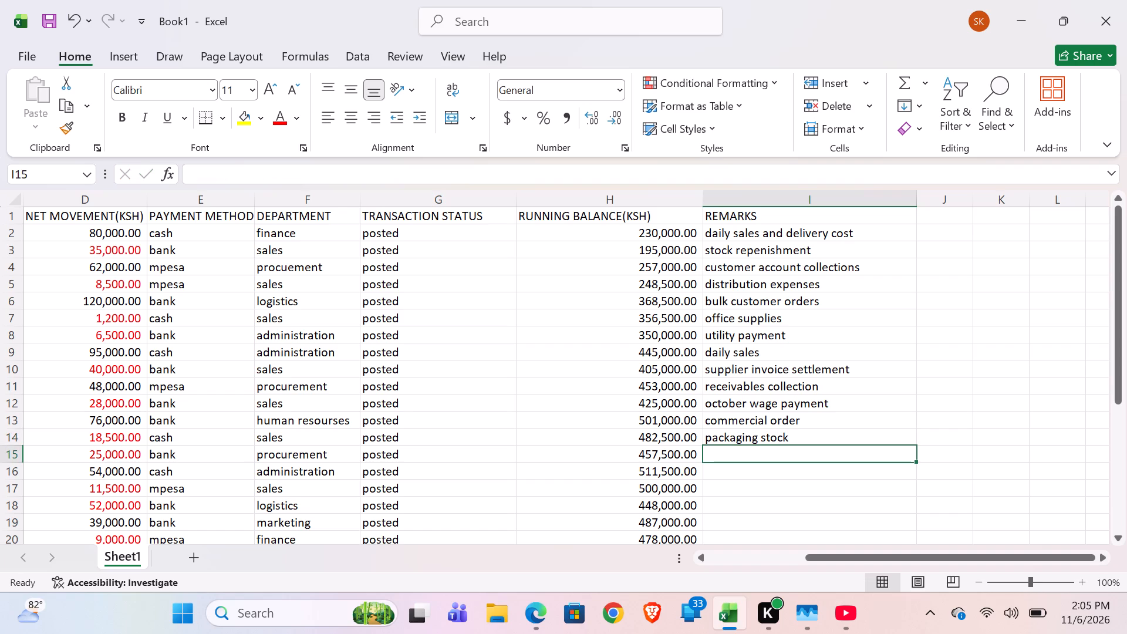
Enter the remarks "monthly rent" in cell I15 and "daily sales" in cell I16.
type("monthly rent")
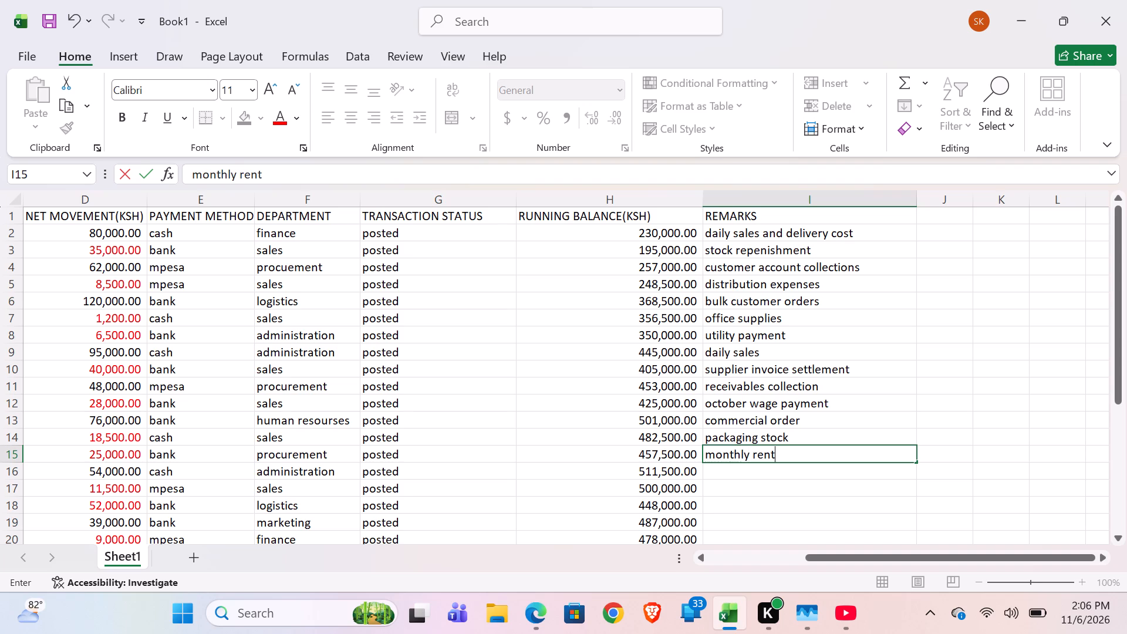
key("Return")
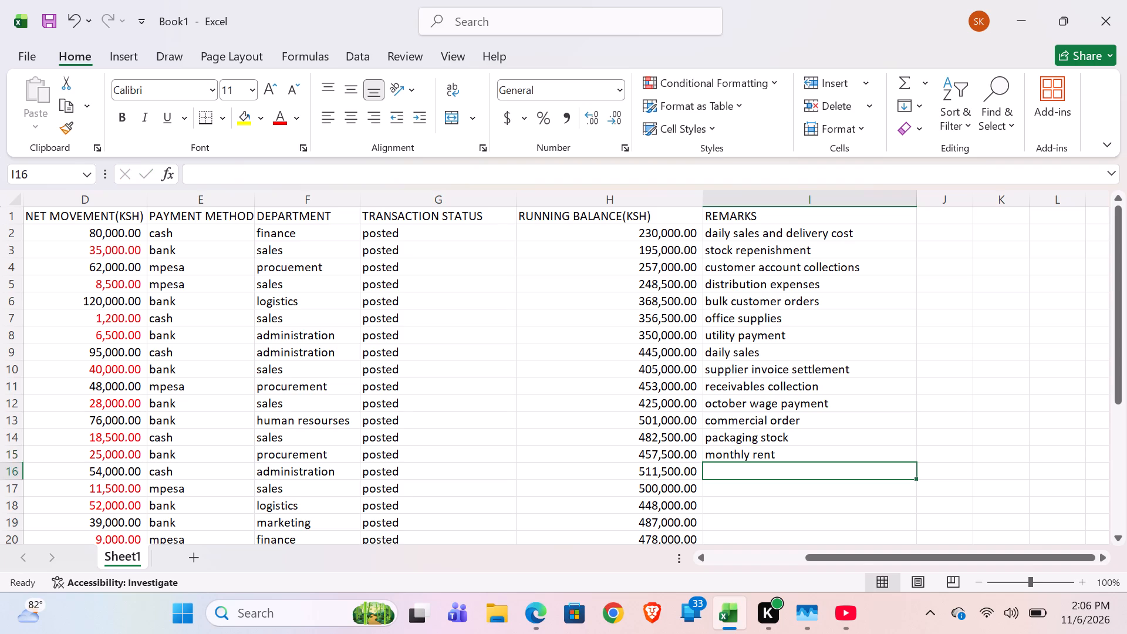
type("daily")
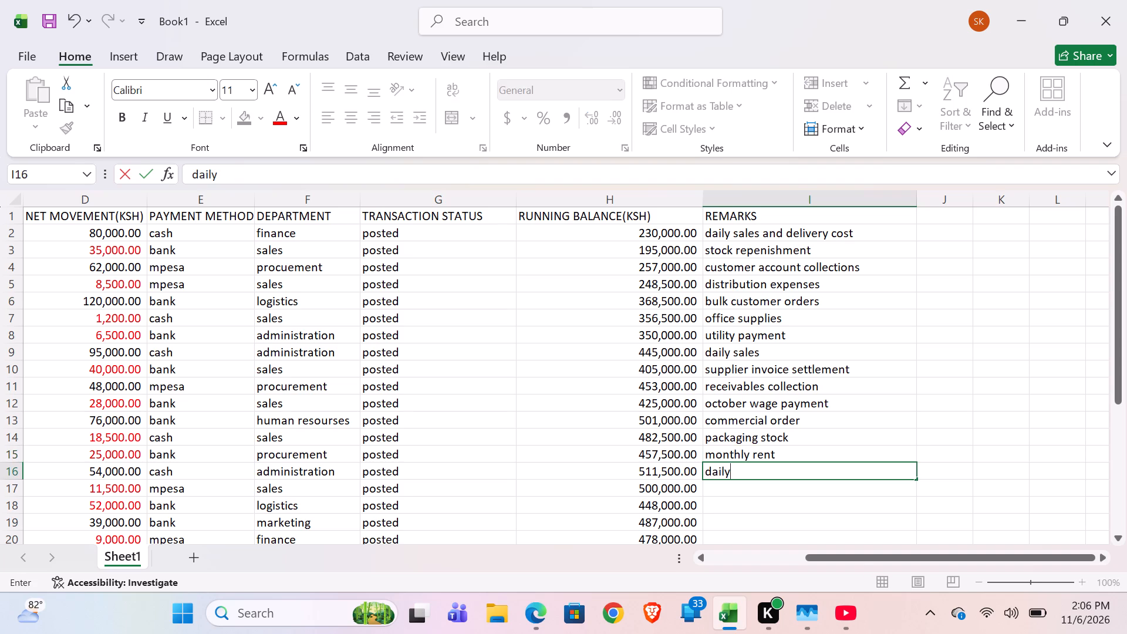
key("space")
type("sales")
key("Return")
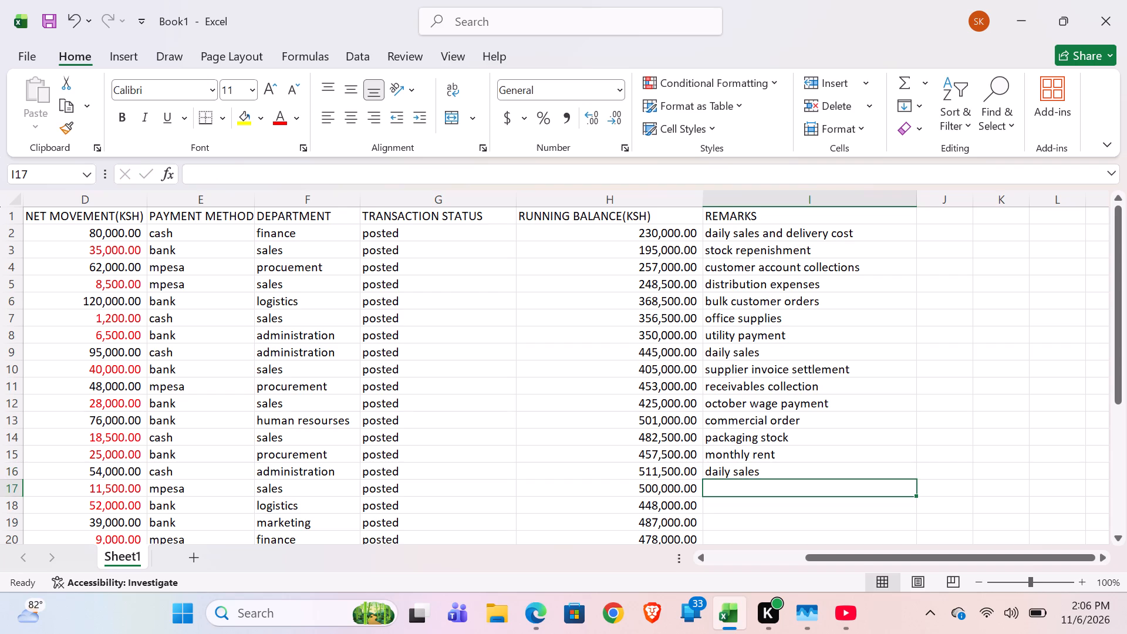
Enter the remarks "fleet operating costs" in cell I17 and "restocking fast-moving items" in cell I18.
type("fleet operating costs")
key("Return")
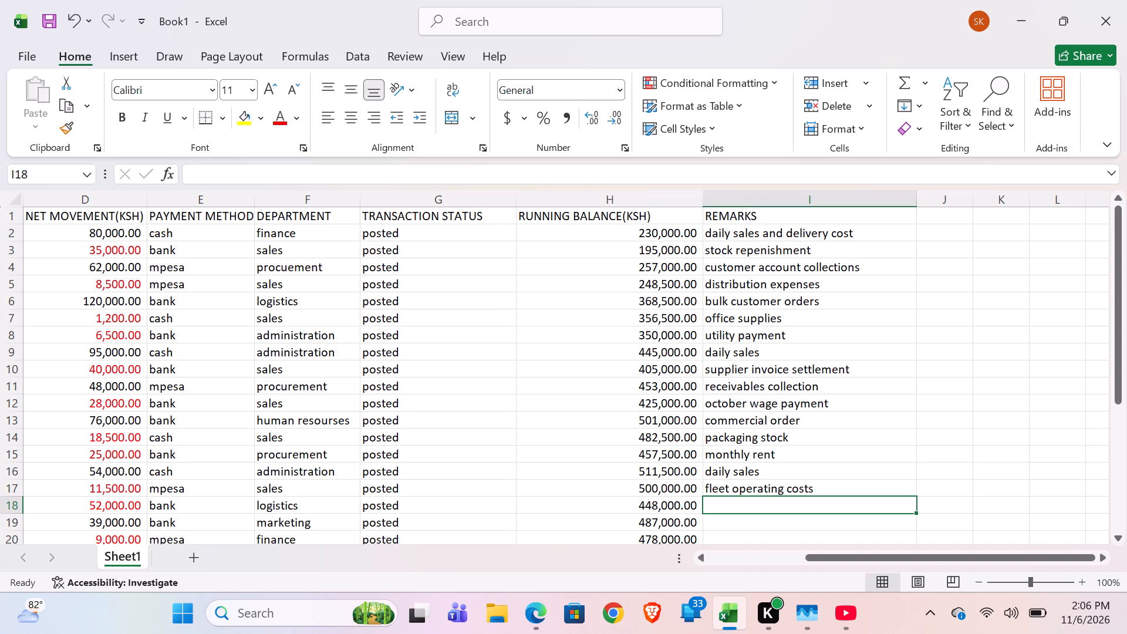
type("restocking")
key("space")
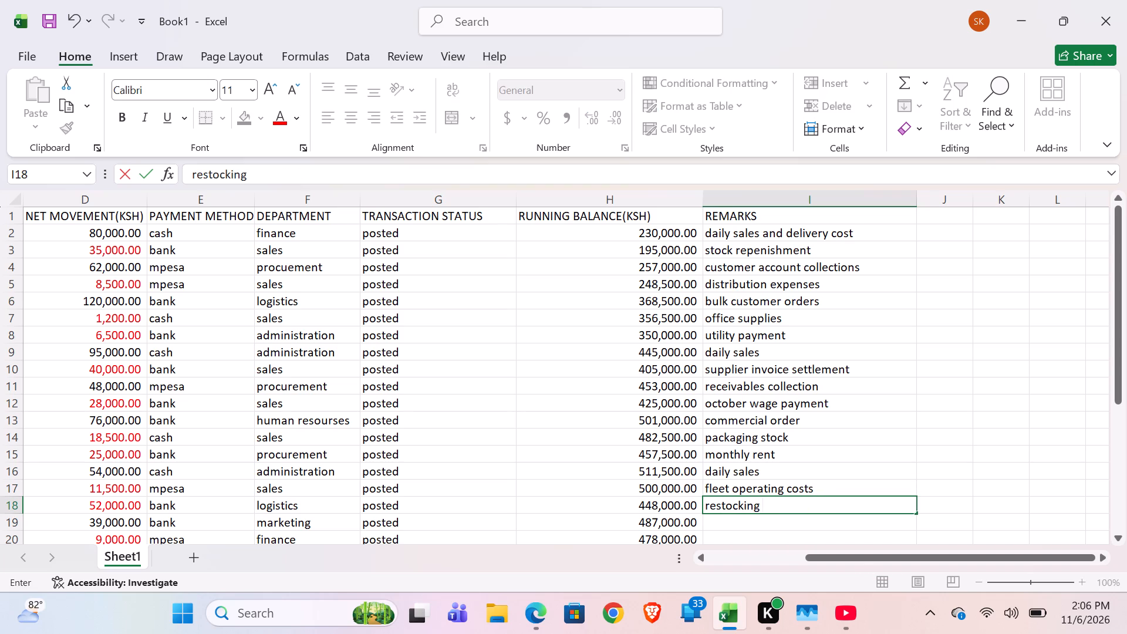
type("fs")
type("st")
key("BackSpace")
key("BackSpace")
key("BackSpace")
type("asr")
key("BackSpace")
key("t")
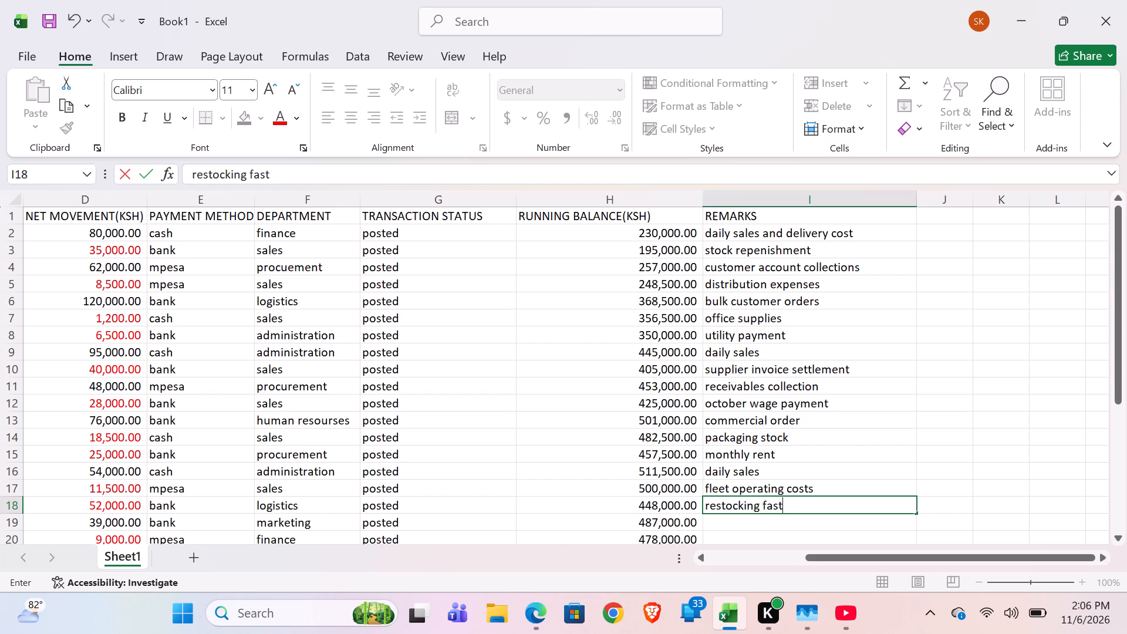
key("minus")
type("moving items")
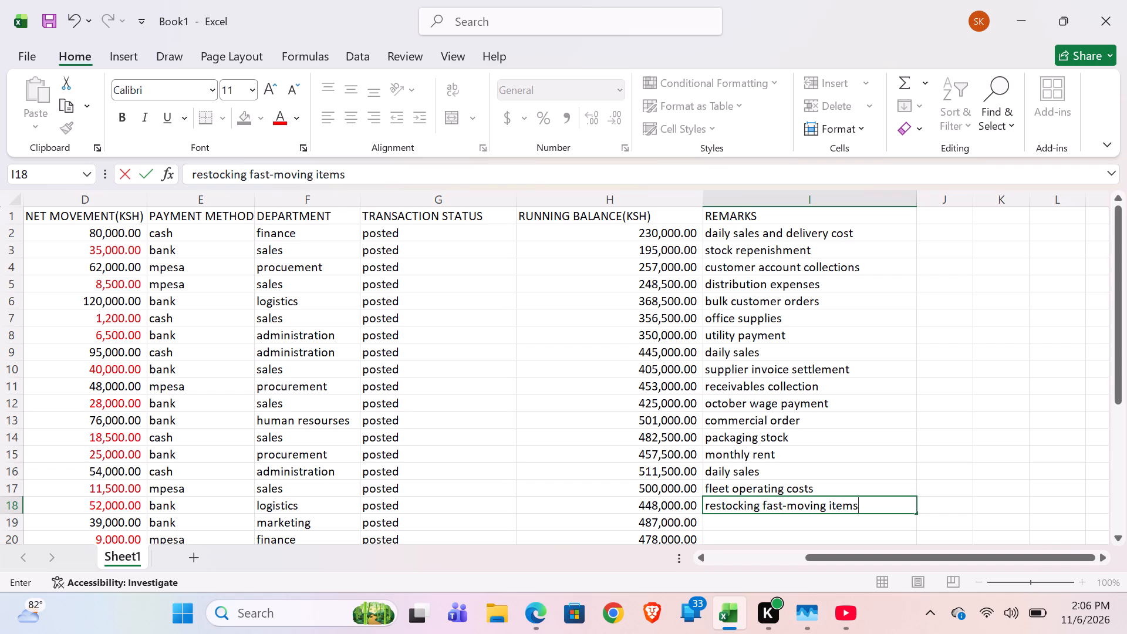
key("Return")
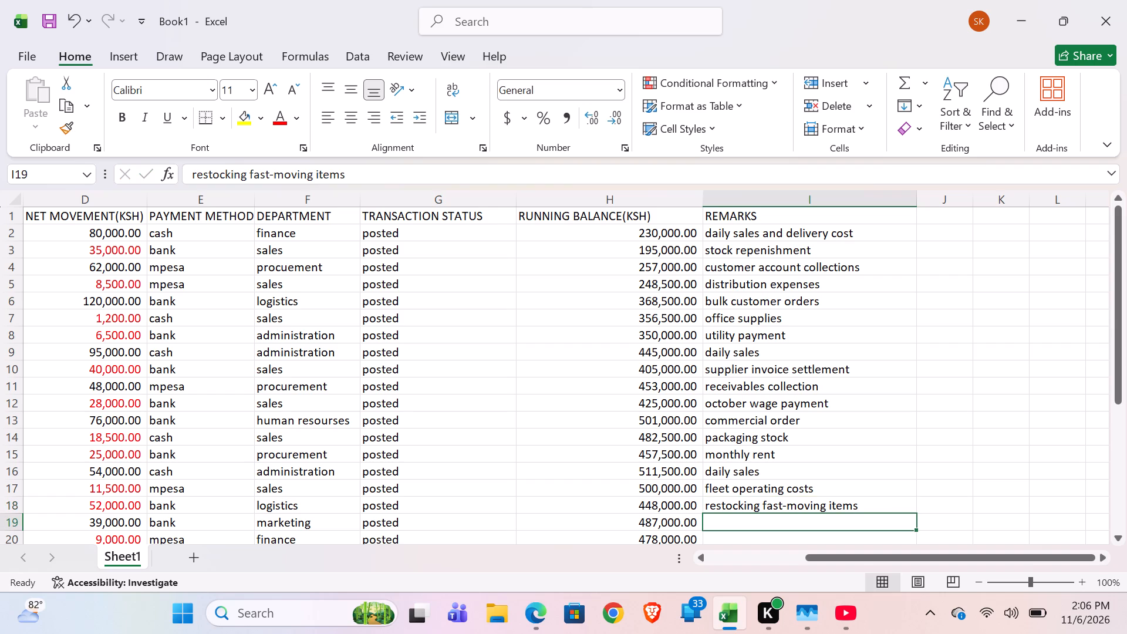
Enter the remark "receivables collection" in cell I19 of the REMARKS column.
type("receivables collection")
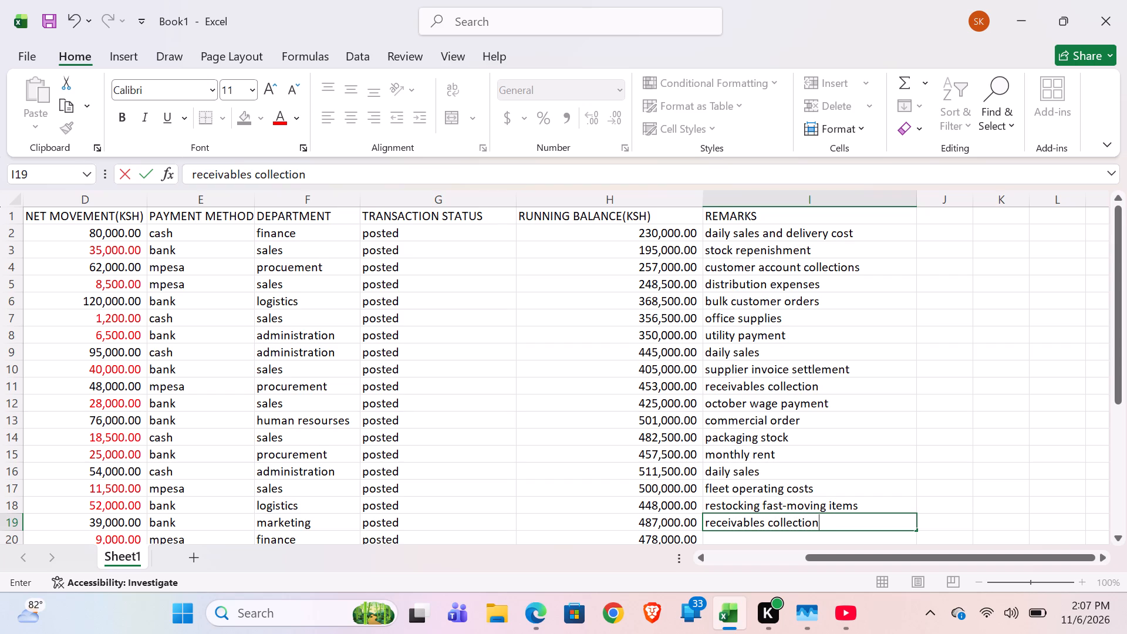
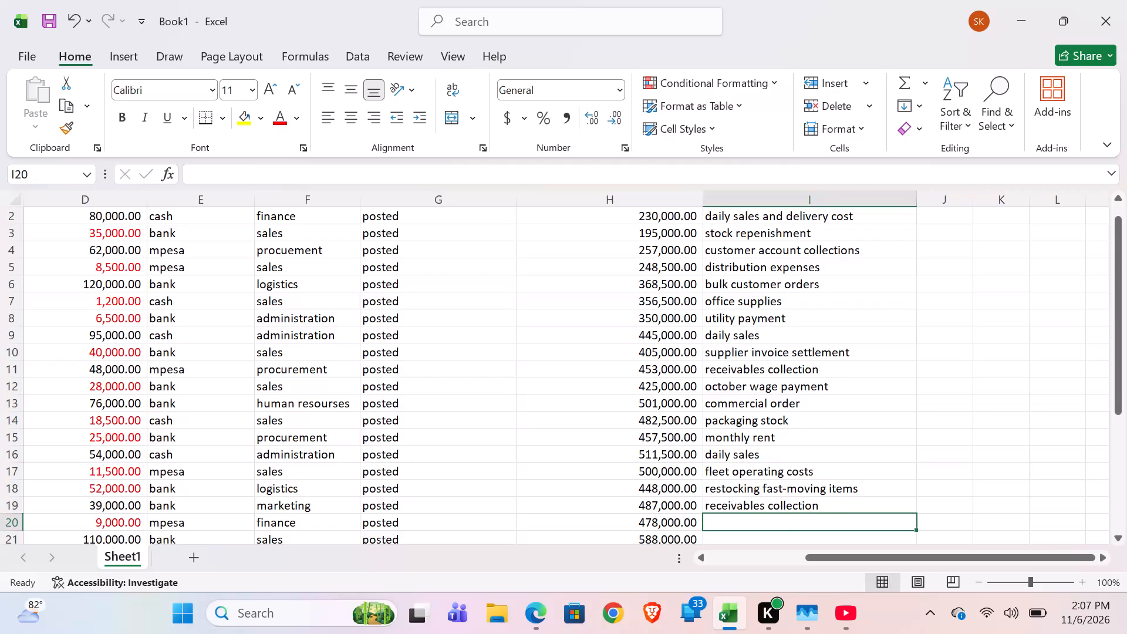
Enter the remarks "promotional campaign" in cell I20 and "wholesale ordes" in cell I21.
type("promotional campaign")
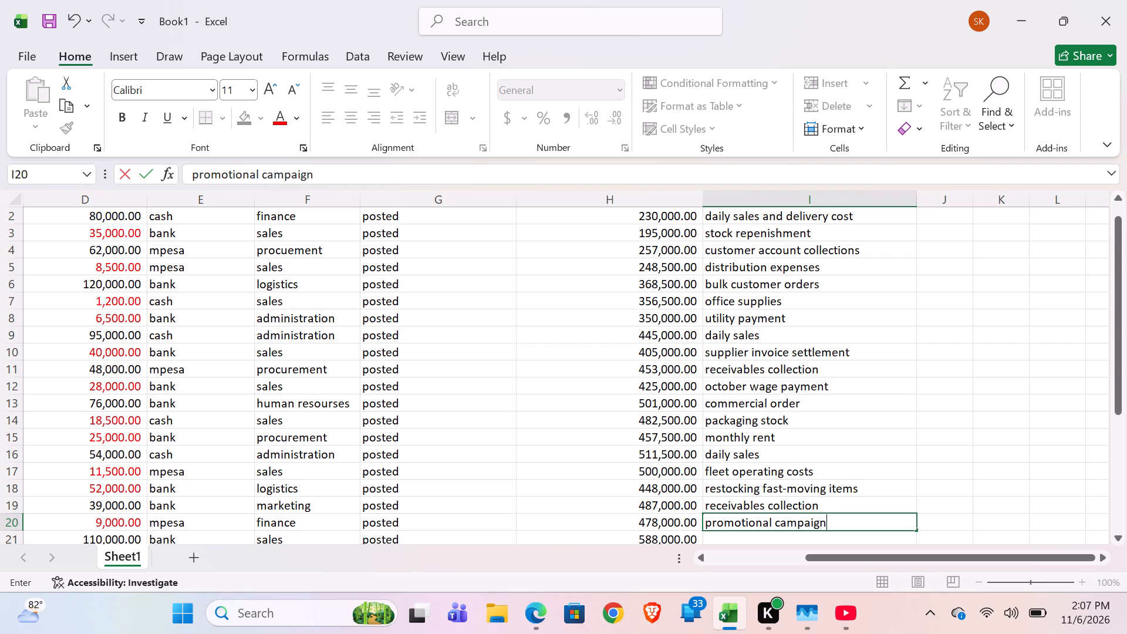
key("Return")
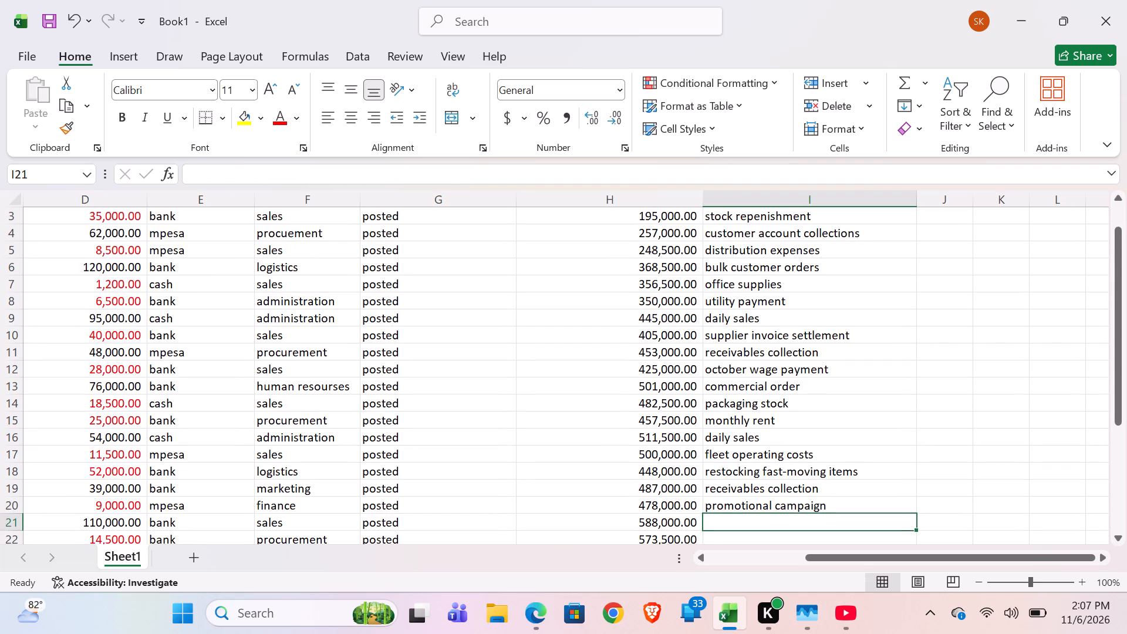
type("wholesale")
key("space")
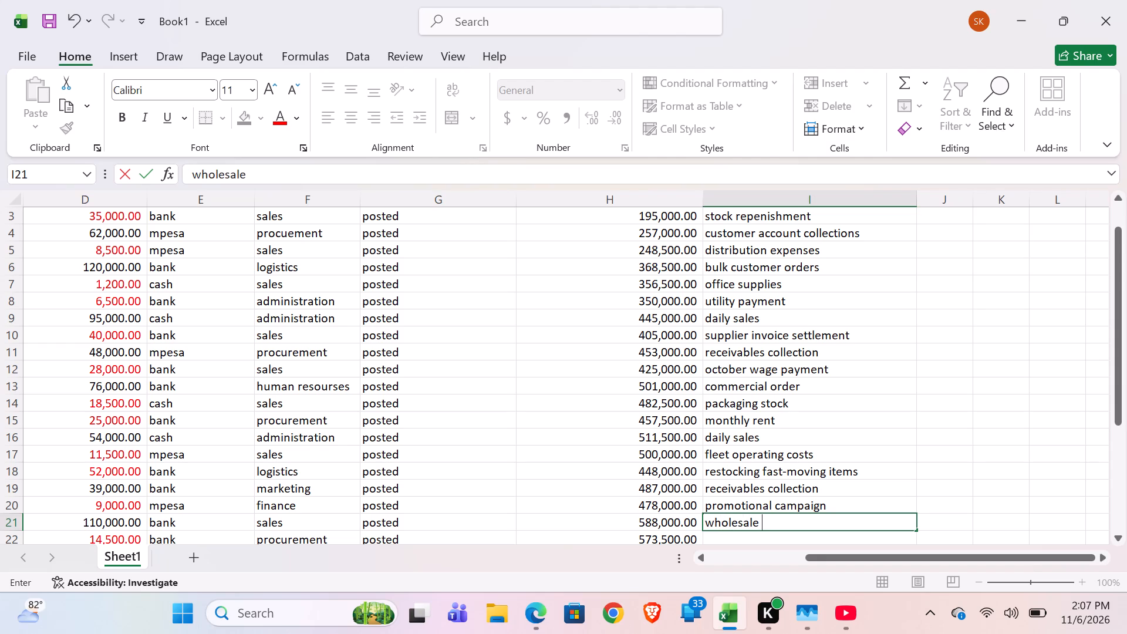
type("orde")
key("s")
key("Return")
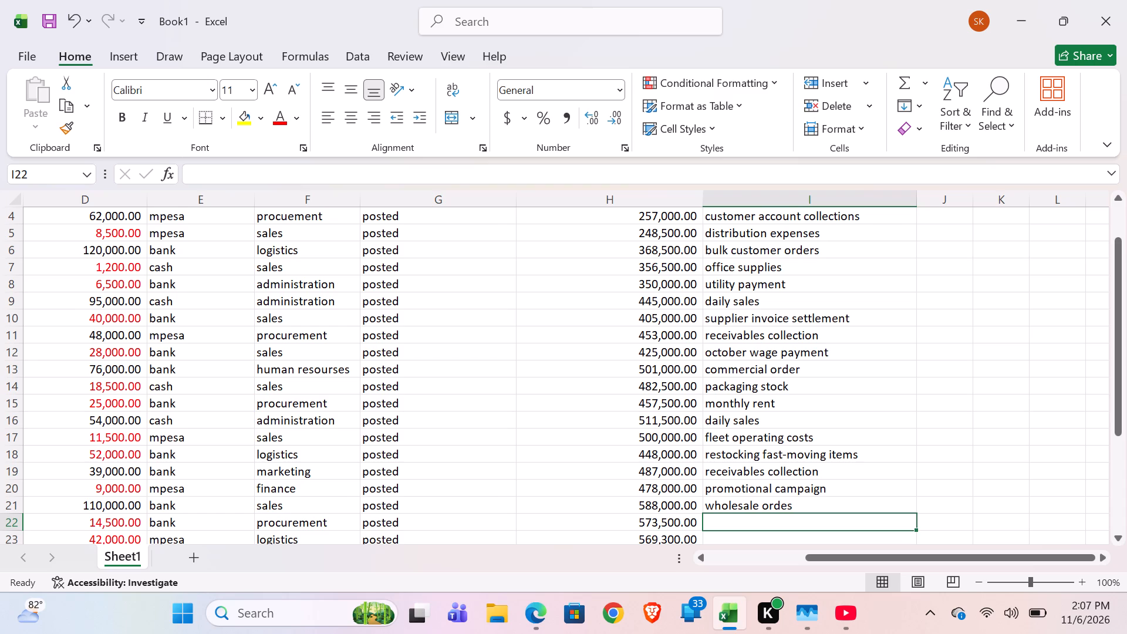
Enter the remarks "consumable supplies" in cell I22 and "monthly communication costs" in cell I23.
type("con")
type("sumable supplies")
key("Return")
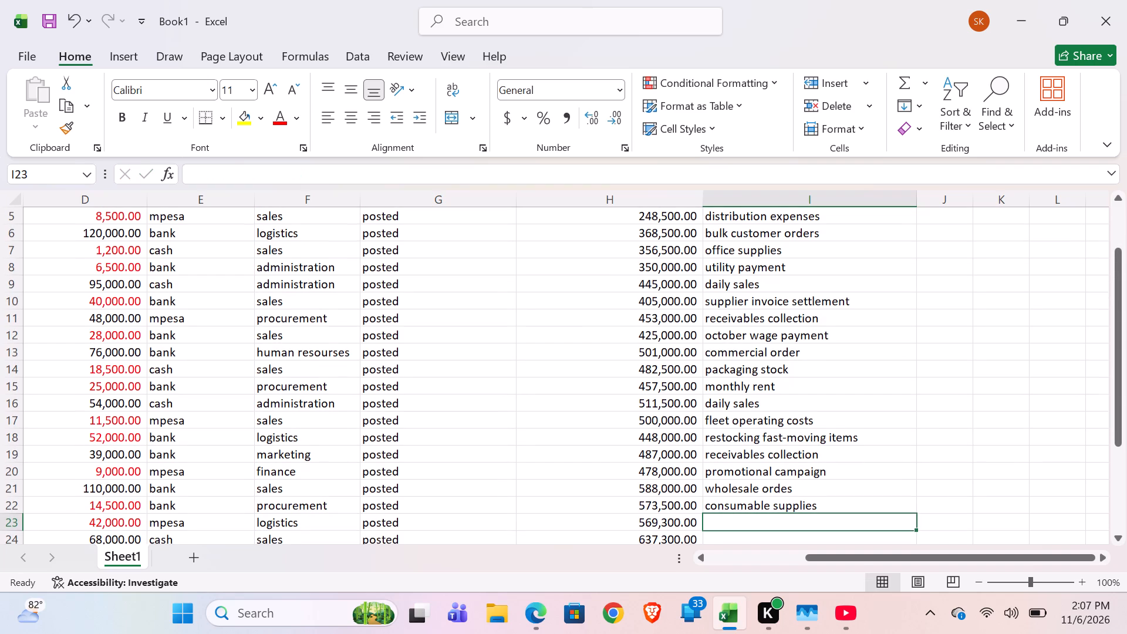
type("monthly communicati")
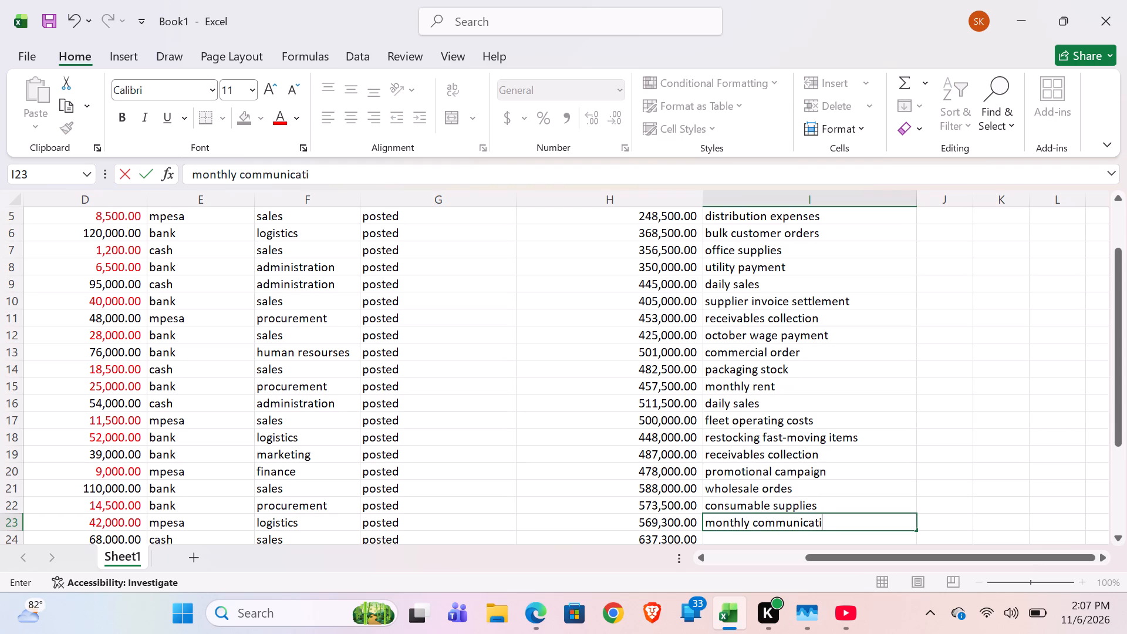
type("on coa")
key("BackSpace")
type("sts")
key("Return")
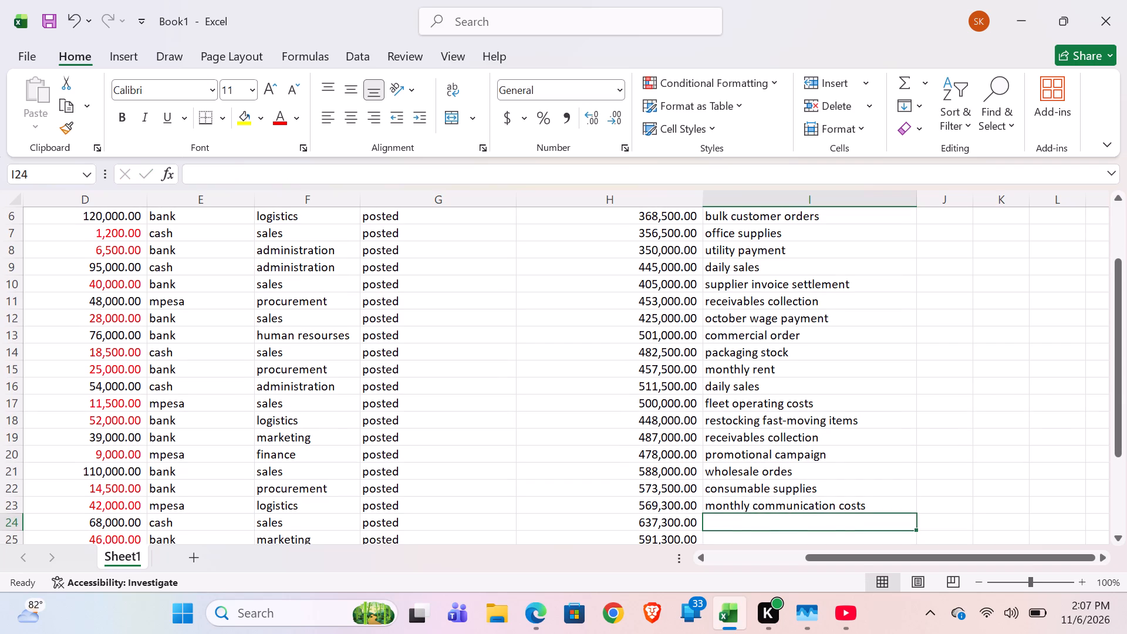
Enter the remarks "daily sales" in cell I24 and "bank service fees" in cell I25.
type("daily sales")
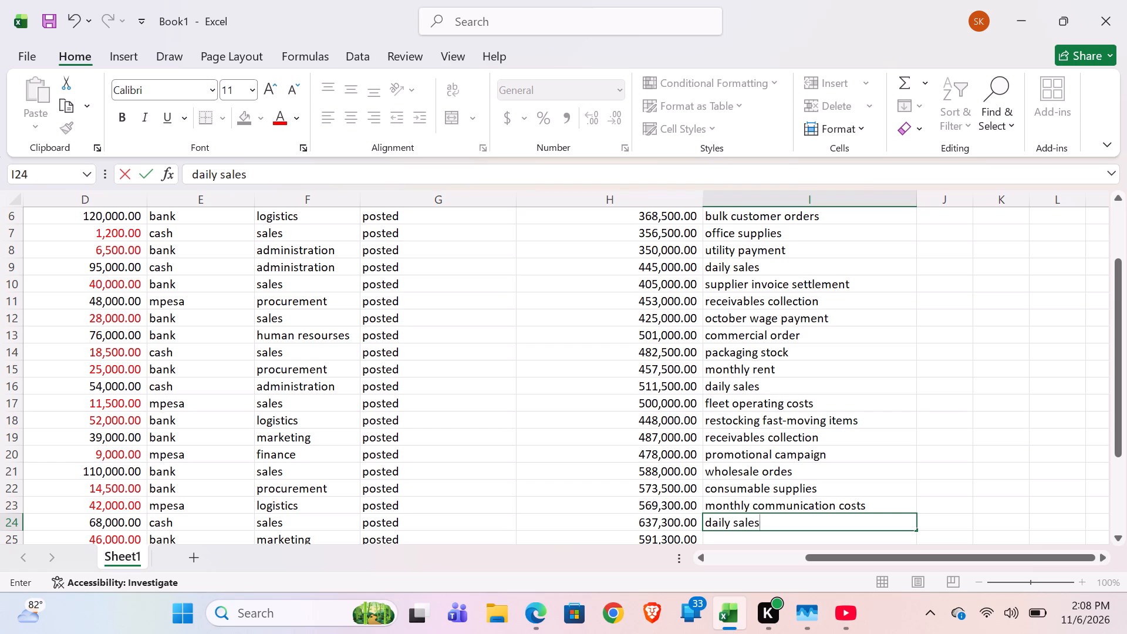
key("Return")
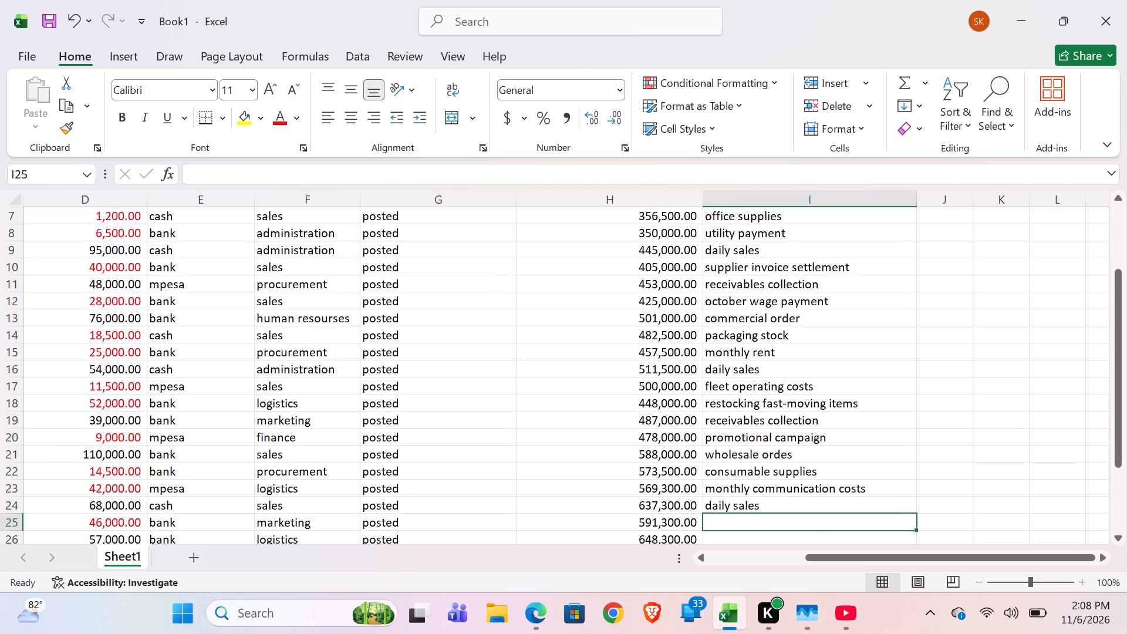
type("ban")
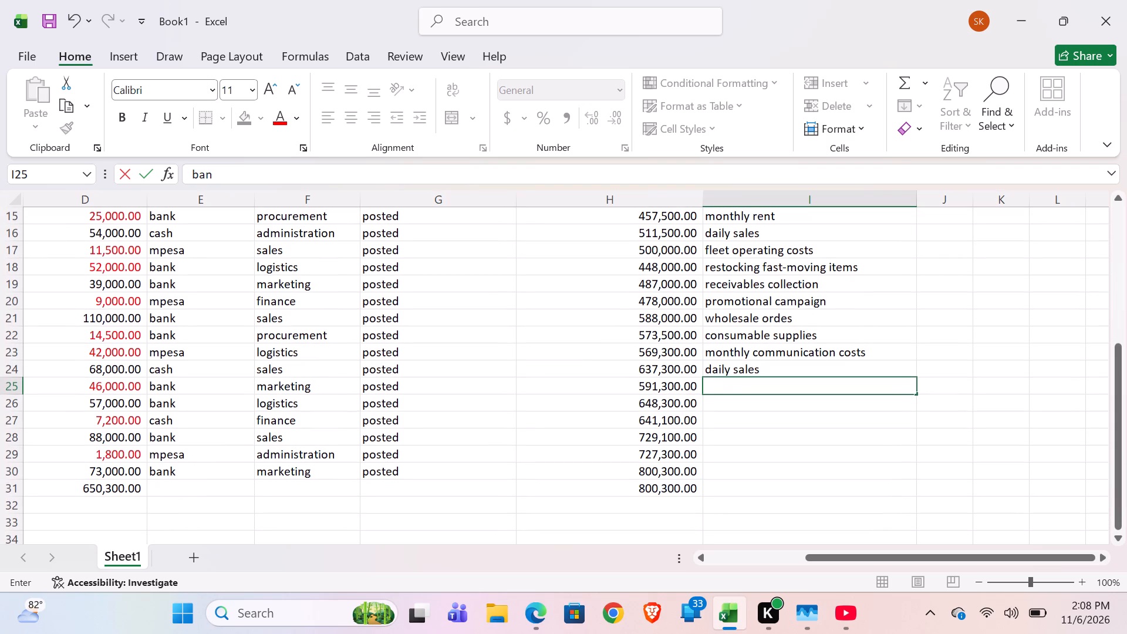
key("k")
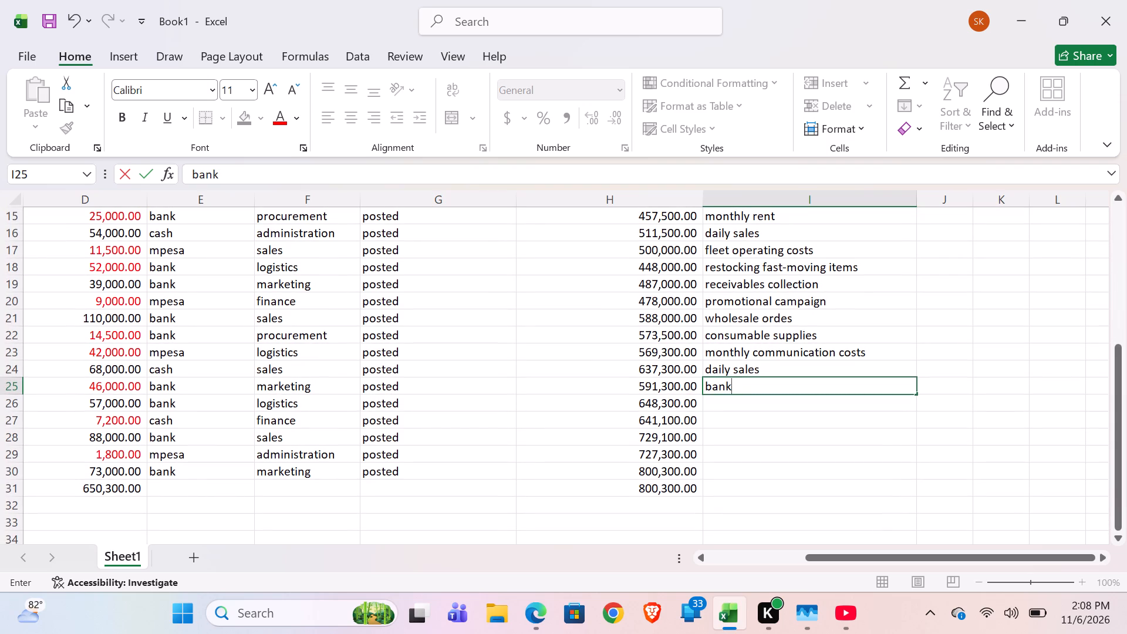
key("space")
type("servi")
type("ce fe")
type("es")
key("Return")
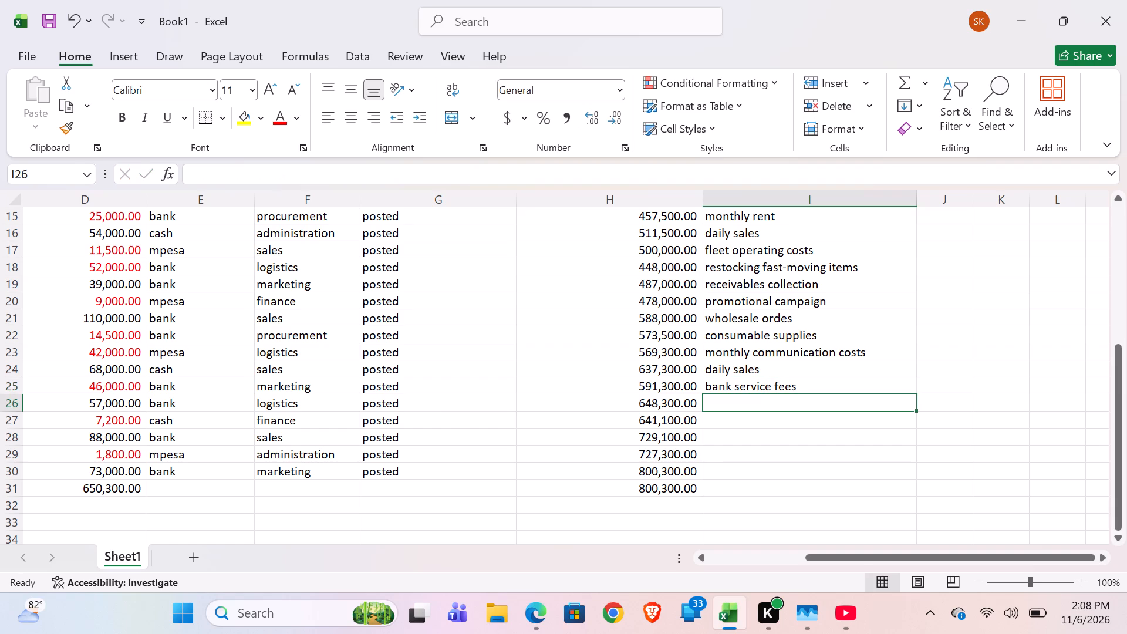
Enter the remark "monthly end sales" in cell I26 of the REMARKS column.
type("month")
type("ly end sales")
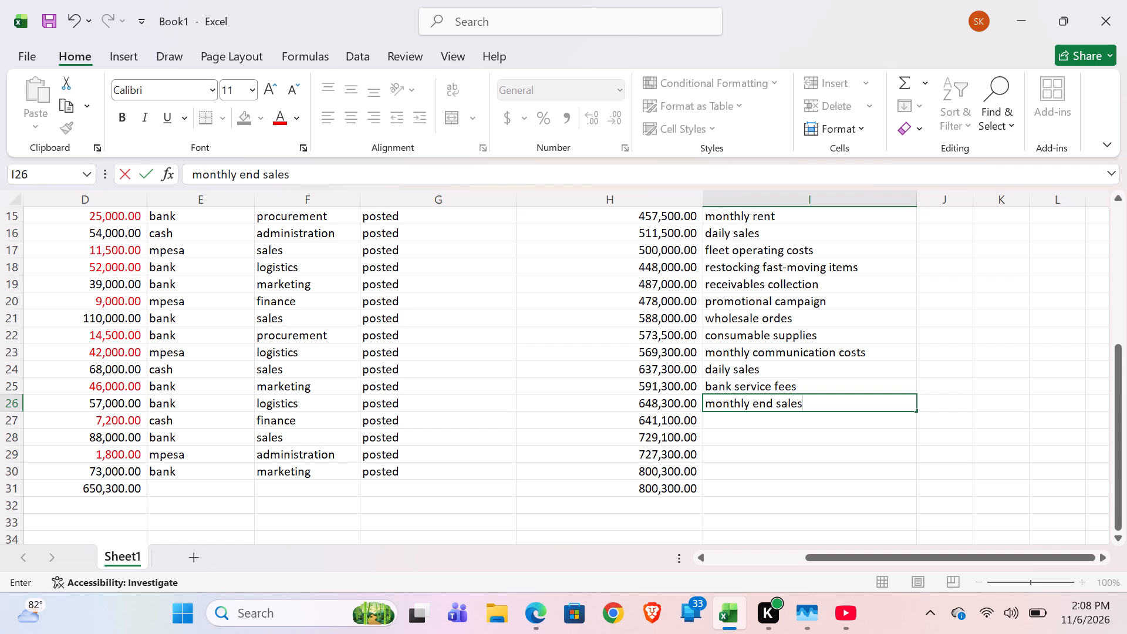
key("Return")
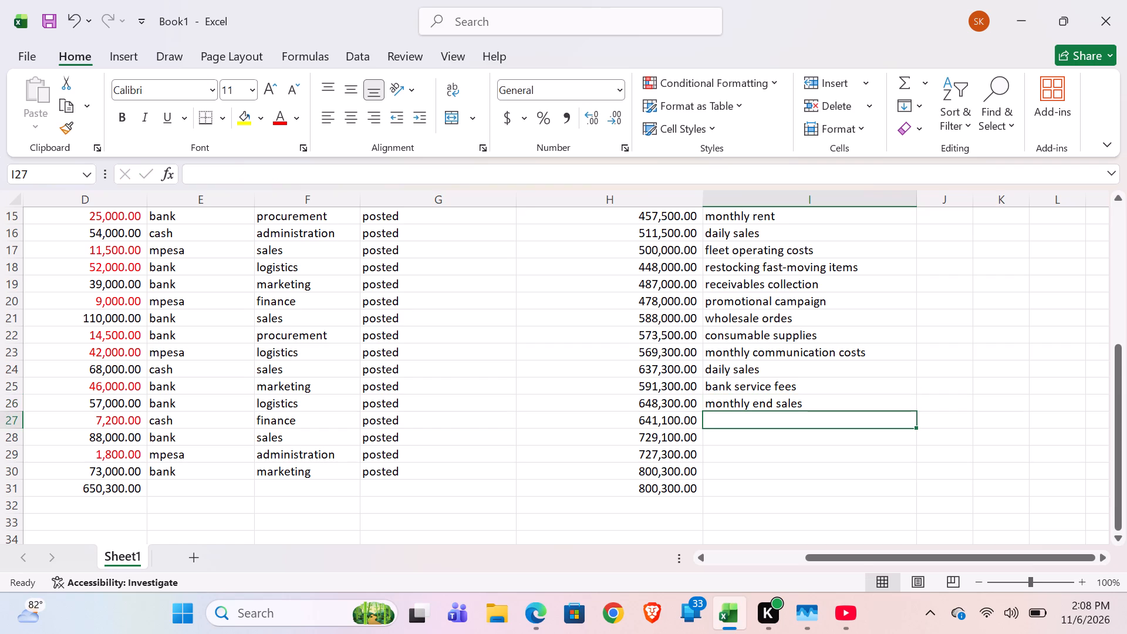
Correct the wording of the remark in cell I26 to "month-end sales".
left_click(752, 407)
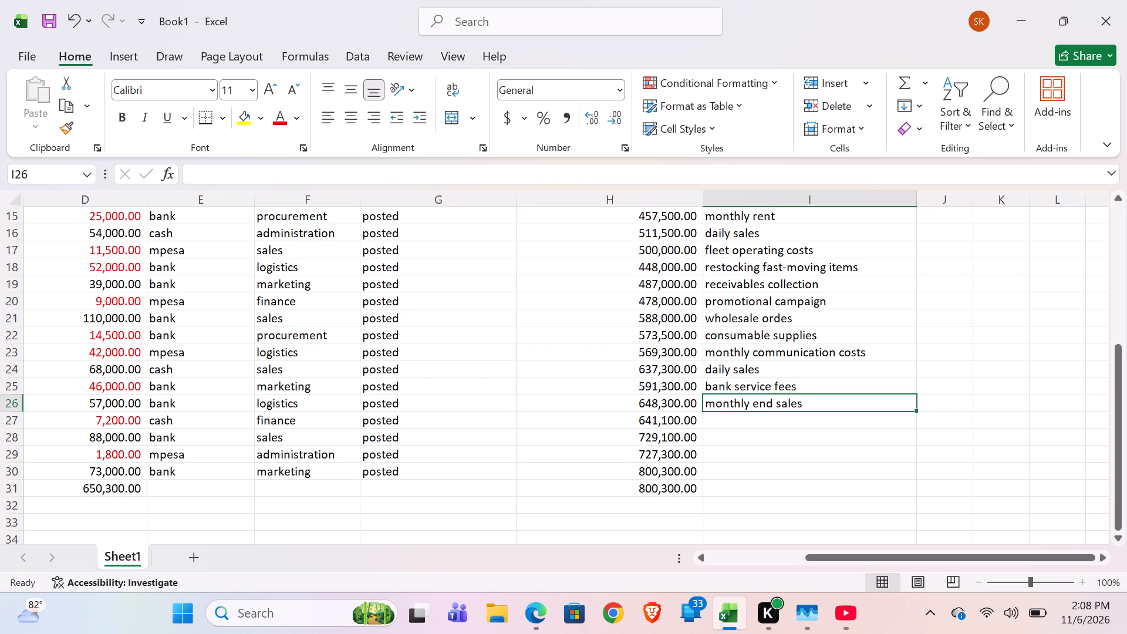
left_click(752, 407)
double_click(752, 407)
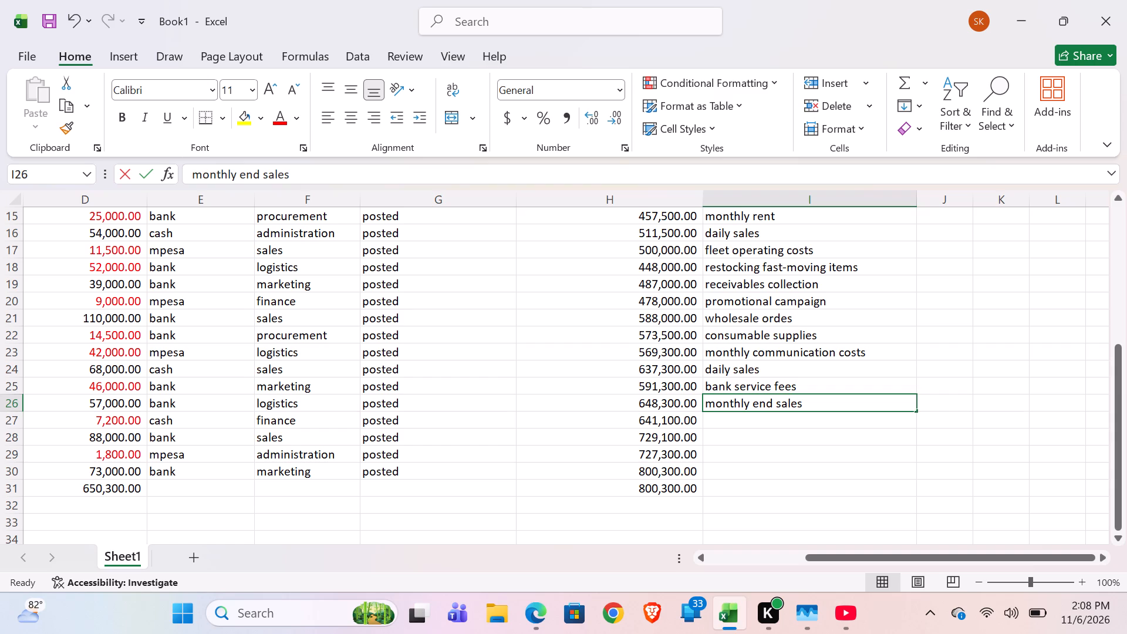
key("BackSpace")
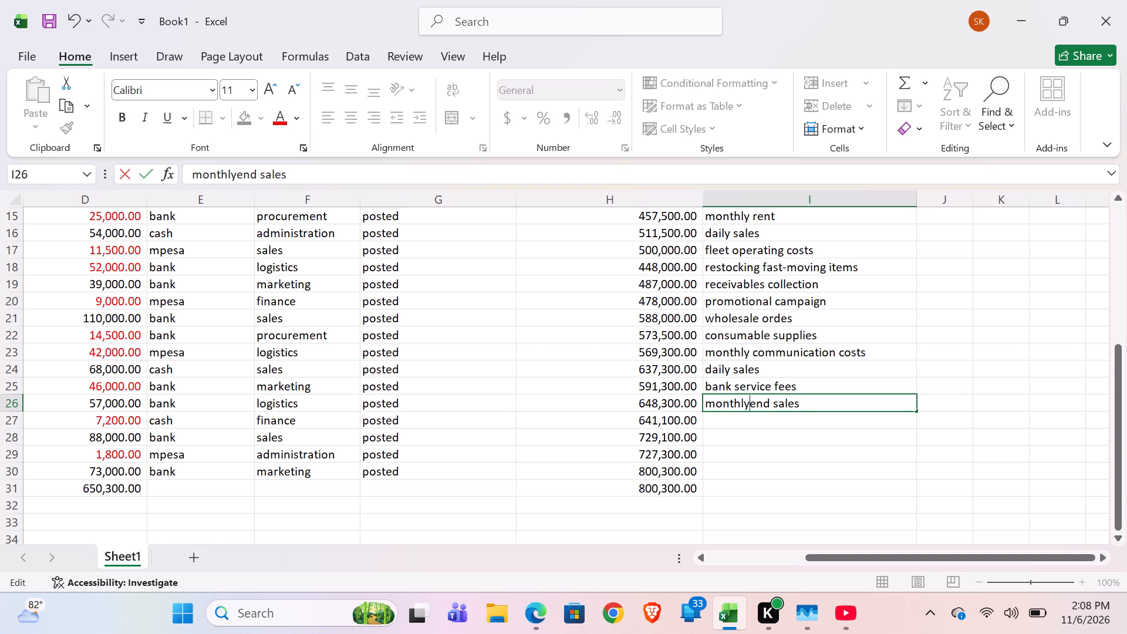
key("BackSpace")
key("BackSpace")
key("minus")
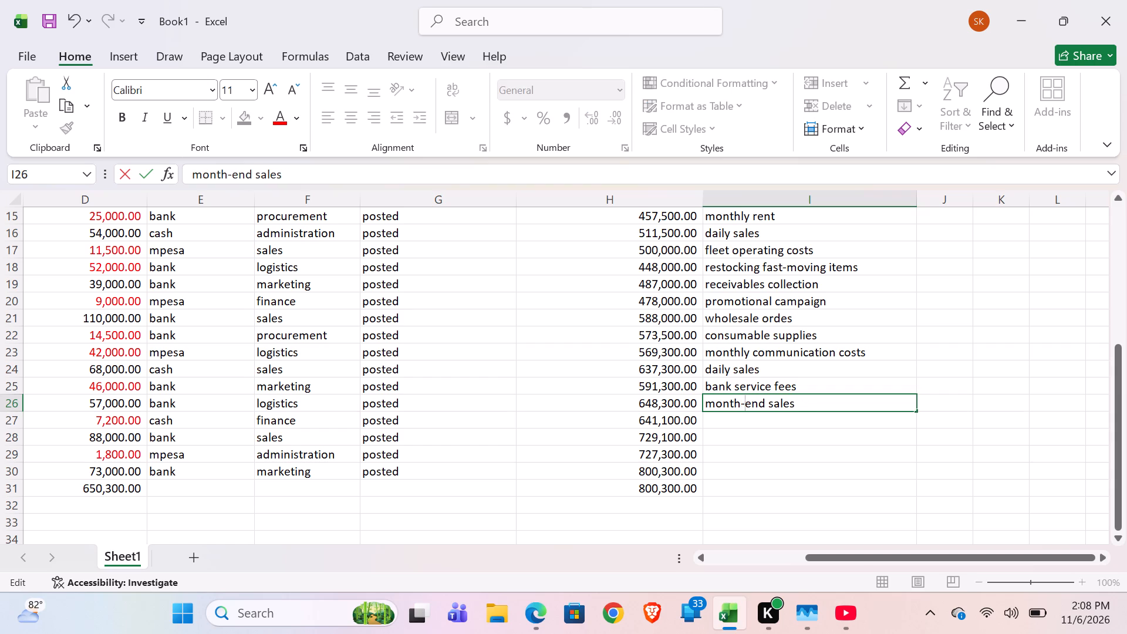
Enter the partial remark "cuc" in cell I27 of the REMARKS column.
left_click(758, 421)
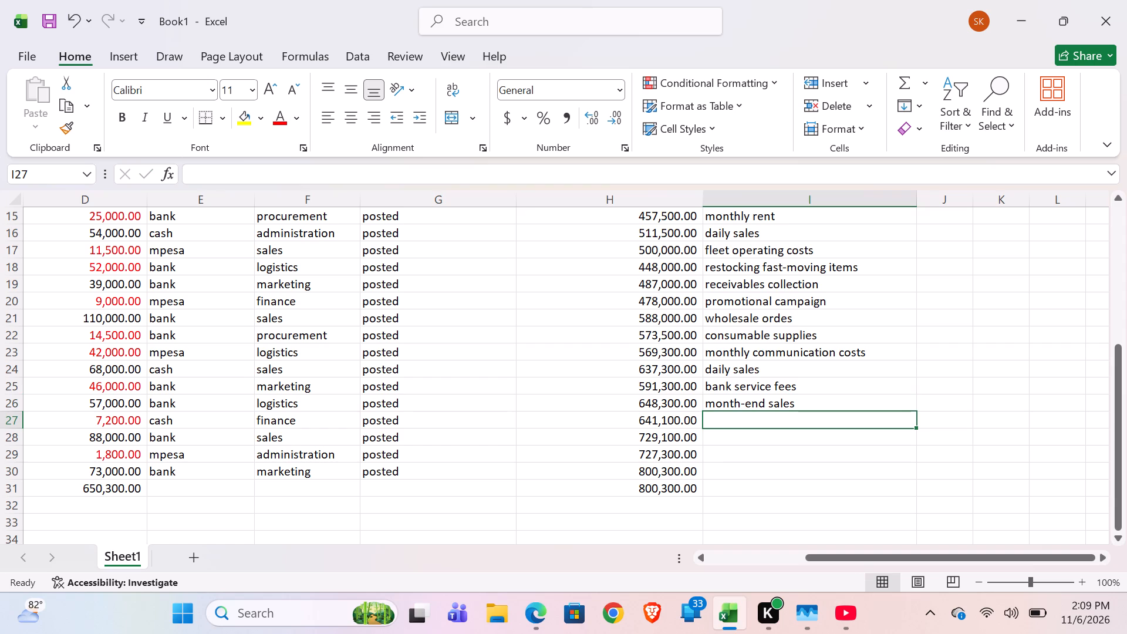
type("cu")
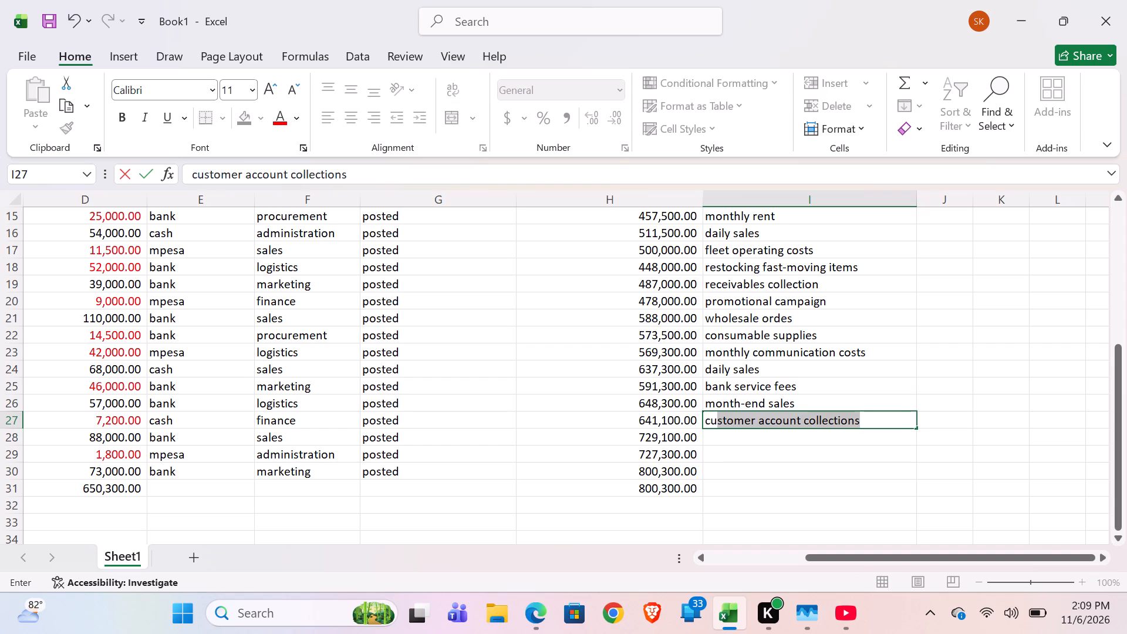
key("c")
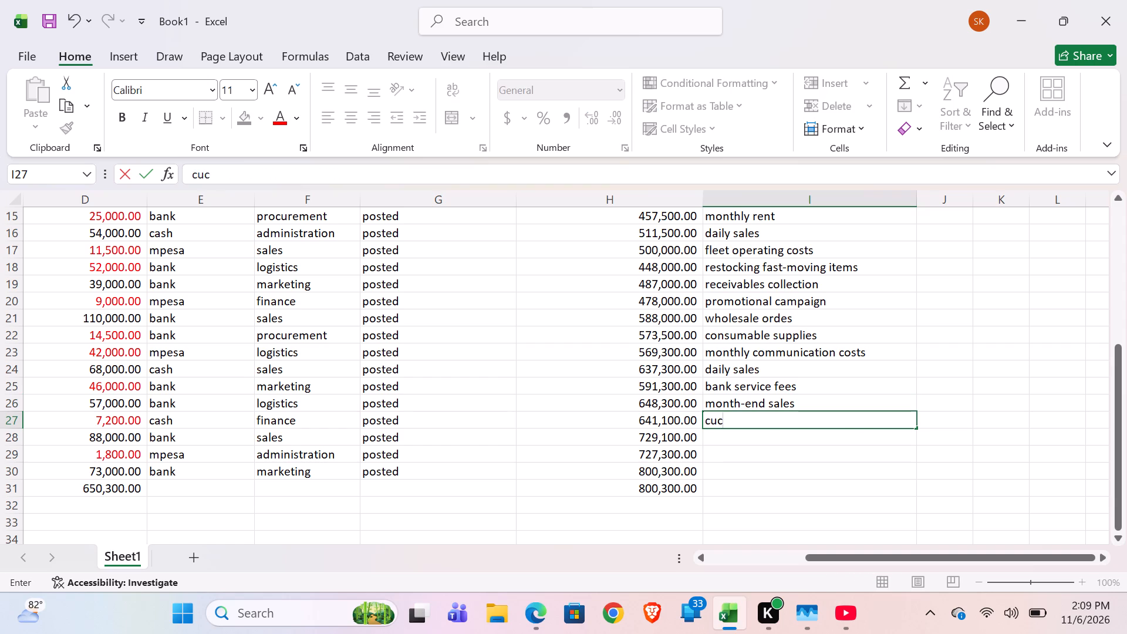
Move the remark "month-end sales" from cell I26 to I30 by copying it there and clearing the original cell.
left_click(802, 405)
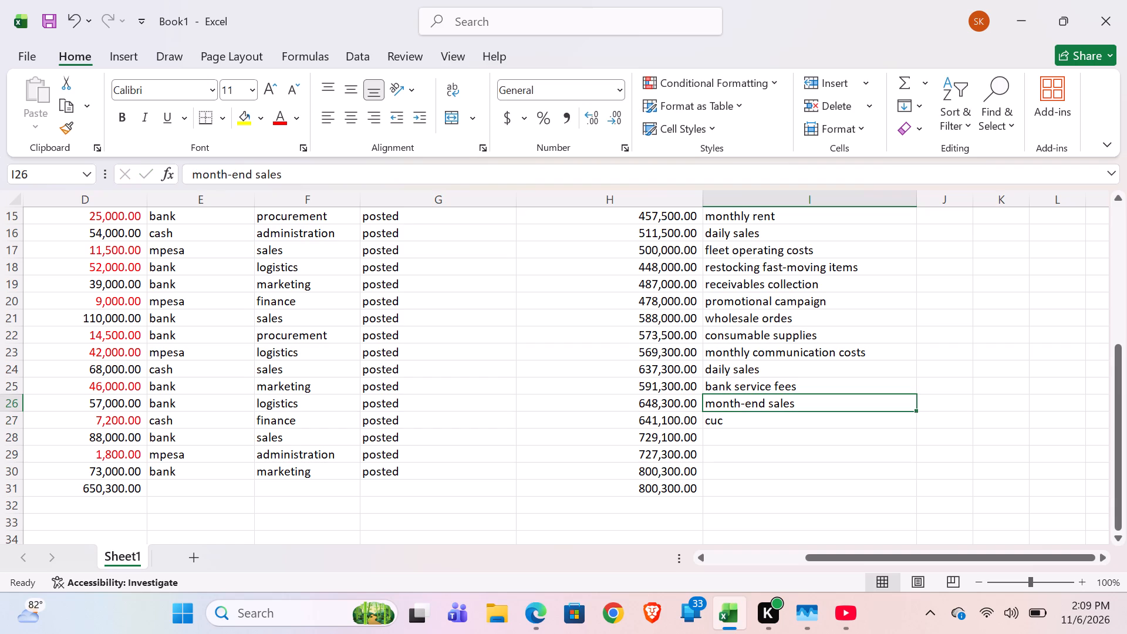
key("ctrl+c")
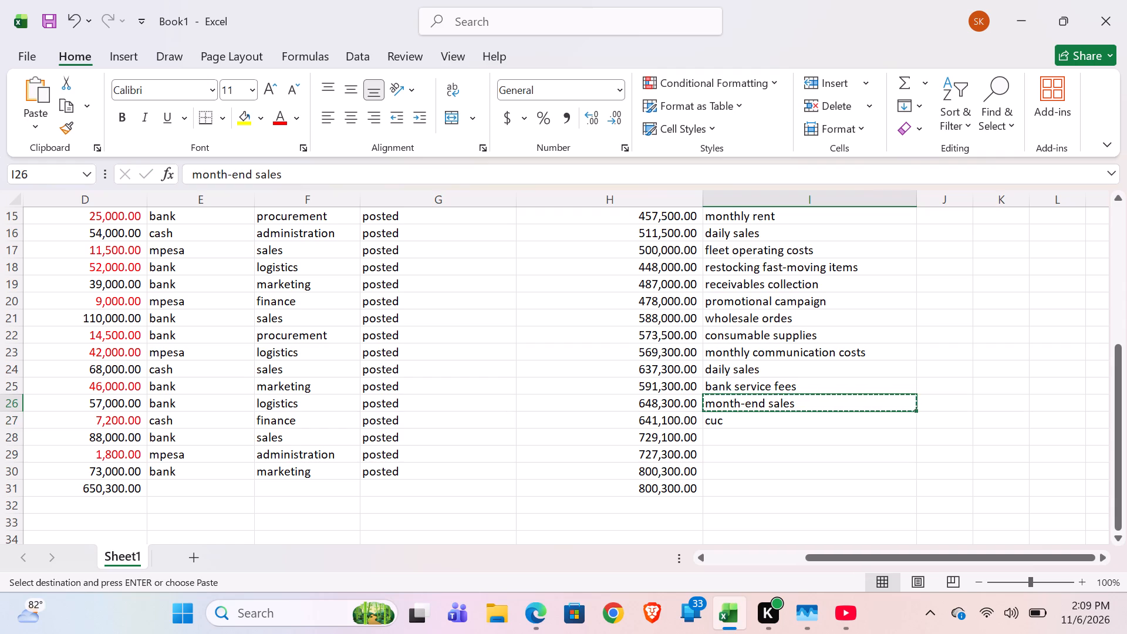
left_click(777, 471)
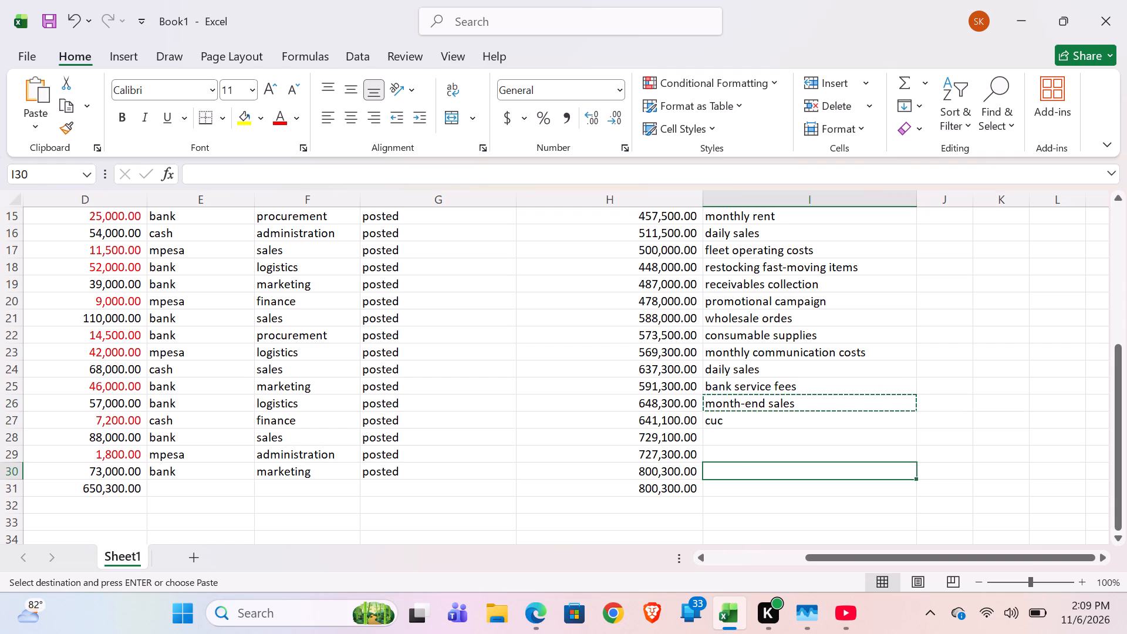
key("ctrl+v")
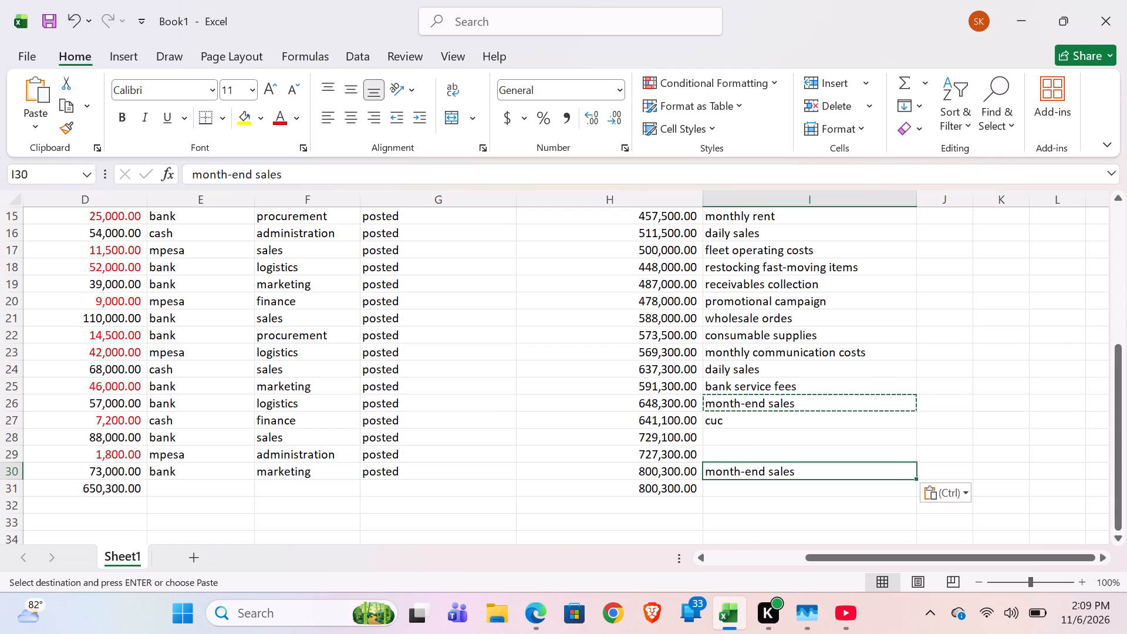
left_click(814, 407)
key("BackSpace")
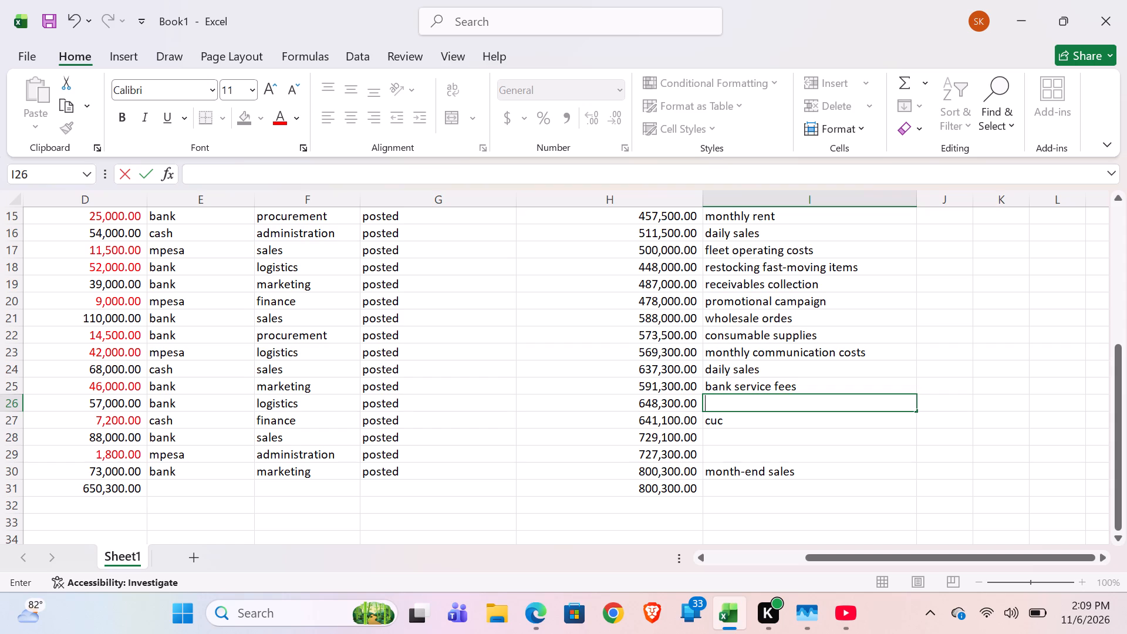
Edit the partial remark in cell I27 to read "customer deliveries".
left_click(802, 420)
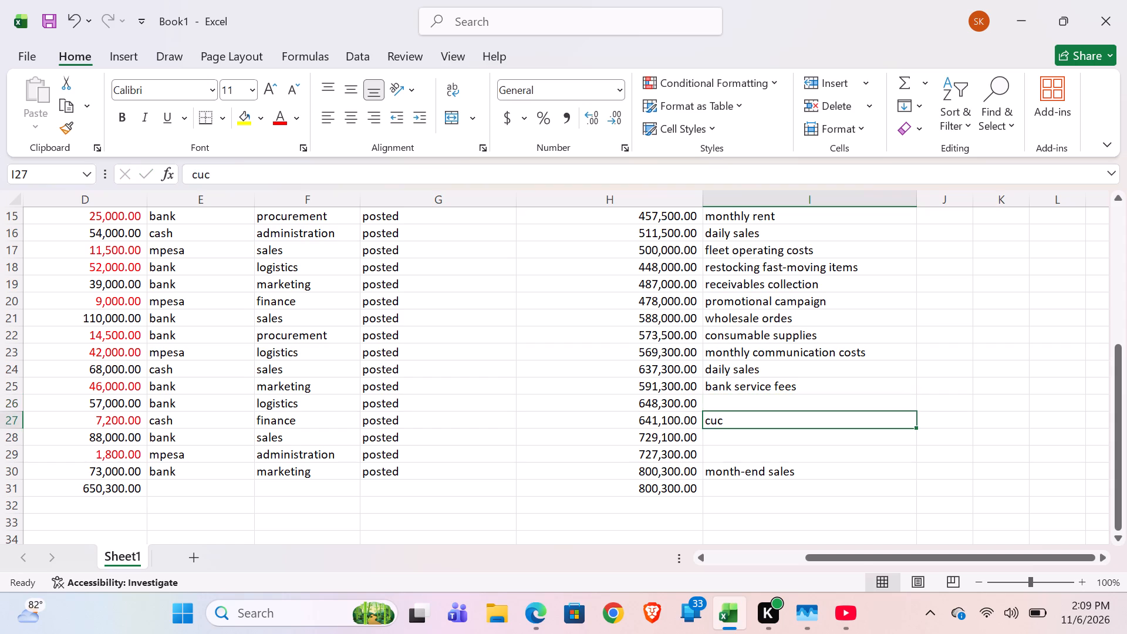
double_click(743, 421)
key("BackSpace")
type("stomer deliveries")
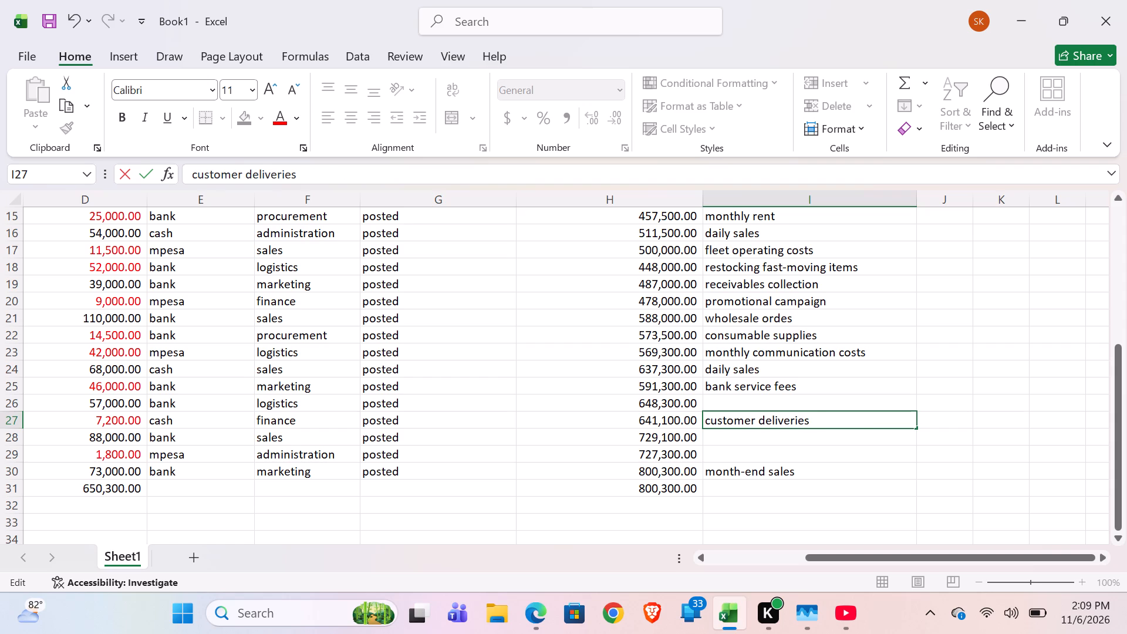
Enter the remarks "stock repenishment" in cell I26 and "packaging stock" in cell I28.
left_click(748, 404)
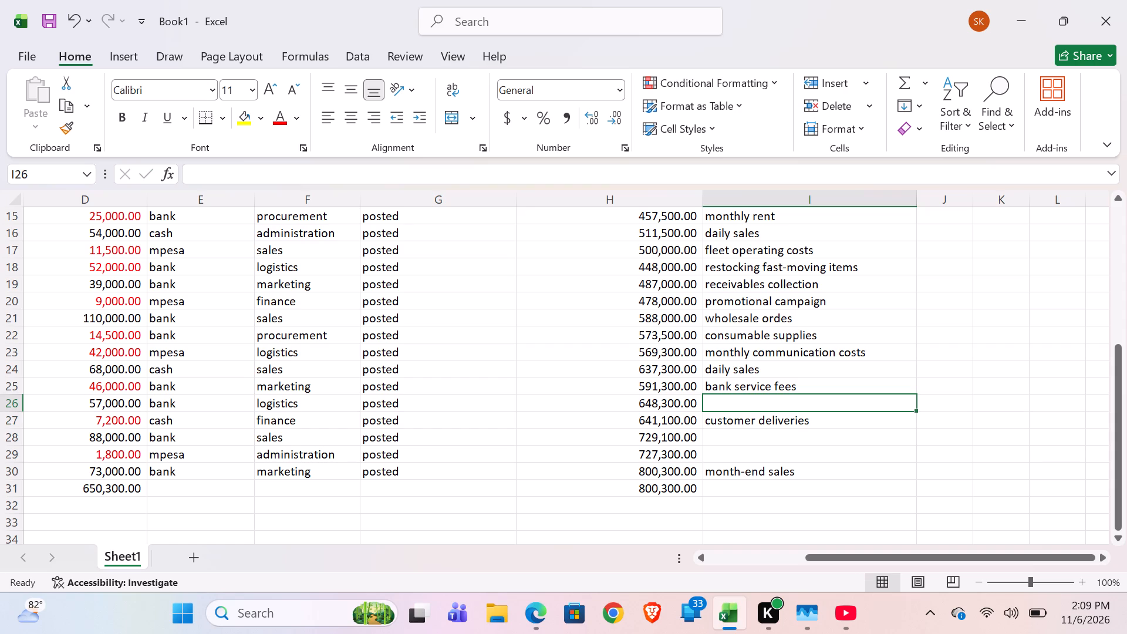
type("sto")
type("ck")
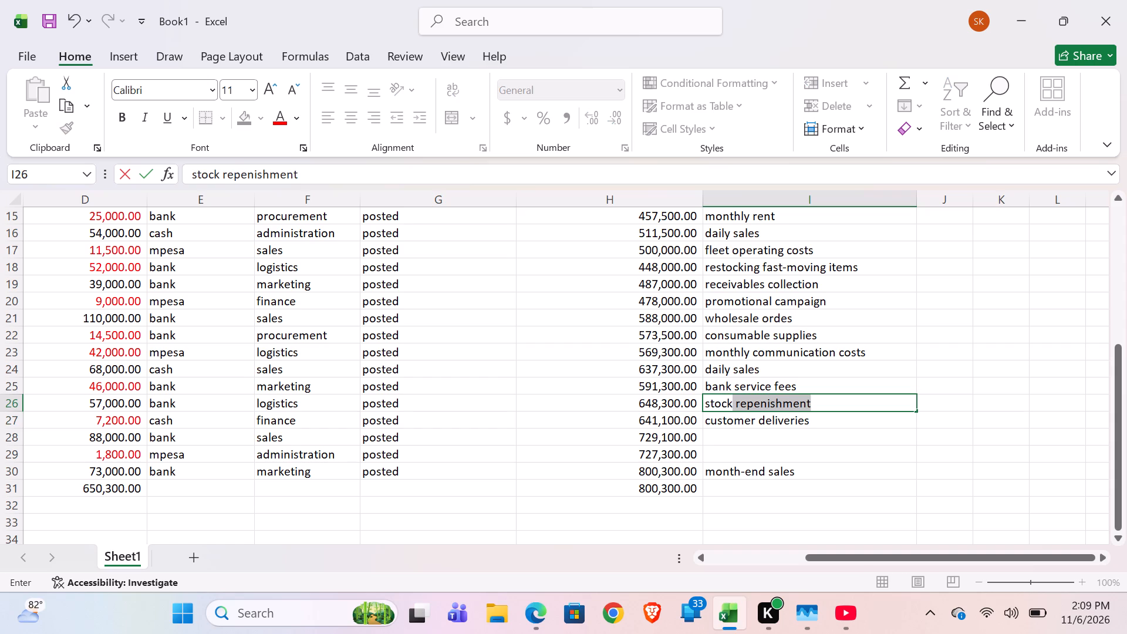
left_click(720, 442)
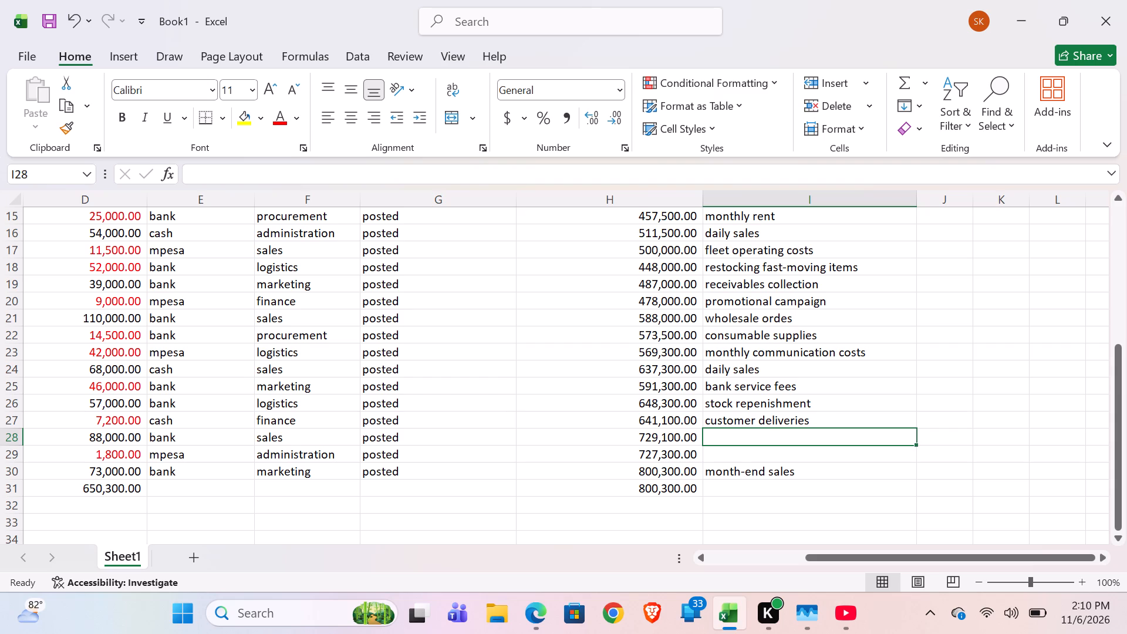
type("packaging sto")
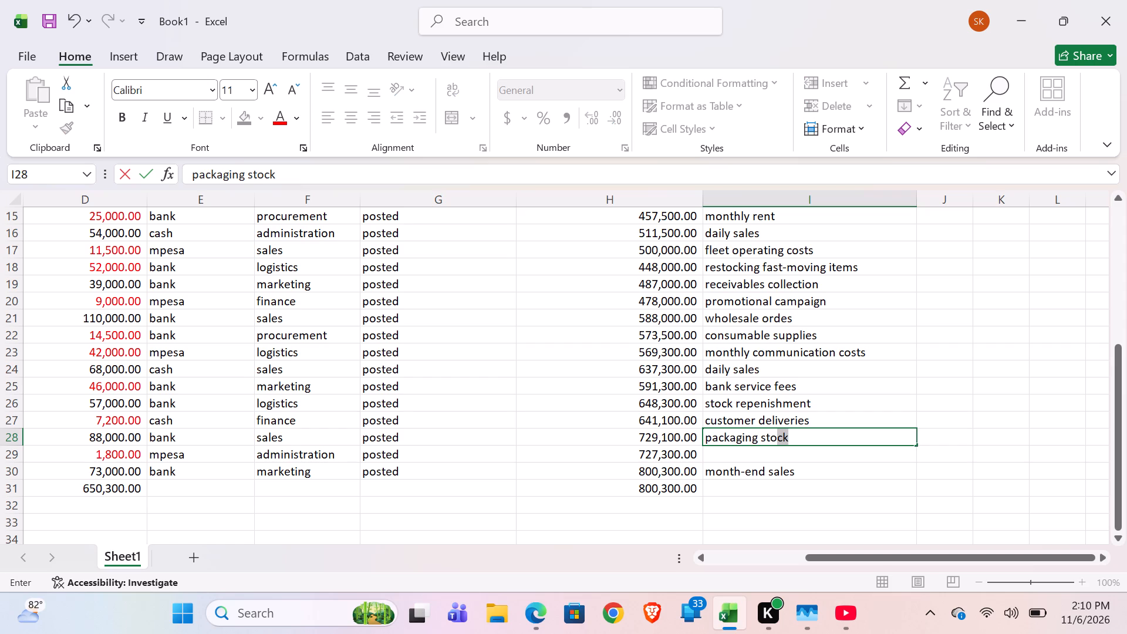
type("ck")
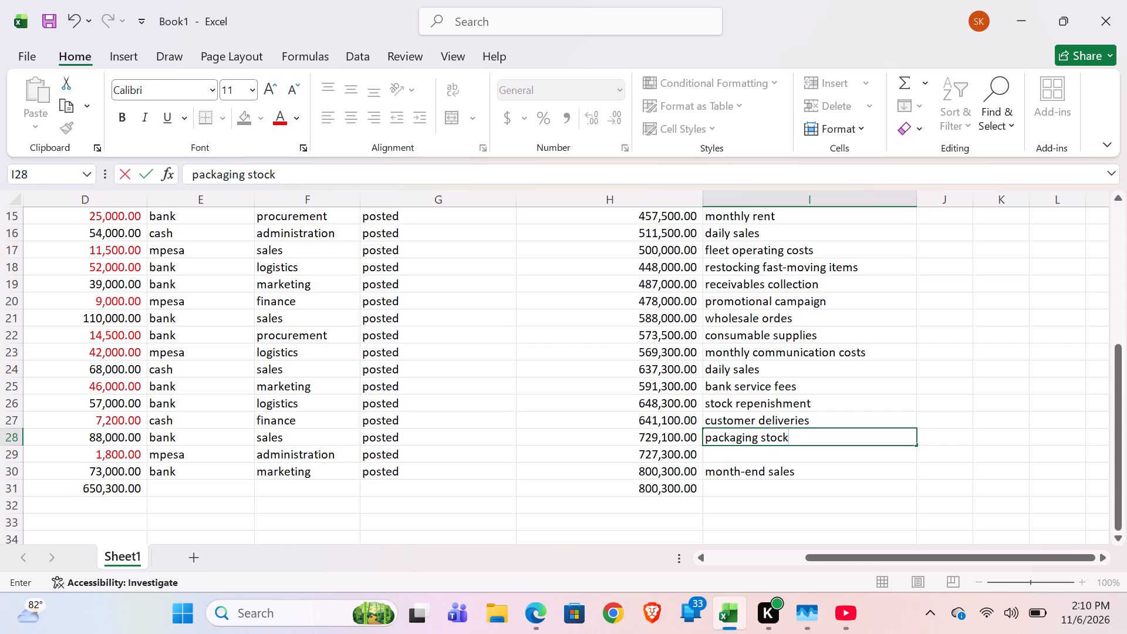
left_click(727, 460)
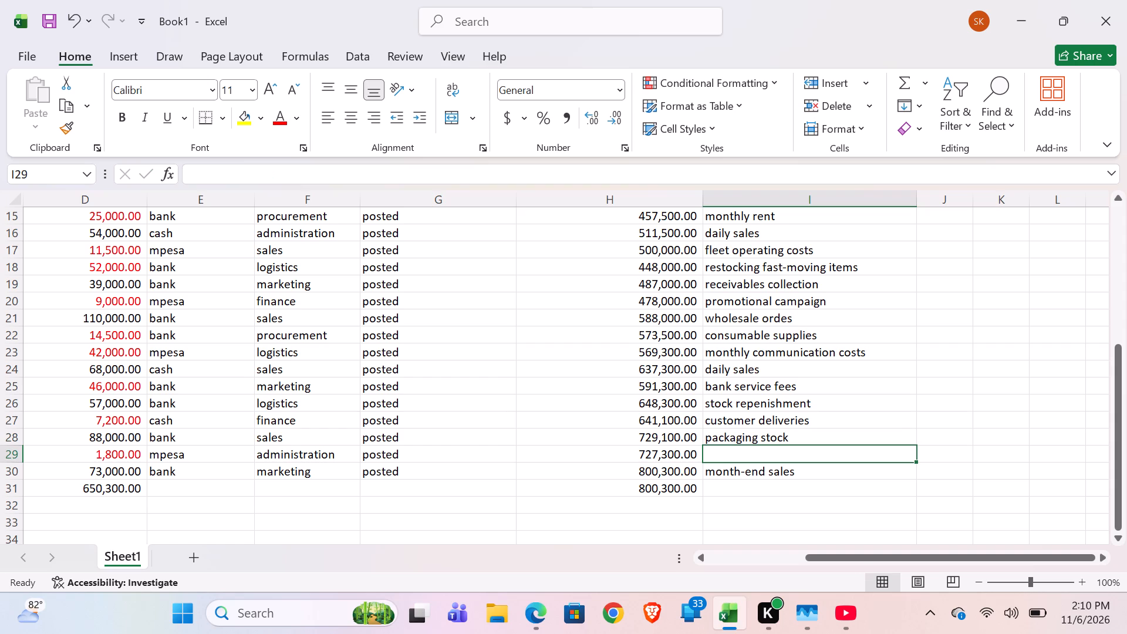
Enter the remark "comercial sales" in cell I29 of the REMARKS column.
type("comercial")
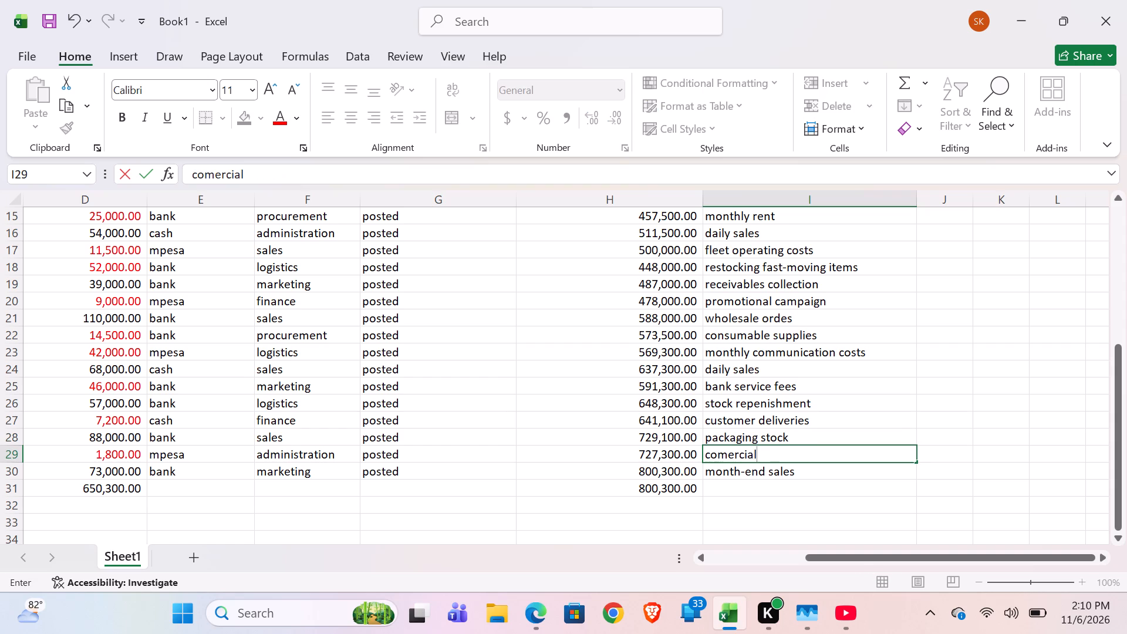
key("space")
type("sal")
type("es")
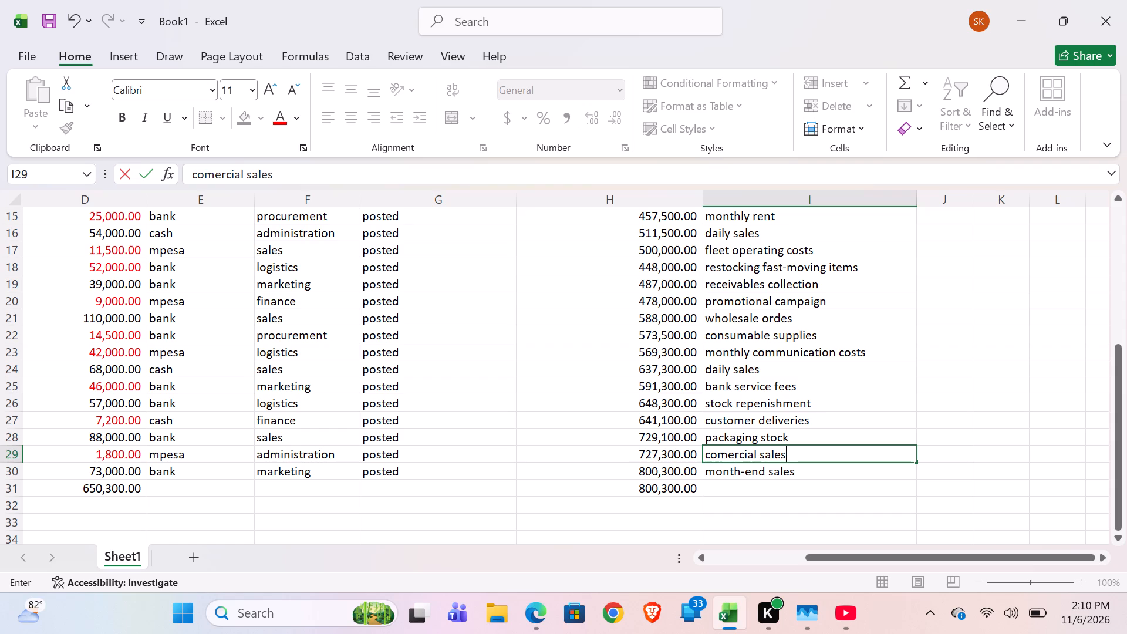
left_click(759, 491)
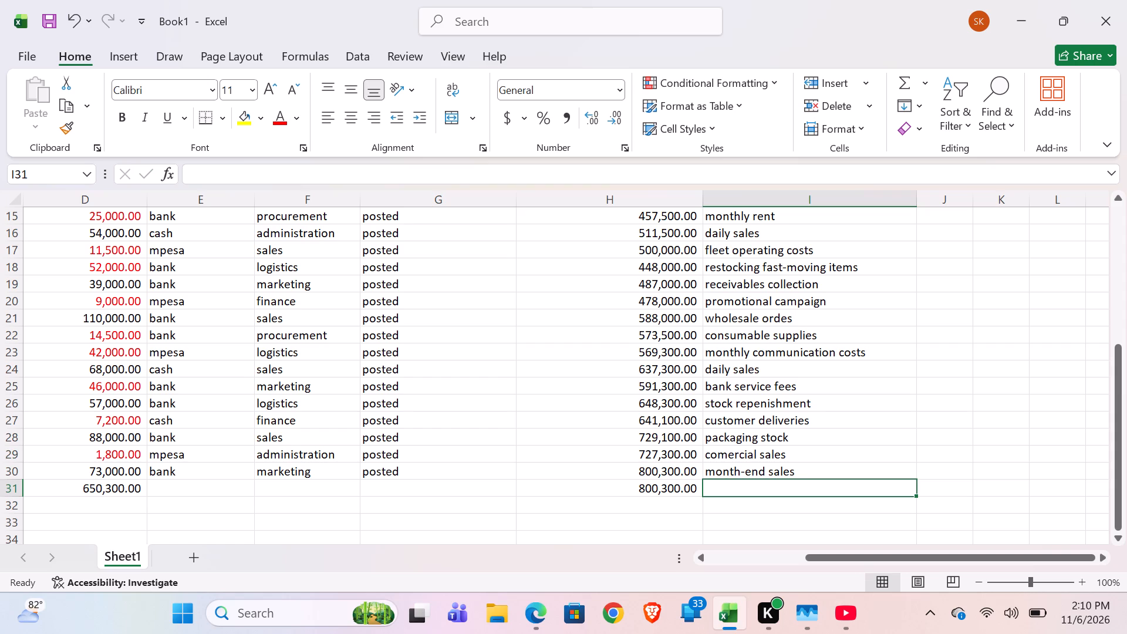
Review the whole transaction record, from the INCOME (KSH) column through REMARKS and down to the totals row.
scroll(759, 491, "up", 2)
scroll(759, 491, "down", 3)
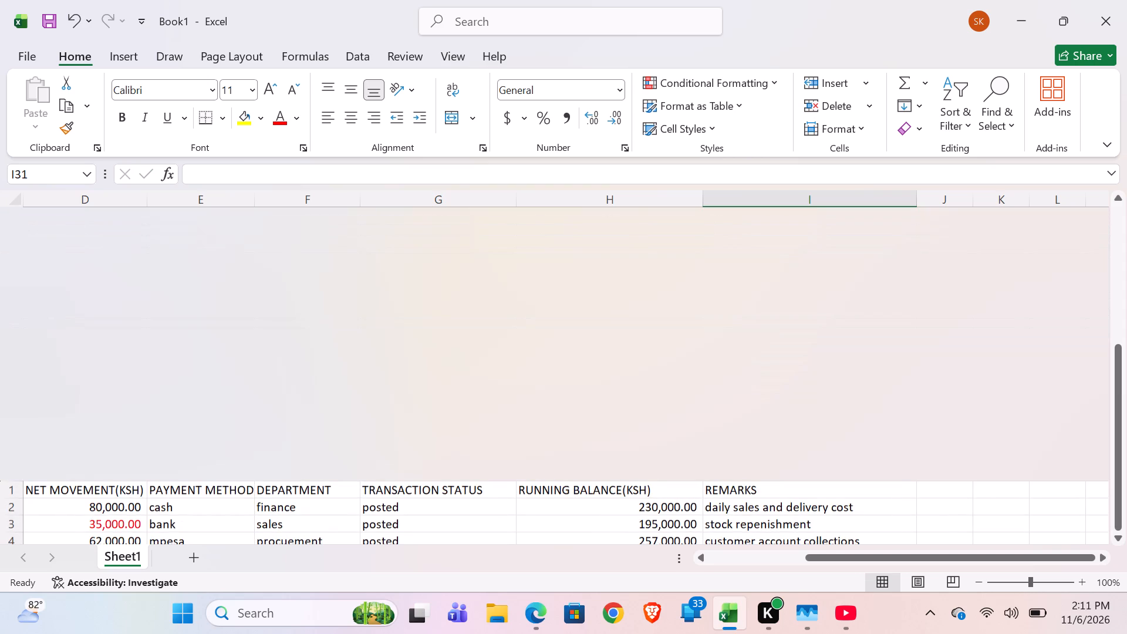
scroll(759, 491, "down", 2)
scroll(759, 491, "up", 2)
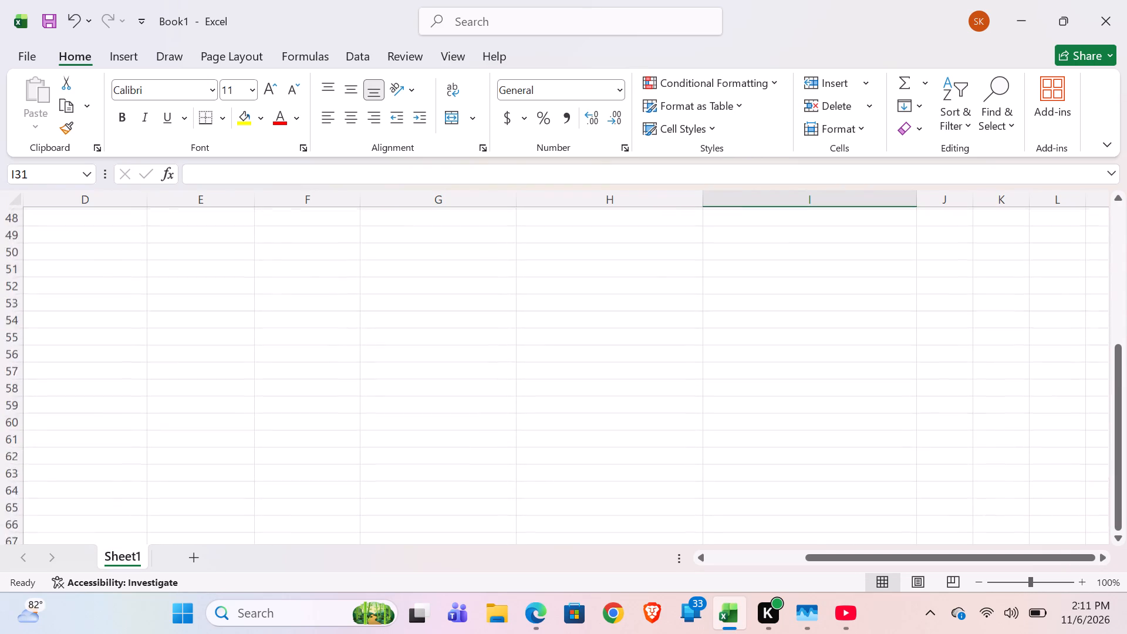
scroll(759, 491, "up", 1)
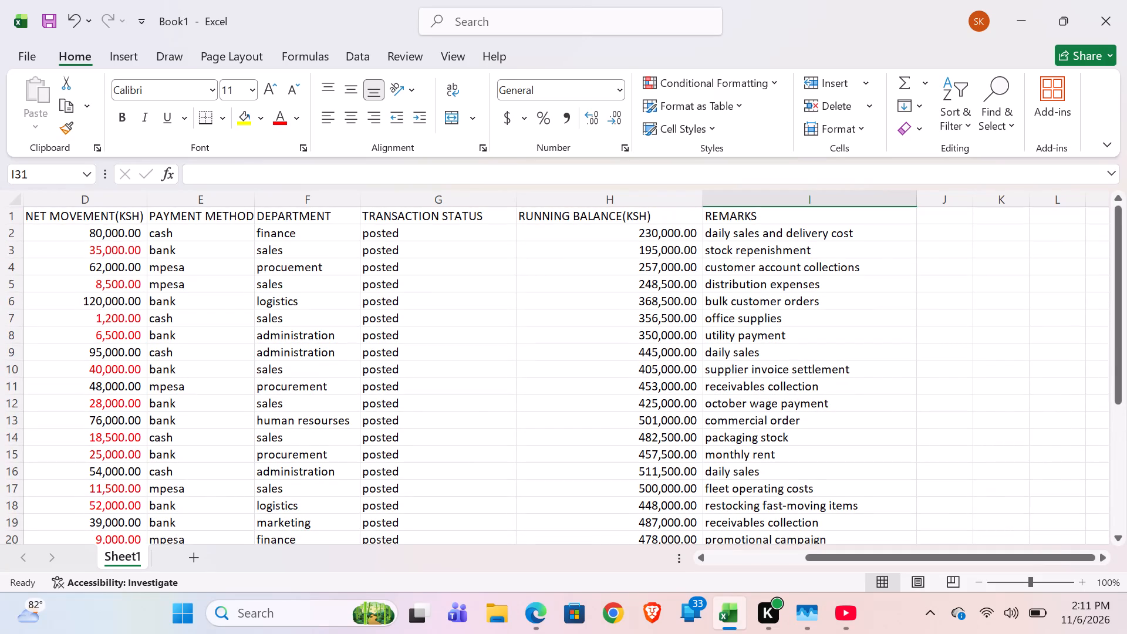
scroll(759, 491, "right", 1)
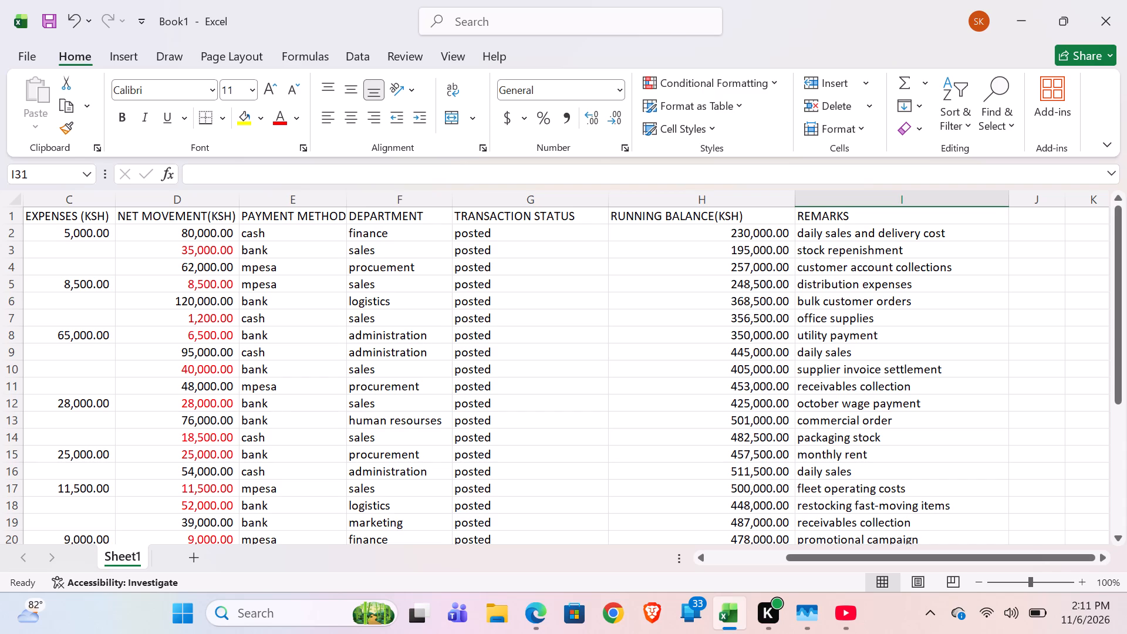
scroll(759, 491, "right", 3)
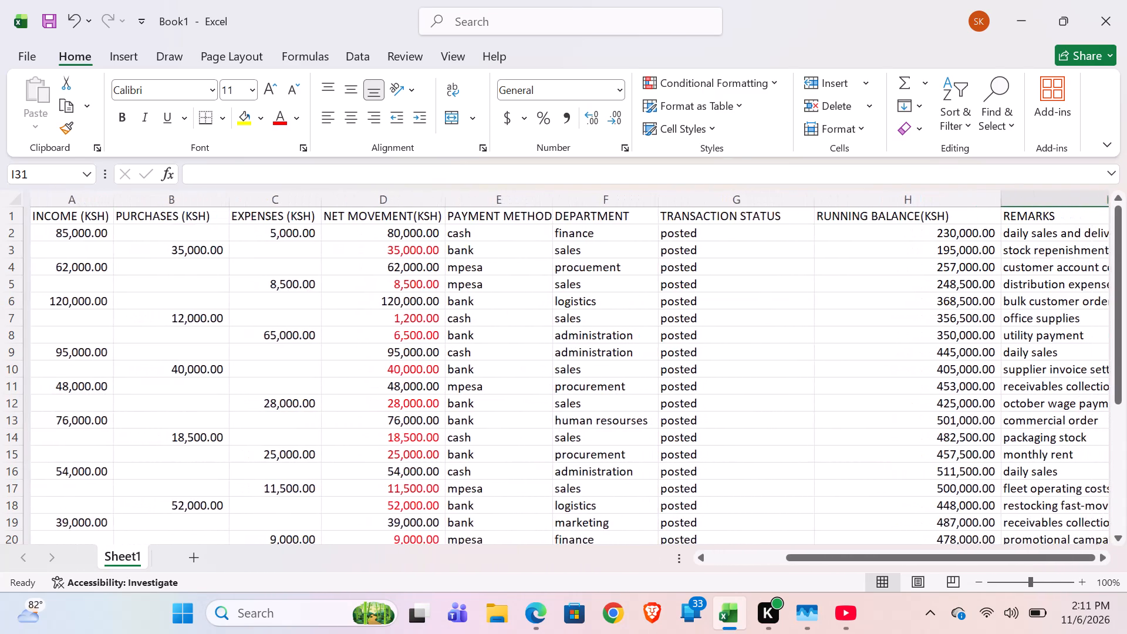
scroll(759, 491, "down", 1)
scroll(759, 491, "up", 1)
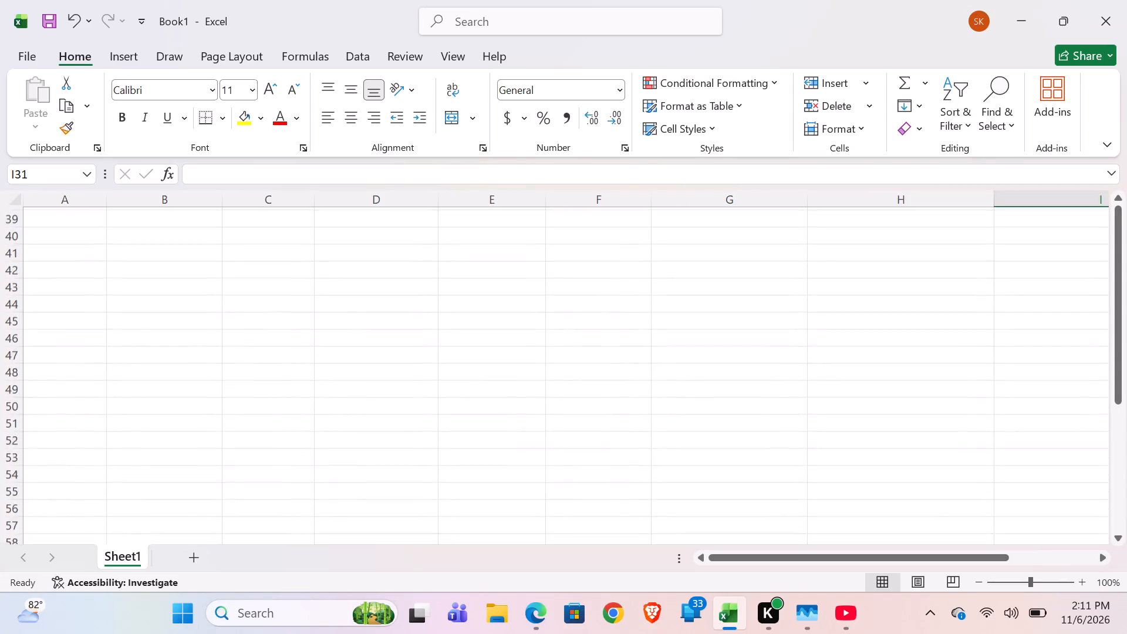
scroll(759, 491, "up", 1)
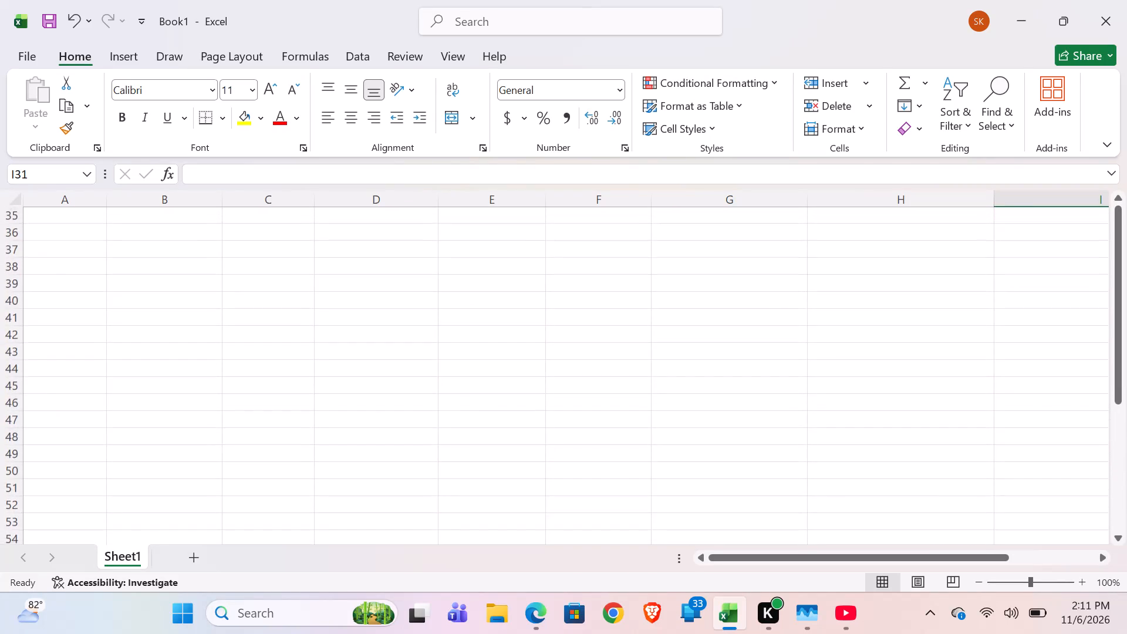
scroll(759, 491, "up", 2)
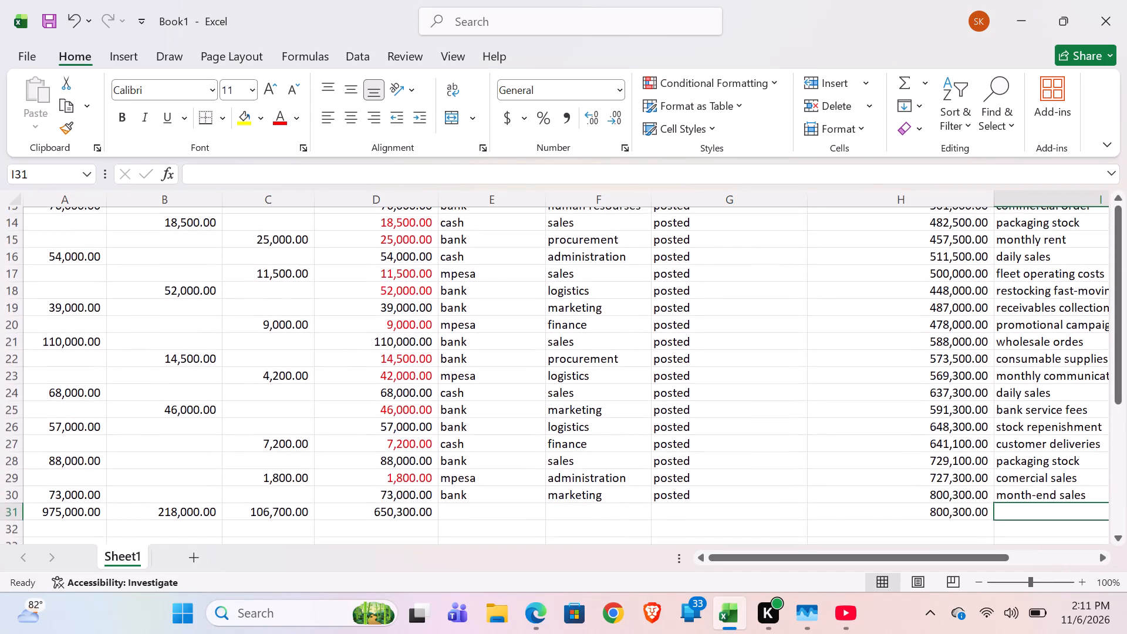
scroll(759, 491, "up", 1)
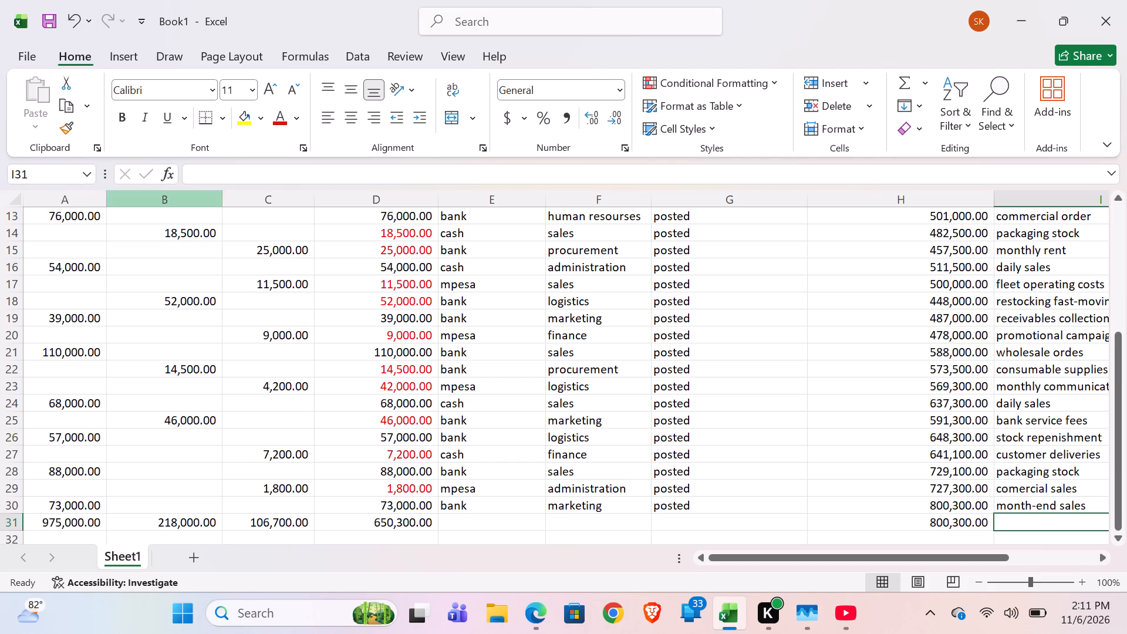
Select the entire worksheet.
left_click(18, 206)
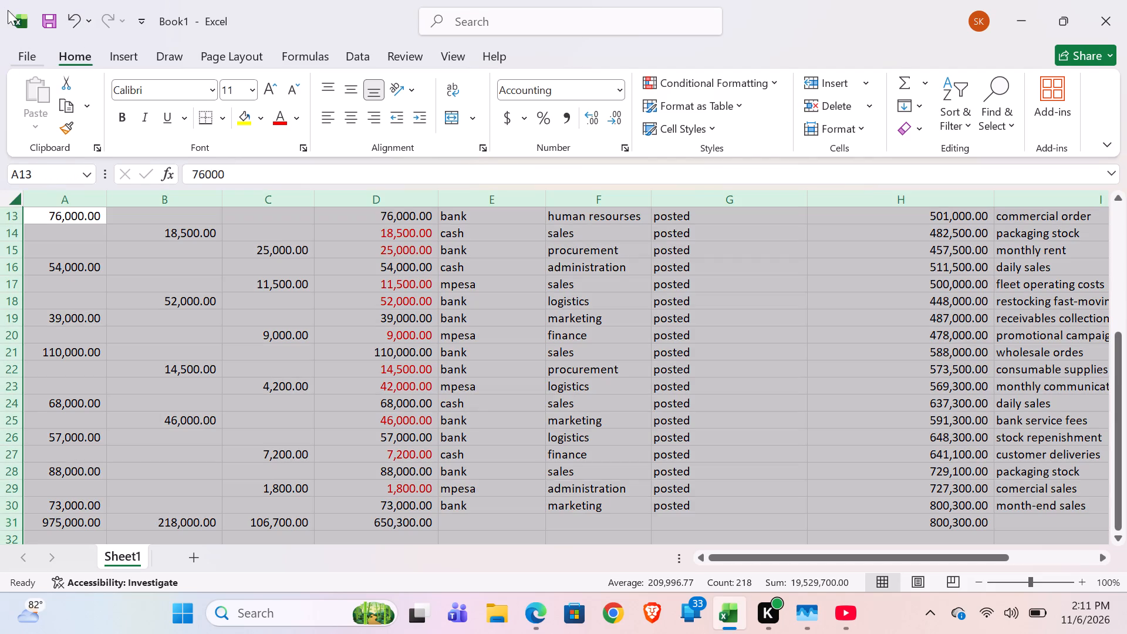
Start saving a copy of the workbook to OneDrive - Personal with the file name "Book1 Big Five Logistics".
left_click(22, 48)
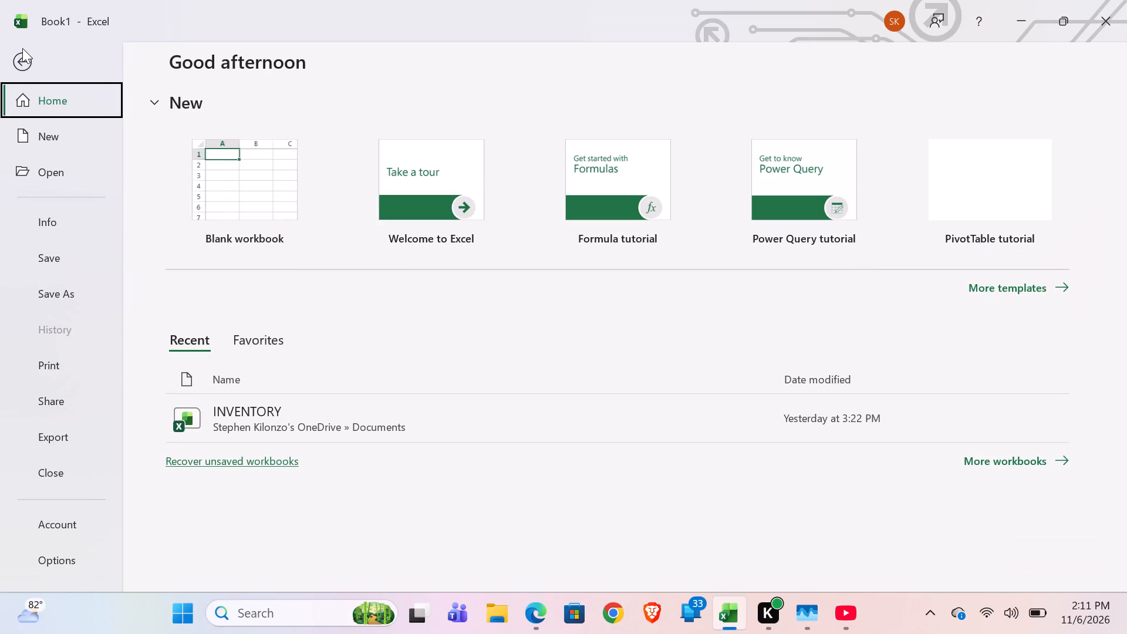
left_click(58, 288)
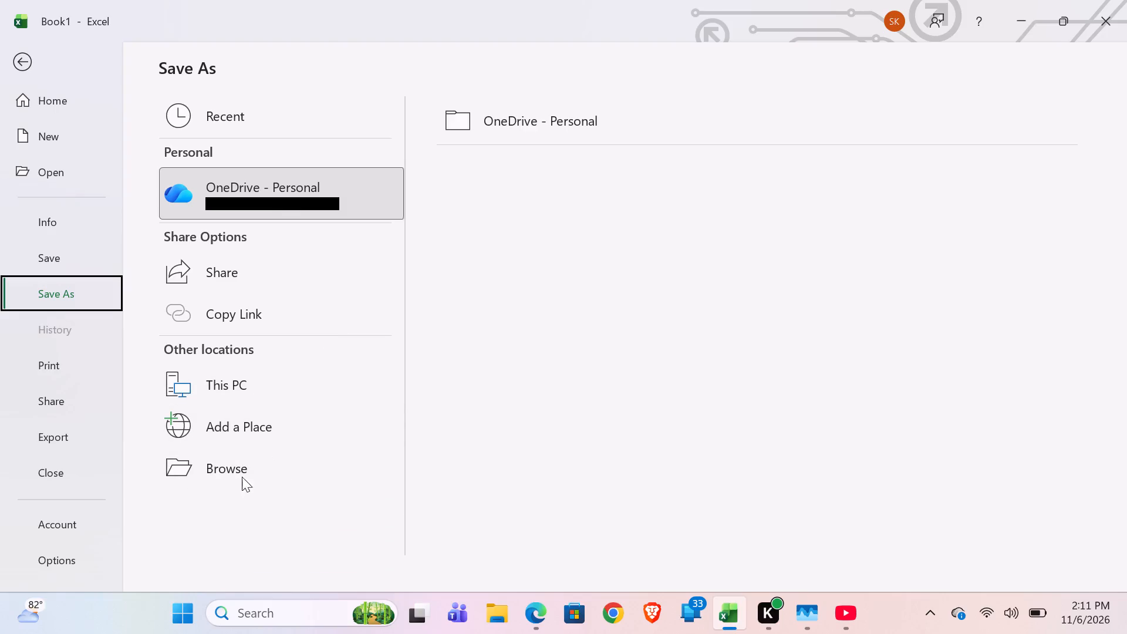
left_click(494, 119)
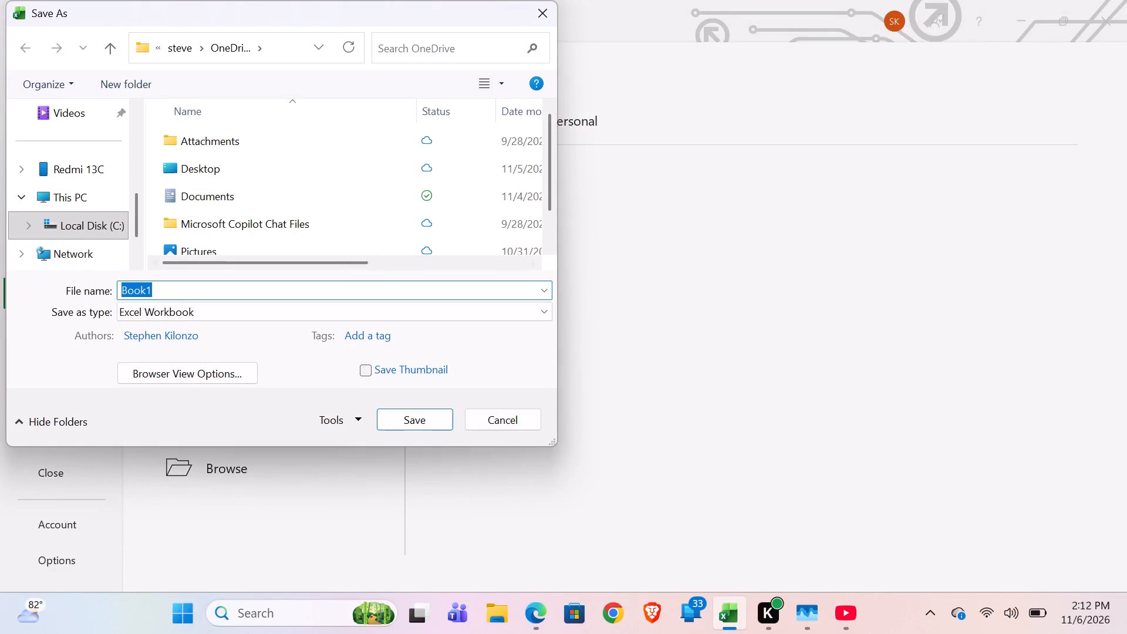
left_click(262, 291)
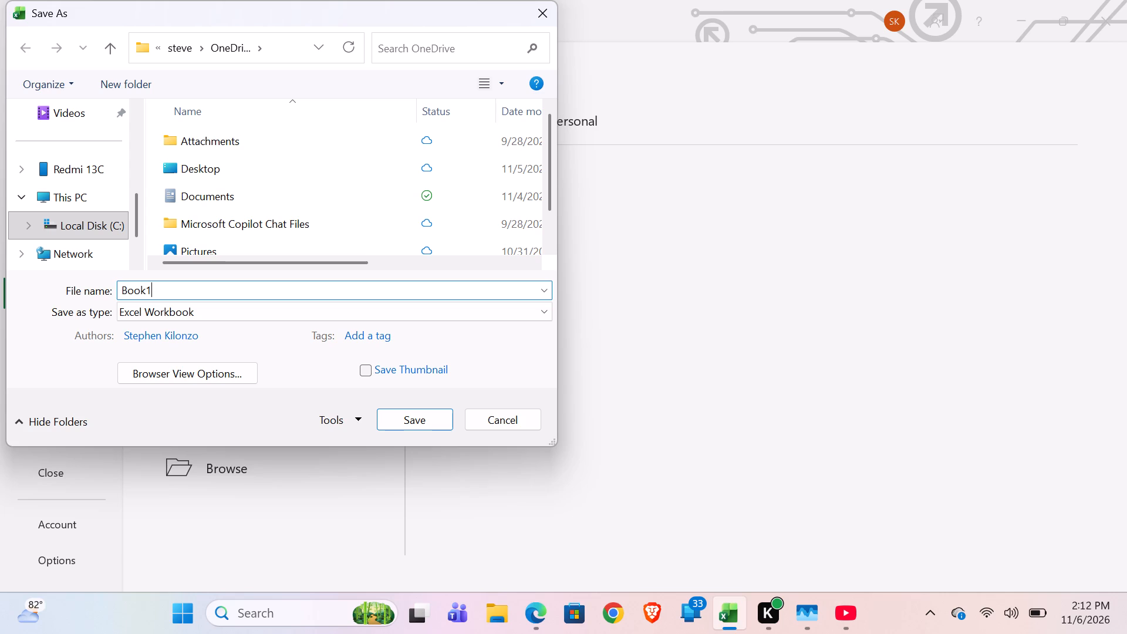
key("space")
key("b")
key("i")
key("BackSpace")
key("BackSpace")
key("i")
type("g")
key("space")
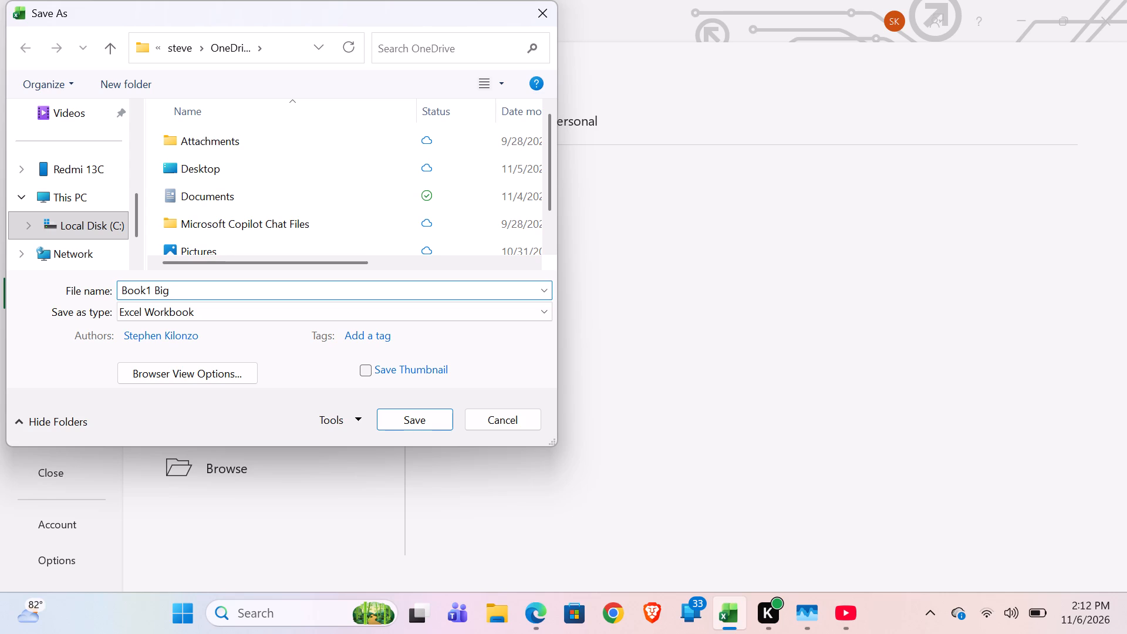
type("ive")
key("space")
type("LO")
type("GISTICS")
key("BackSpace")
key("BackSpace")
key("BackSpace")
key("BackSpace")
key("BackSpace")
key("BackSpace")
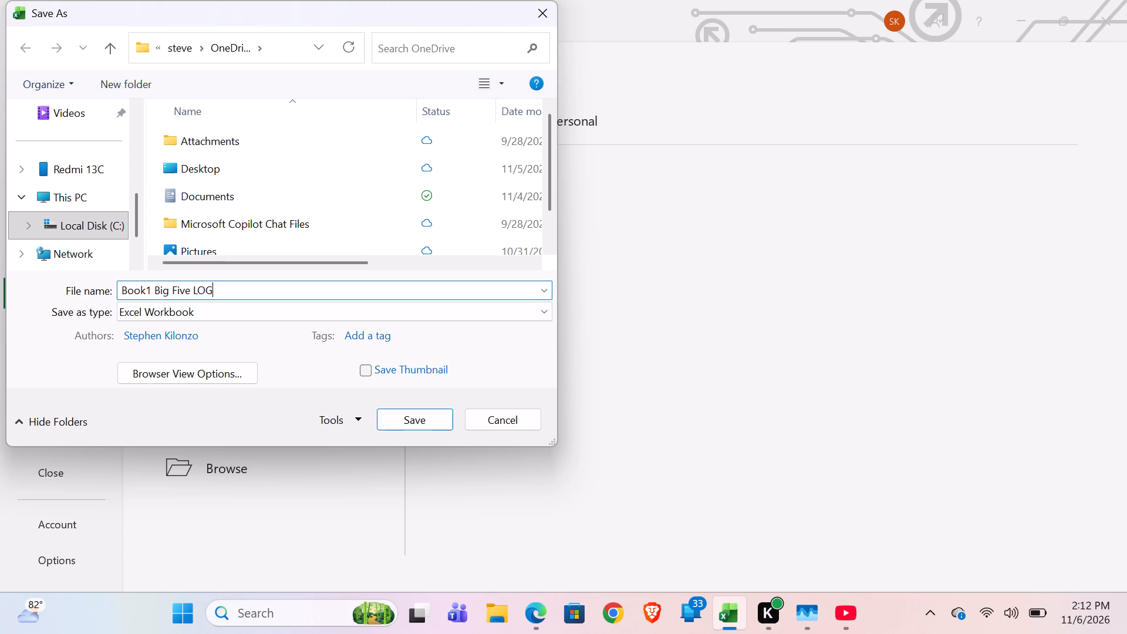
key("BackSpace")
key("BackSpace")
type("ogistics")
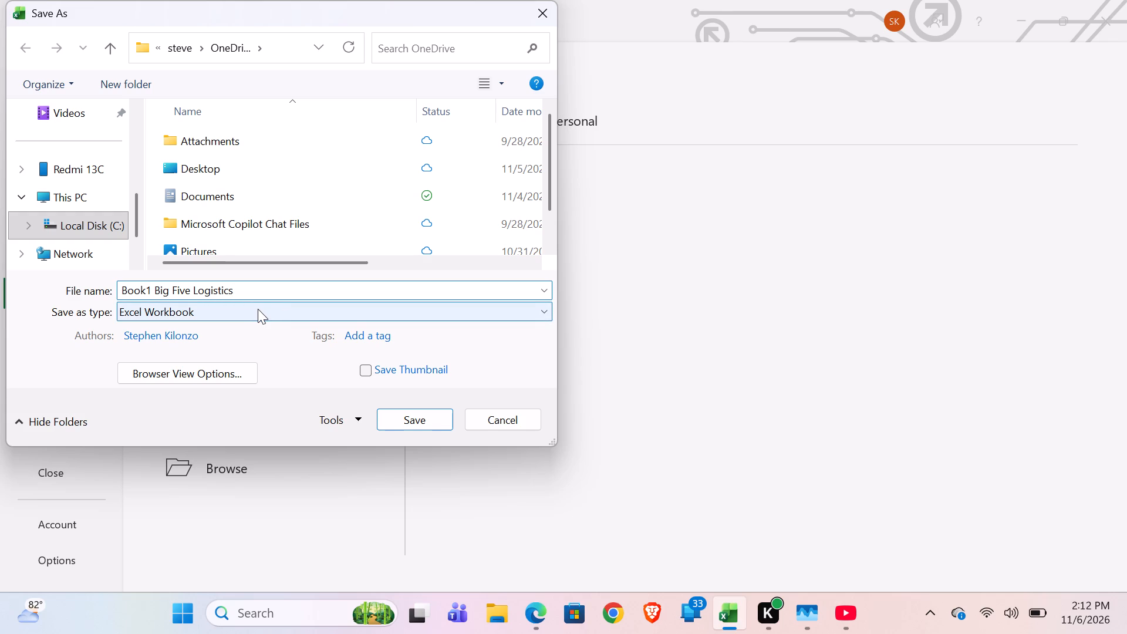
Choose Excel Workbook as the file type and save the file.
left_click(267, 306)
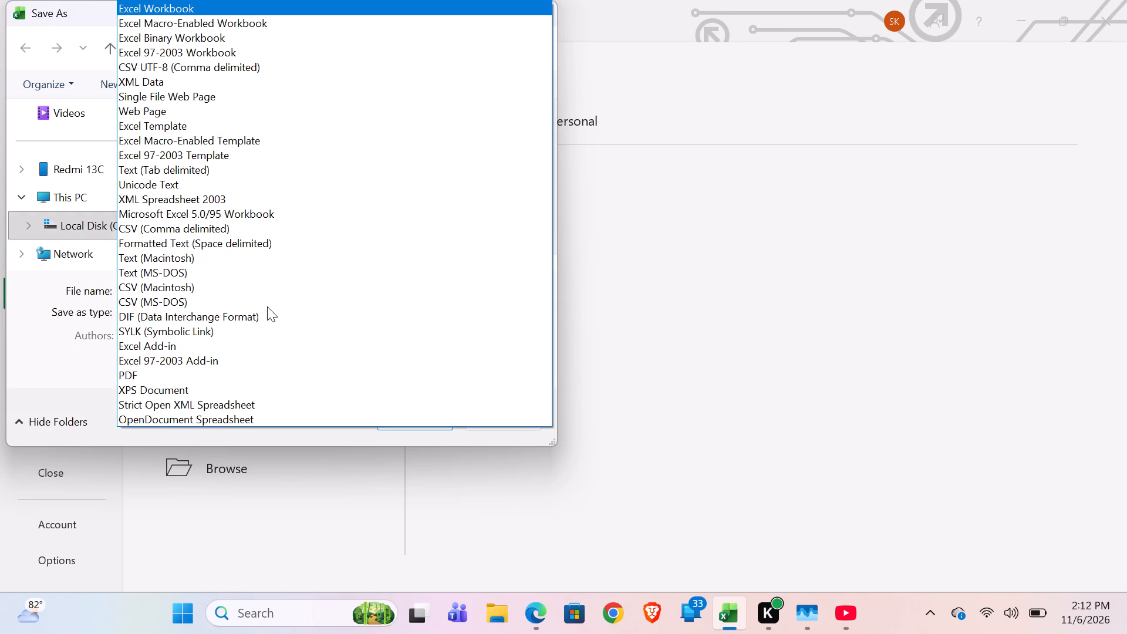
scroll(267, 306, "down", 2)
left_click(215, 6)
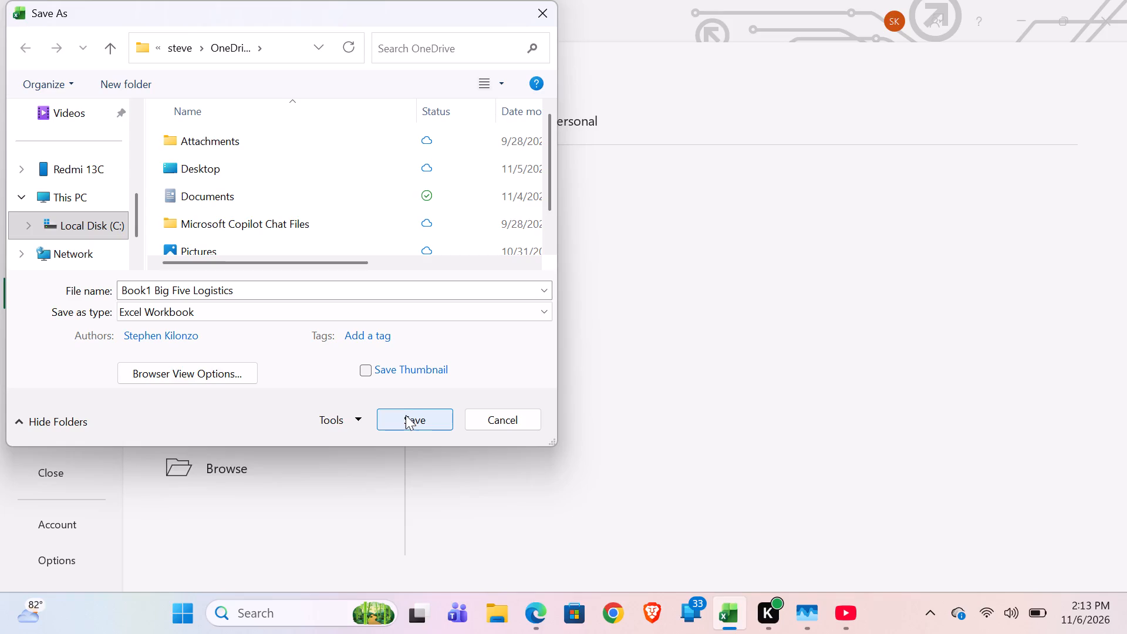
left_click(406, 415)
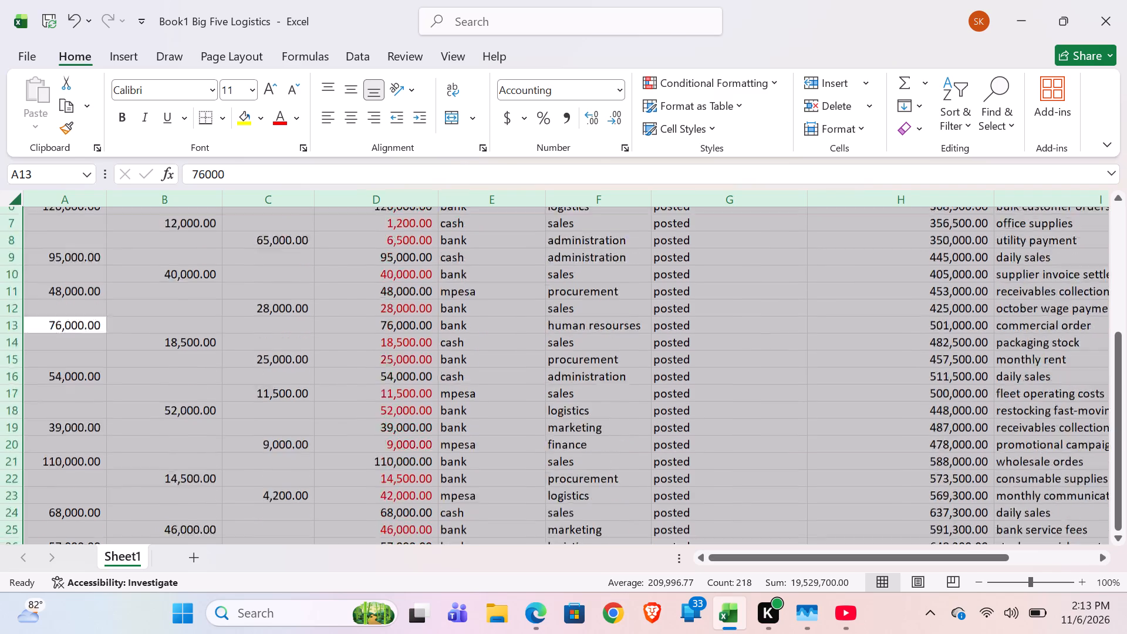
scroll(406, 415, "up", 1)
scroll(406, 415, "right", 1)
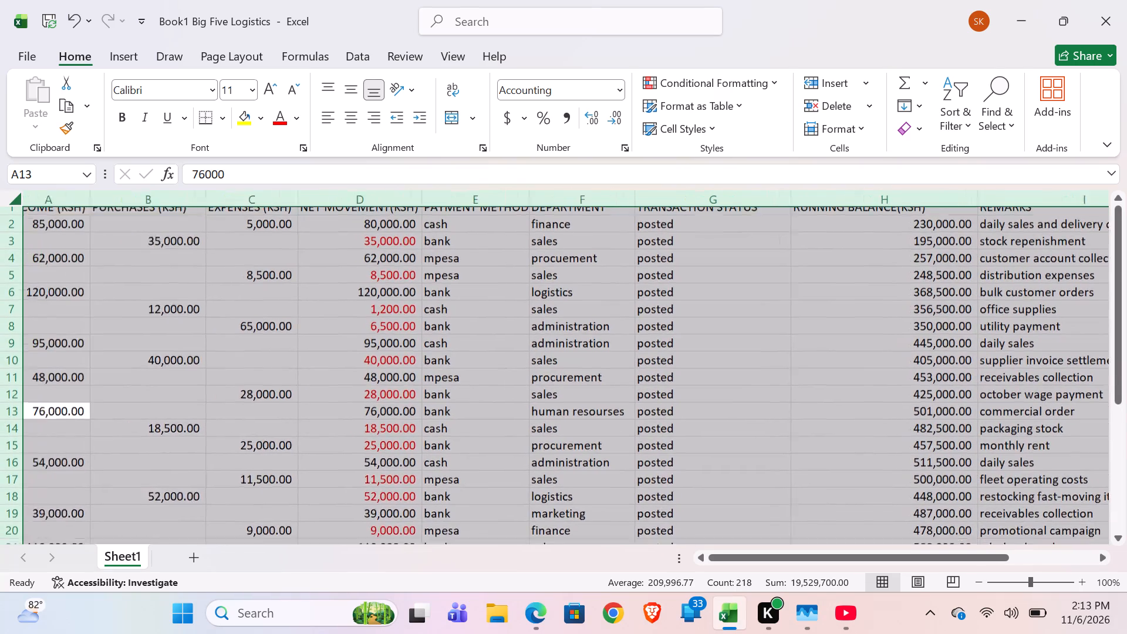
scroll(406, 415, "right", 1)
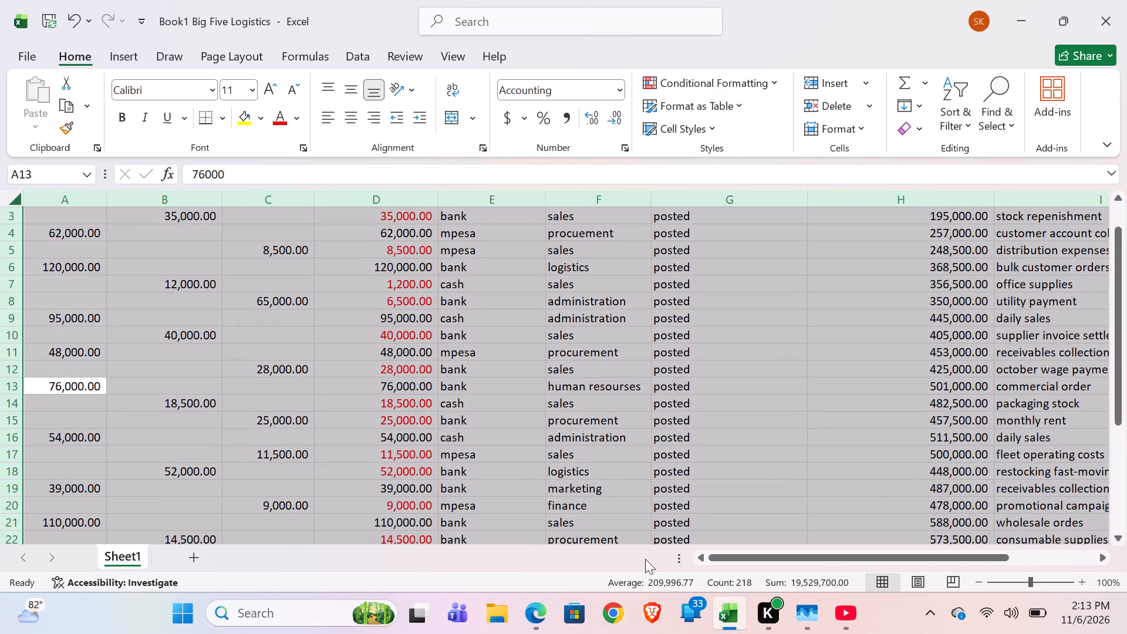